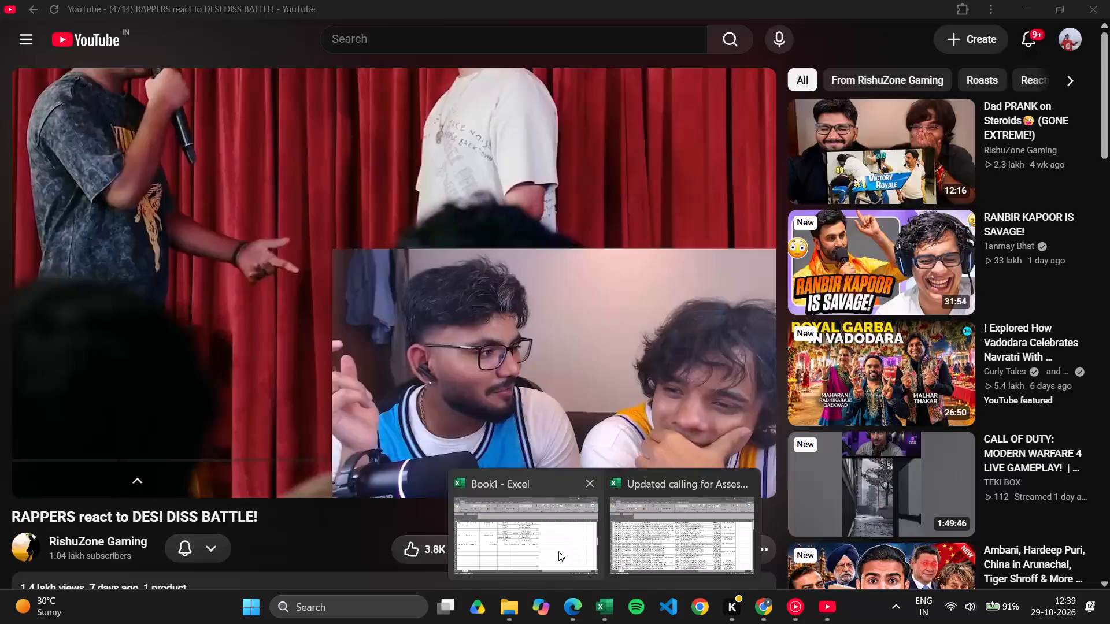
# Switch to File Explorer and open BBA EXT VETTING-2.pdf from the external vetter's folder.
pyautogui.click(541, 545)
pyautogui.click(507, 619)
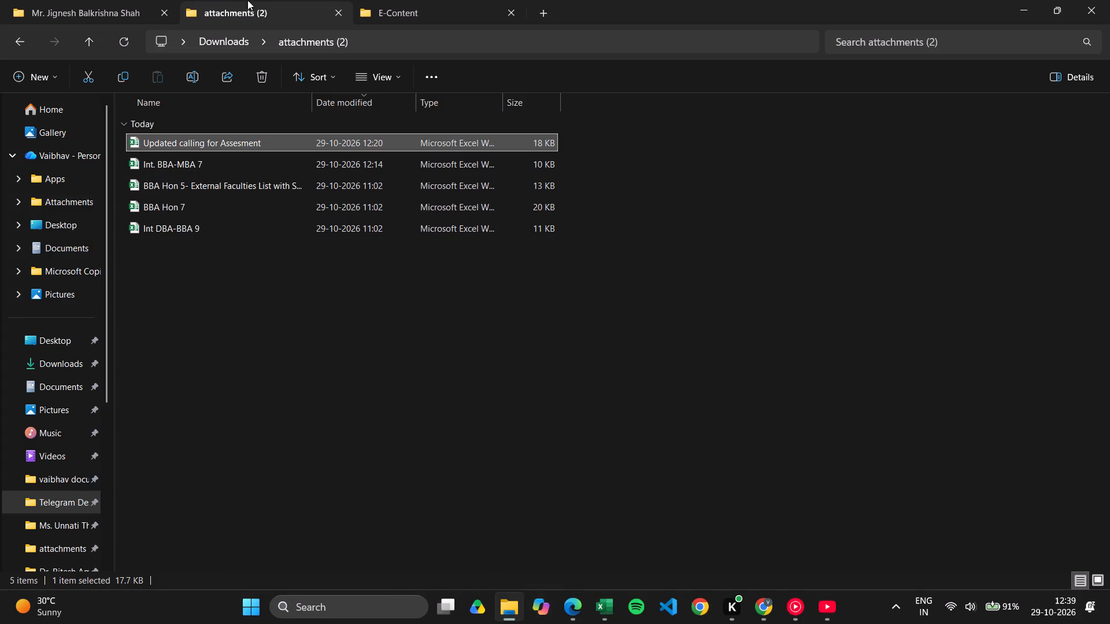
pyautogui.click(118, 0)
pyautogui.click(121, 9)
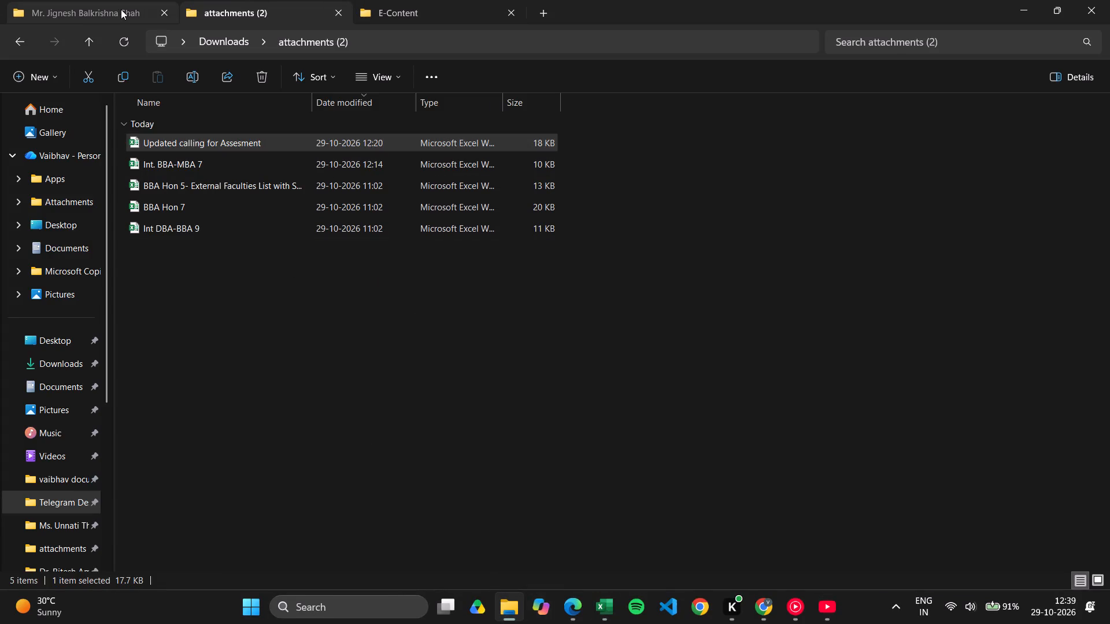
pyautogui.doubleClick(191, 143)
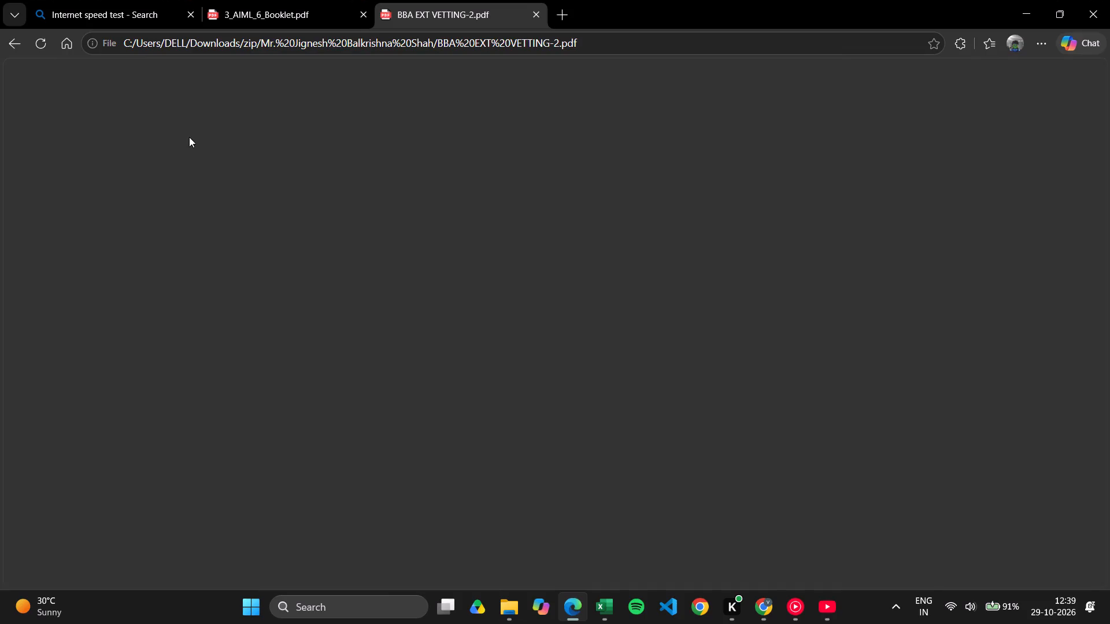
# Copy the vetter's name from the office order into cell B58 of the Book1 workbook in Excel.
pyautogui.tripleClick(314, 201)
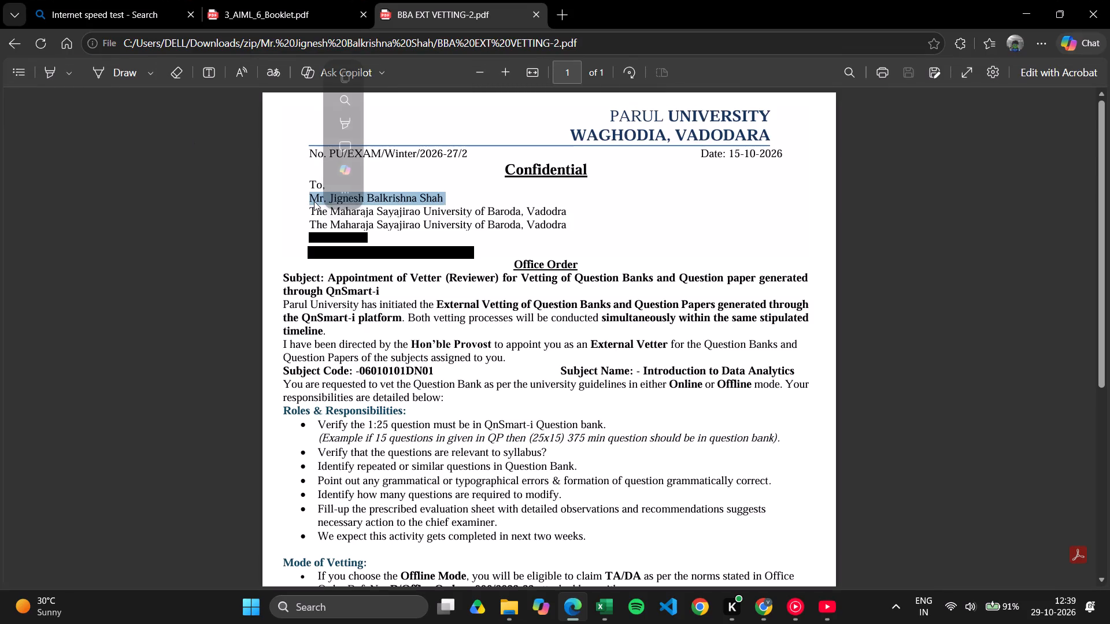
pyautogui.hotkey('ctrl', 'c')
pyautogui.click(609, 611)
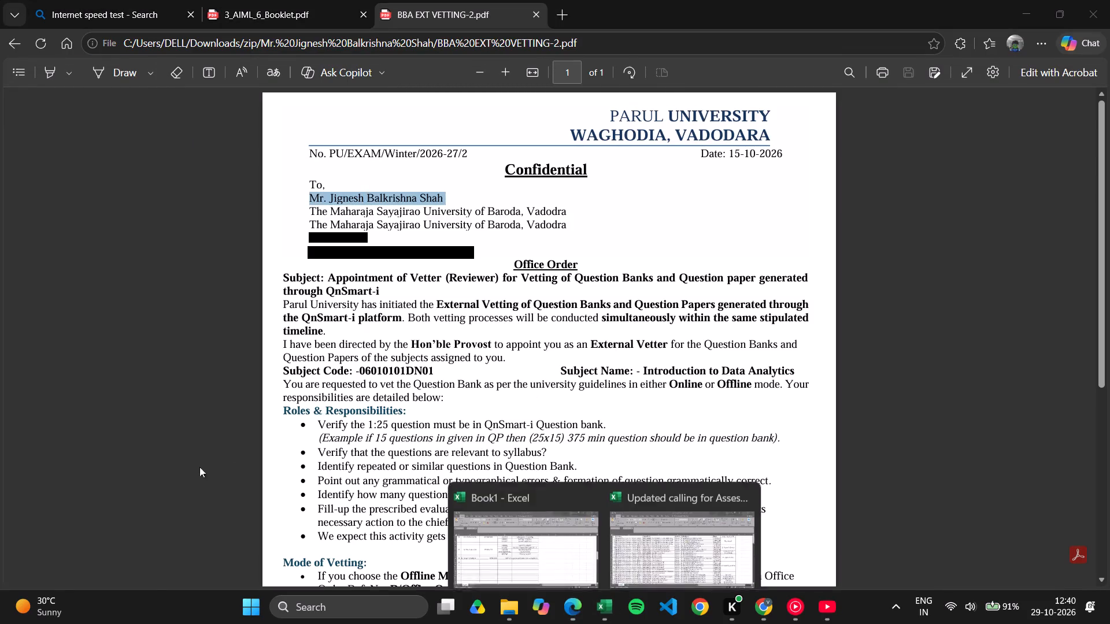
pyautogui.click(535, 522)
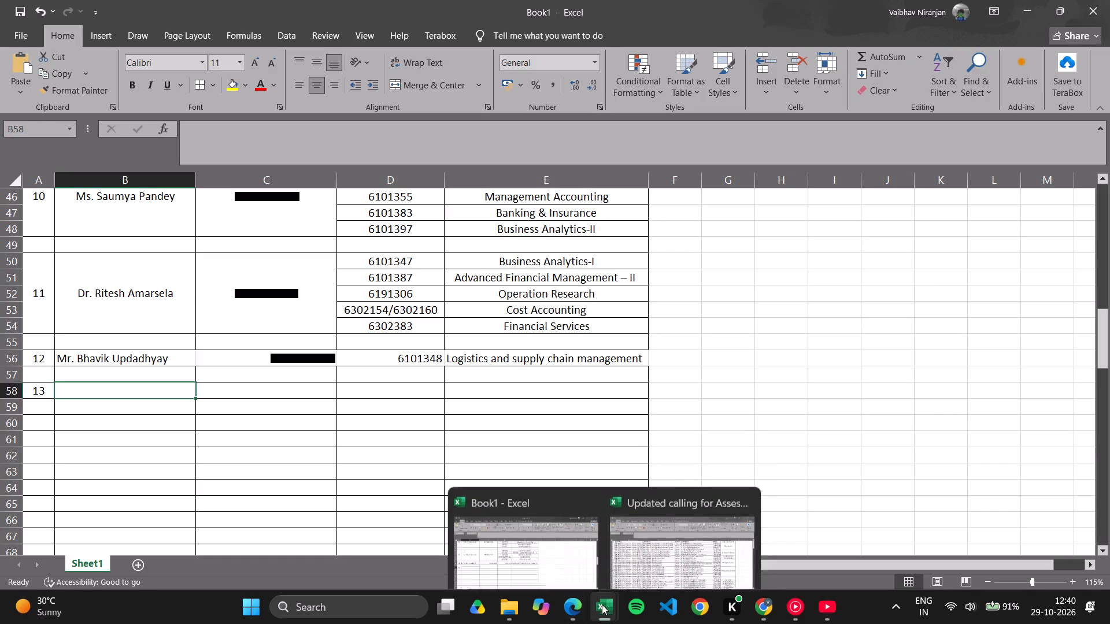
pyautogui.click(751, 480)
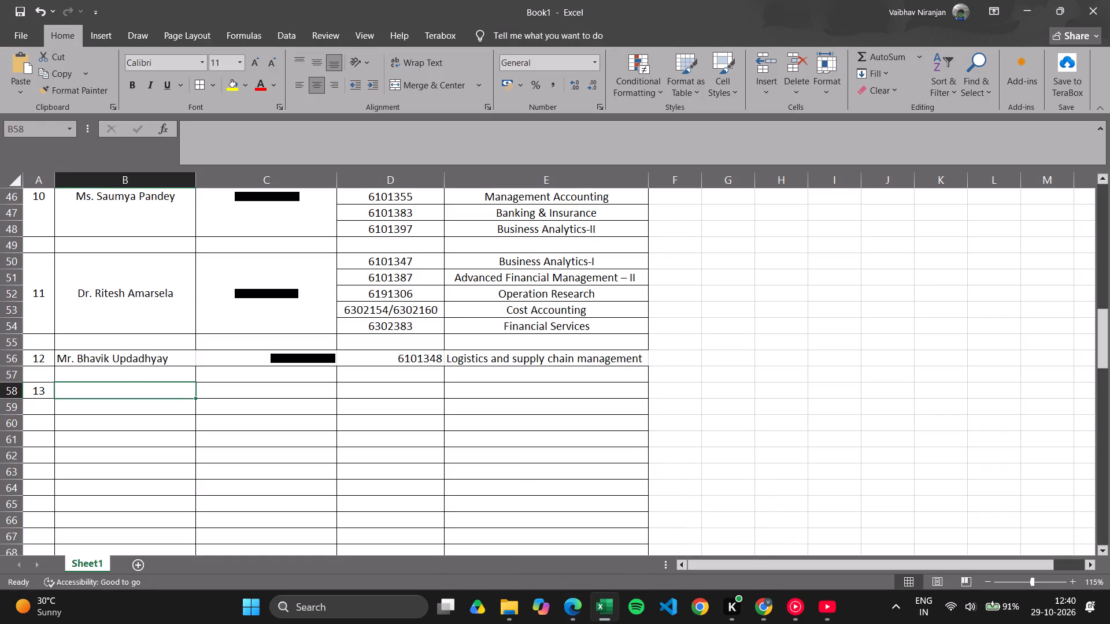
pyautogui.click(125, 388)
pyautogui.hotkey('ctrl', 'v')
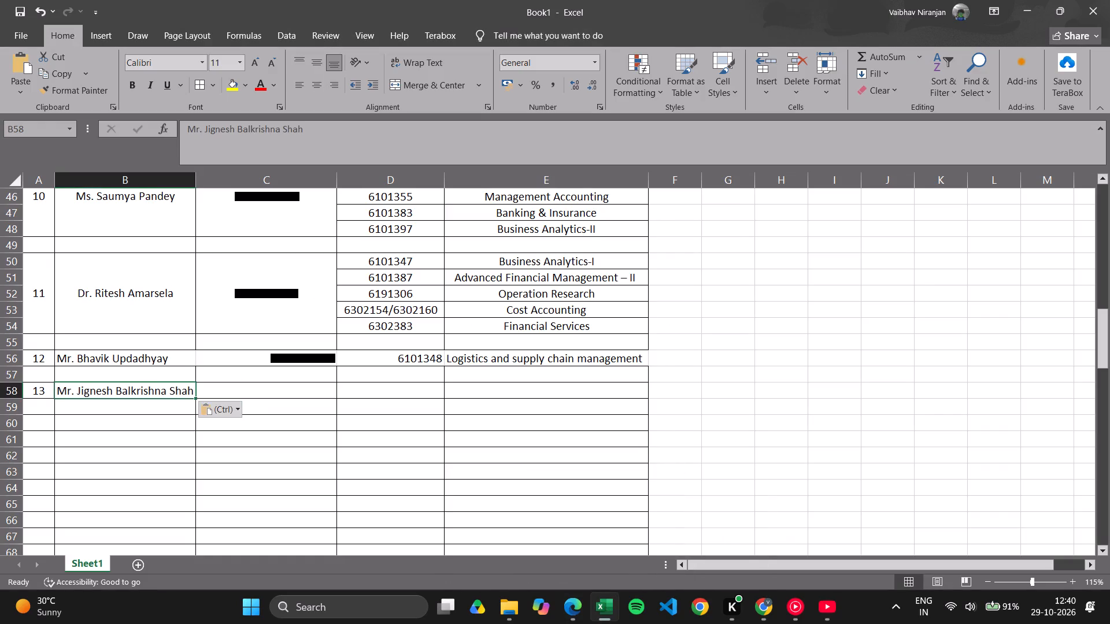
# Copy the vetter's contact number from the office order PDF into cell C58 of Book1.
pyautogui.hotkey('alt', 'Tab')
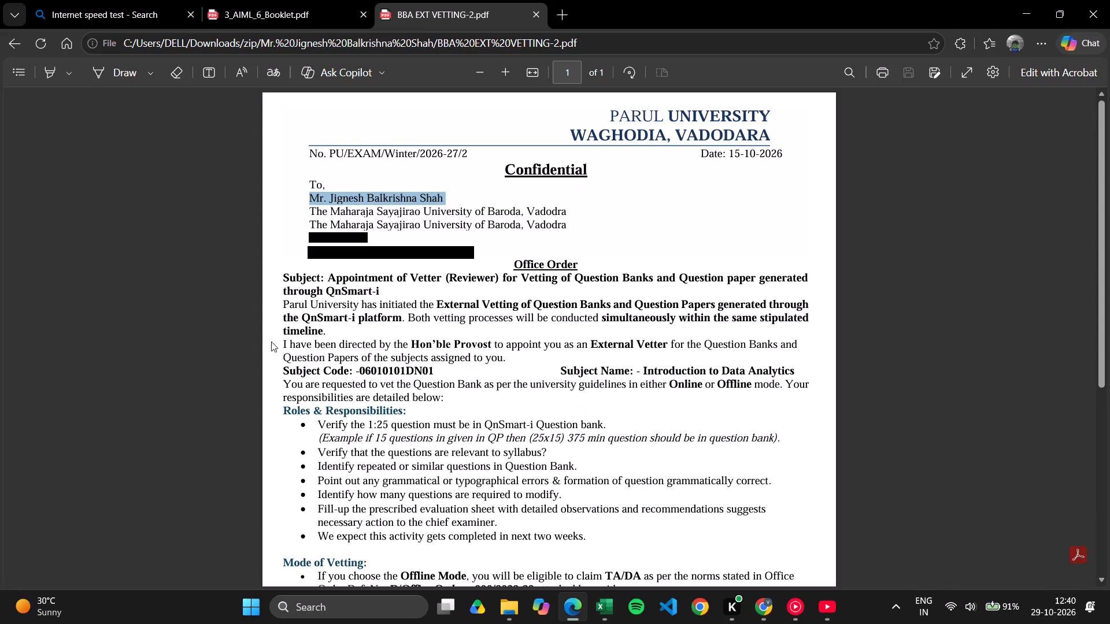
pyautogui.doubleClick(344, 231)
pyautogui.doubleClick(340, 236)
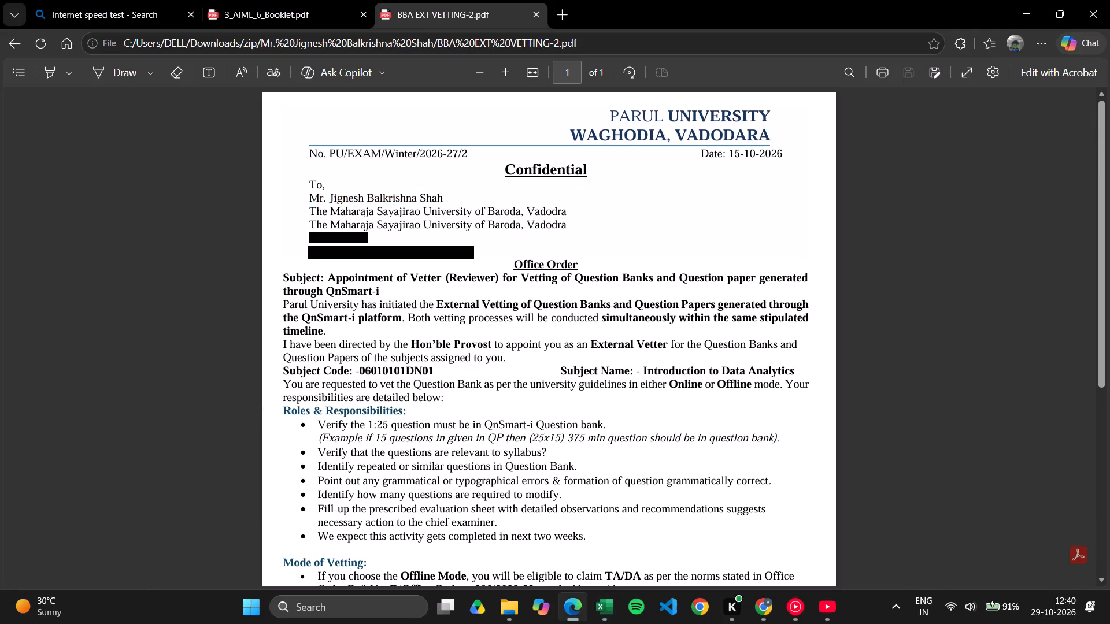
pyautogui.hotkey('ctrl', 'v')
pyautogui.hotkey('ctrl', 'c')
pyautogui.hotkey('alt', 'Tab')
pyautogui.click(308, 397)
pyautogui.hotkey('ctrl', 'v')
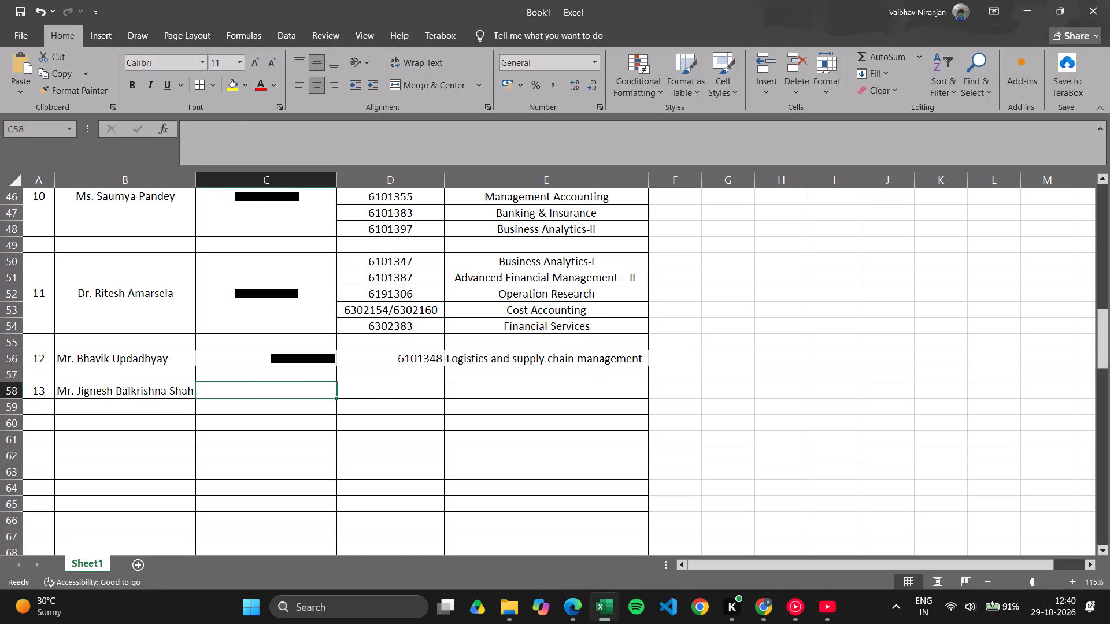
# Copy the subject code 06010101DN01 from the office order PDF into cell D58 of Book1.
pyautogui.click(375, 389)
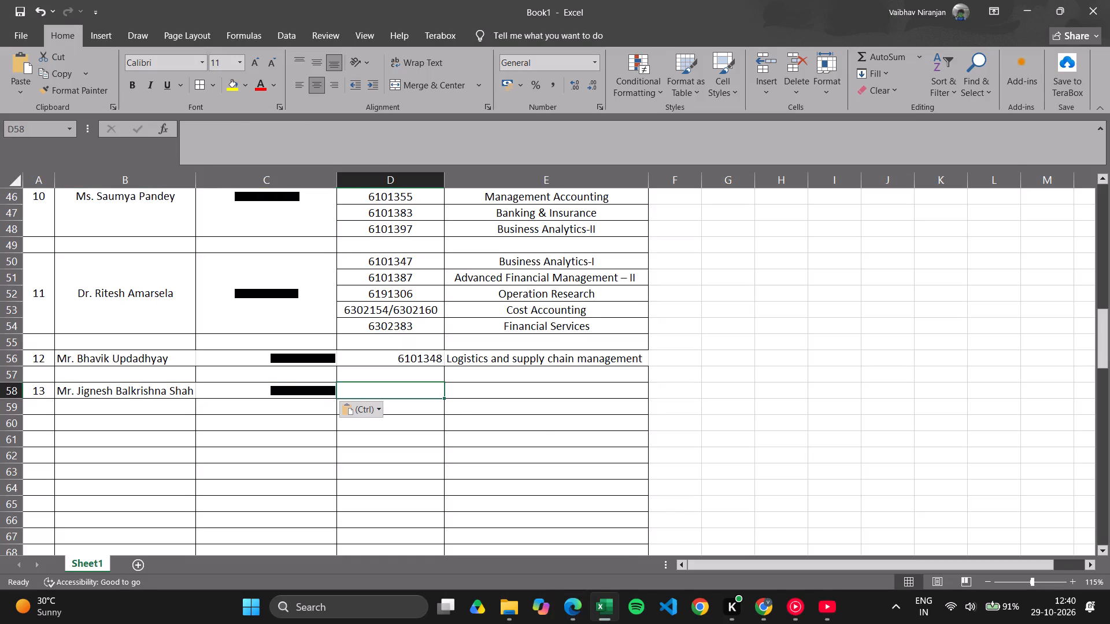
pyautogui.hotkey('alt', 'Tab')
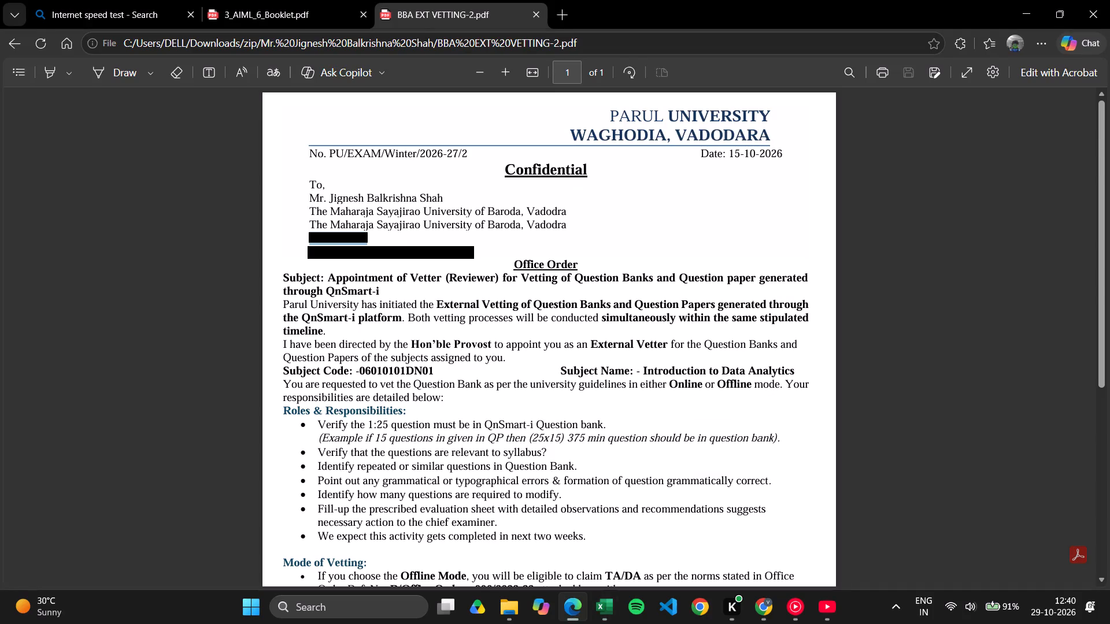
pyautogui.doubleClick(367, 376)
pyautogui.hotkey('ctrl', 'c')
pyautogui.hotkey('alt', 'Tab')
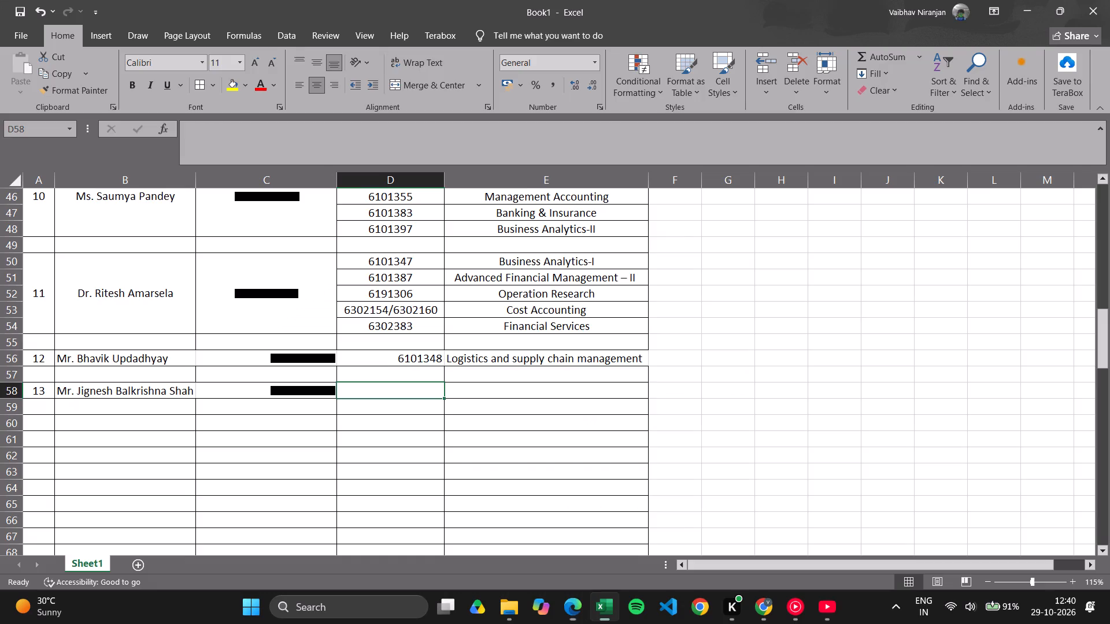
pyautogui.hotkey('ctrl', 'v')
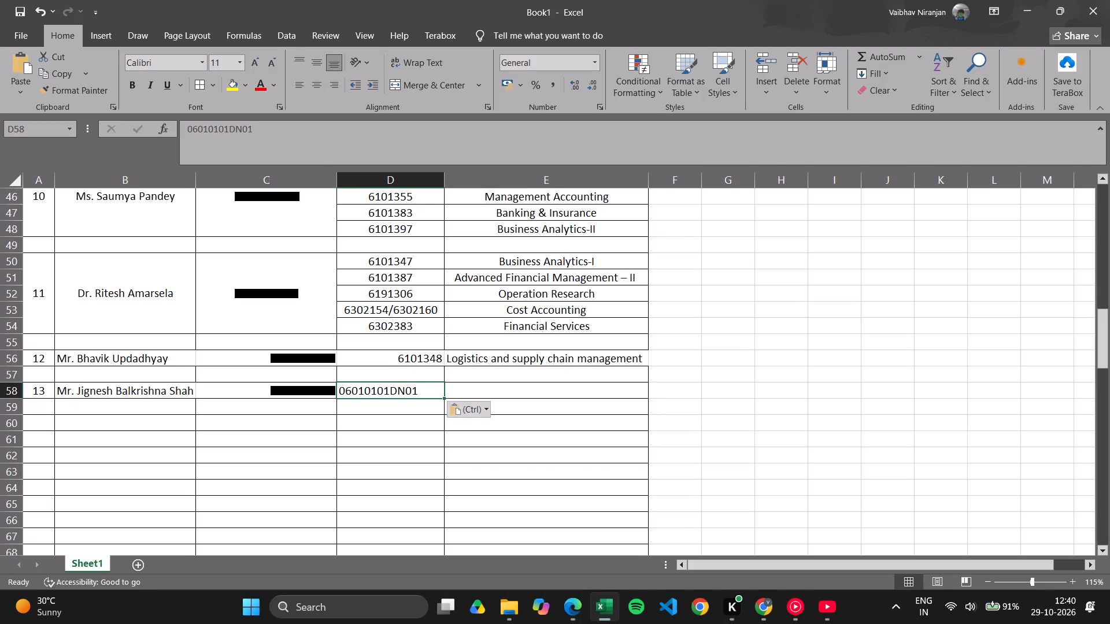
# Copy the subject name from the office order PDF into cell E58 of Book1.
pyautogui.click(455, 395)
pyautogui.hotkey('alt', 'Tab')
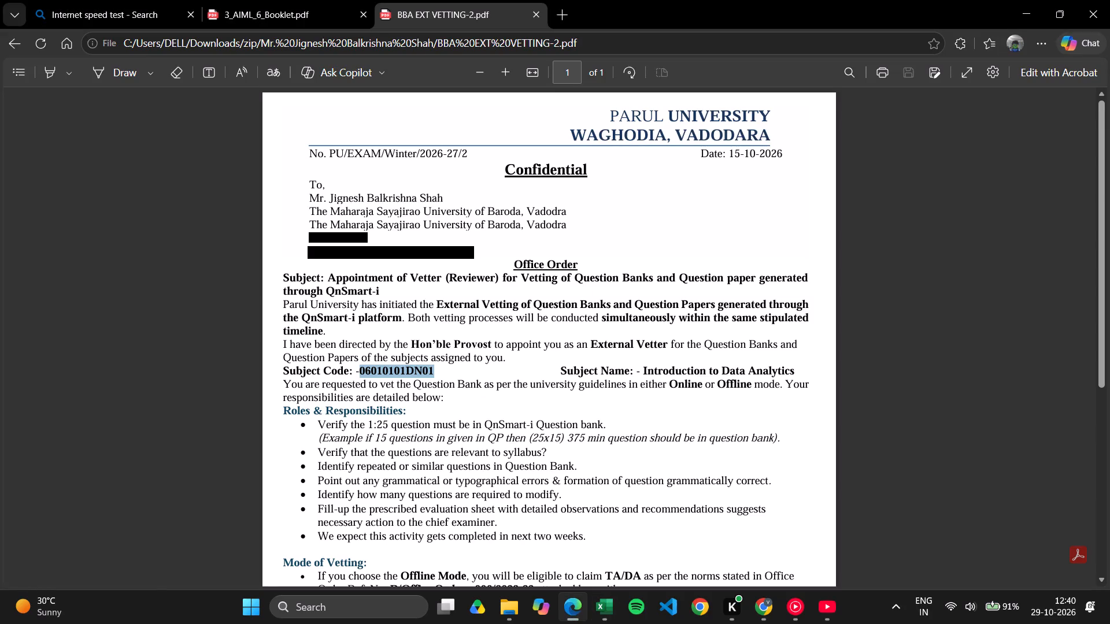
# Copy the subject name "Introduction to Data Analytics" from the BBA EXT VETTING-2 letter into cell E58 of the Book1 workbook in Excel.
pyautogui.moveTo(645, 370); pyautogui.dragTo(737, 365)
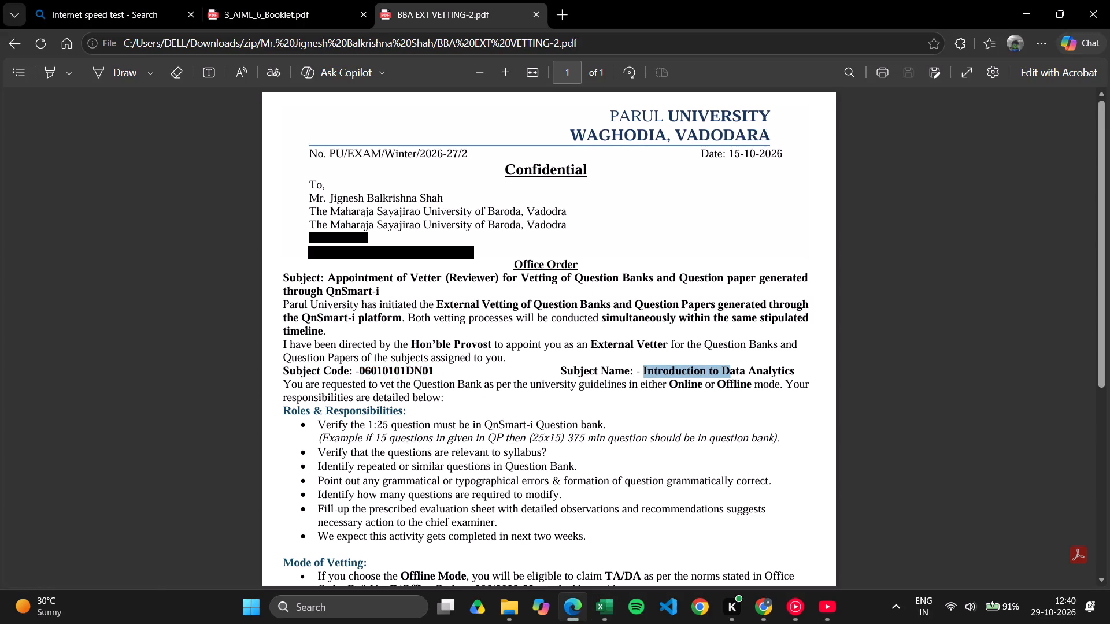
pyautogui.moveTo(737, 365); pyautogui.dragTo(793, 363)
pyautogui.hotkey('ctrl', 'c')
pyautogui.hotkey('alt', 'Tab')
pyautogui.keyDown('ctrl'); pyautogui.click(582, 421); pyautogui.keyUp('ctrl')
pyautogui.hotkey('ctrl', 'v')
pyautogui.moveTo(424, 428); pyautogui.dragTo(456, 411)
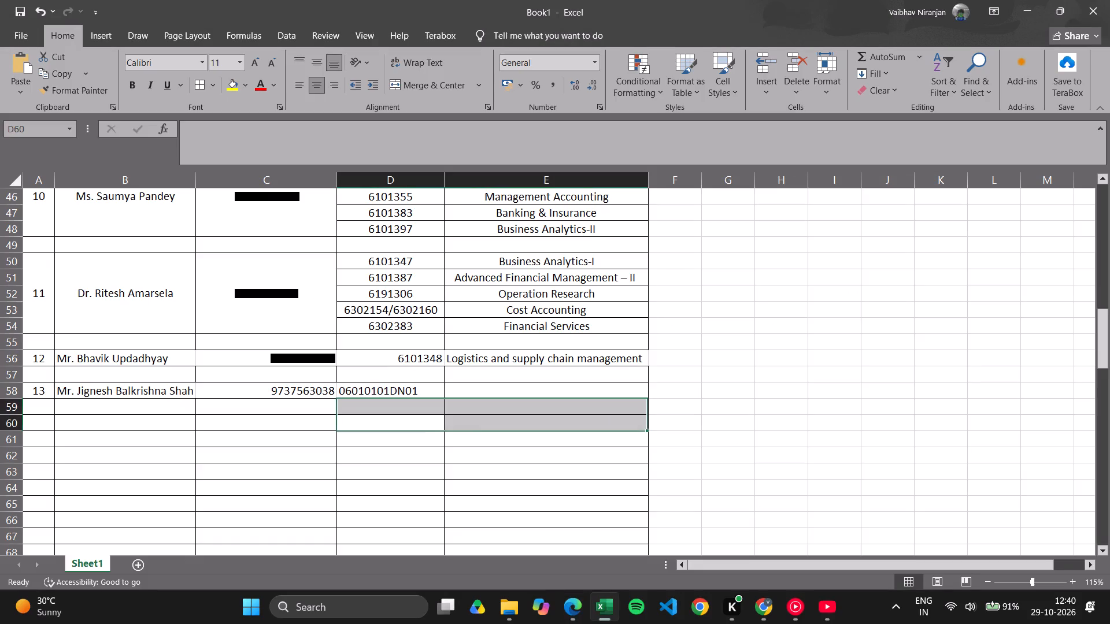
pyautogui.click(480, 394)
pyautogui.hotkey('ctrl', 'v')
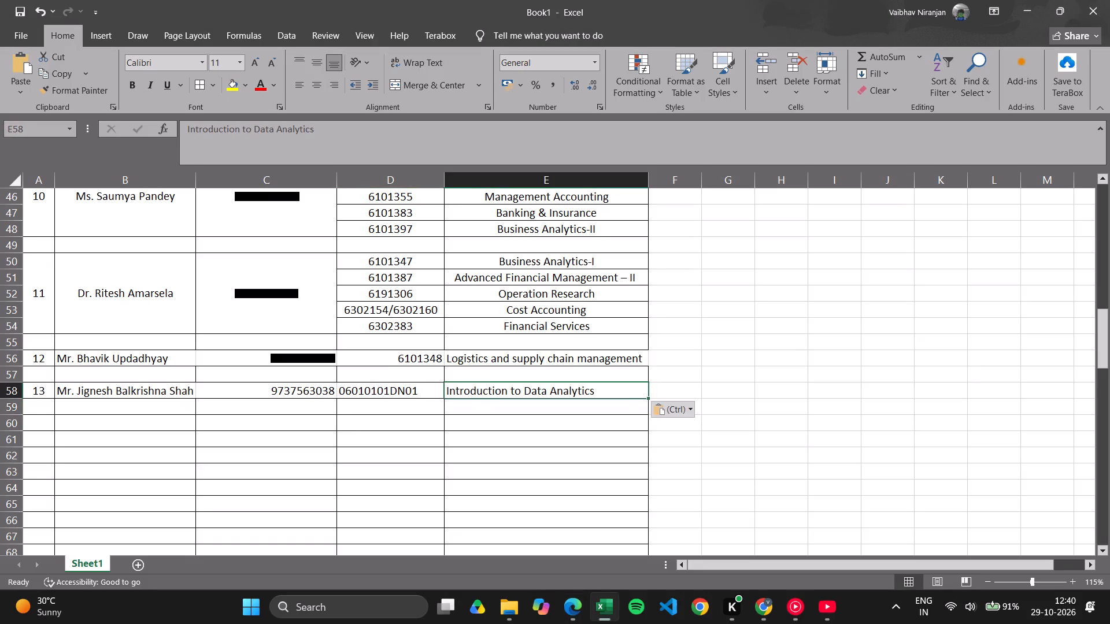
# Open BBA EXT VETTING-13 from the vetter's folder and copy its subject code 06010103DS01 into cell D59 of the Excel sheet.
pyautogui.click(391, 408)
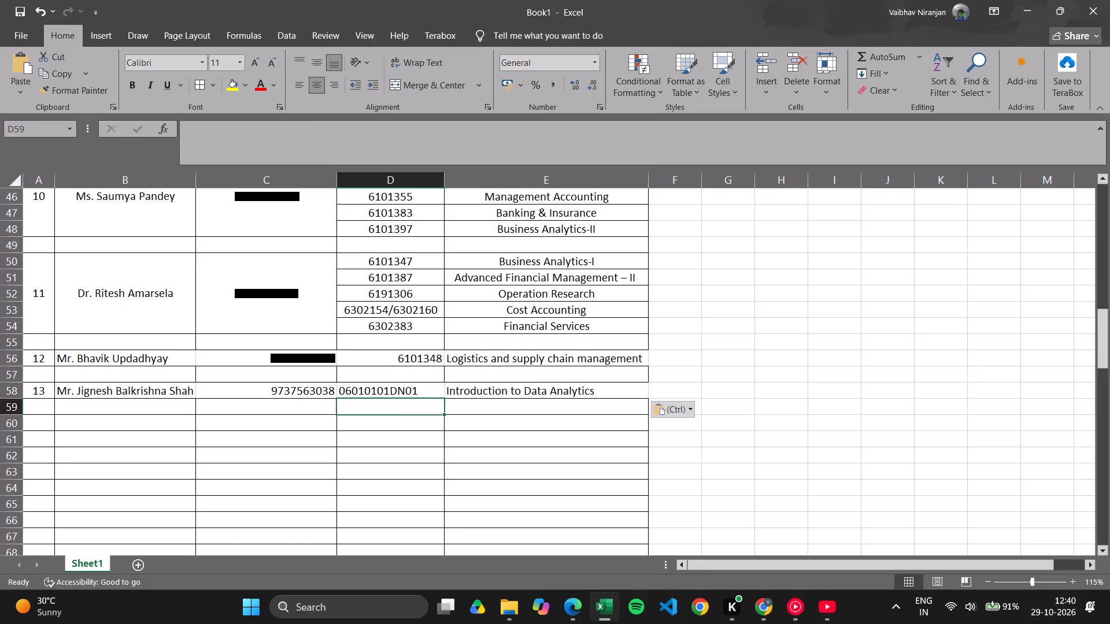
pyautogui.hotkey('alt', 'Tab')
pyautogui.click(508, 604)
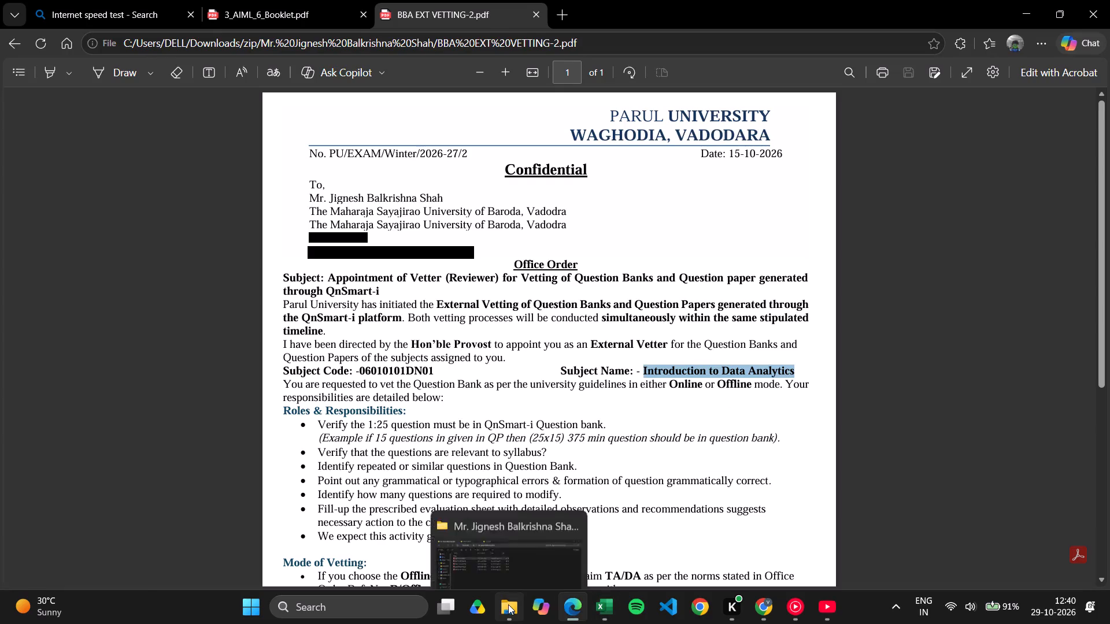
pyautogui.doubleClick(244, 171)
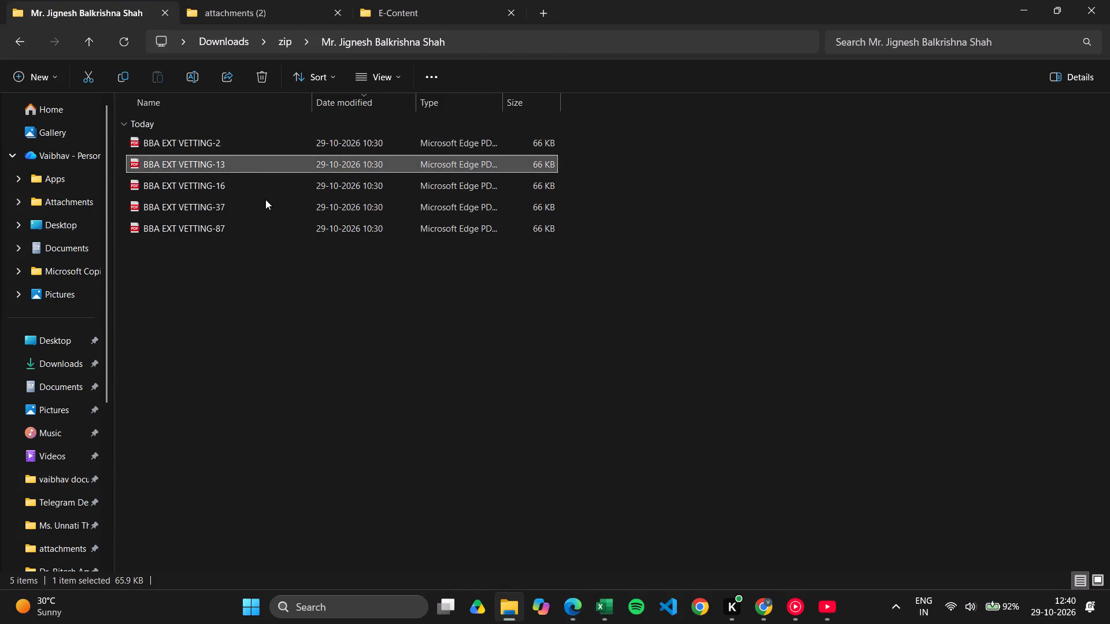
pyautogui.doubleClick(388, 374)
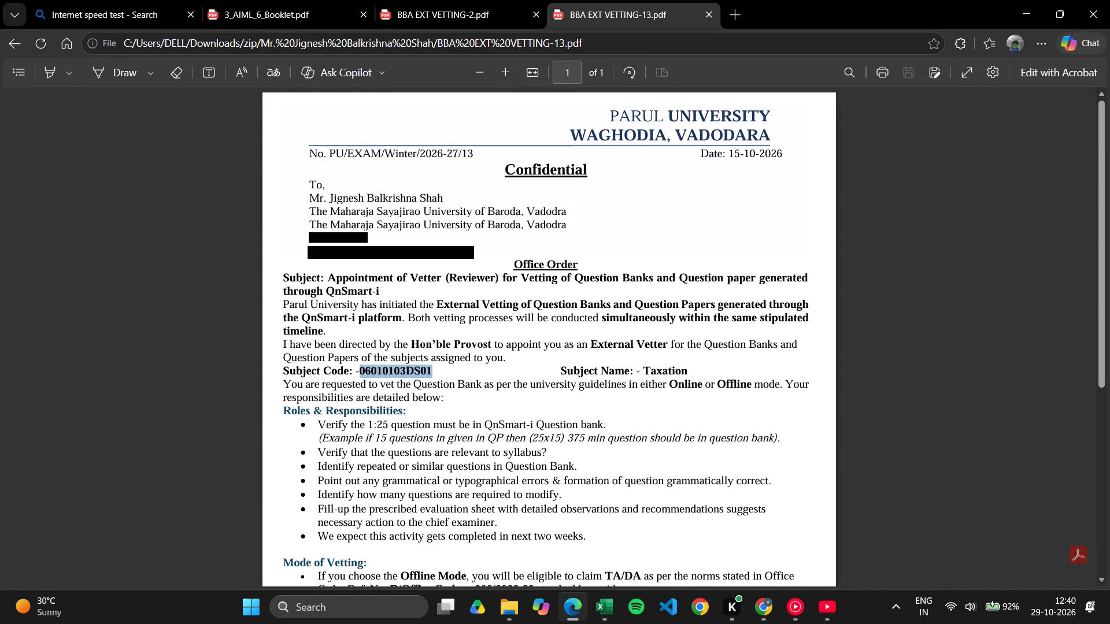
pyautogui.hotkey('ctrl', 'c')
pyautogui.hotkey('alt', 'Tab')
pyautogui.hotkey('alt', 'Tab')
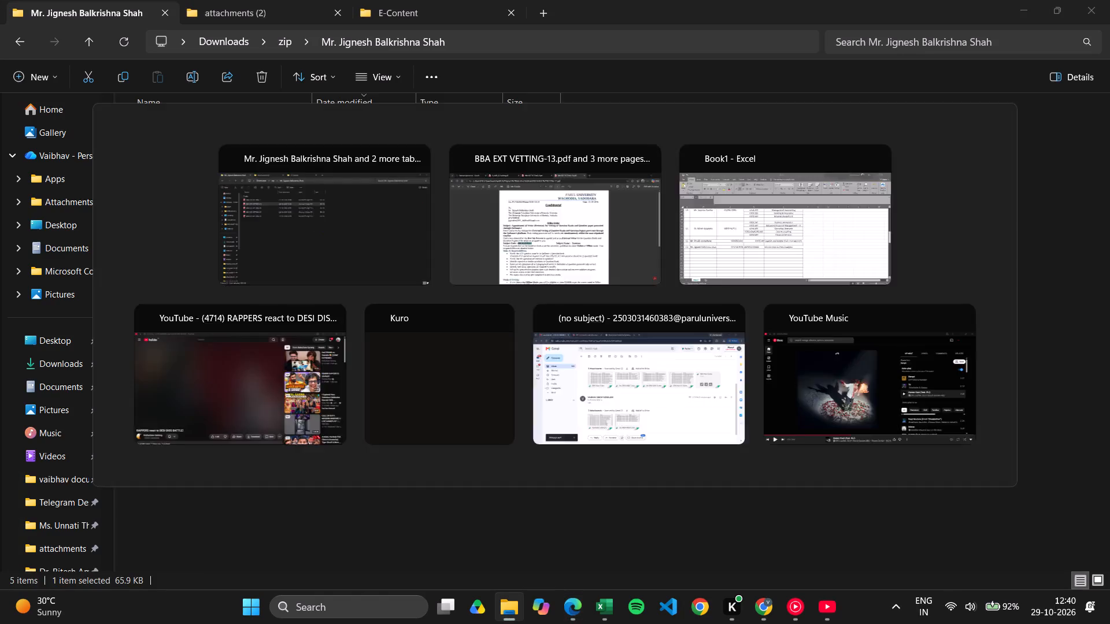
pyautogui.hotkey('alt', 'Tab')
pyautogui.hotkey('alt', 'Tab')
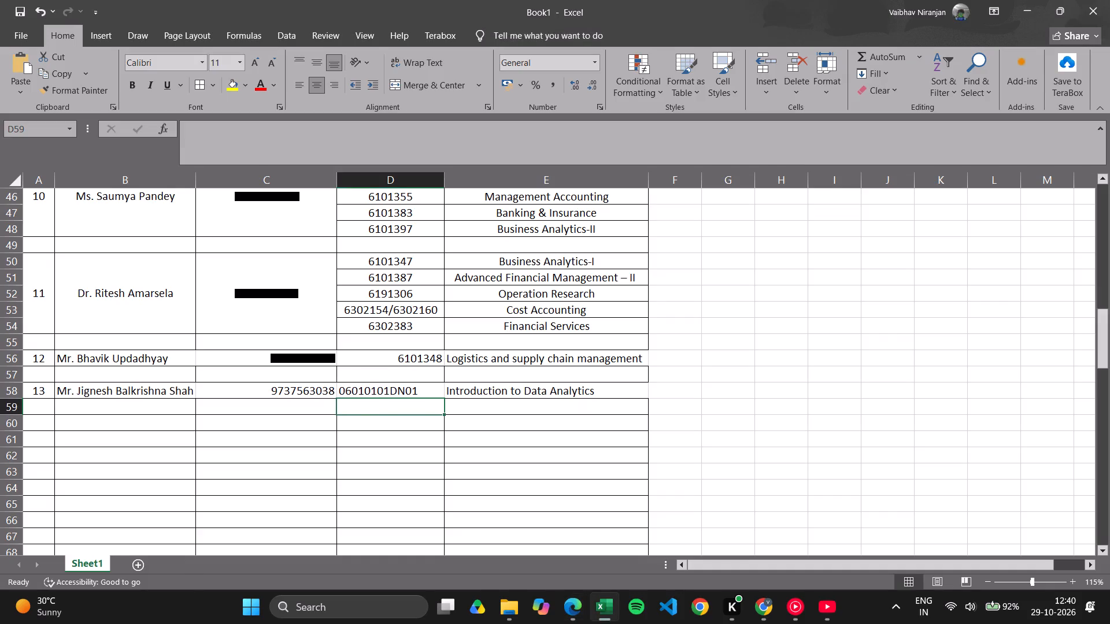
pyautogui.hotkey('ctrl', 'c')
pyautogui.hotkey('alt', 'Tab')
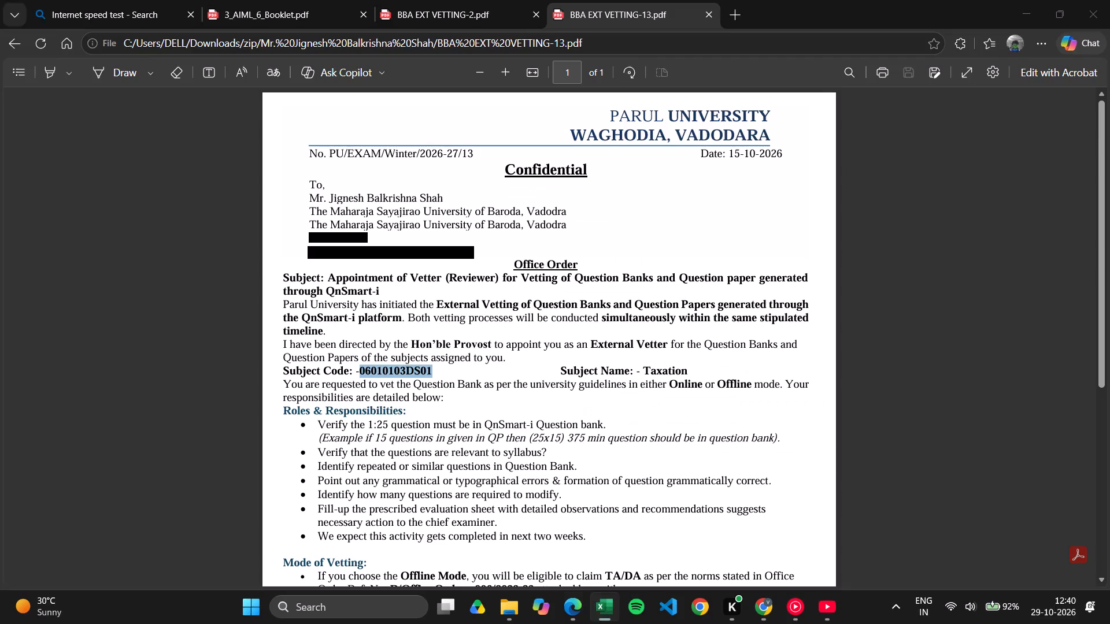
pyautogui.hotkey('ctrl', 'c')
pyautogui.hotkey('alt', 'Tab')
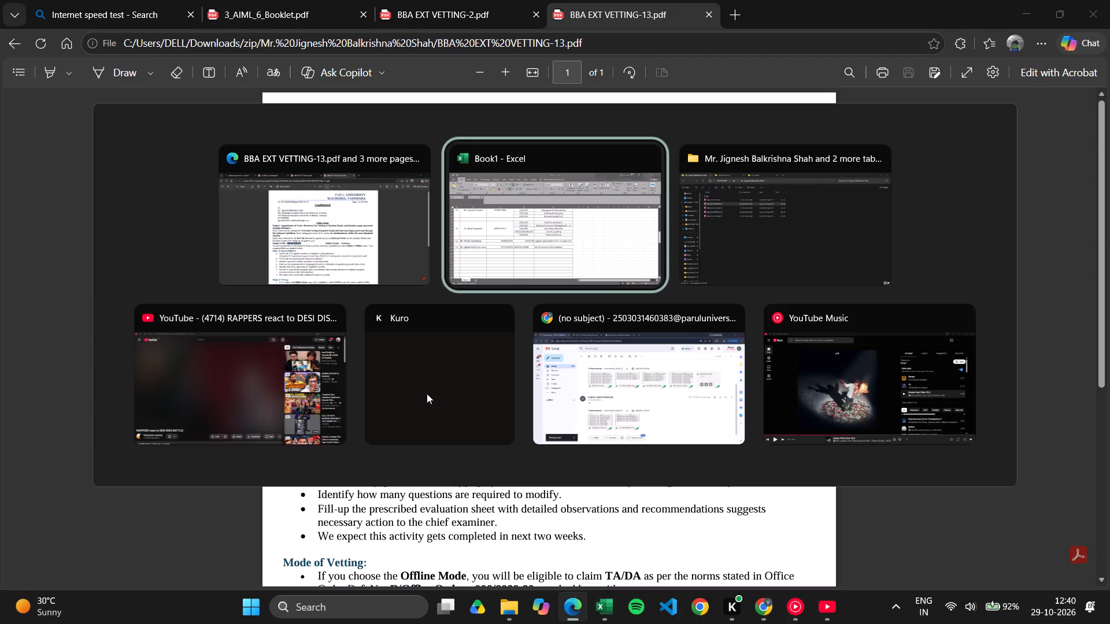
pyautogui.hotkey('alt', 'Tab')
pyautogui.hotkey('alt', 'Tab')
pyautogui.hotkey('alt', 'Tab')
pyautogui.hotkey('alt', 'Tab')
pyautogui.hotkey('alt', 'Tab')
pyautogui.hotkey('alt', 'Tab')
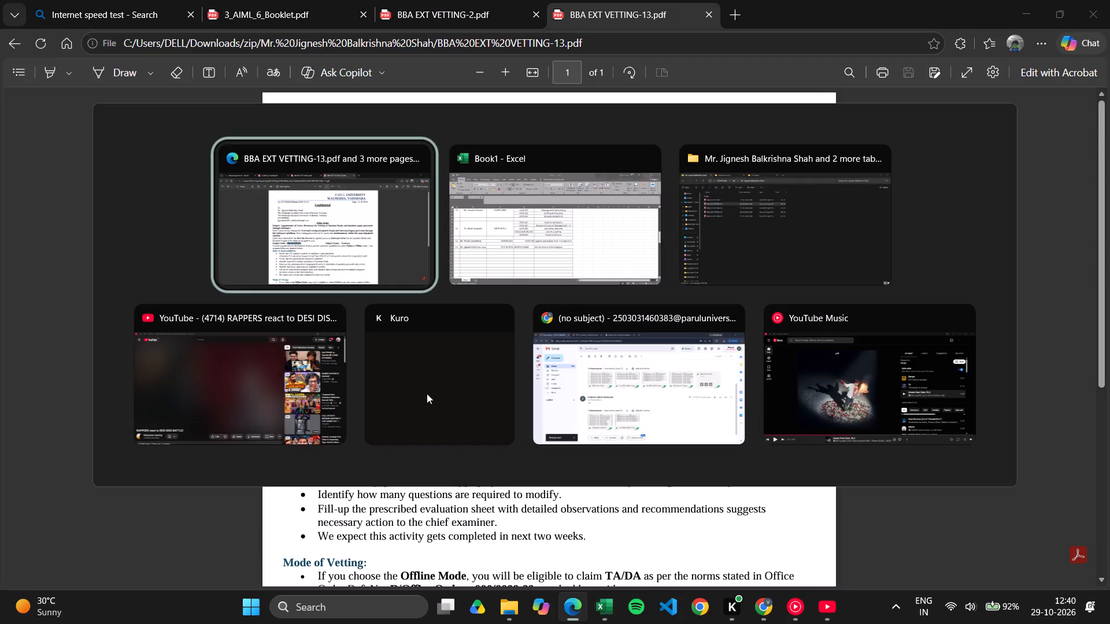
pyautogui.hotkey('alt', 'Tab')
pyautogui.hotkey('ctrl', 'v')
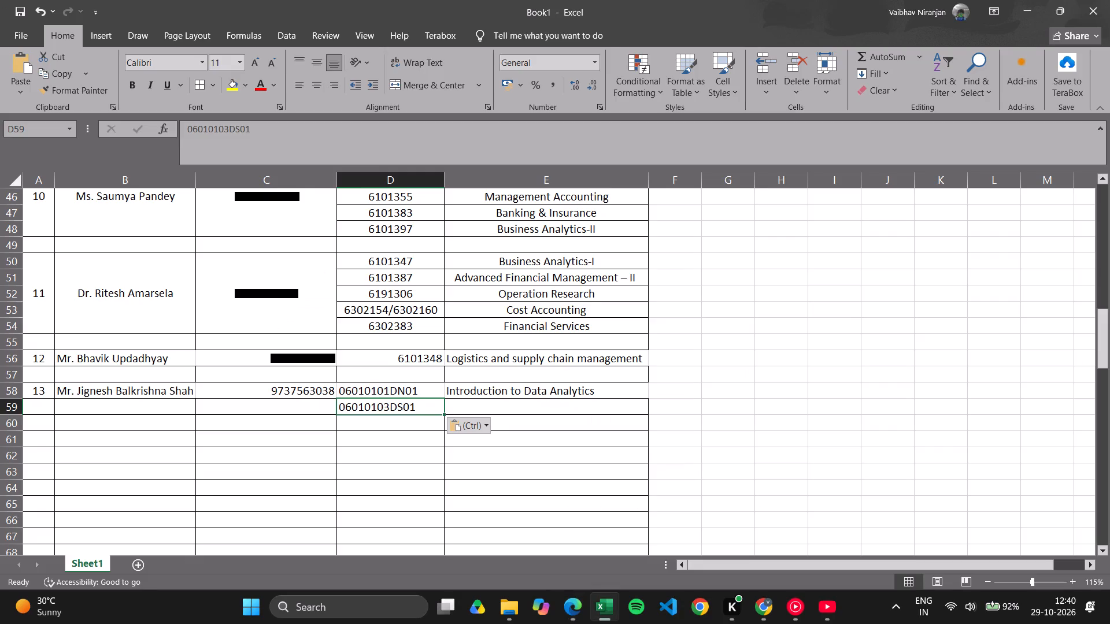
# Copy the subject name "Taxation" from the BBA EXT VETTING-13 letter into cell E59 of the Excel sheet.
pyautogui.click(509, 408)
pyautogui.hotkey('alt', 'Tab')
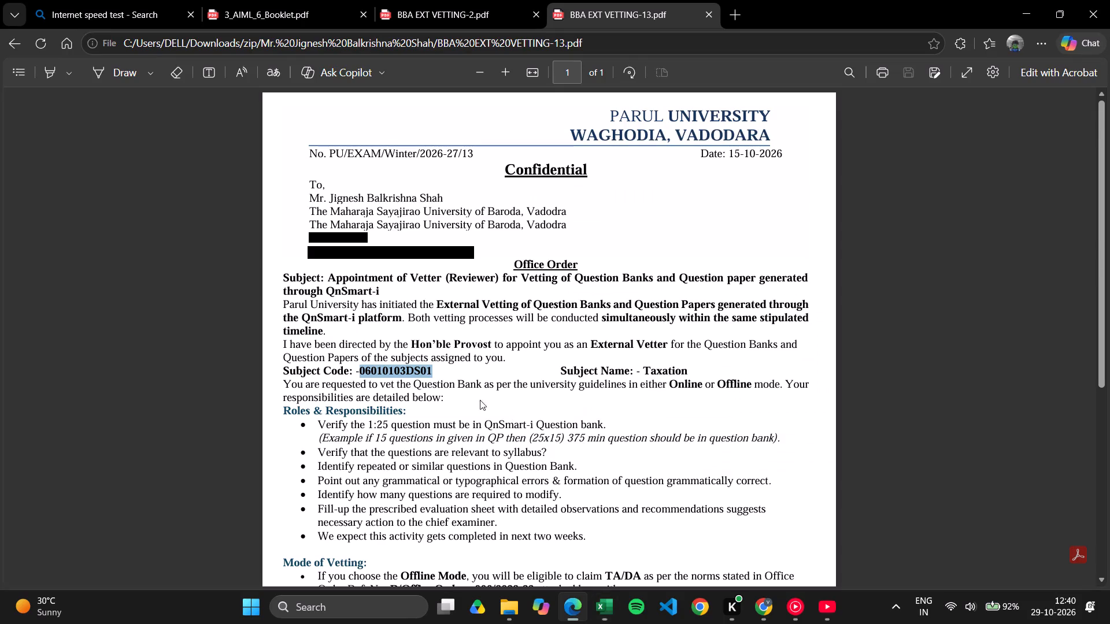
pyautogui.doubleClick(646, 369)
pyautogui.hotkey('ctrl', 'x')
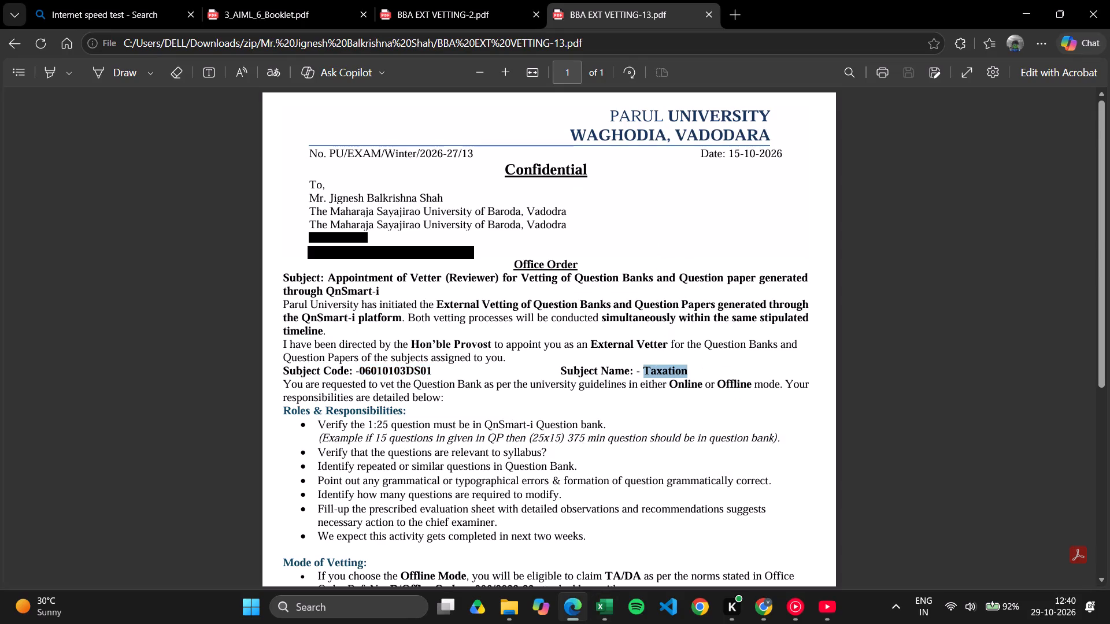
pyautogui.hotkey('alt', 'Tab')
pyautogui.hotkey('ctrl', 'v')
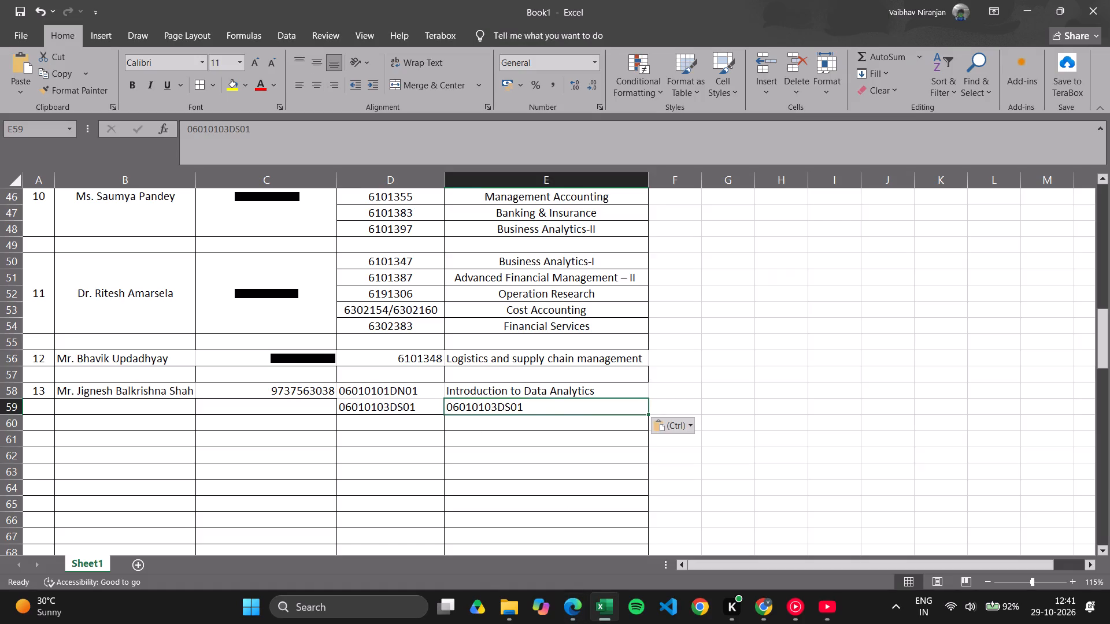
pyautogui.hotkey('ctrl', 'z')
pyautogui.hotkey('alt', 'Tab')
pyautogui.hotkey('ctrl', 'c')
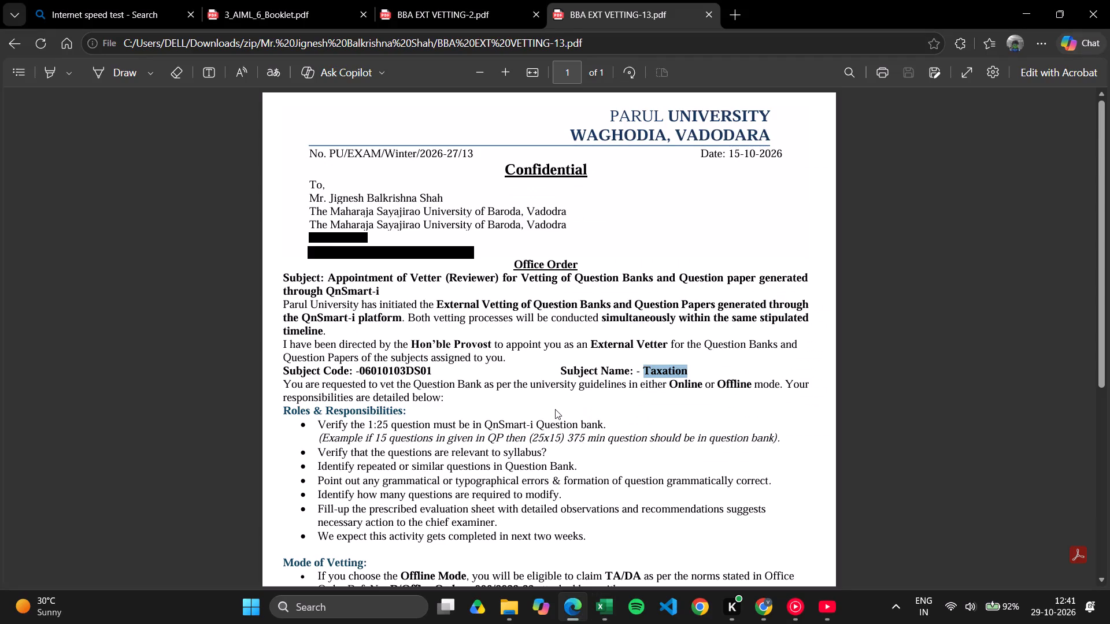
pyautogui.hotkey('alt', 'Tab')
pyautogui.hotkey('ctrl', 'v')
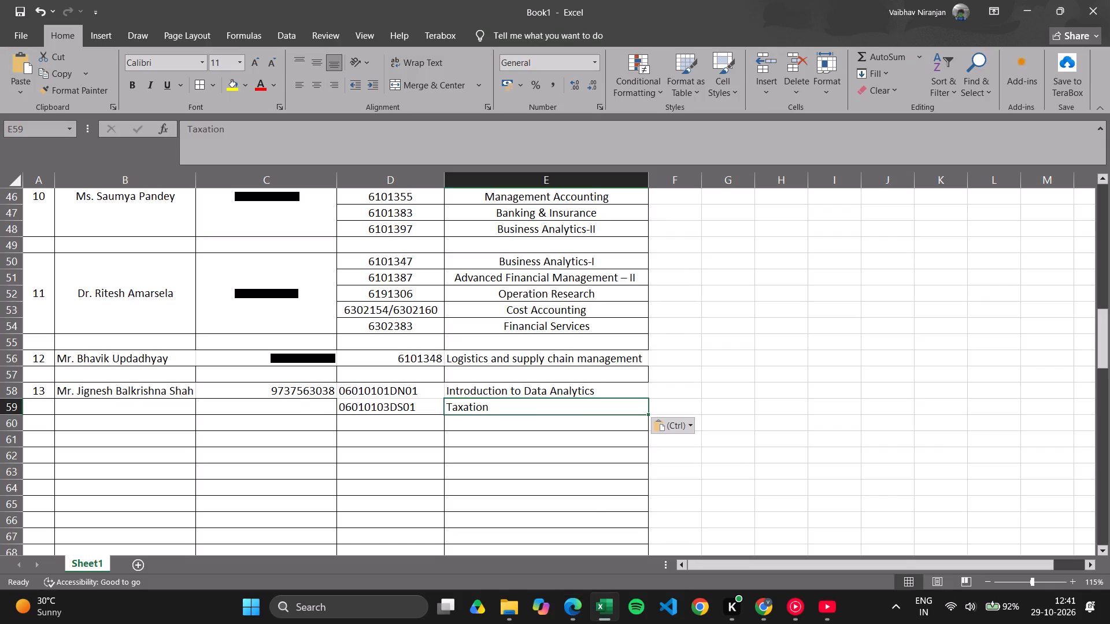
# Open BBA EXT VETTING-16 from the vetter's folder and copy its subject code 06010103DS04 into cell D60 of the Excel sheet.
pyautogui.click(372, 423)
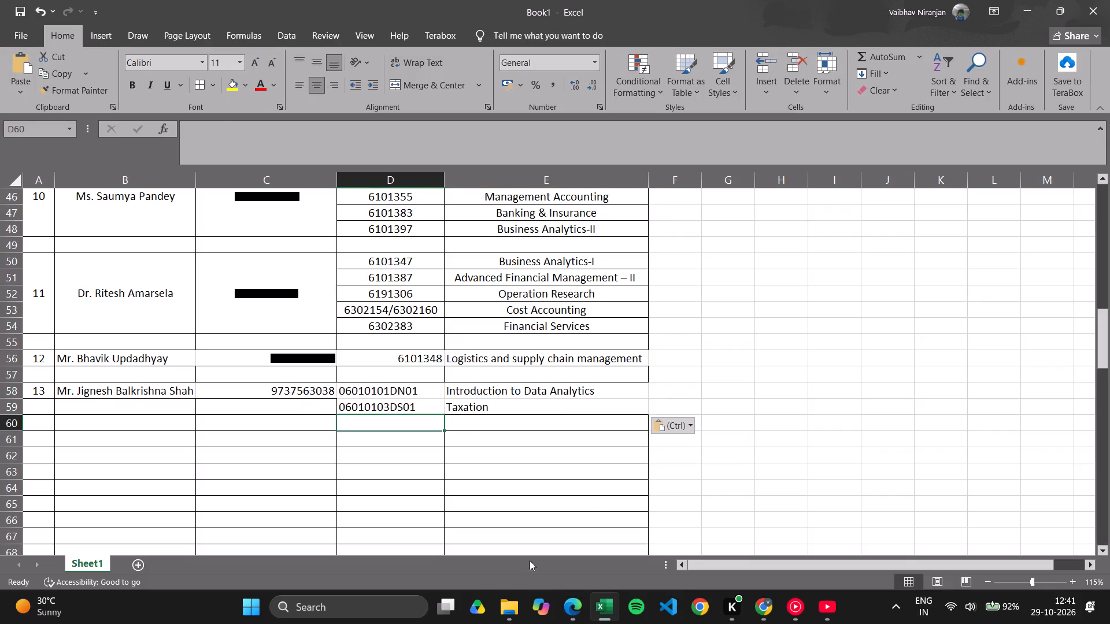
pyautogui.click(512, 597)
pyautogui.doubleClick(276, 184)
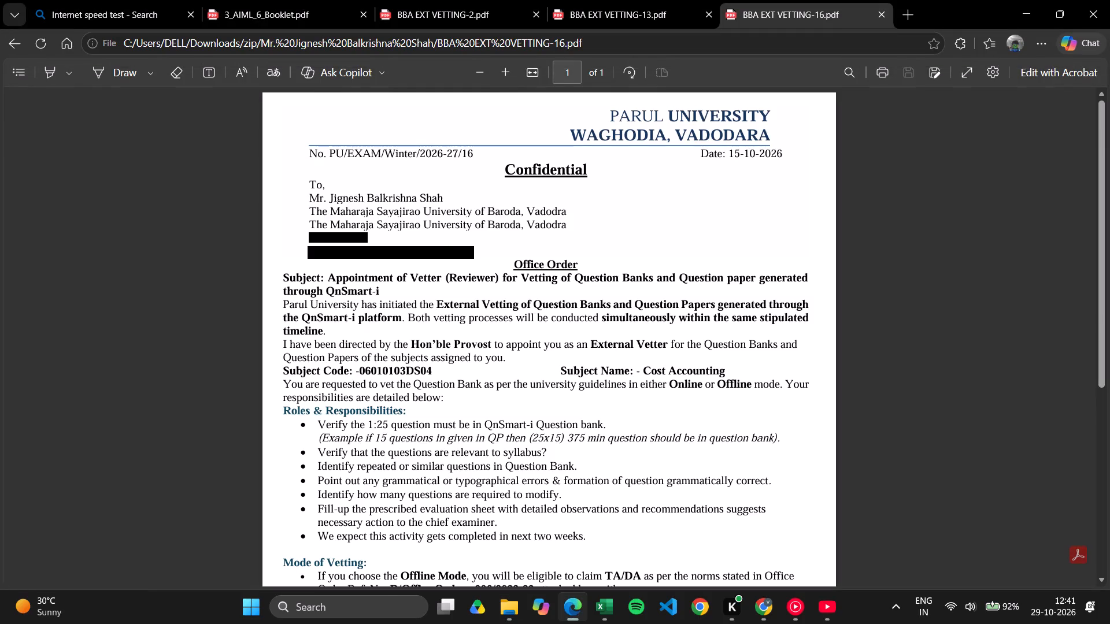
pyautogui.doubleClick(394, 375)
pyautogui.rightClick(394, 375)
pyautogui.doubleClick(402, 373)
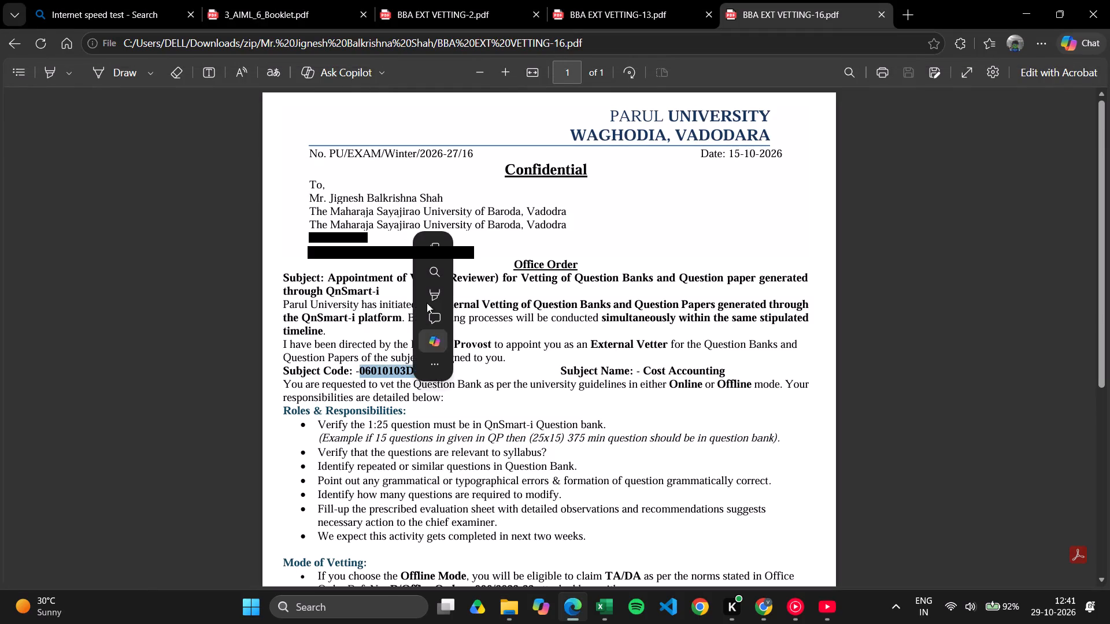
pyautogui.click(435, 252)
pyautogui.click(599, 604)
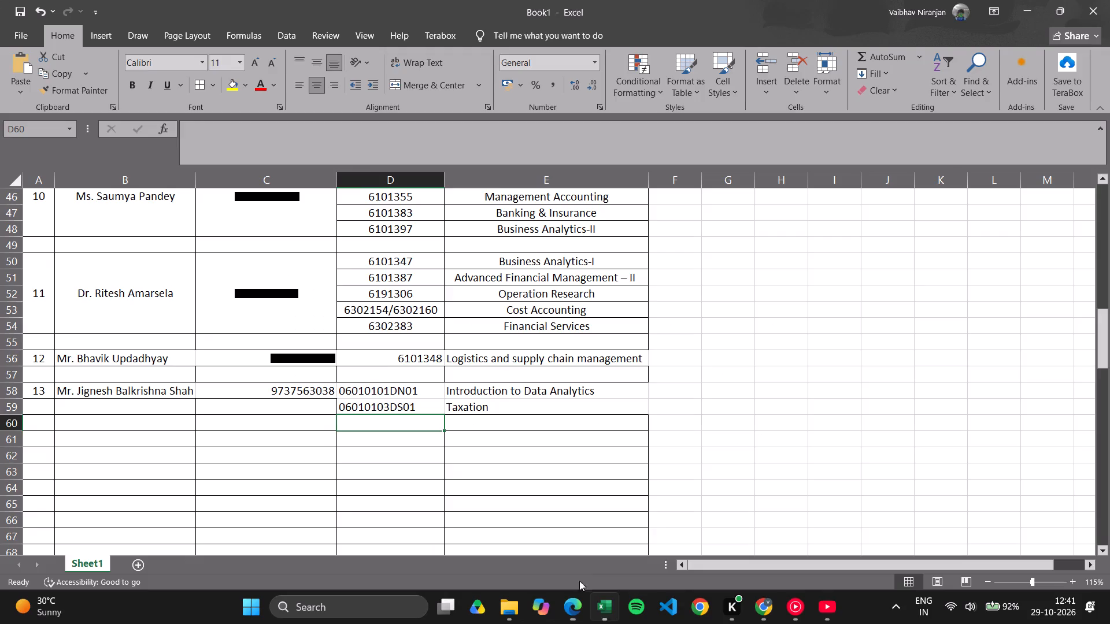
pyautogui.rightClick(388, 428)
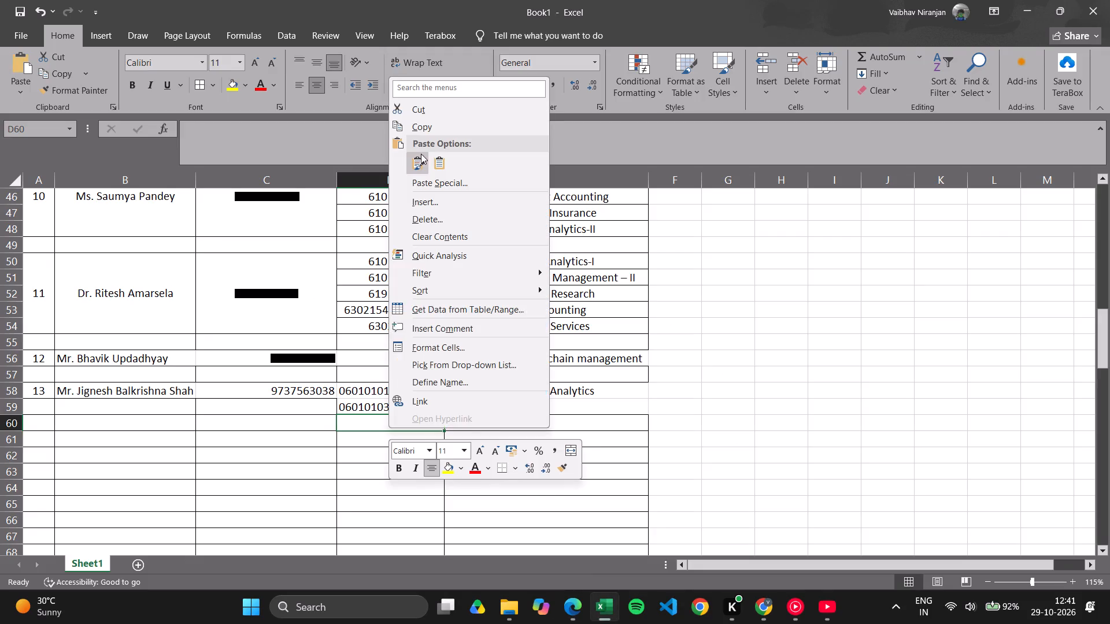
pyautogui.click(417, 184)
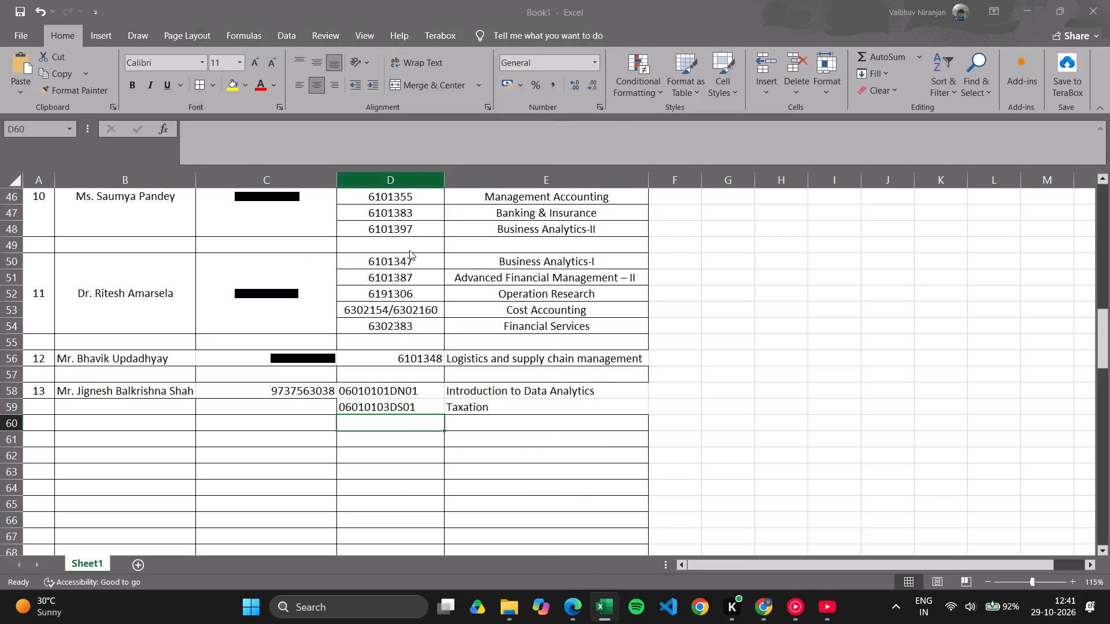
pyautogui.click(618, 20)
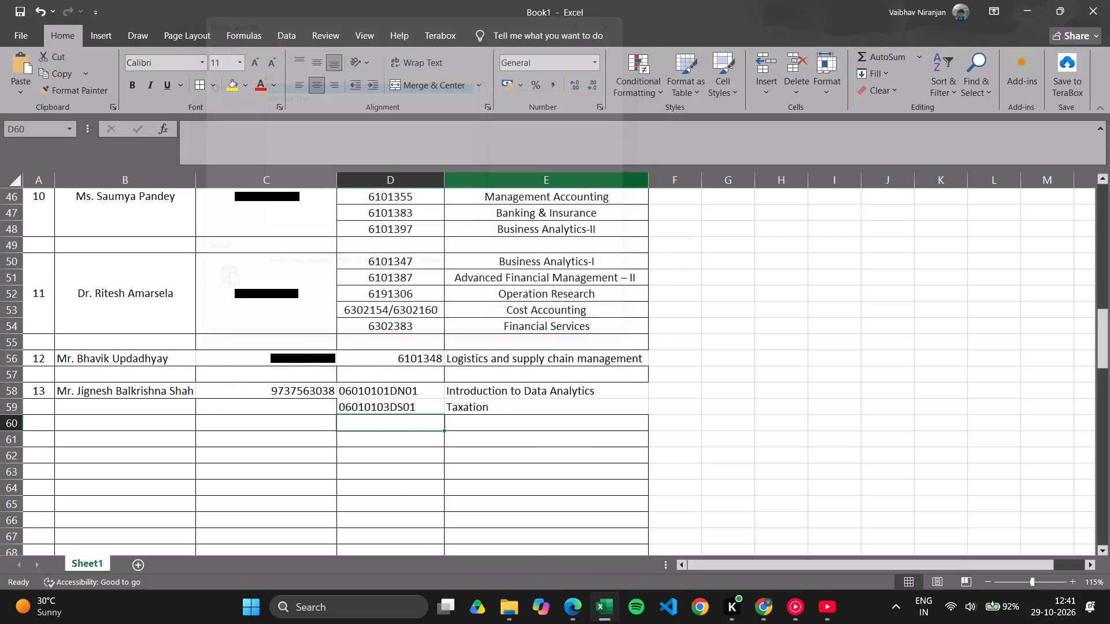
pyautogui.hotkey('ctrl', 'v')
# Copy the subject name "Cost Accounting" from the BBA EXT VETTING-16 letter into cell E60 of the Excel sheet.
pyautogui.click(488, 419)
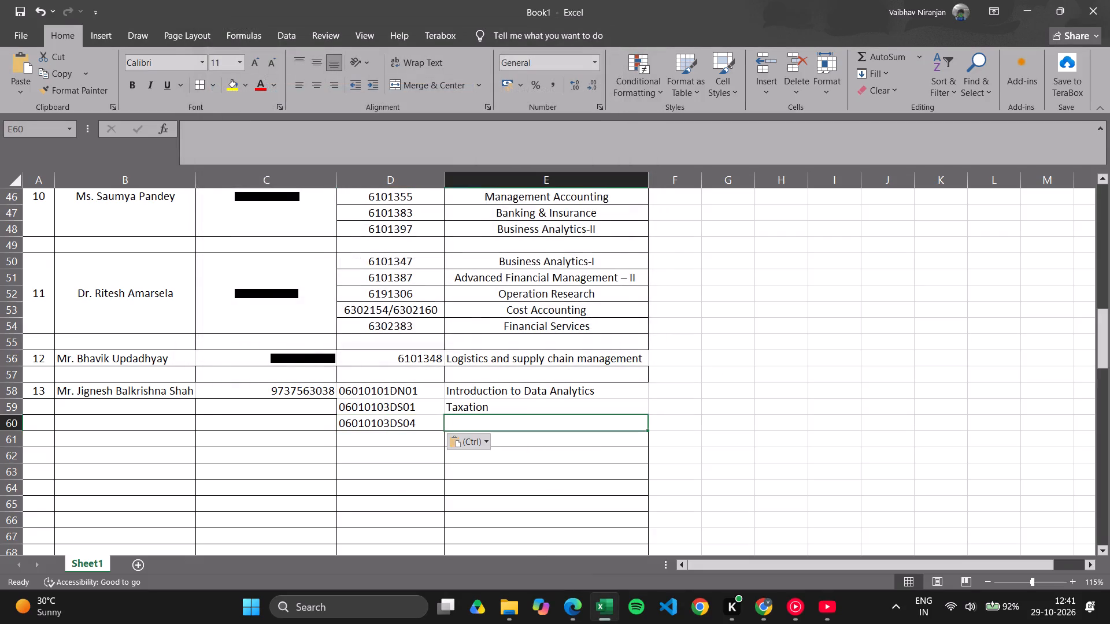
pyautogui.click(571, 603)
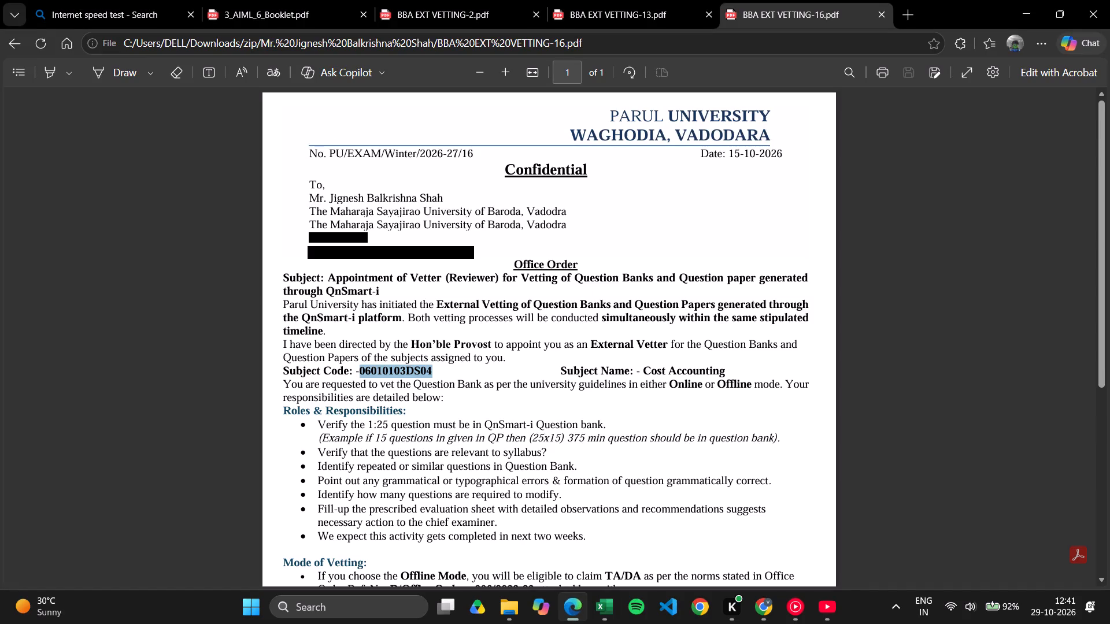
pyautogui.moveTo(642, 373); pyautogui.dragTo(725, 371)
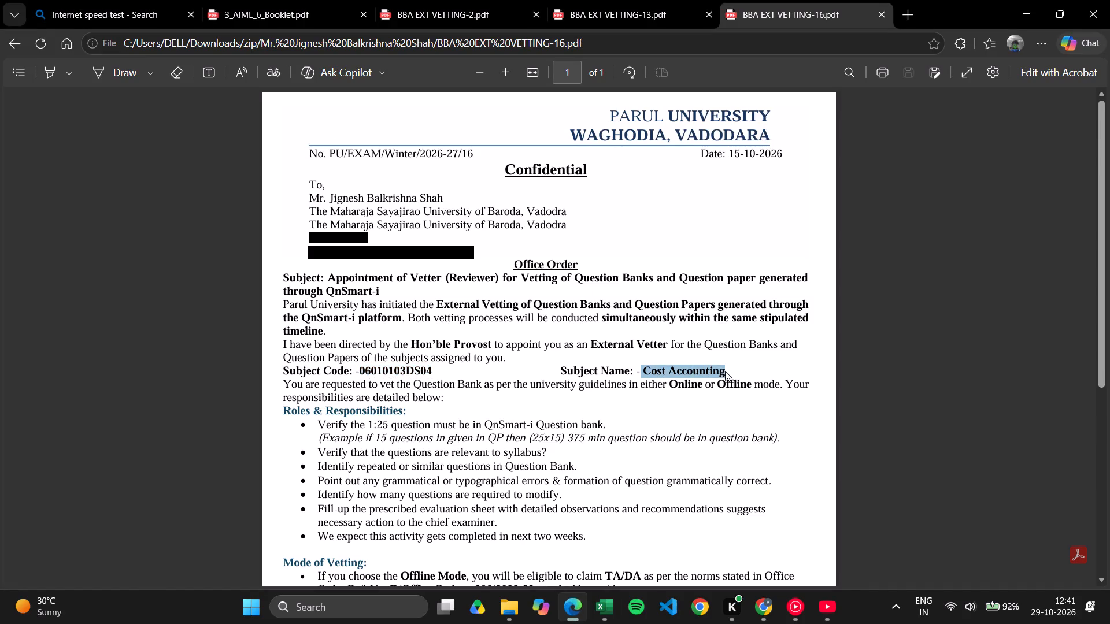
pyautogui.click(742, 247)
pyautogui.click(604, 618)
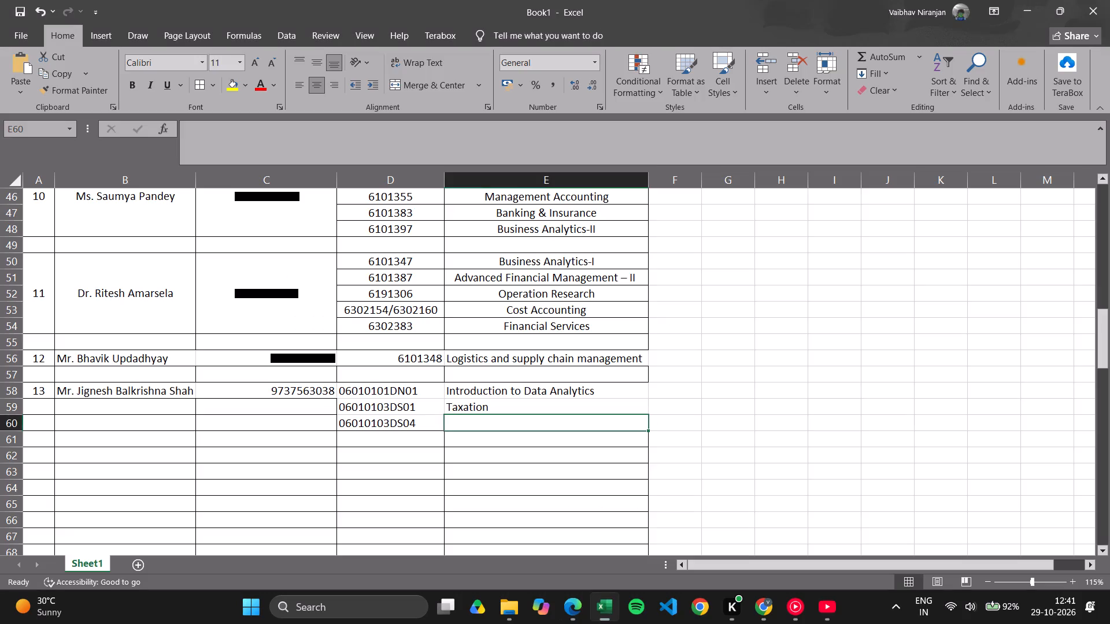
pyautogui.hotkey('ctrl', 'v')
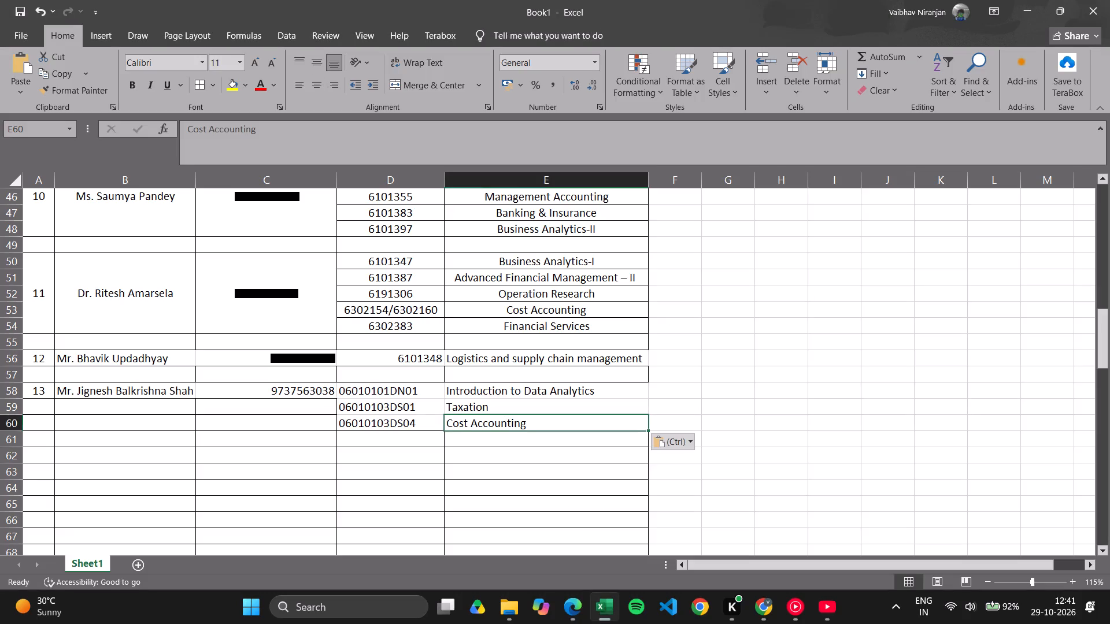
# Open BBA EXT VETTING-37 from the vetter's folder and copy its subject code 06101337 into cell D61 of the Excel sheet.
pyautogui.click(405, 440)
pyautogui.click(509, 607)
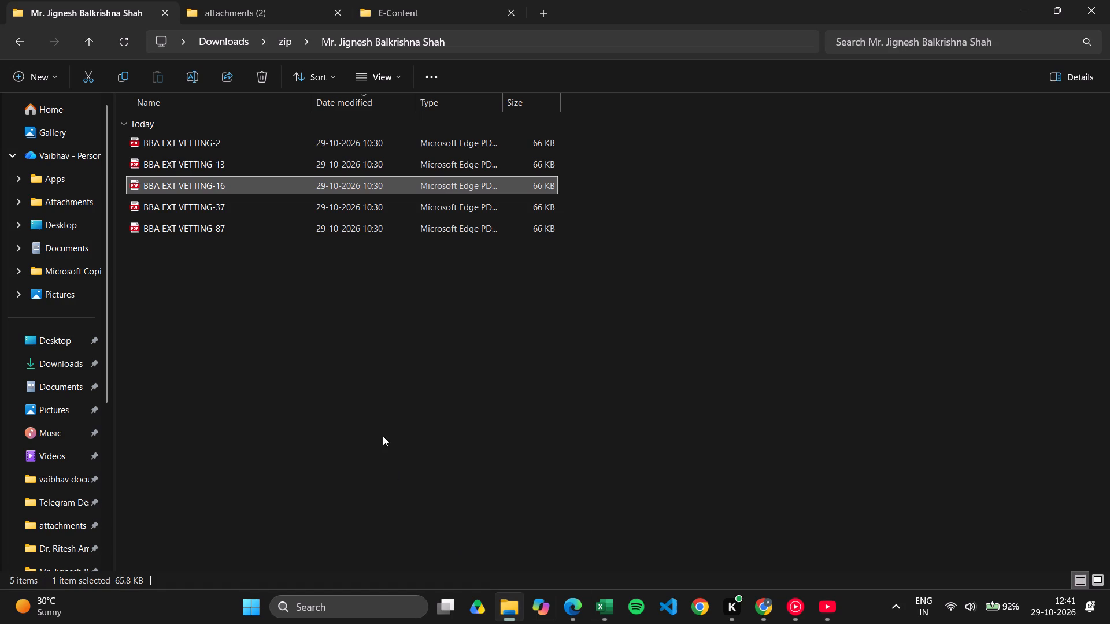
pyautogui.doubleClick(291, 205)
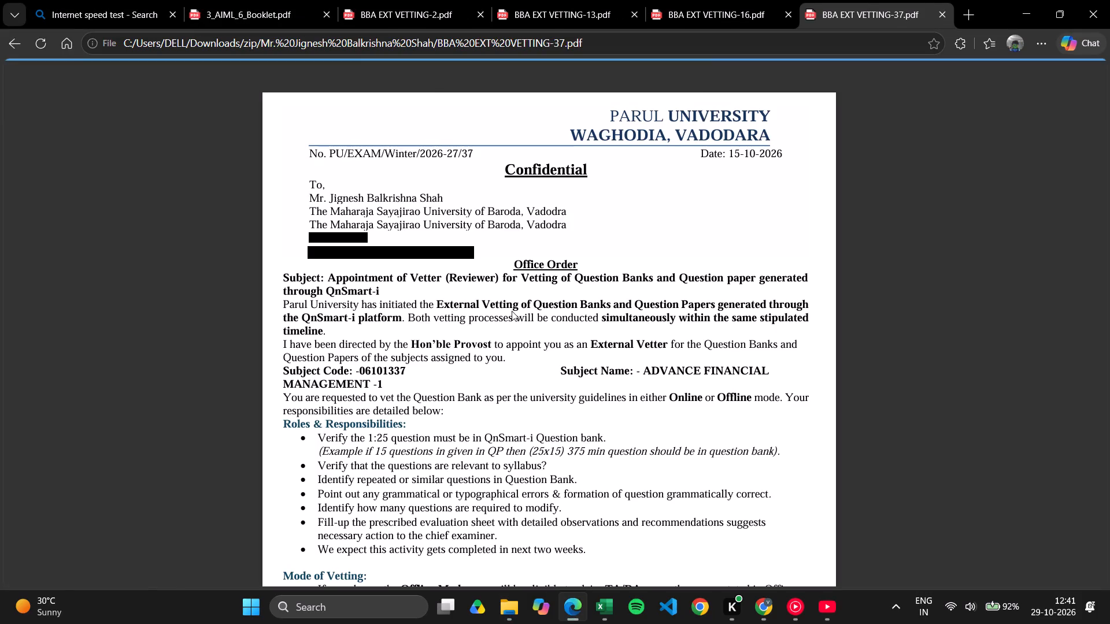
pyautogui.doubleClick(373, 362)
pyautogui.doubleClick(380, 376)
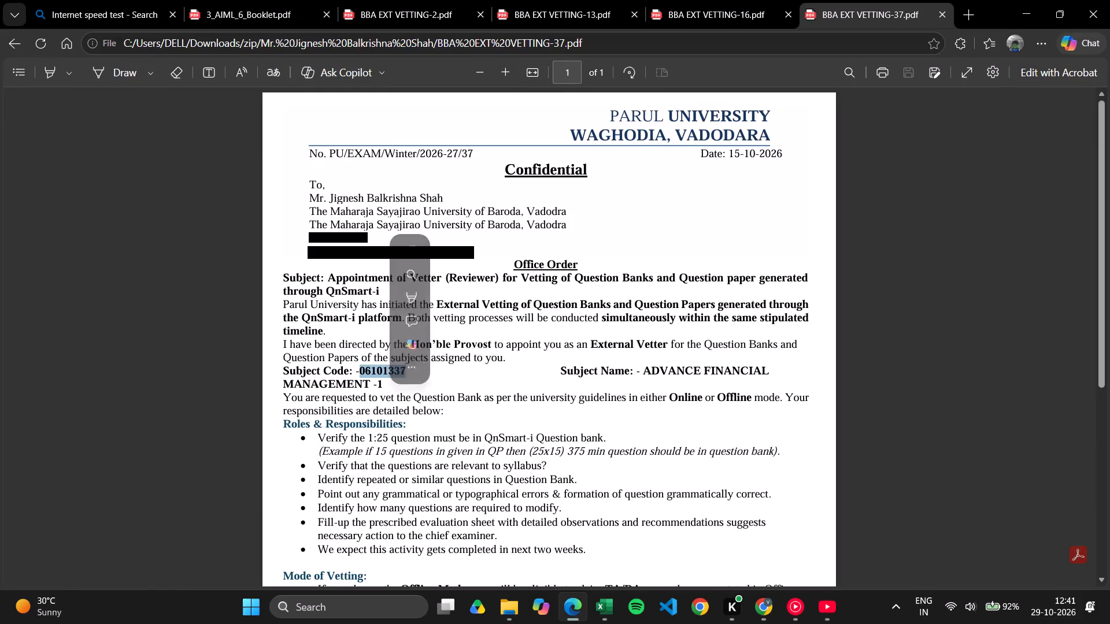
pyautogui.click(421, 253)
pyautogui.click(606, 601)
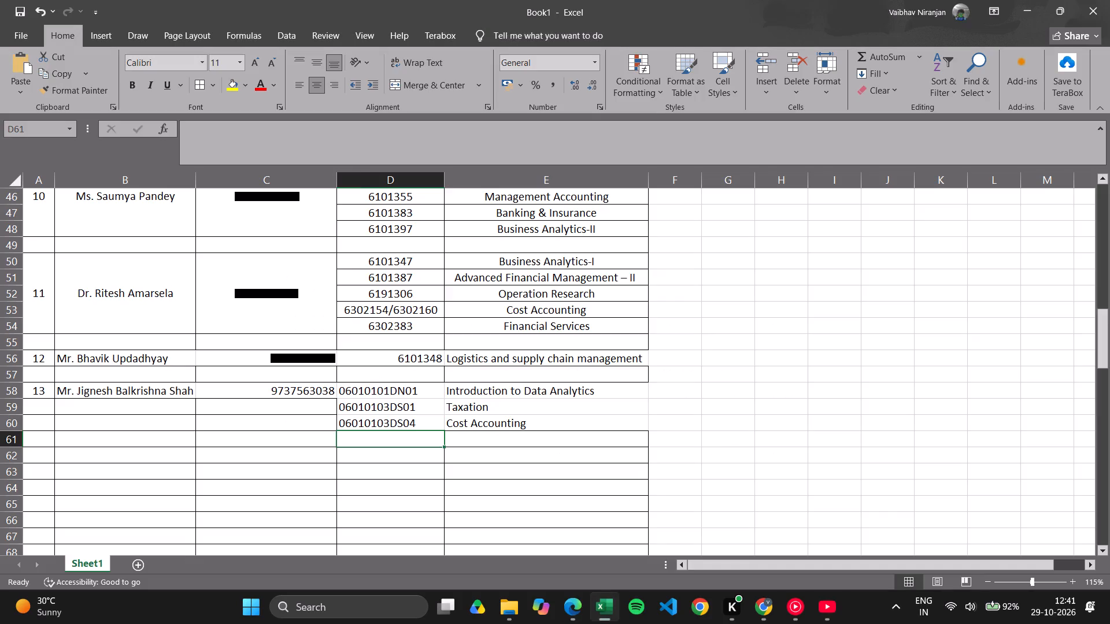
pyautogui.hotkey('ctrl', 'v')
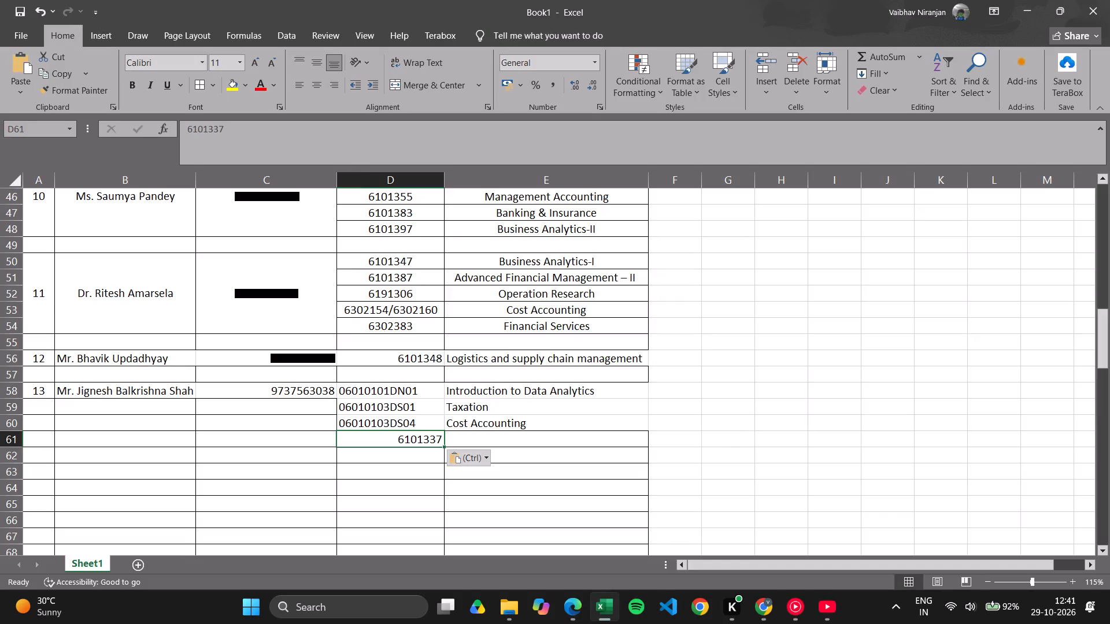
# Copy the first line of the subject name, "ADVANCE FINANCIAL", from the BBA EXT VETTING-37 letter into cell E61 of the Excel sheet.
pyautogui.click(471, 441)
pyautogui.click(569, 603)
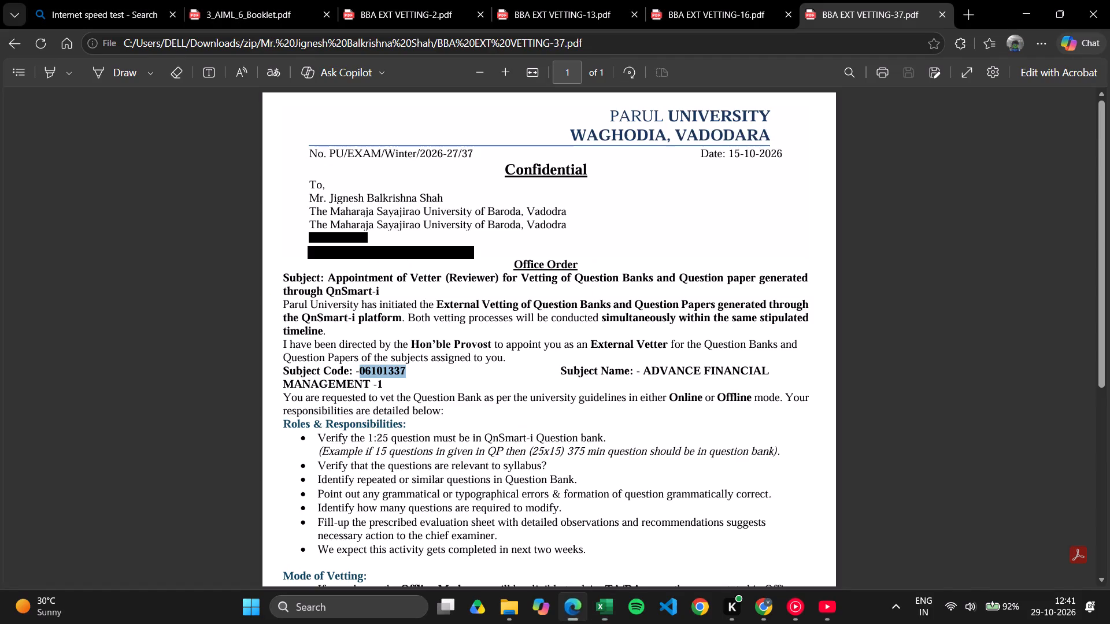
pyautogui.moveTo(642, 374); pyautogui.dragTo(770, 367)
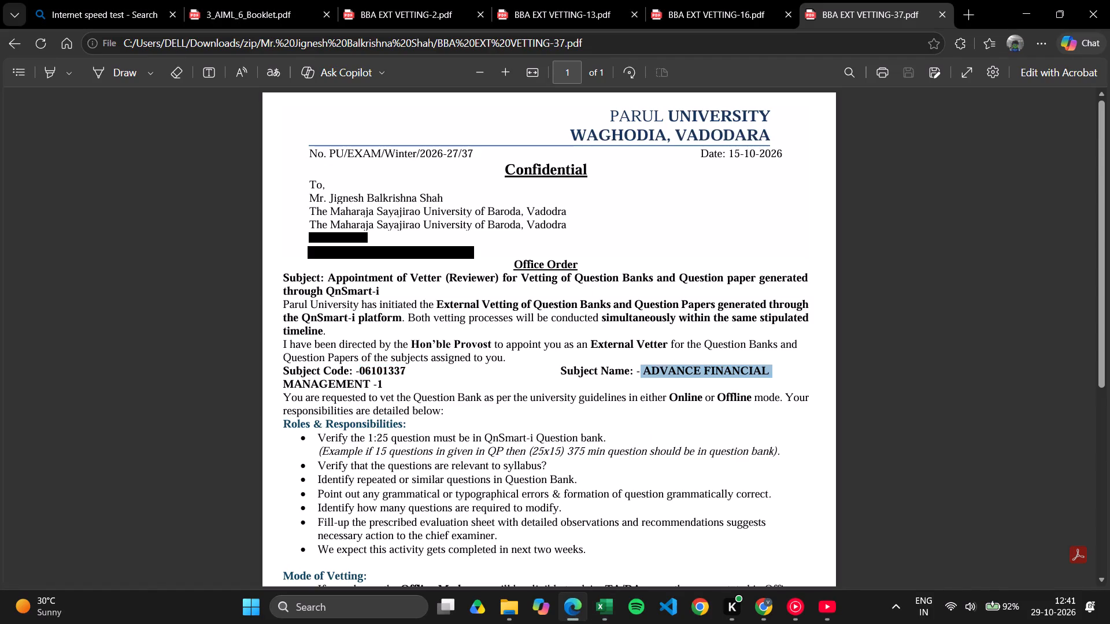
pyautogui.moveTo(770, 367); pyautogui.dragTo(768, 369)
pyautogui.hotkey('ctrl', 'c')
pyautogui.click(612, 609)
pyautogui.click(601, 618)
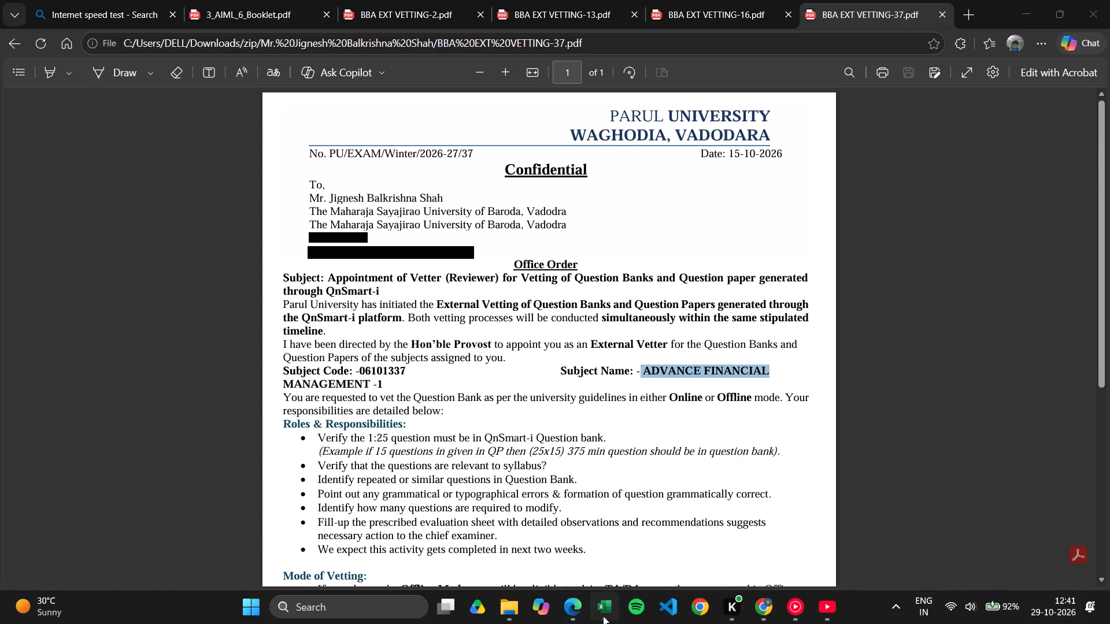
pyautogui.hotkey('ctrl', 'v')
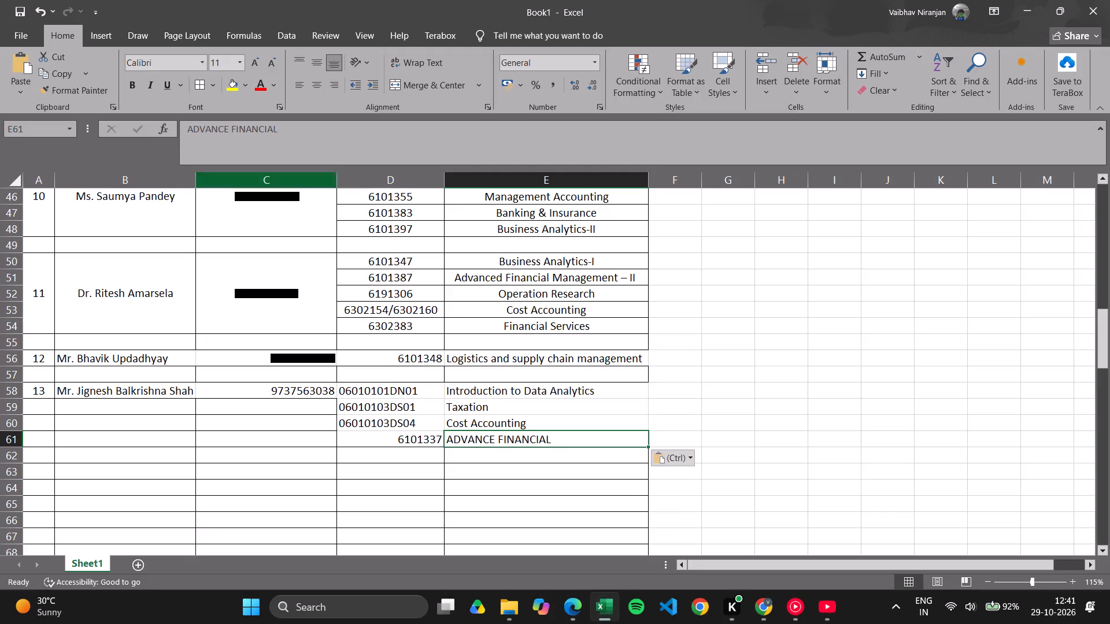
# Append the rest of the subject name, "MANAGEMENT -1", from the BBA EXT VETTING-37 letter to the text in cell E61.
pyautogui.click(318, 127)
pyautogui.press('space')
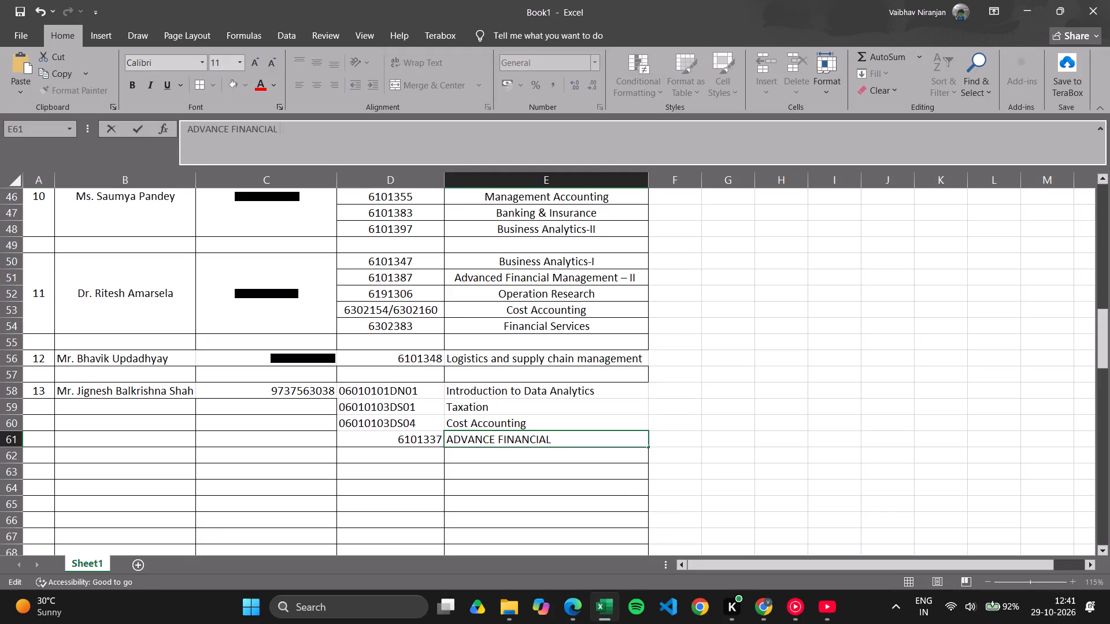
pyautogui.click(578, 615)
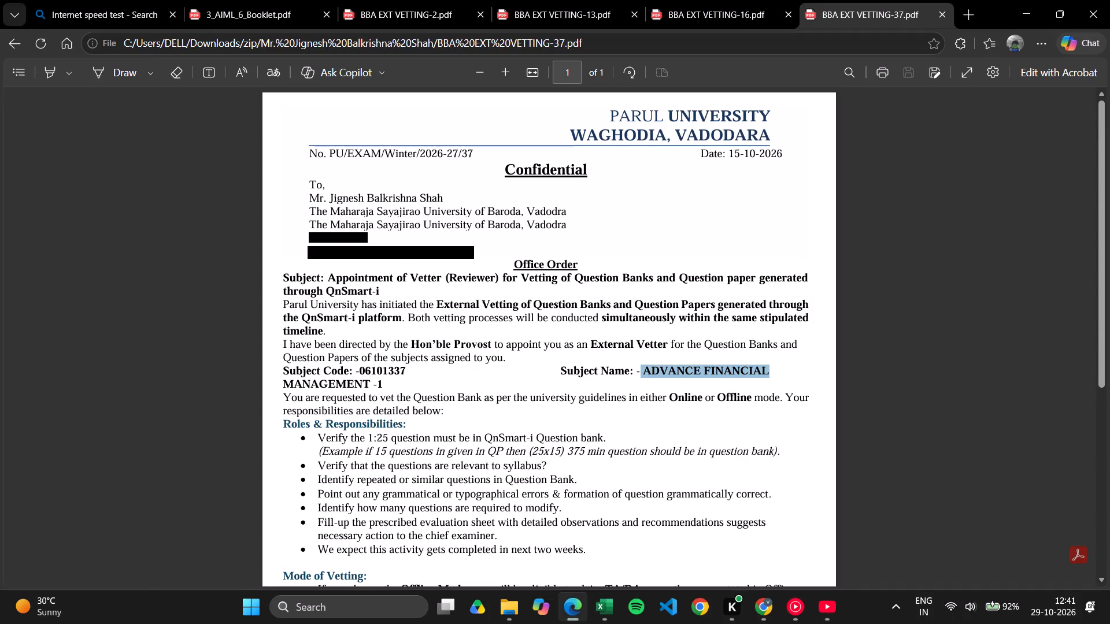
pyautogui.doubleClick(336, 383)
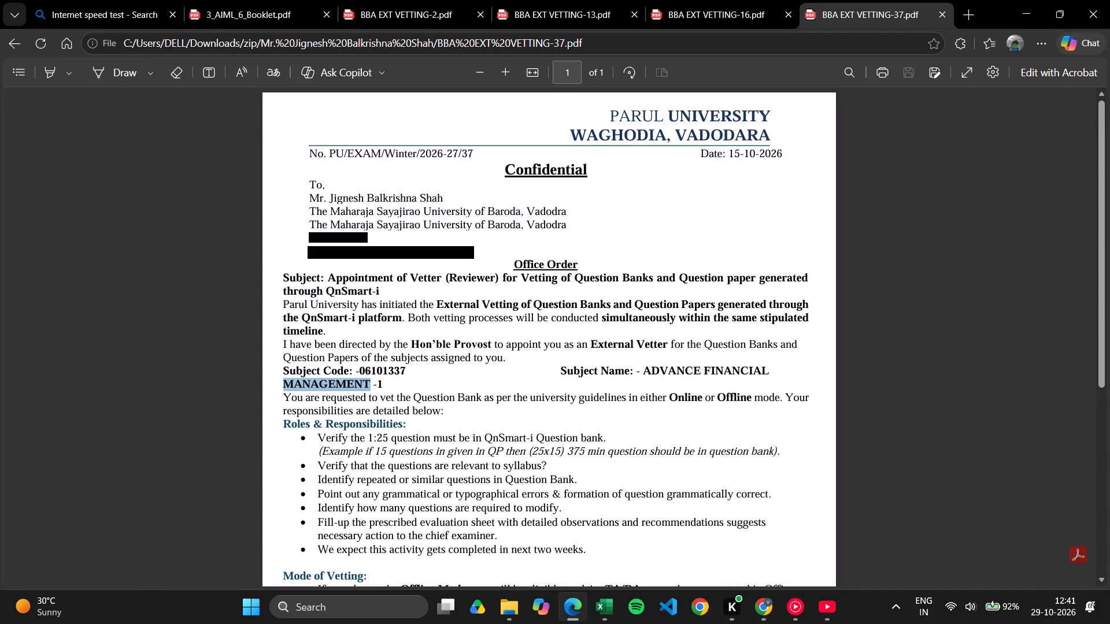
pyautogui.tripleClick(336, 383)
pyautogui.hotkey('ctrl', 'c')
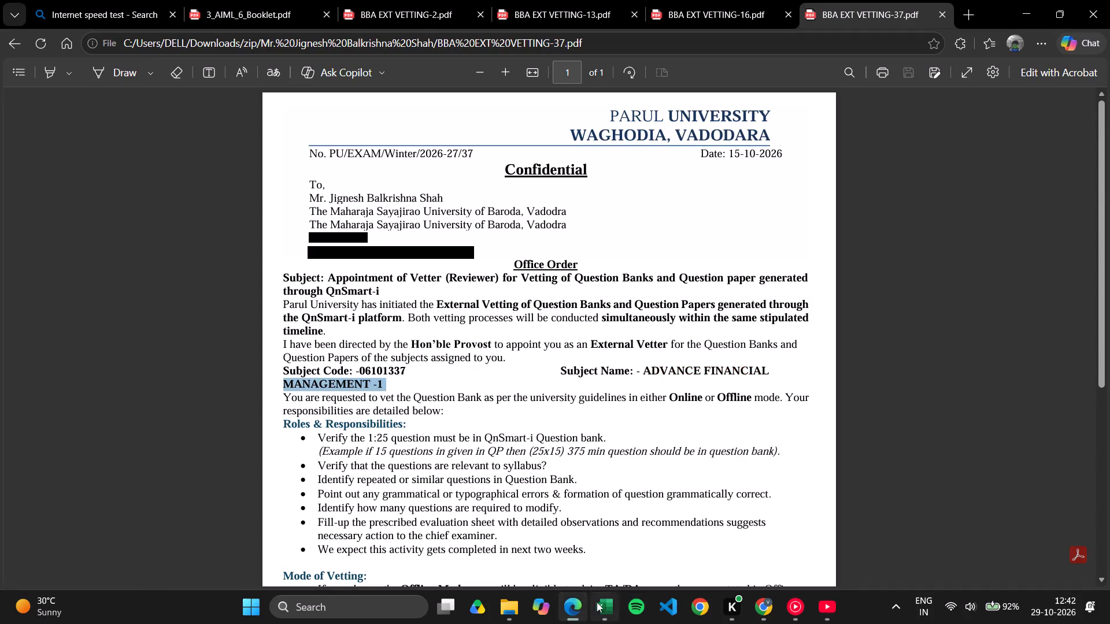
pyautogui.click(597, 602)
pyautogui.hotkey('ctrl', 'v')
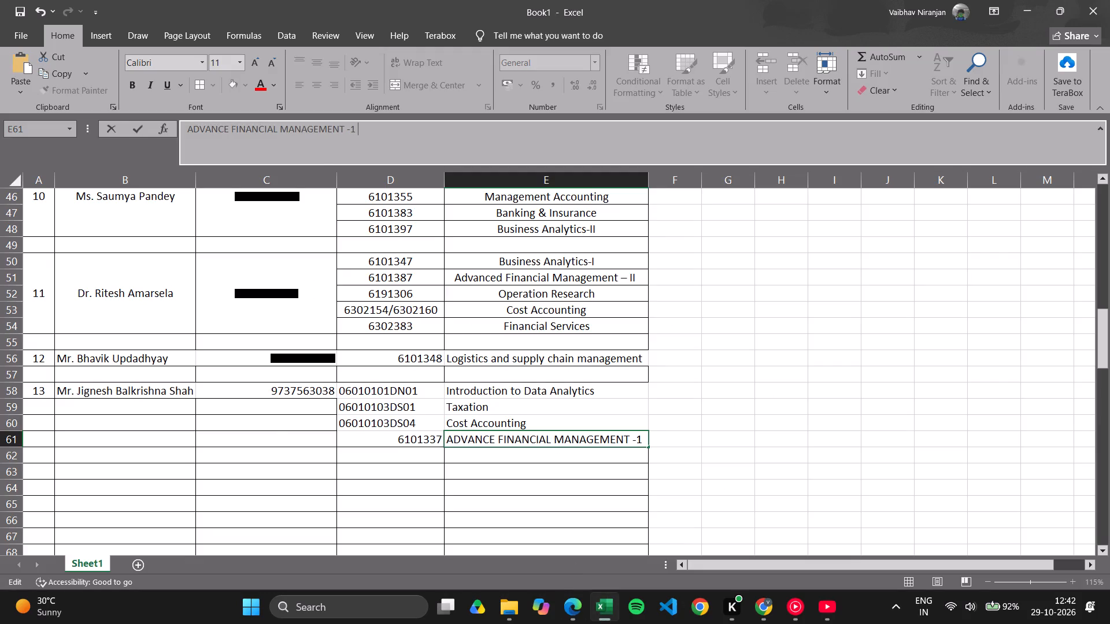
pyautogui.doubleClick(408, 481)
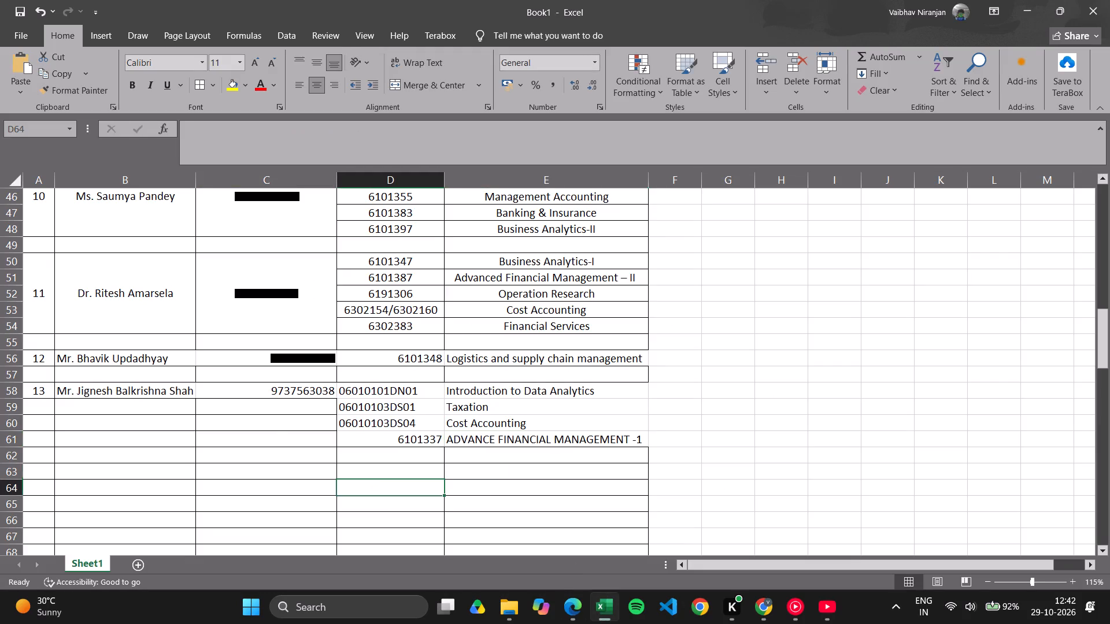
# Open BBA EXT VETTING-87 from the vetter's folder and copy its subject code 06303203 into cell D62 of the Excel sheet.
pyautogui.click(516, 600)
pyautogui.doubleClick(415, 235)
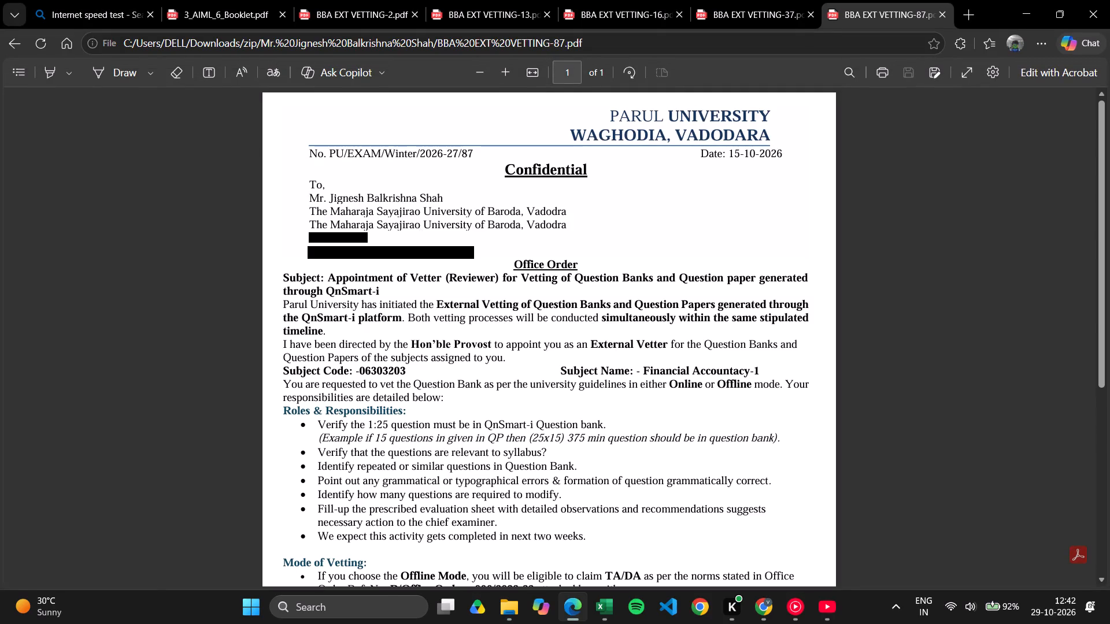
pyautogui.doubleClick(373, 371)
pyautogui.hotkey('ctrl', 'c')
pyautogui.click(593, 609)
pyautogui.click(409, 453)
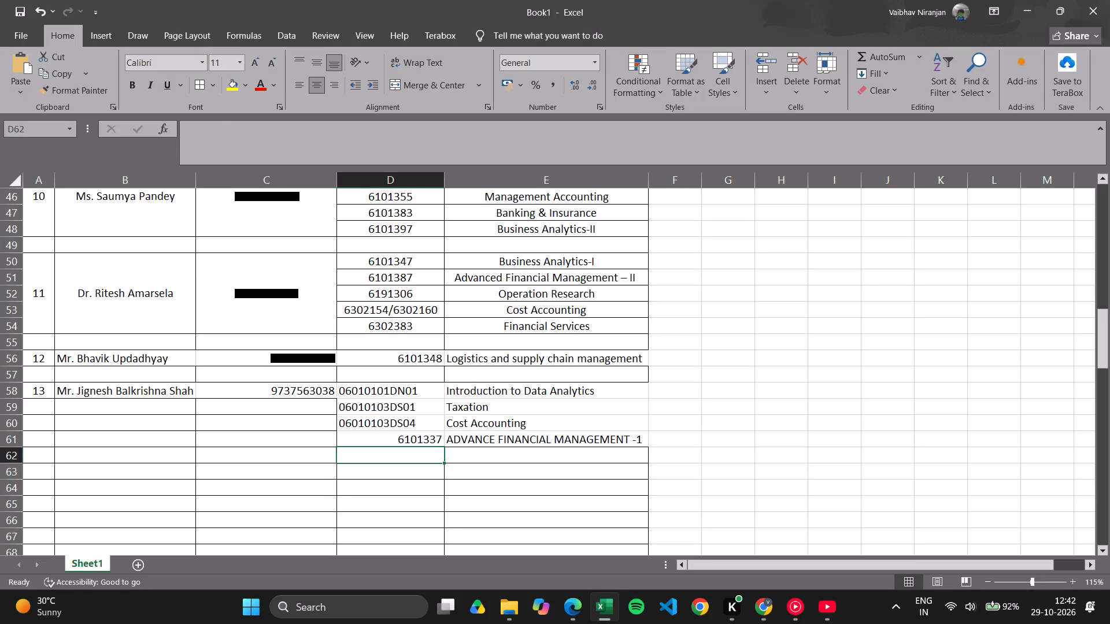
pyautogui.hotkey('ctrl', 'v')
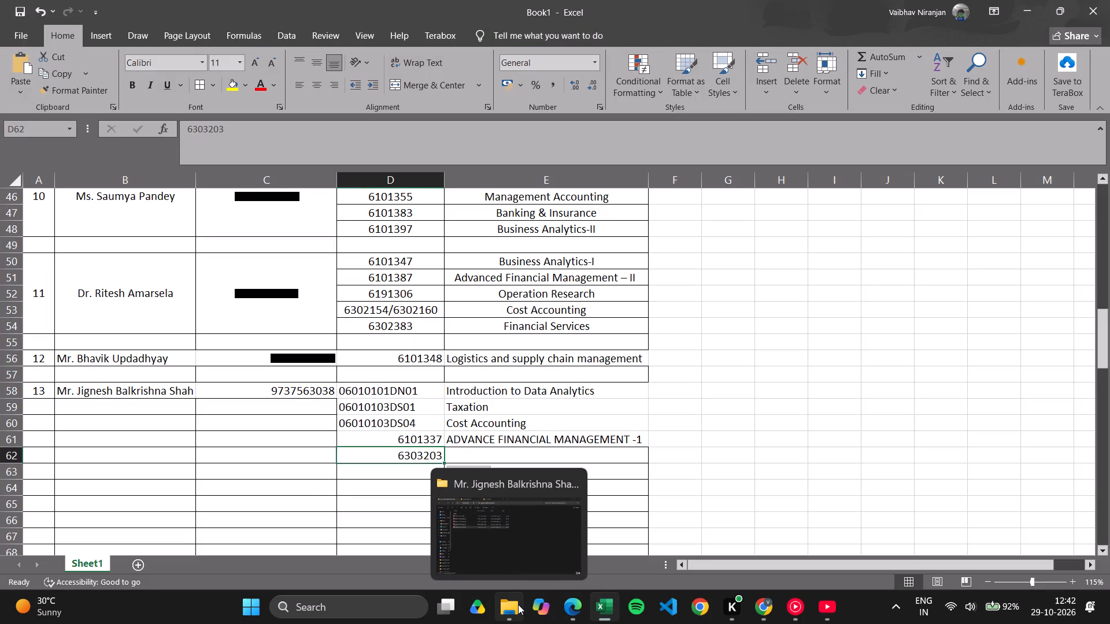
# Copy the subject name "Financial Accountacy-1" from the BBA EXT VETTING-87 letter into cell E62 of the Excel sheet.
pyautogui.click(518, 604)
pyautogui.click(581, 613)
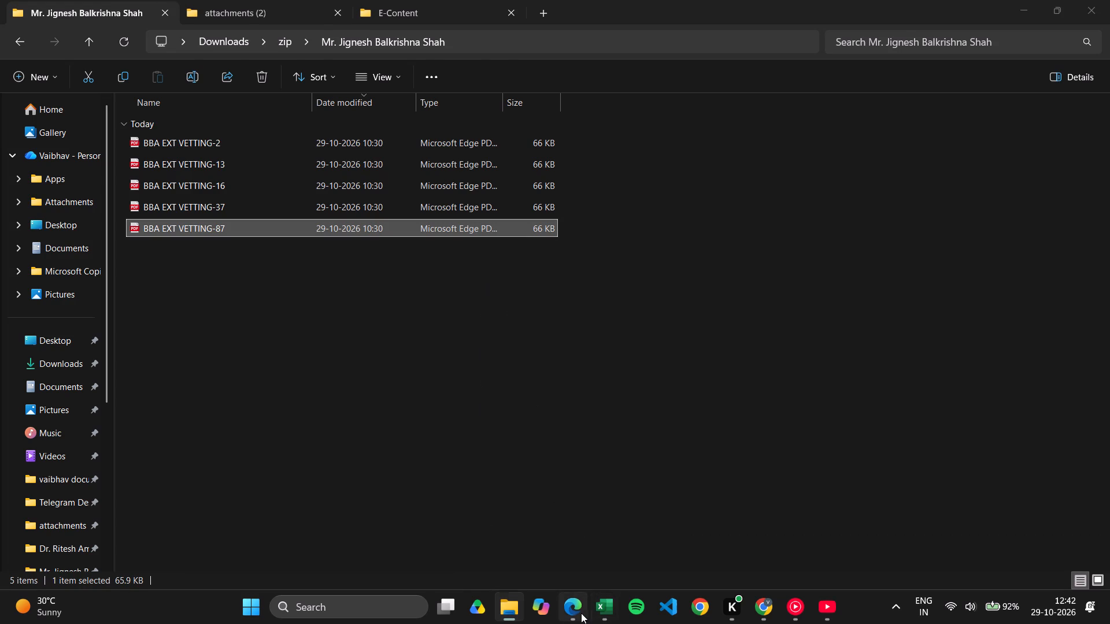
pyautogui.moveTo(642, 370); pyautogui.dragTo(735, 370)
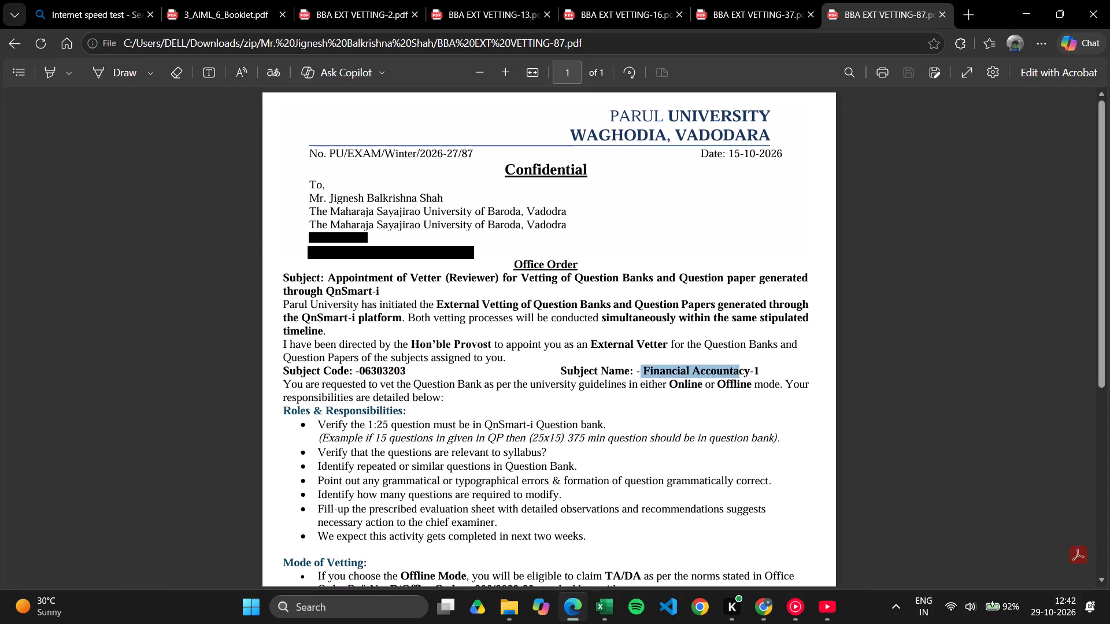
pyautogui.moveTo(735, 370); pyautogui.dragTo(755, 370)
pyautogui.hotkey('ctrl', 'c')
pyautogui.click(612, 601)
pyautogui.click(493, 463)
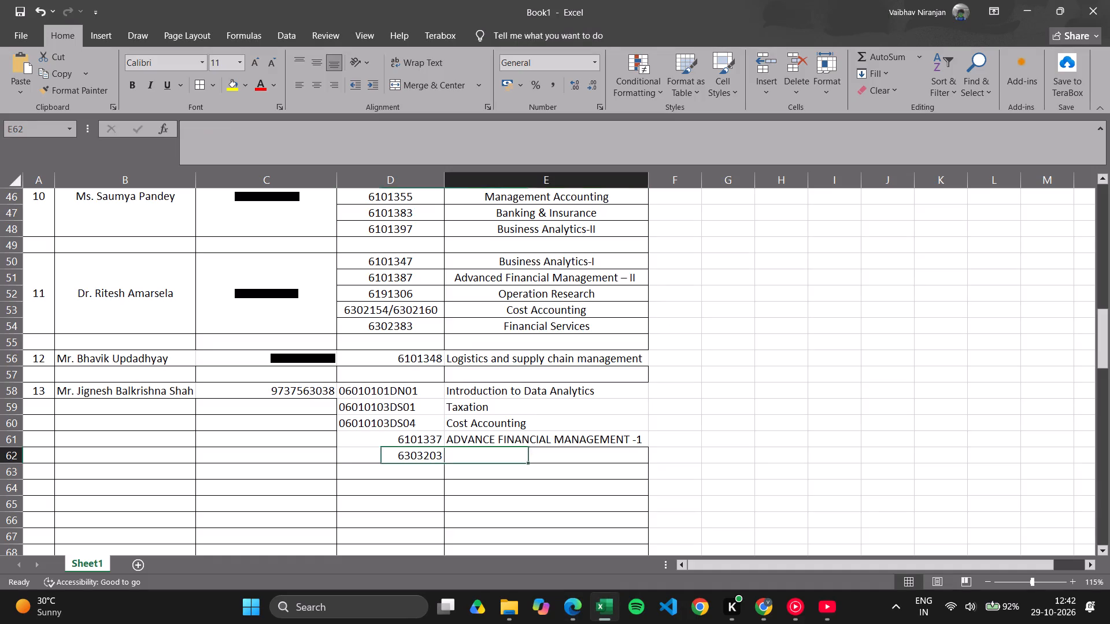
pyautogui.hotkey('ctrl', 'v')
pyautogui.click(404, 500)
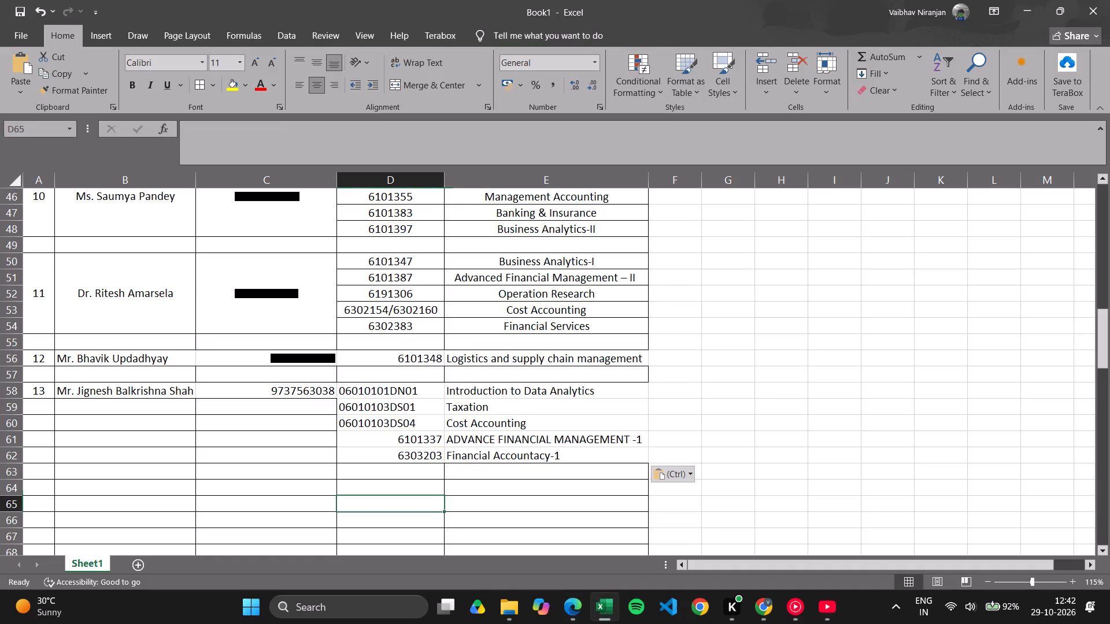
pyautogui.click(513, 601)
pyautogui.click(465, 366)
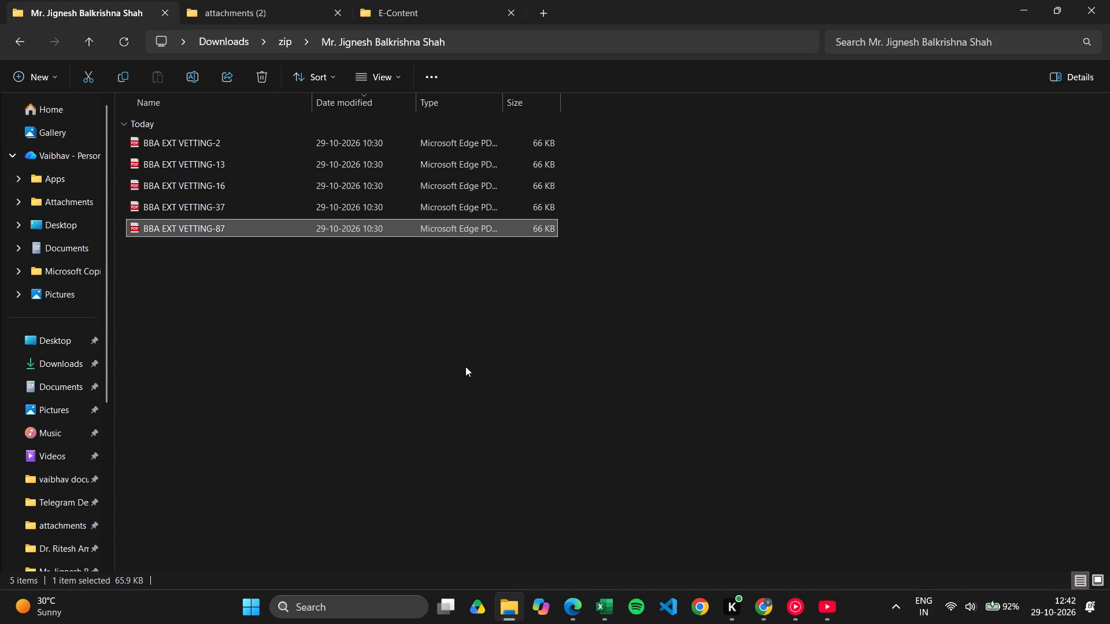
# Close the five open BBA EXT VETTING letters in Edge, from VETTING-2 through VETTING-87.
pyautogui.click(569, 621)
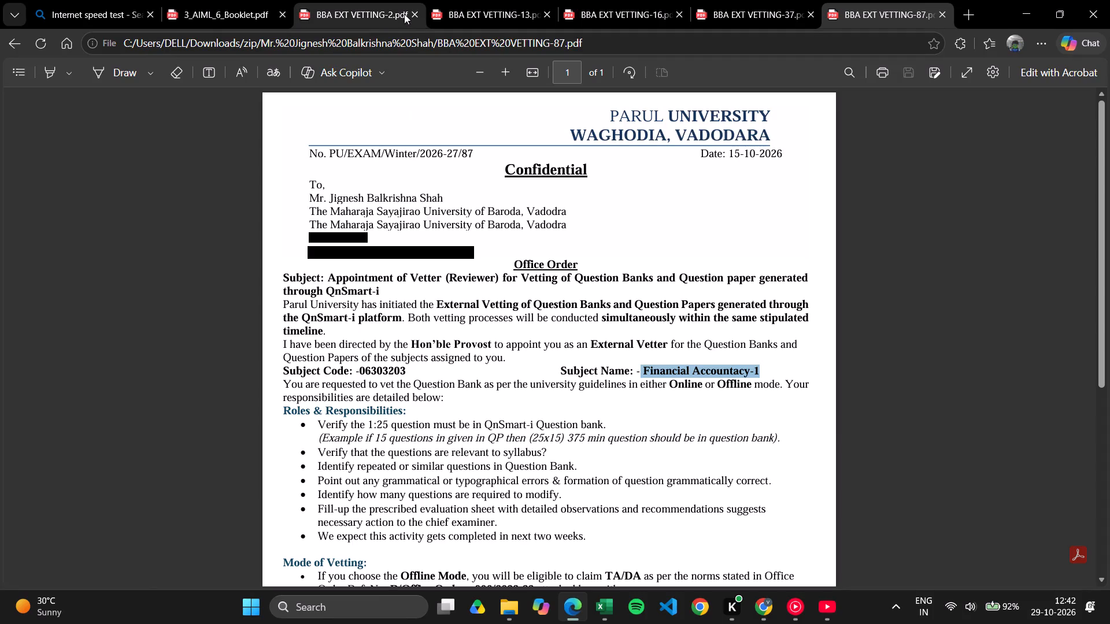
pyautogui.click(409, 13)
pyautogui.click(410, 13)
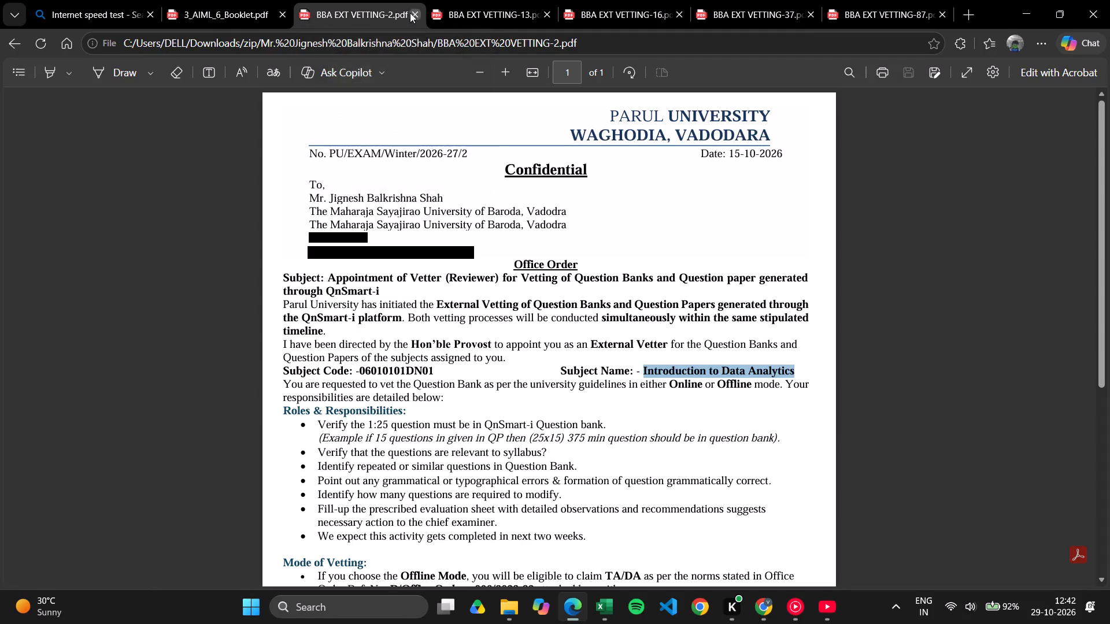
pyautogui.click(410, 13)
pyautogui.doubleClick(410, 13)
pyautogui.click(410, 13)
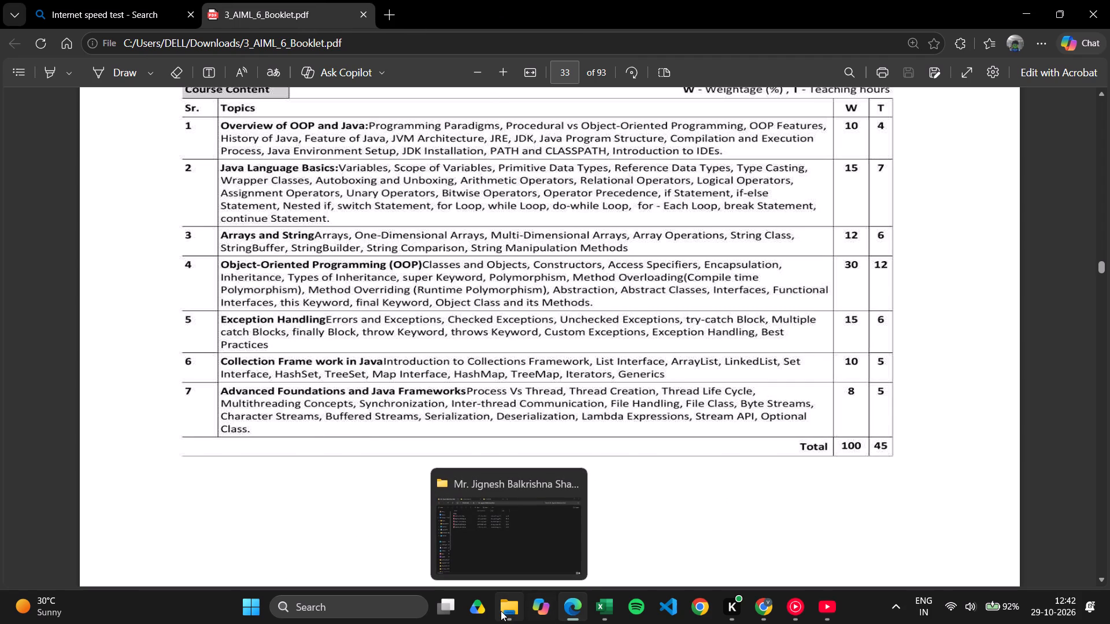
# In the Excel sheet, merge and center B58:B62, C58:C62 and A58:A62 separately for vetter 13's name, contact number and serial number.
pyautogui.click(501, 611)
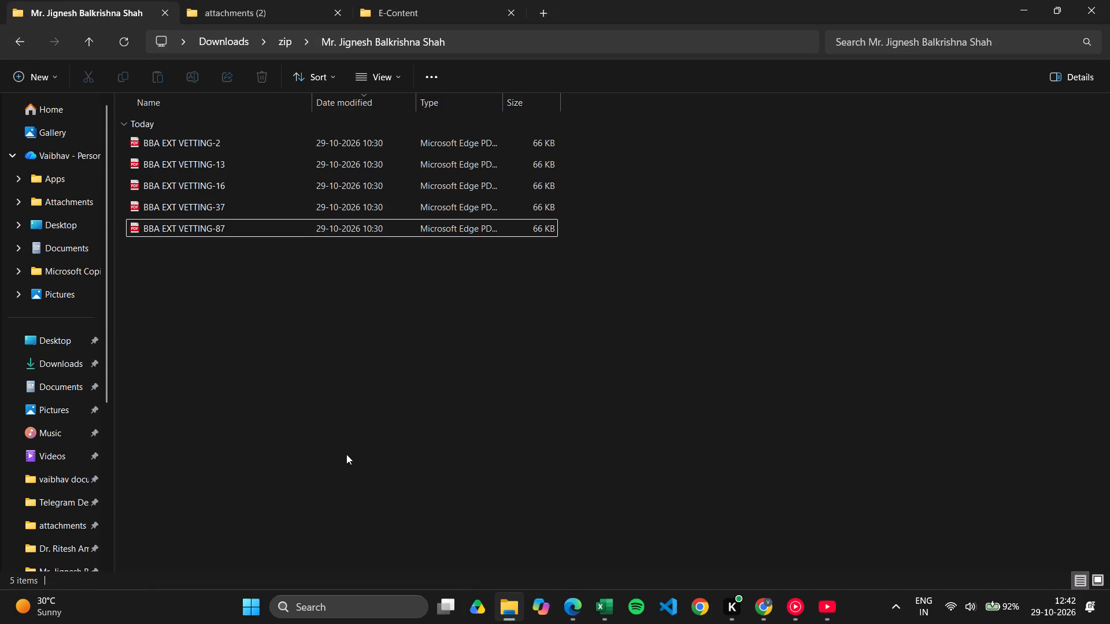
pyautogui.click(598, 611)
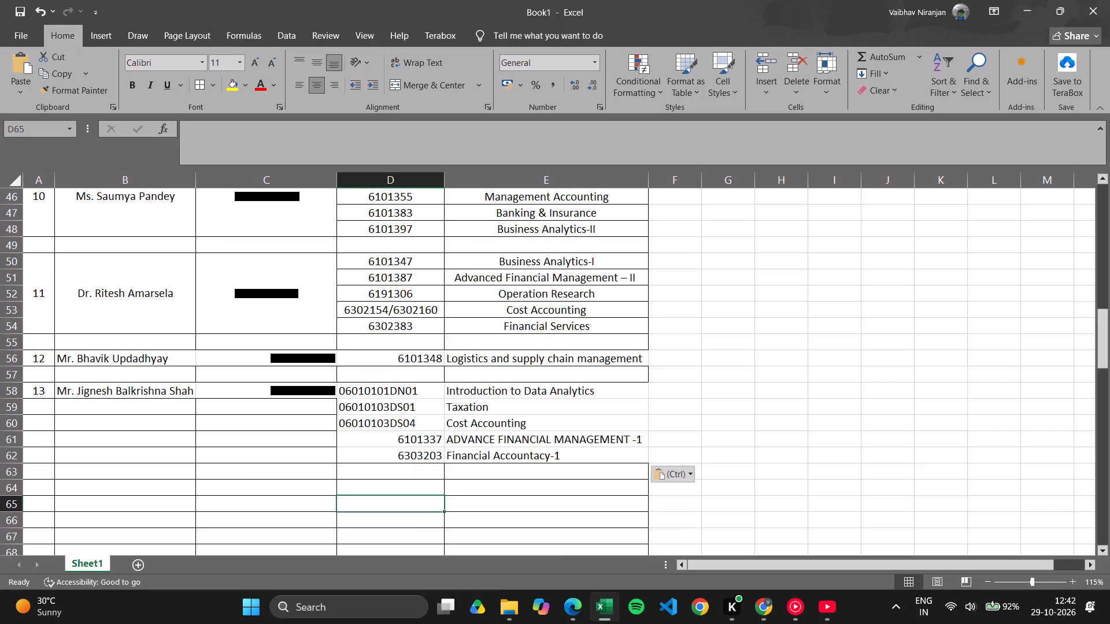
pyautogui.moveTo(83, 393); pyautogui.dragTo(125, 465)
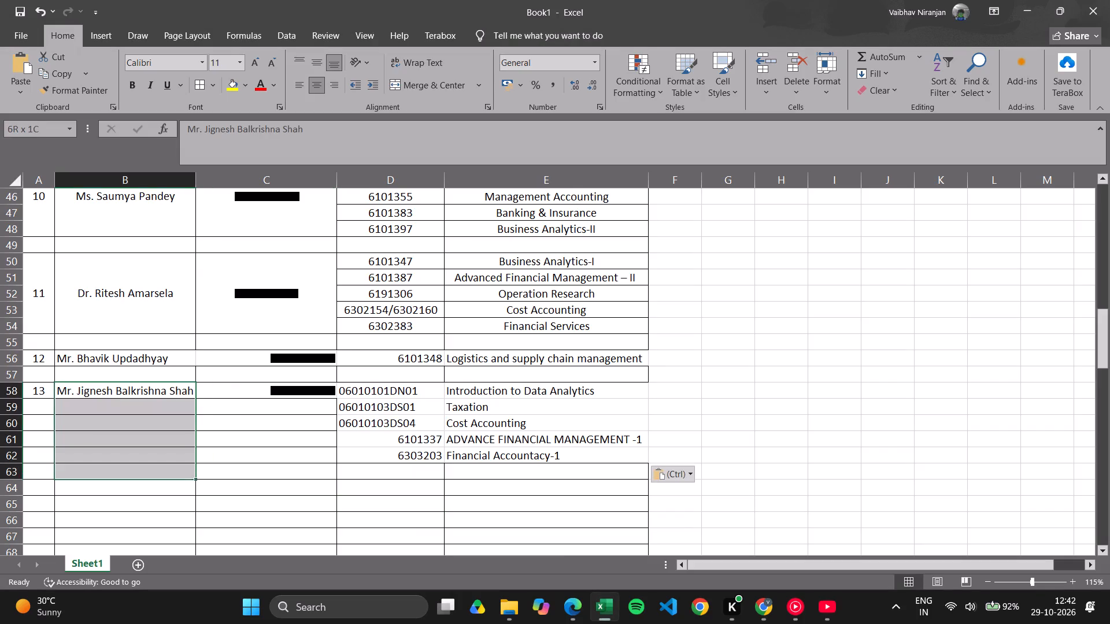
pyautogui.moveTo(125, 465); pyautogui.dragTo(139, 450)
pyautogui.click(430, 80)
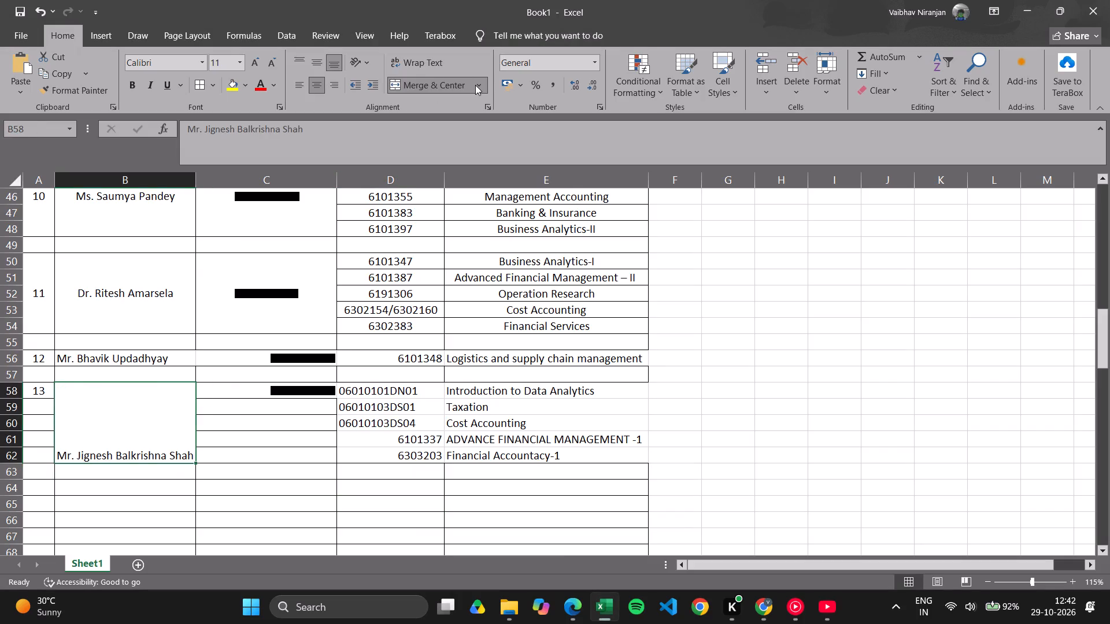
pyautogui.moveTo(275, 390); pyautogui.dragTo(298, 452)
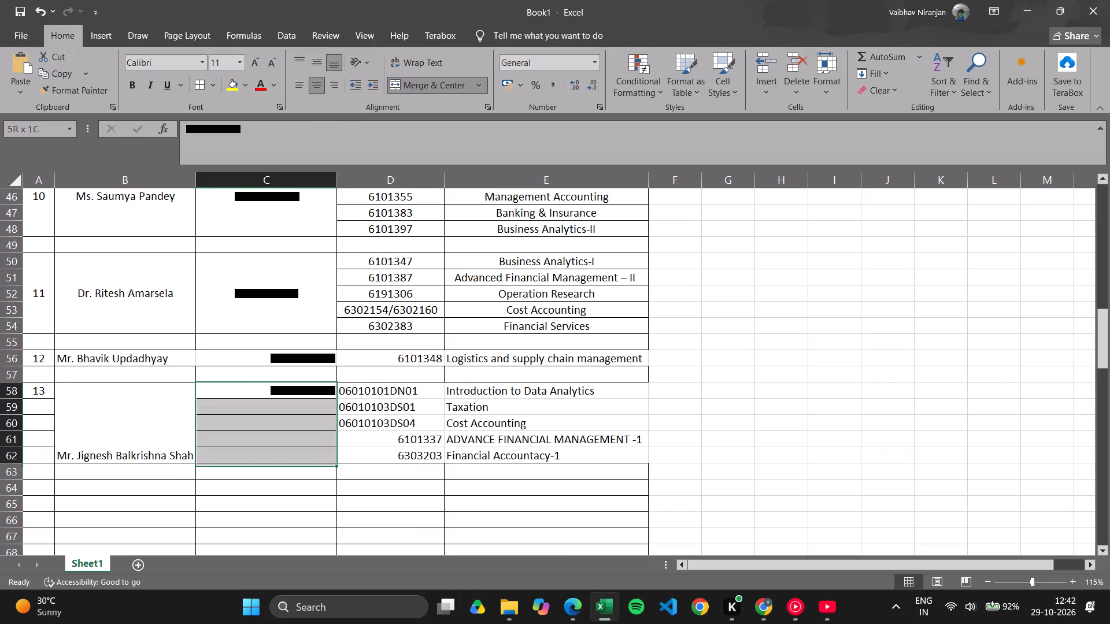
pyautogui.moveTo(298, 452); pyautogui.dragTo(298, 451)
pyautogui.click(459, 88)
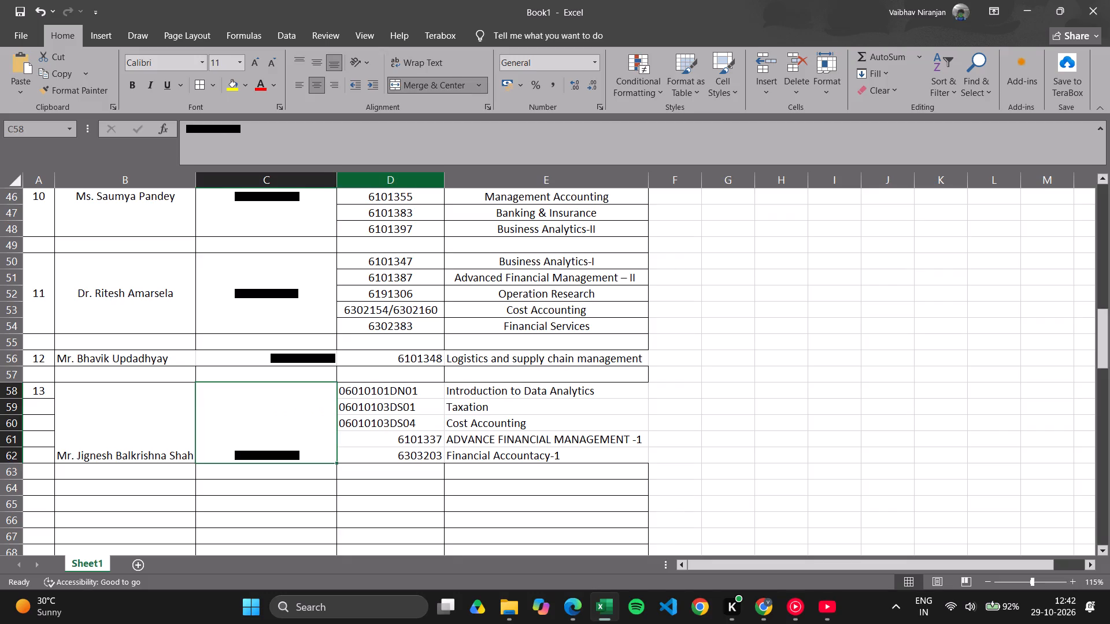
pyautogui.moveTo(36, 391); pyautogui.dragTo(38, 445)
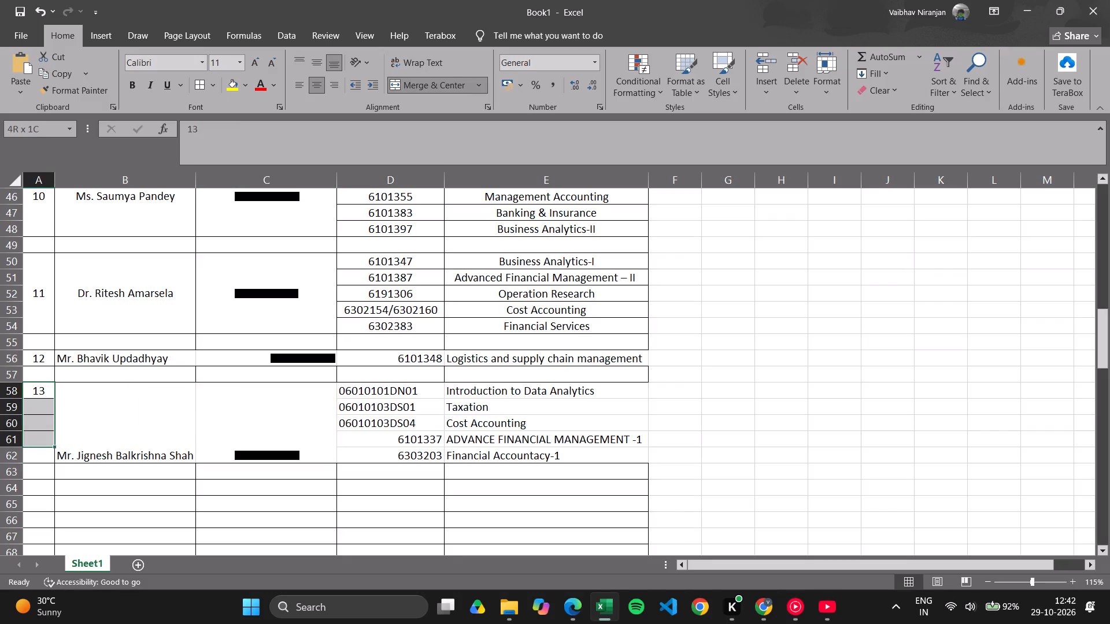
pyautogui.moveTo(38, 445); pyautogui.dragTo(40, 449)
pyautogui.click(419, 79)
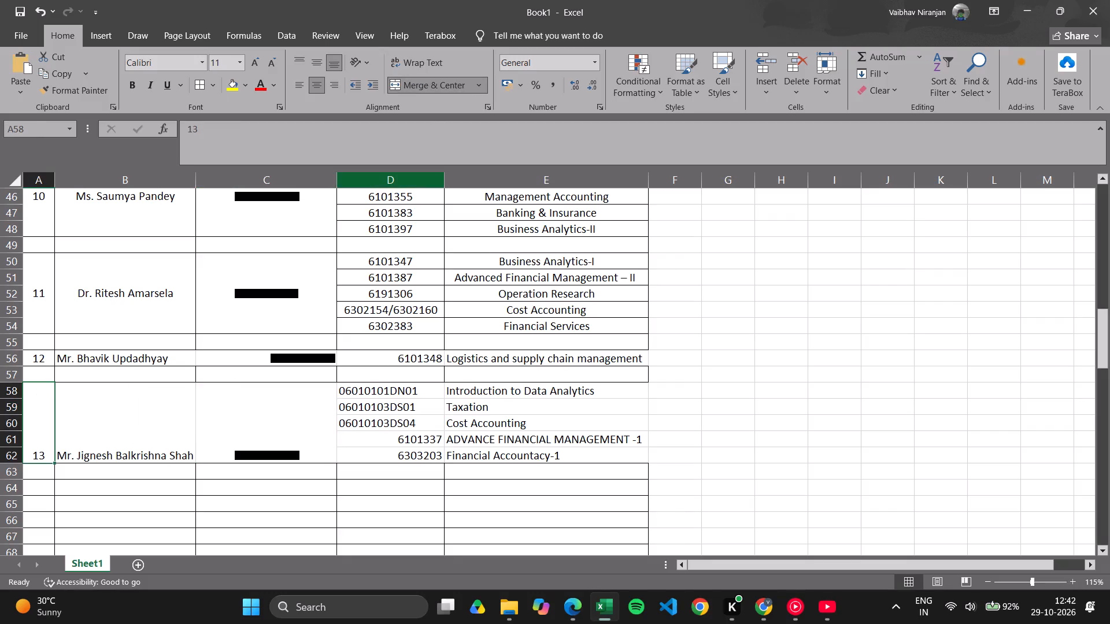
# Middle-align the merged serial number, name and contact number cells in A58:C62 vertically.
pyautogui.moveTo(36, 439); pyautogui.dragTo(212, 425)
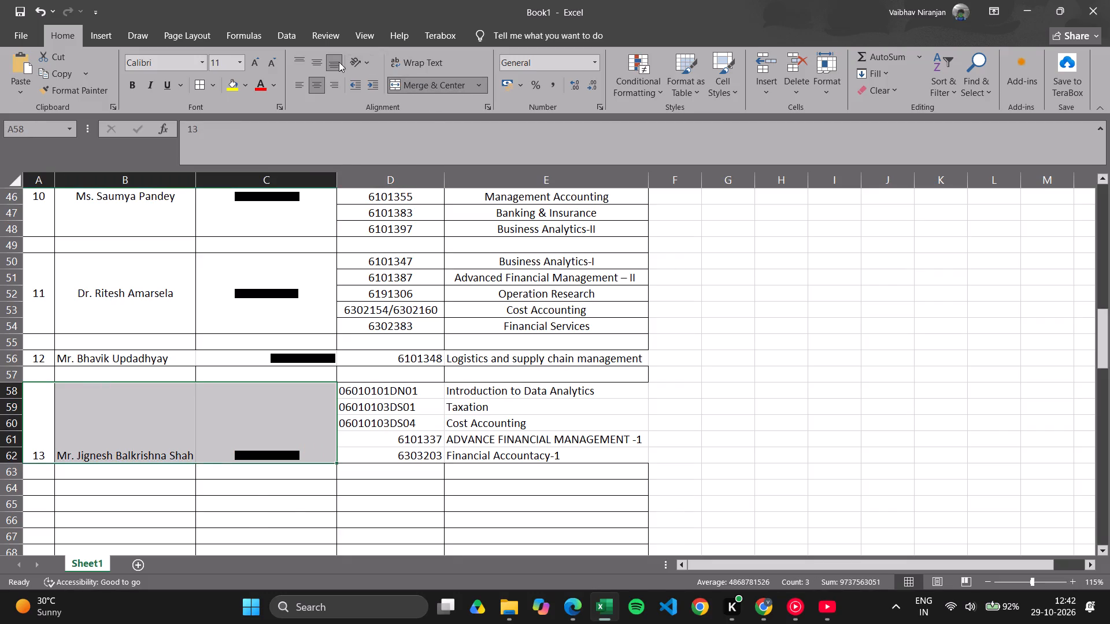
pyautogui.click(314, 66)
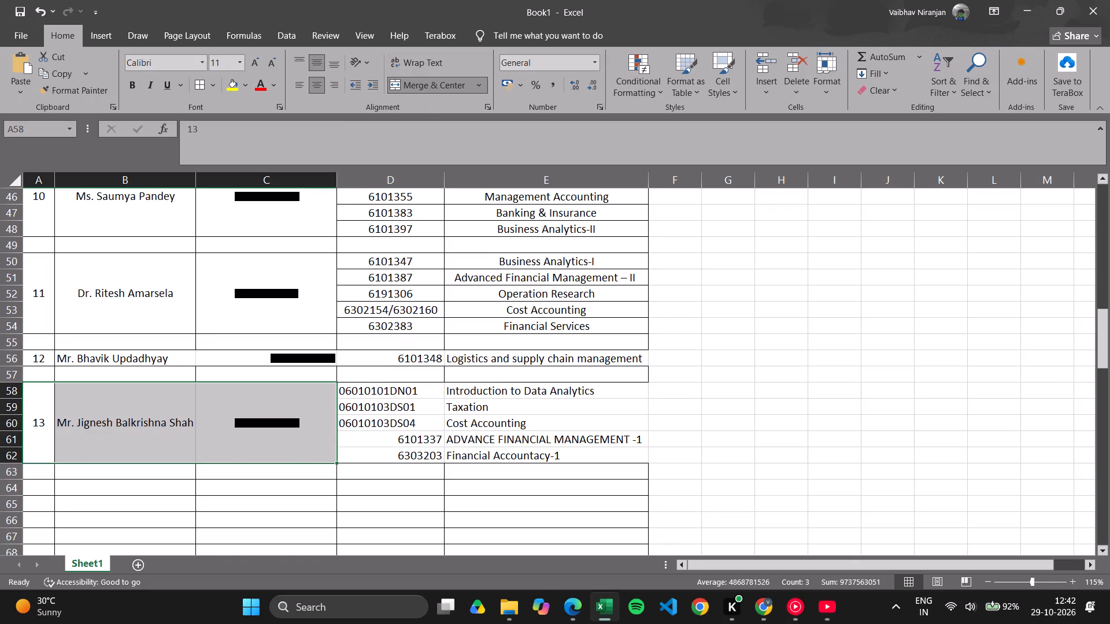
# Apply cell borders to the subject cells D58:E62 and across vetter 13's whole block A58:E62.
pyautogui.moveTo(382, 392); pyautogui.dragTo(517, 454)
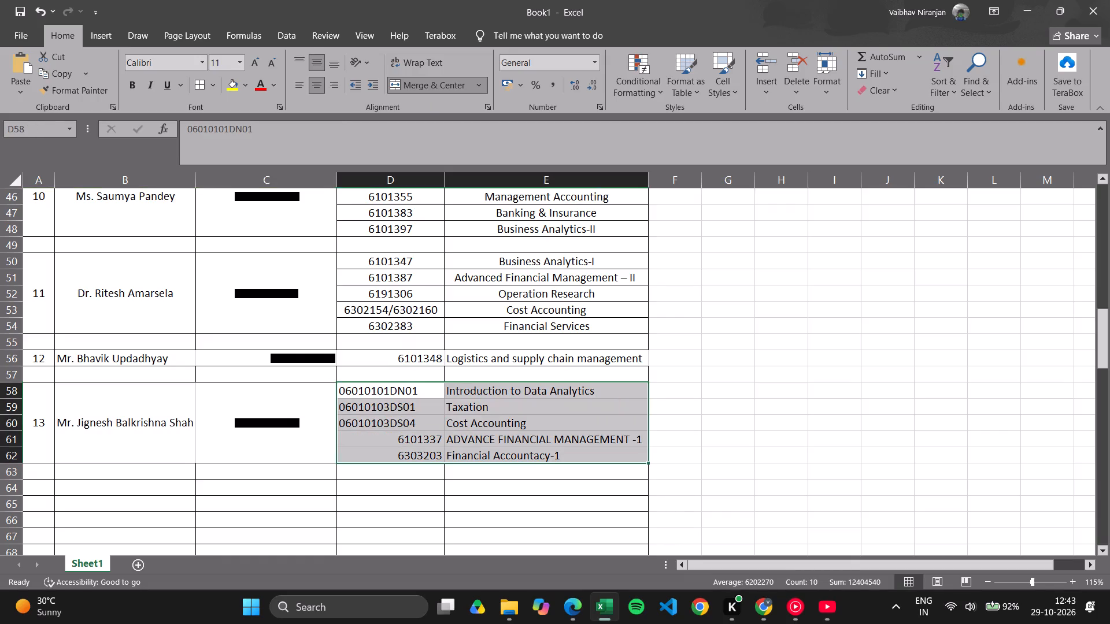
pyautogui.click(201, 84)
pyautogui.moveTo(569, 417); pyautogui.dragTo(150, 410)
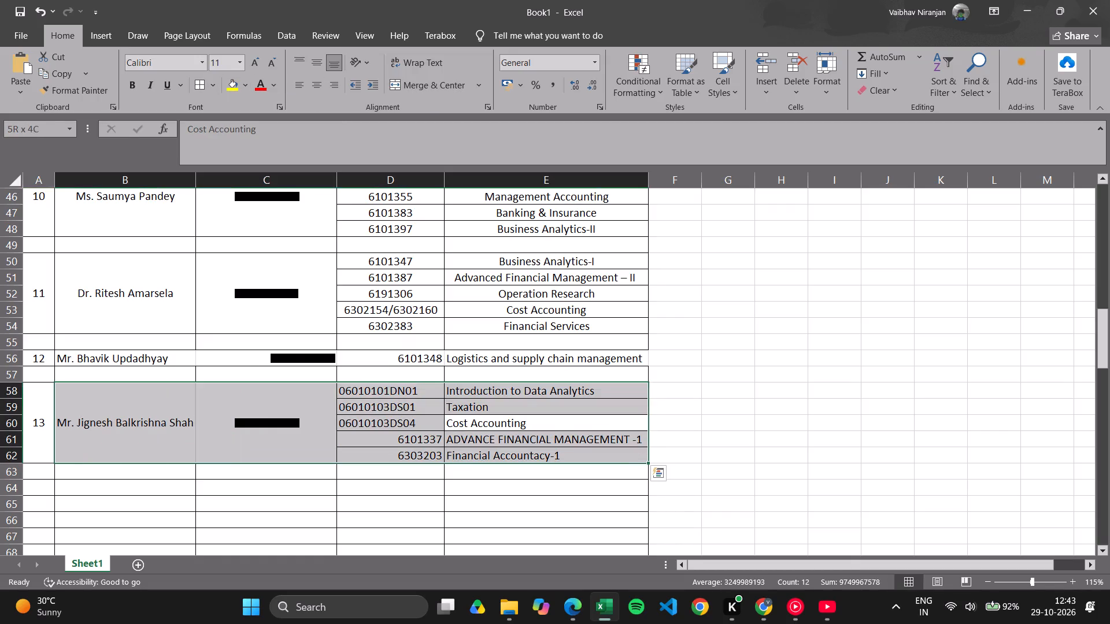
pyautogui.moveTo(150, 410); pyautogui.dragTo(33, 433)
pyautogui.click(202, 86)
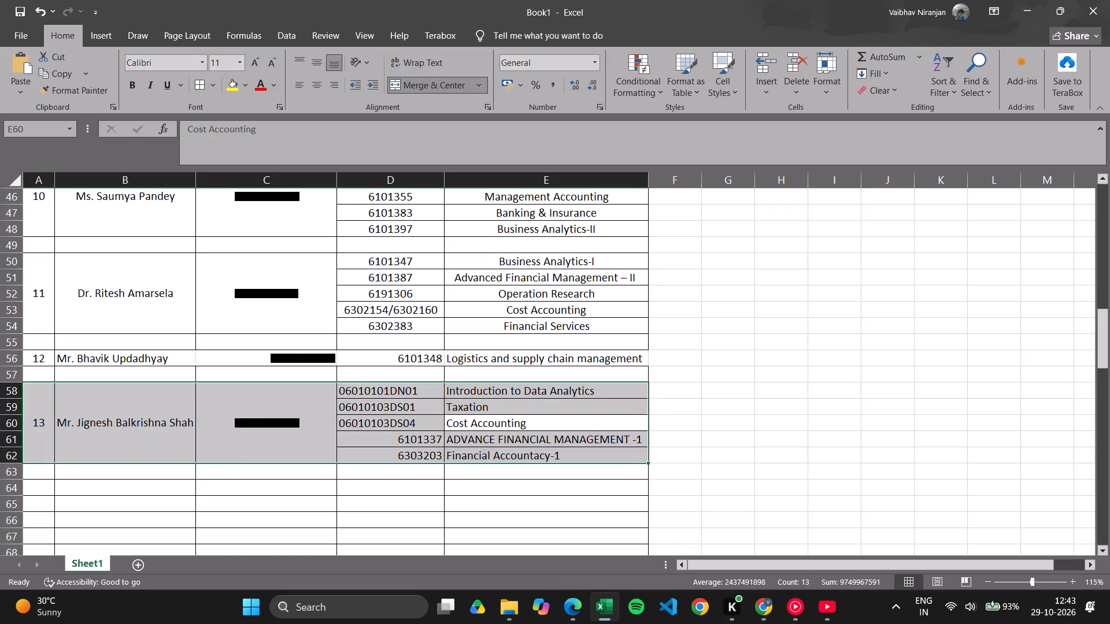
pyautogui.click(309, 460)
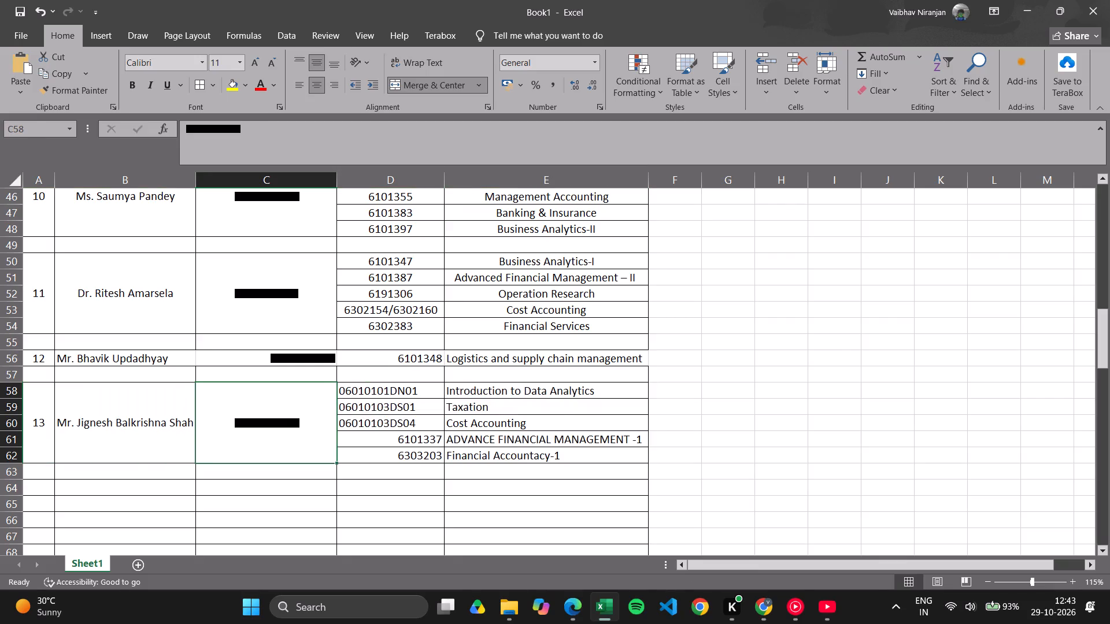
# Enter serial number 14 in cell A64 for the next vetter.
pyautogui.moveTo(397, 396); pyautogui.dragTo(475, 454)
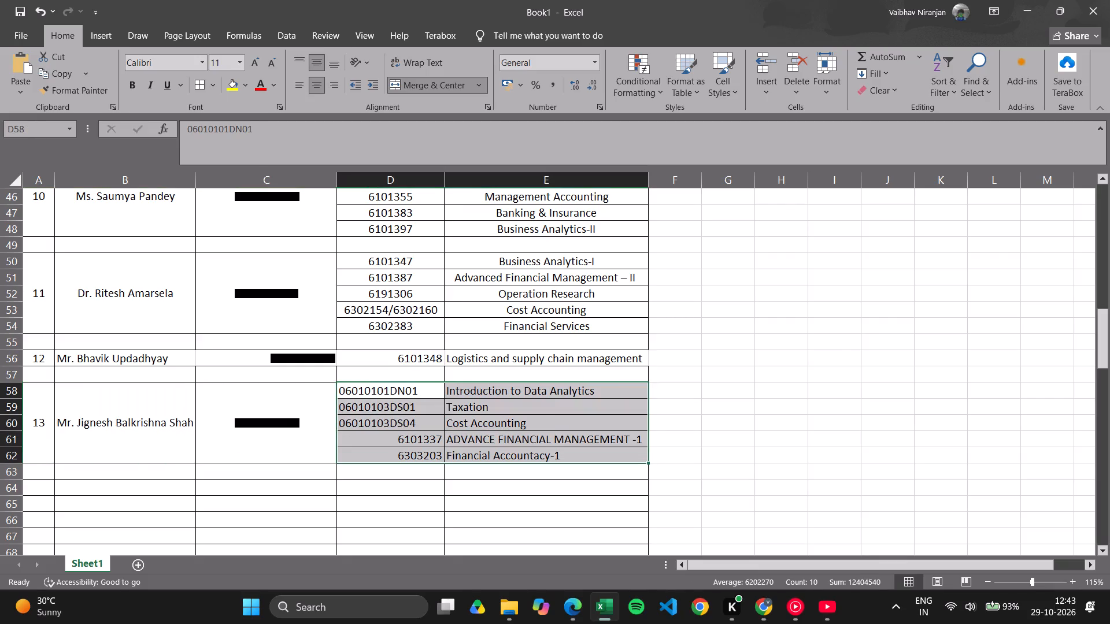
pyautogui.scroll(-2, 277, 470)
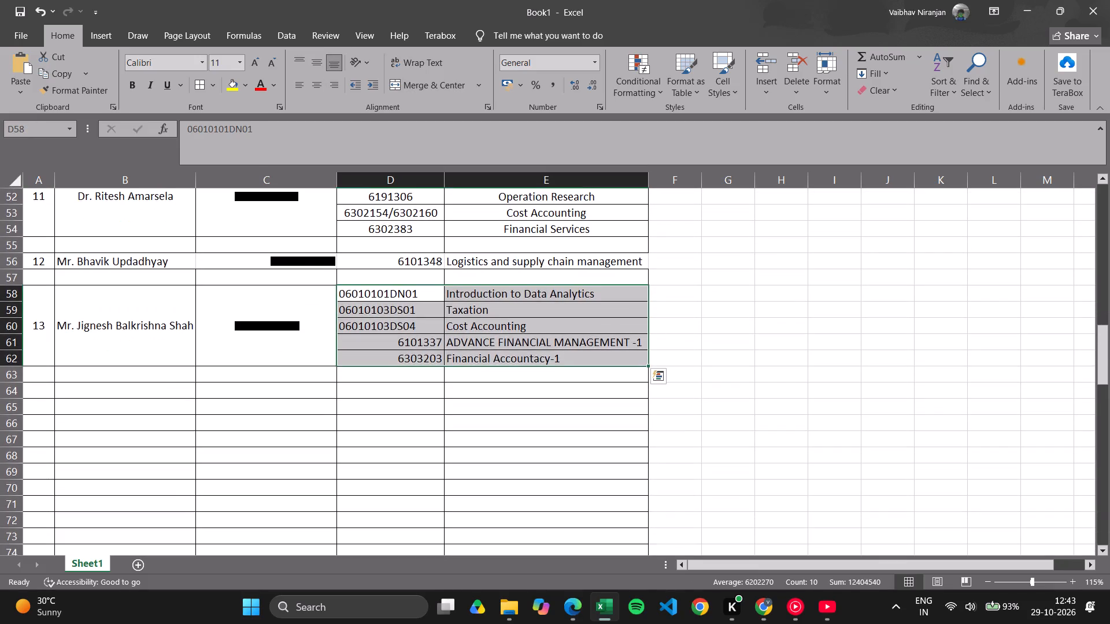
pyautogui.click(43, 392)
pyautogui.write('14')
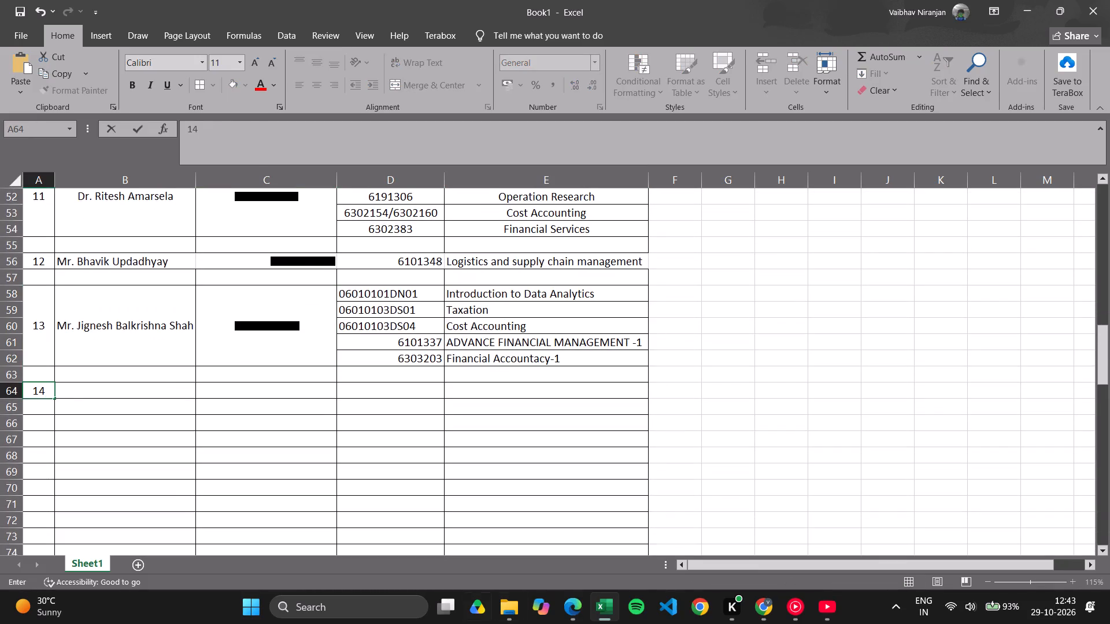
# Switch to YouTube Music and resume the song "Awaaz Kam (feat. RiJ)".
pyautogui.click(798, 604)
pyautogui.click(432, 352)
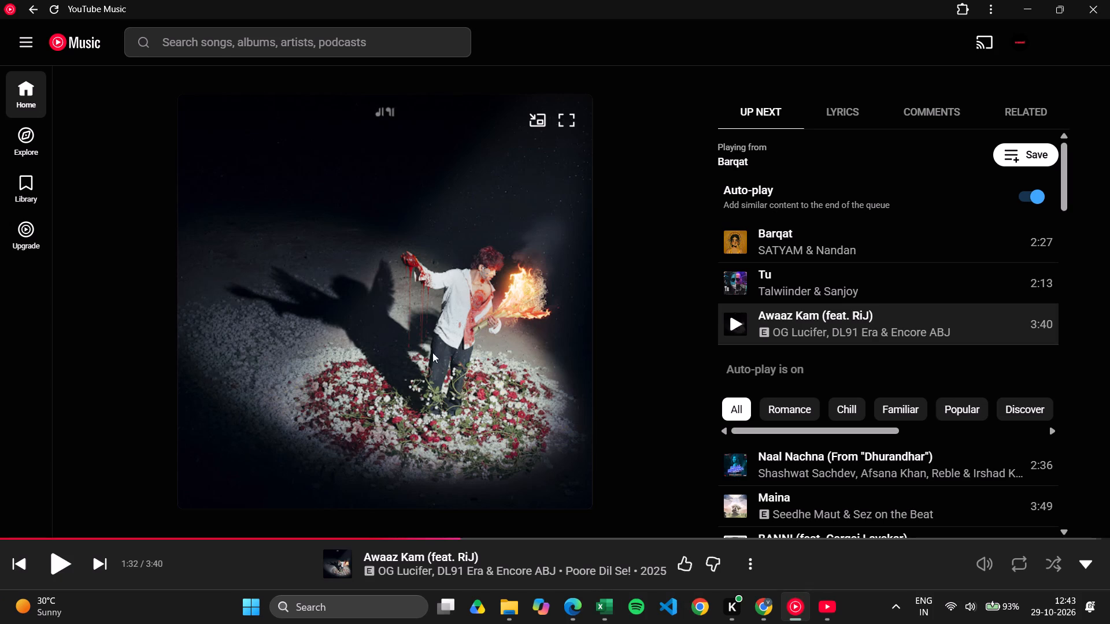
pyautogui.scroll(-2, 748, 391)
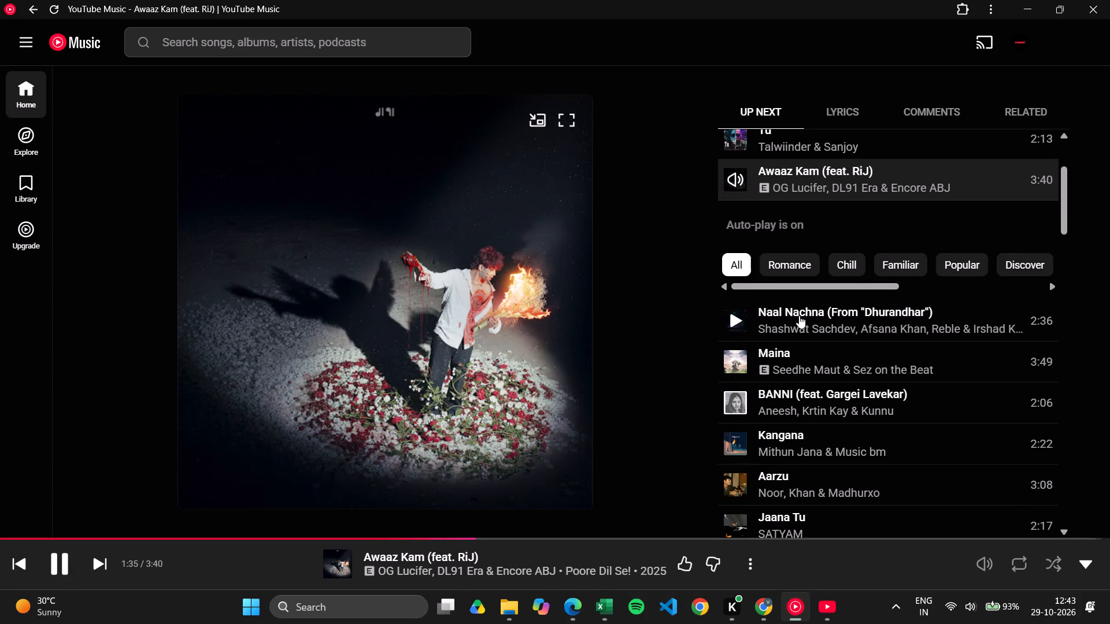
pyautogui.moveTo(857, 324); pyautogui.dragTo(609, 355)
pyautogui.click(694, 432)
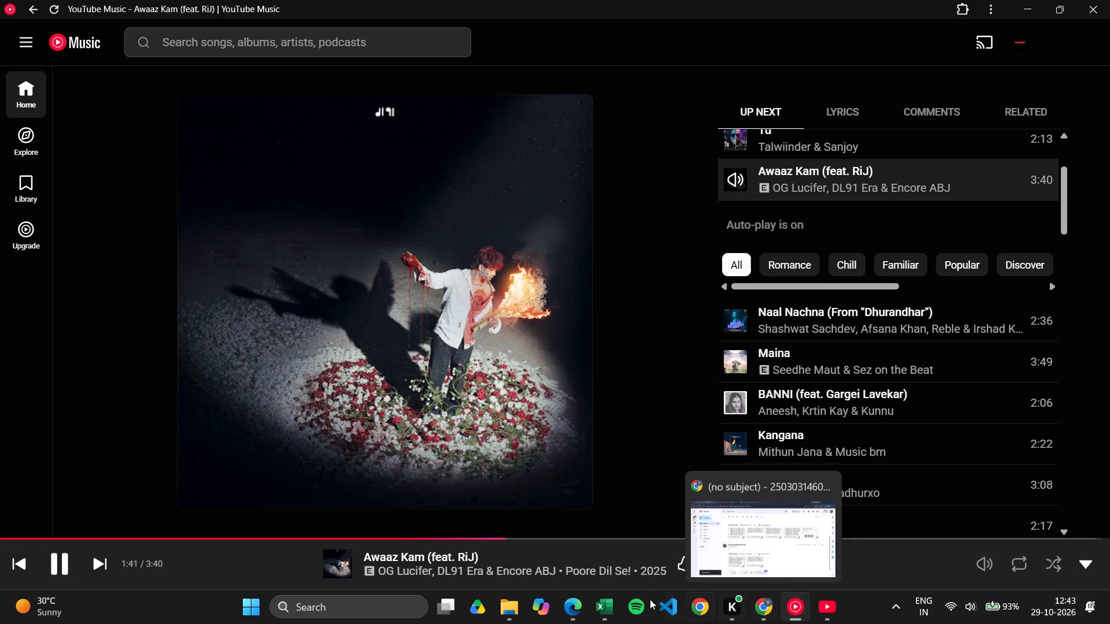
# Return to the zip folder in File Explorer and open BBA EXT VETTING-8 from the next vetter's folder.
pyautogui.click(597, 611)
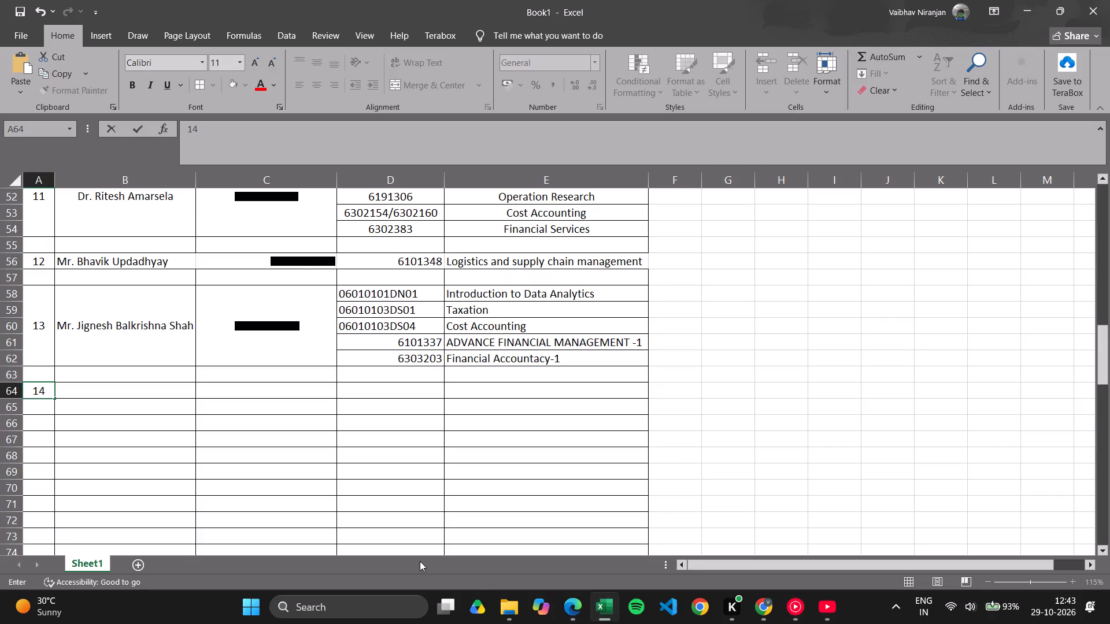
pyautogui.click(506, 601)
pyautogui.click(504, 601)
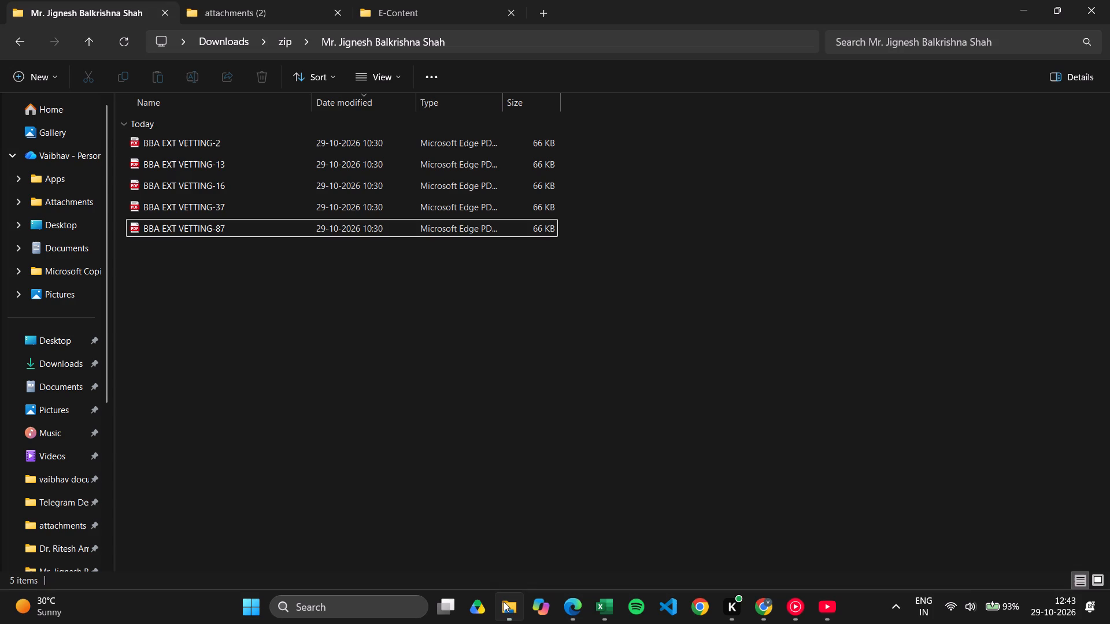
pyautogui.click(9, 43)
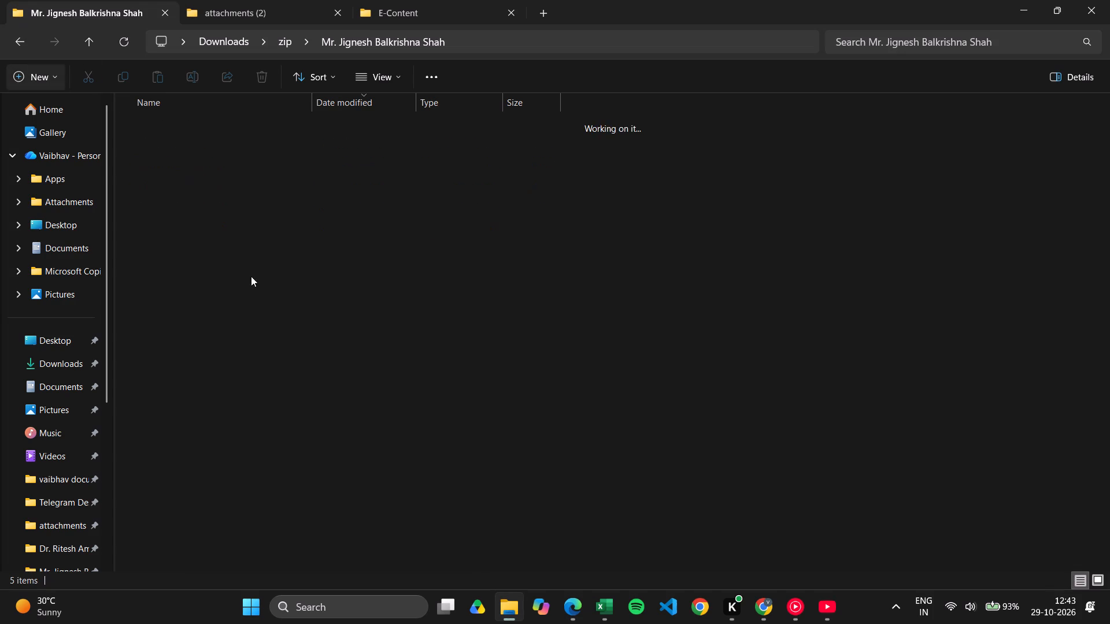
pyautogui.doubleClick(251, 421)
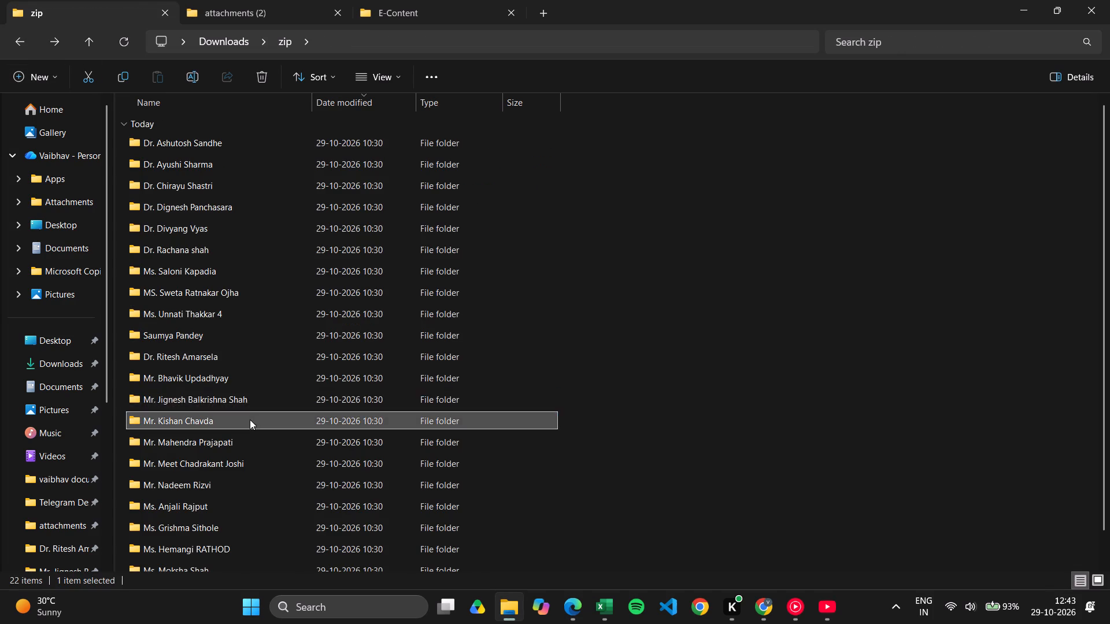
pyautogui.doubleClick(262, 139)
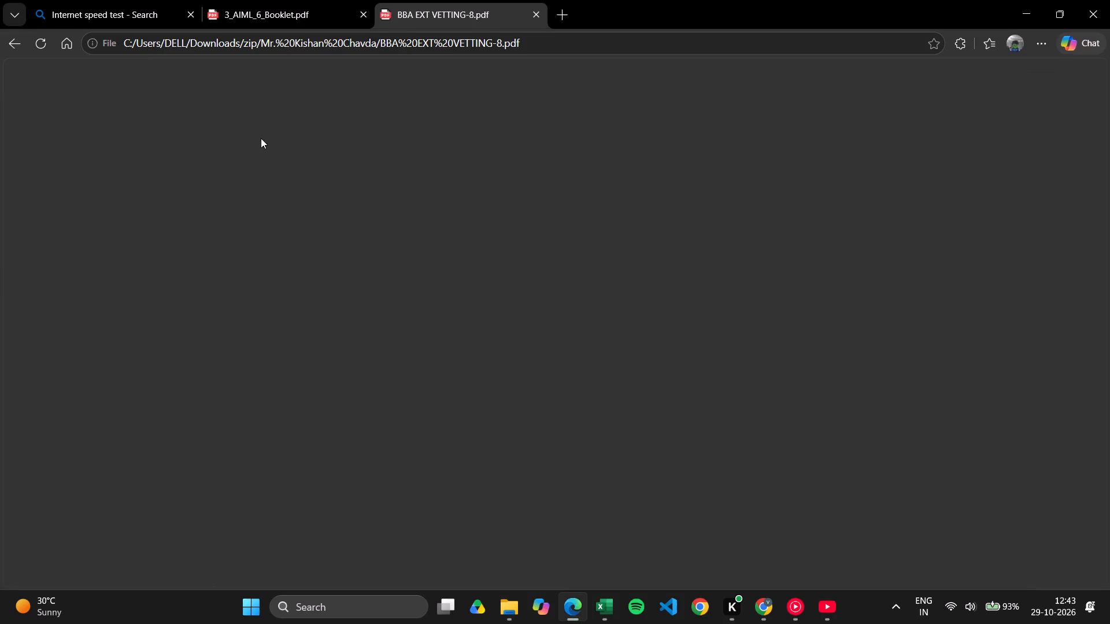
# Copy the vetter's name from the BBA EXT VETTING-8 letter into cell B64 of the Excel sheet.
pyautogui.tripleClick(317, 198)
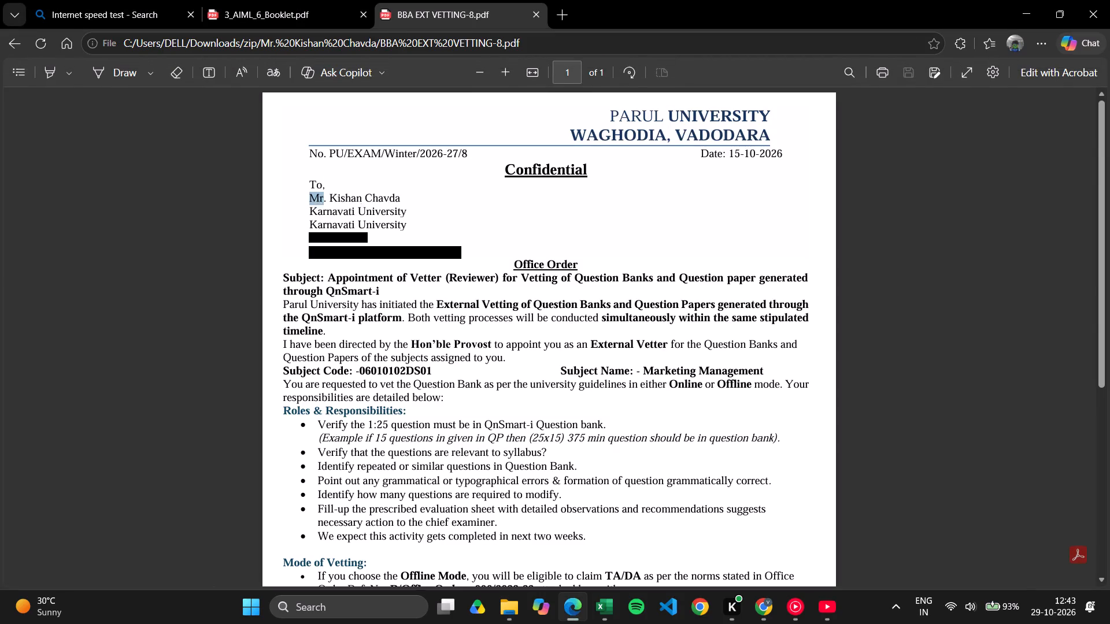
pyautogui.hotkey('ctrl', 'c')
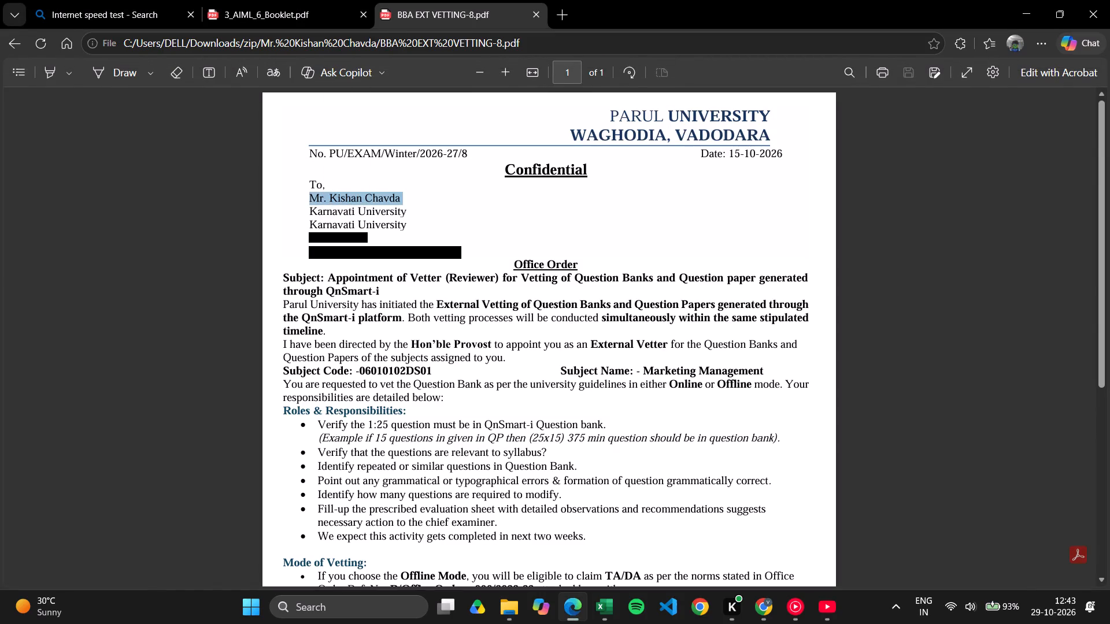
pyautogui.click(602, 623)
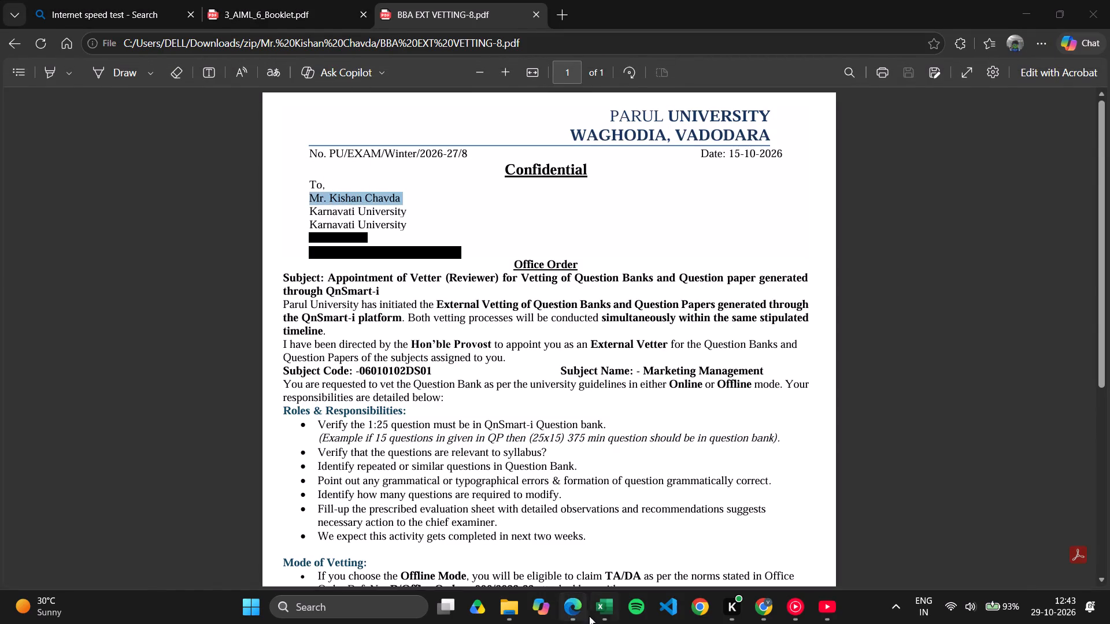
pyautogui.click(599, 614)
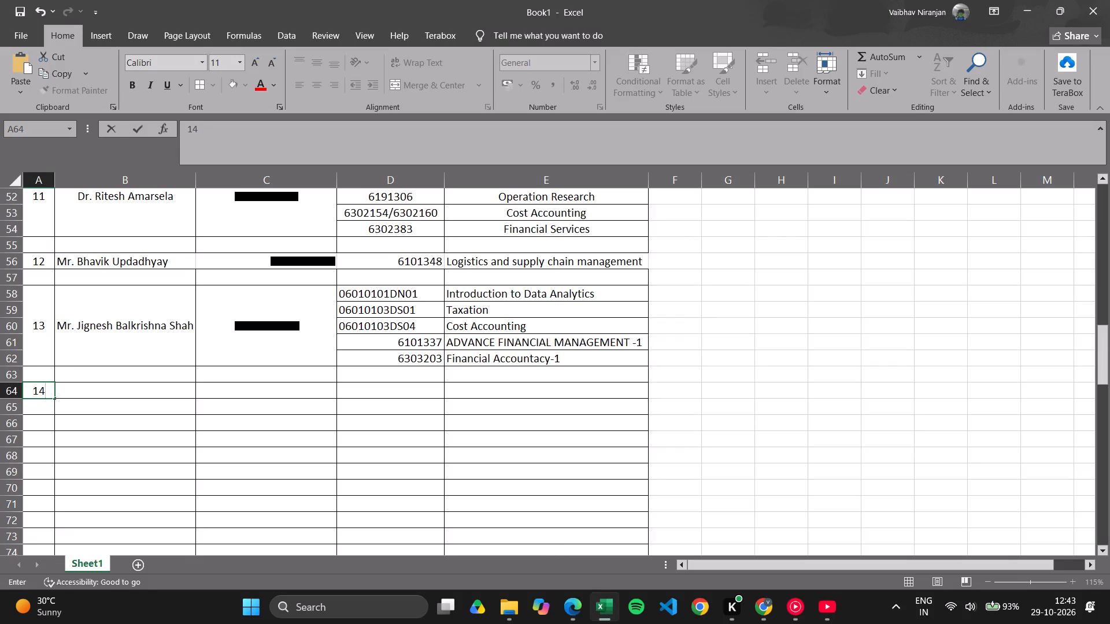
pyautogui.click(142, 399)
pyautogui.click(135, 392)
pyautogui.hotkey('ctrl', 'v')
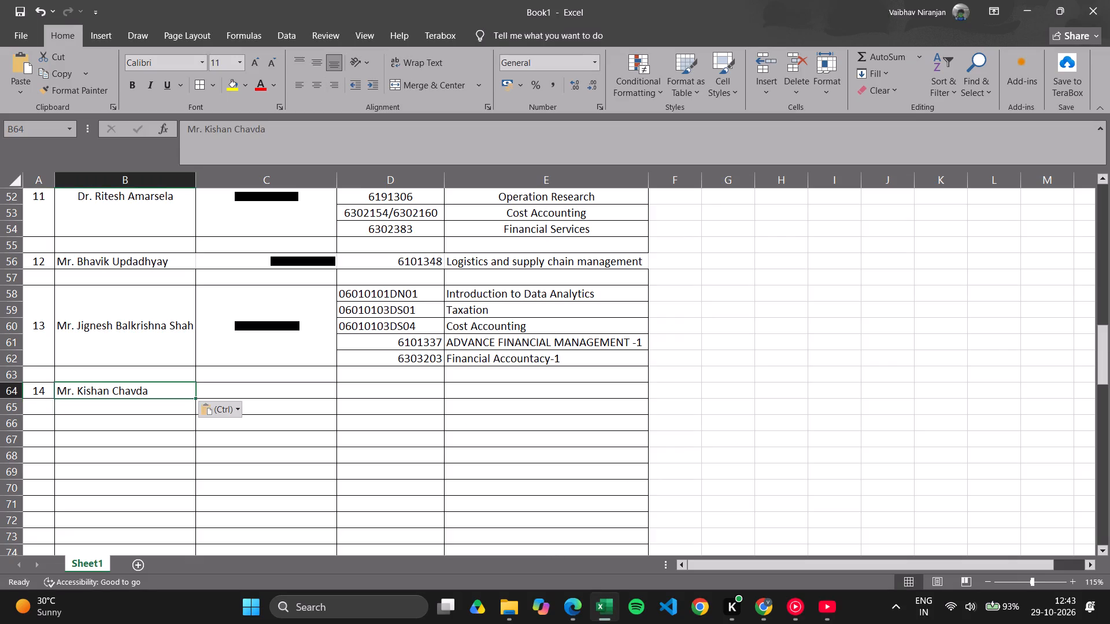
# Copy the vetter's contact number from the BBA EXT VETTING-8 letter into cell C64 of the Excel sheet.
pyautogui.click(265, 395)
pyautogui.hotkey('alt', 'Tab')
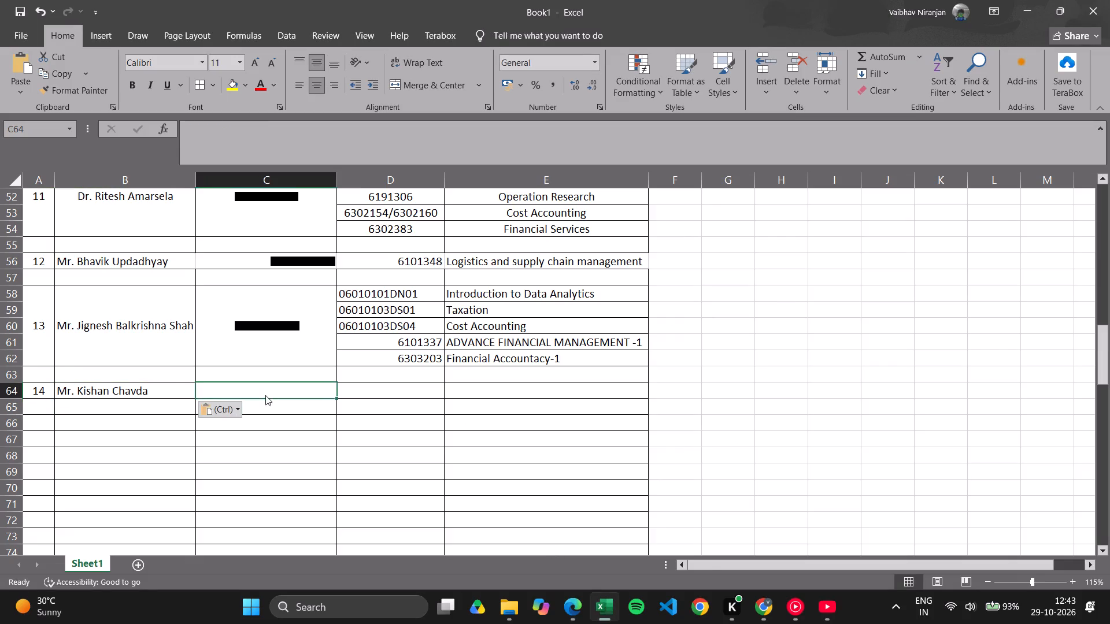
pyautogui.doubleClick(351, 234)
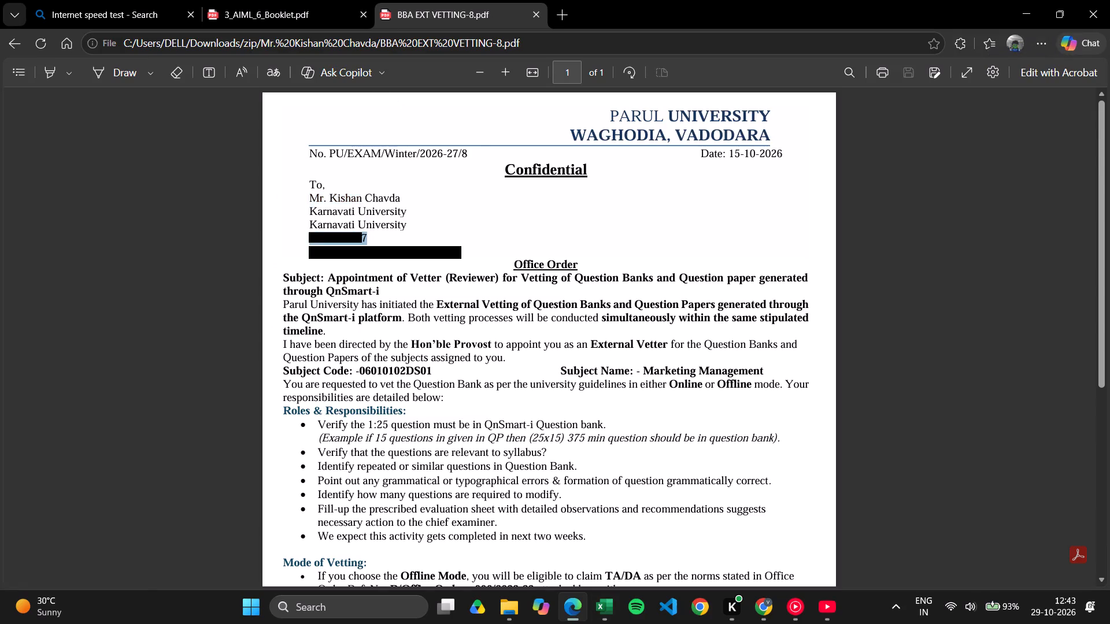
pyautogui.hotkey('ctrl', 'c')
pyautogui.hotkey('alt', 'Tab')
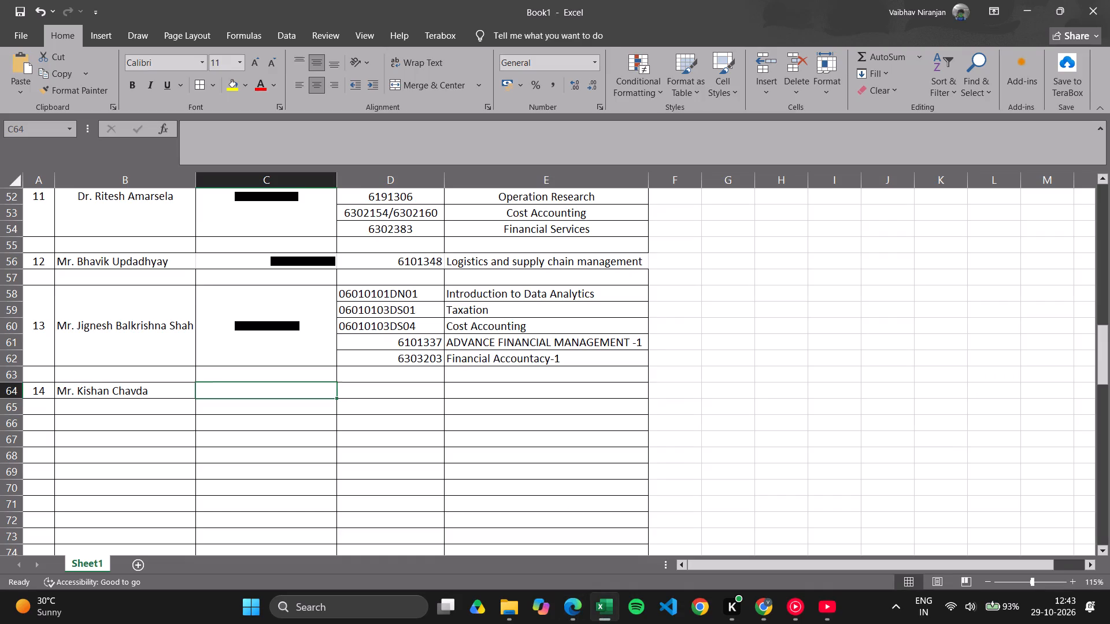
pyautogui.hotkey('ctrl', 'v')
# Copy the subject code 06010102DS01 from the BBA EXT VETTING-8 letter into cell D64 of the Excel sheet.
pyautogui.click(388, 389)
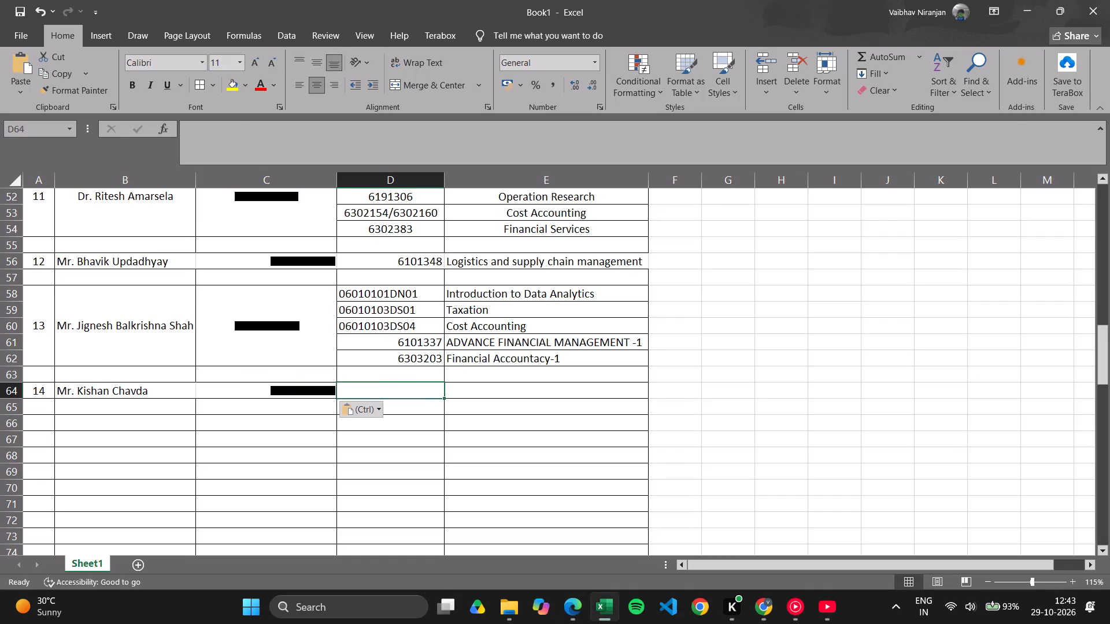
pyautogui.hotkey('alt', 'Tab')
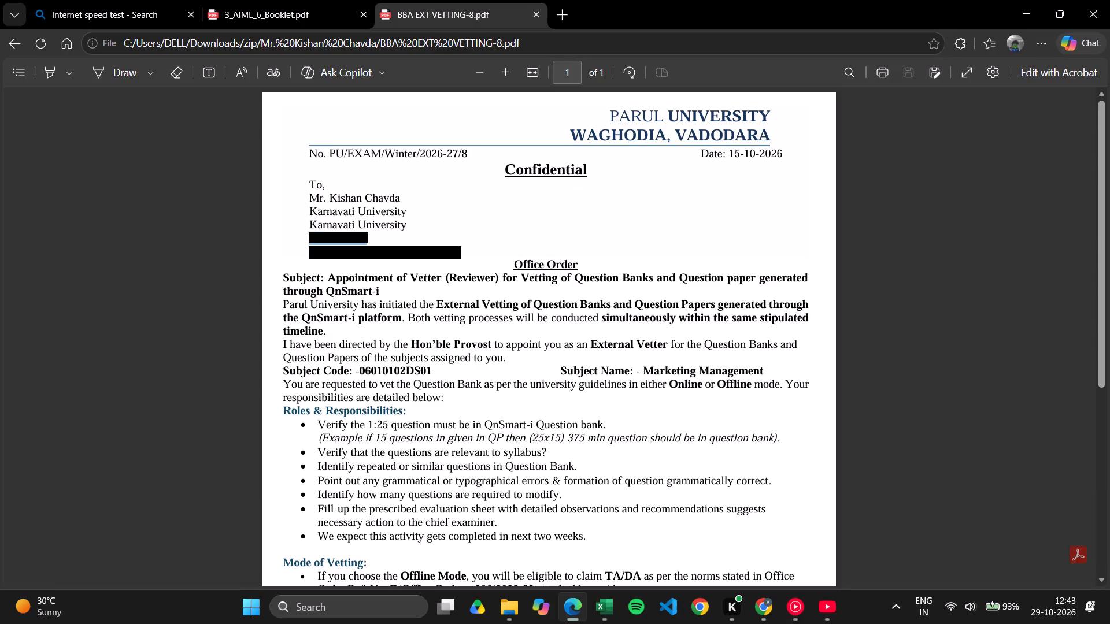
pyautogui.doubleClick(382, 373)
pyautogui.keyDown('ctrl'); pyautogui.click(382, 373); pyautogui.keyUp('ctrl')
pyautogui.hotkey('ctrl', 'c')
pyautogui.press('Tab')
pyautogui.hotkey('alt', 'Tab')
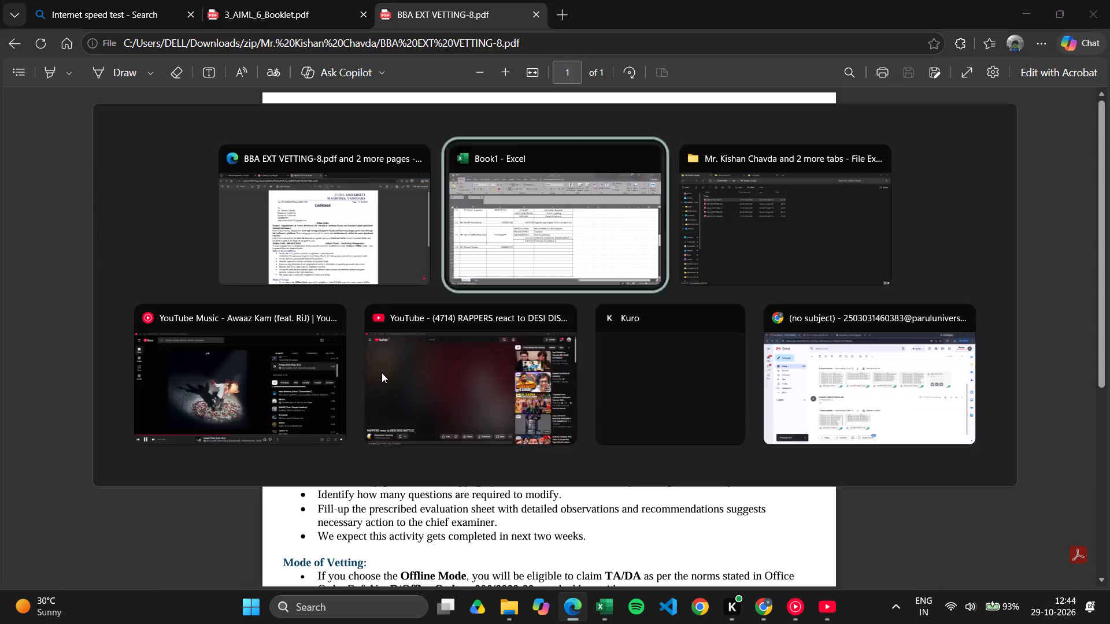
pyautogui.hotkey('ctrl', 'v')
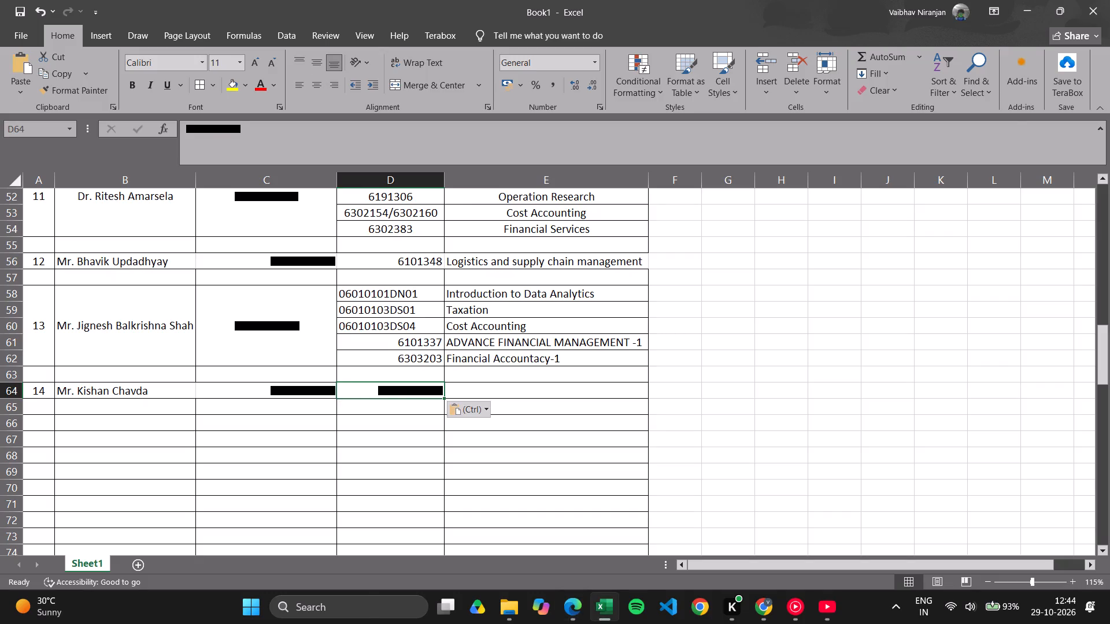
pyautogui.hotkey('alt', 'Tab')
pyautogui.doubleClick(395, 370)
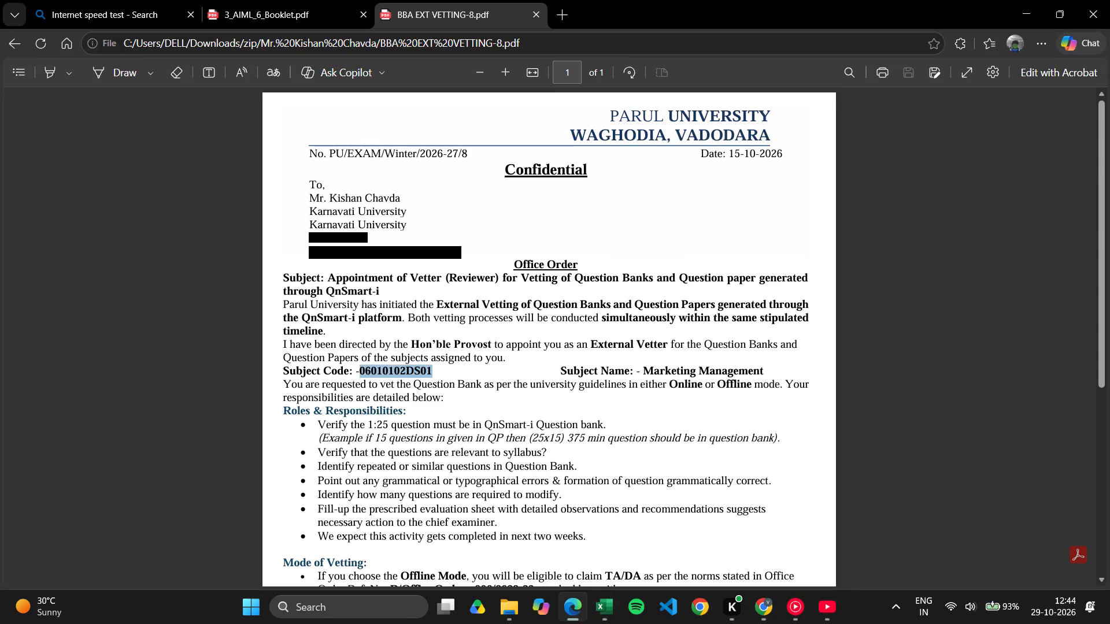
pyautogui.hotkey('ctrl', 'c')
pyautogui.hotkey('alt', 'Tab')
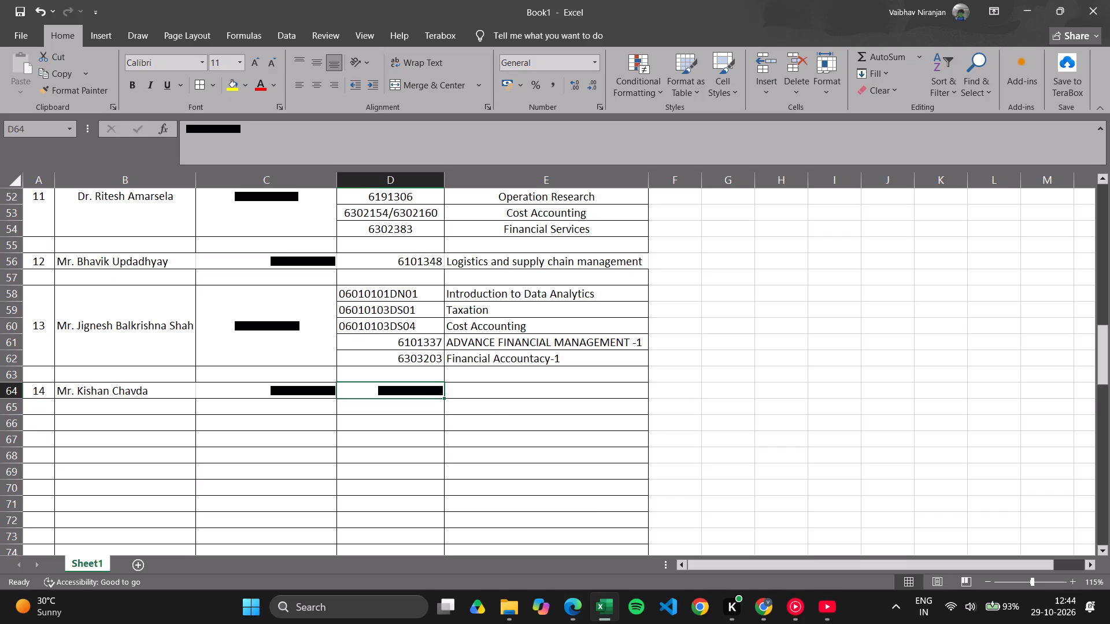
pyautogui.hotkey('ctrl', 'v')
# Copy the subject name "Marketing Management" from the BBA EXT VETTING-8 letter into cell E64 of the Excel sheet.
pyautogui.doubleClick(461, 391)
pyautogui.press('super+Tab')
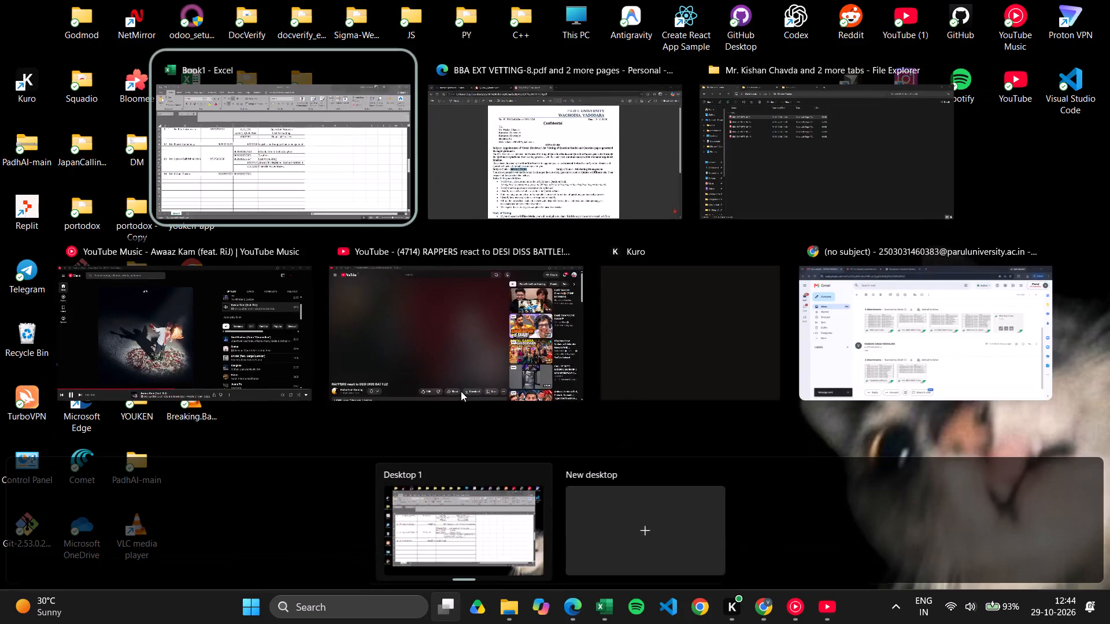
pyautogui.moveTo(294, 138); pyautogui.dragTo(293, 144)
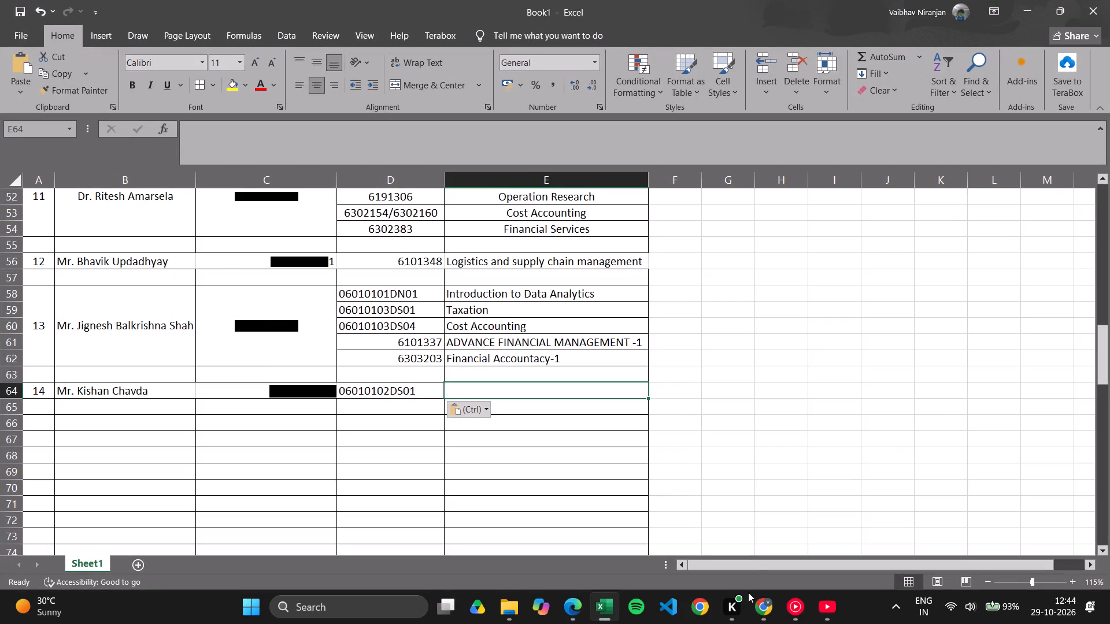
pyautogui.click(574, 622)
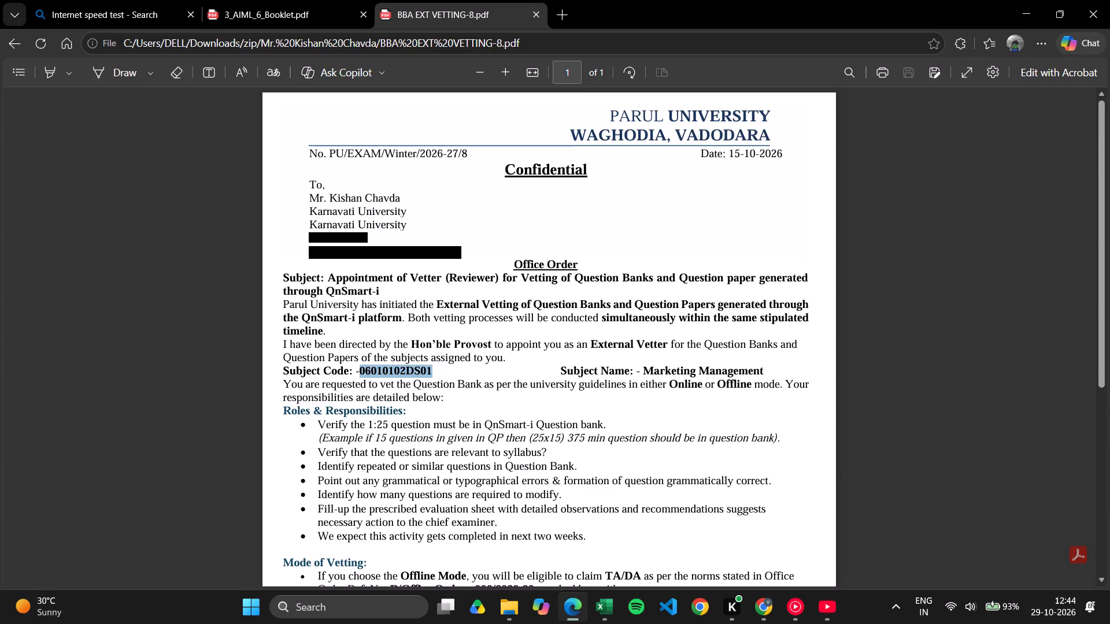
pyautogui.moveTo(646, 370); pyautogui.dragTo(767, 365)
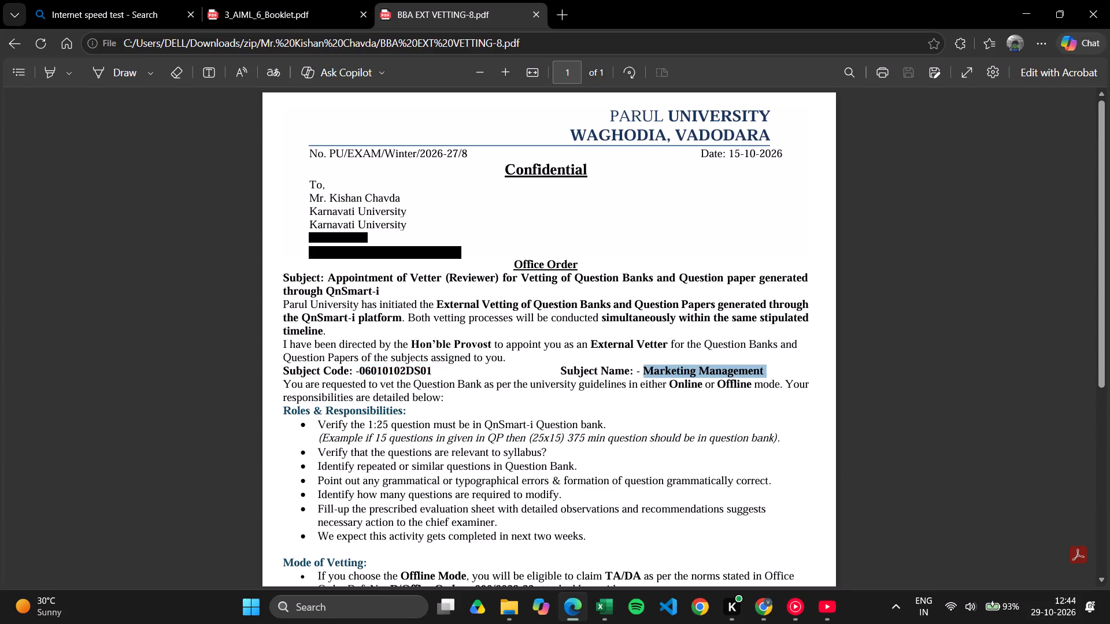
pyautogui.moveTo(767, 365); pyautogui.dragTo(763, 366)
pyautogui.hotkey('ctrl', 'c')
pyautogui.click(763, 367)
pyautogui.hotkey('alt', 'Tab')
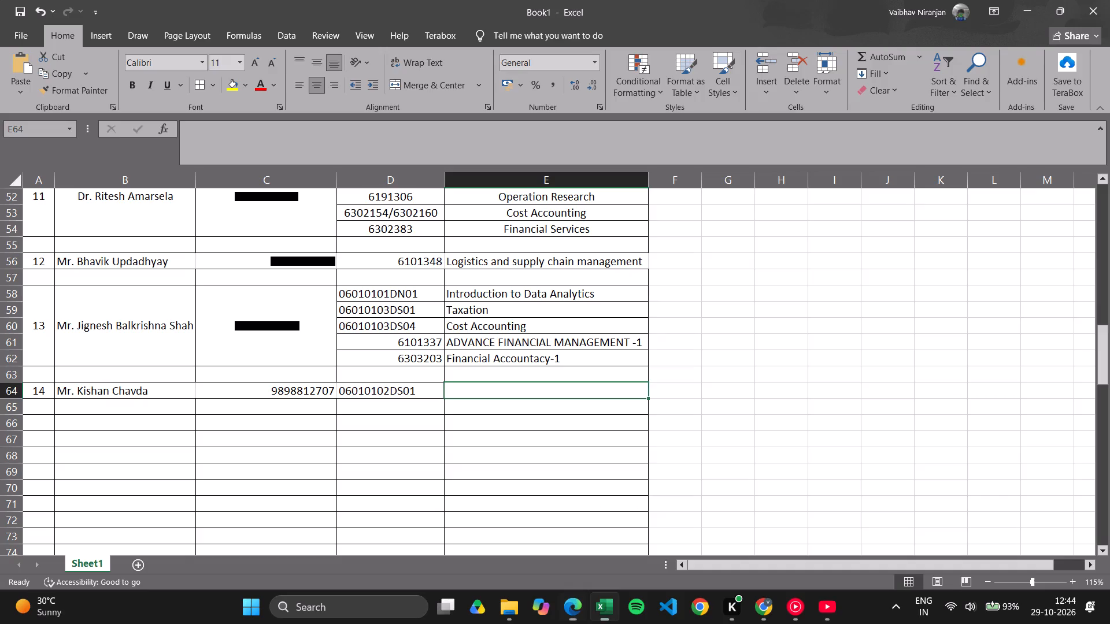
pyautogui.hotkey('ctrl', 'v')
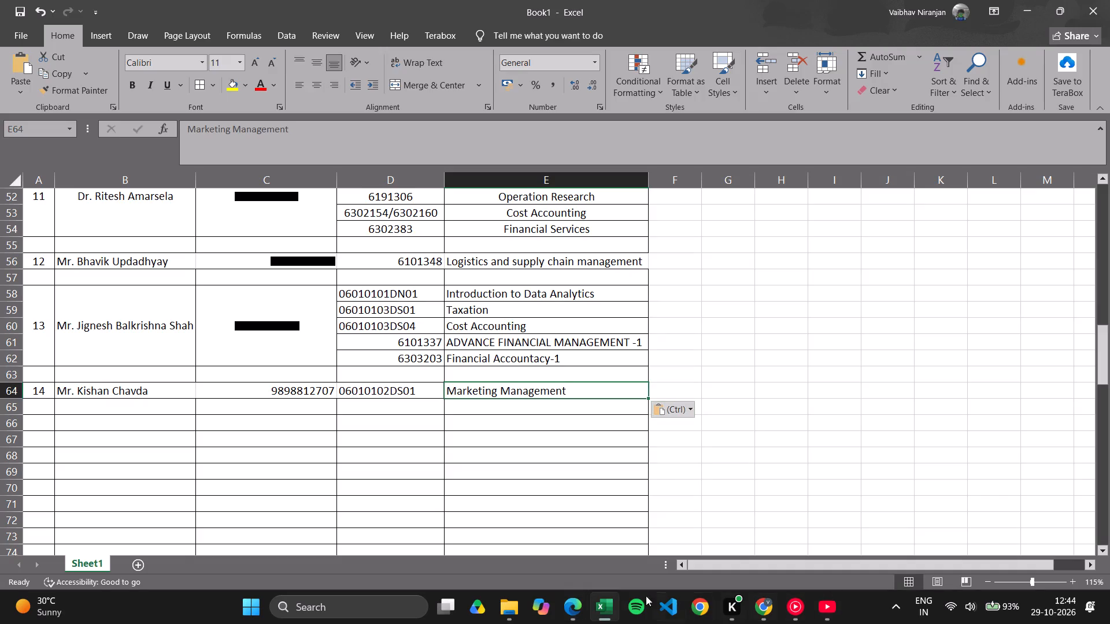
# Open BBA EXT VETTING-12 from the vetter's folder and copy its subject code 06010102UE01 into cell D65 of the Excel sheet.
pyautogui.click(501, 603)
pyautogui.doubleClick(479, 162)
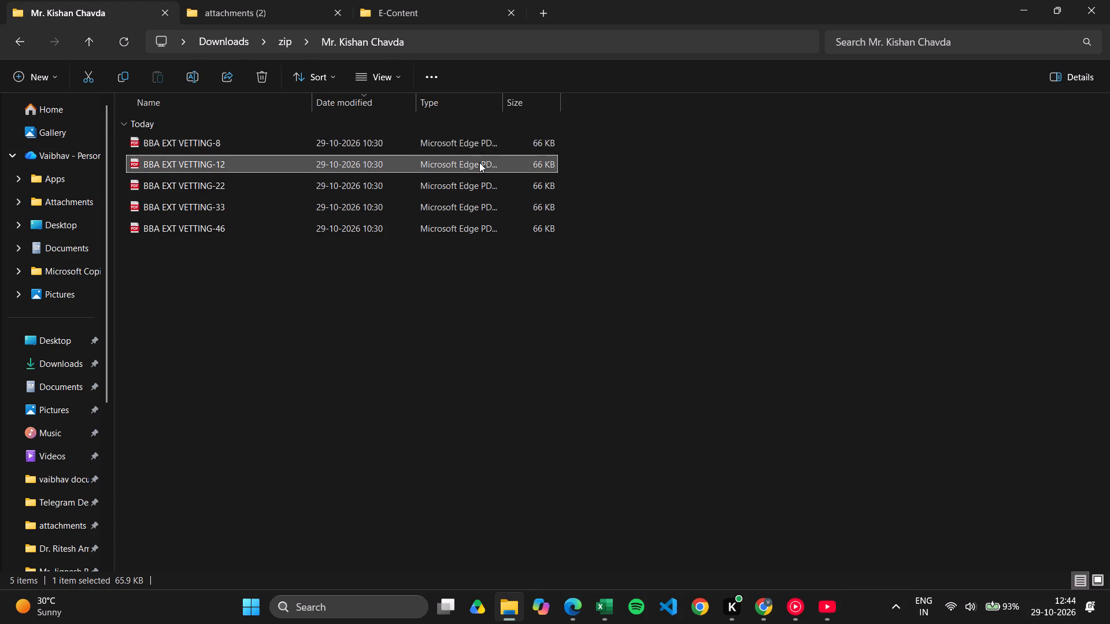
pyautogui.doubleClick(389, 367)
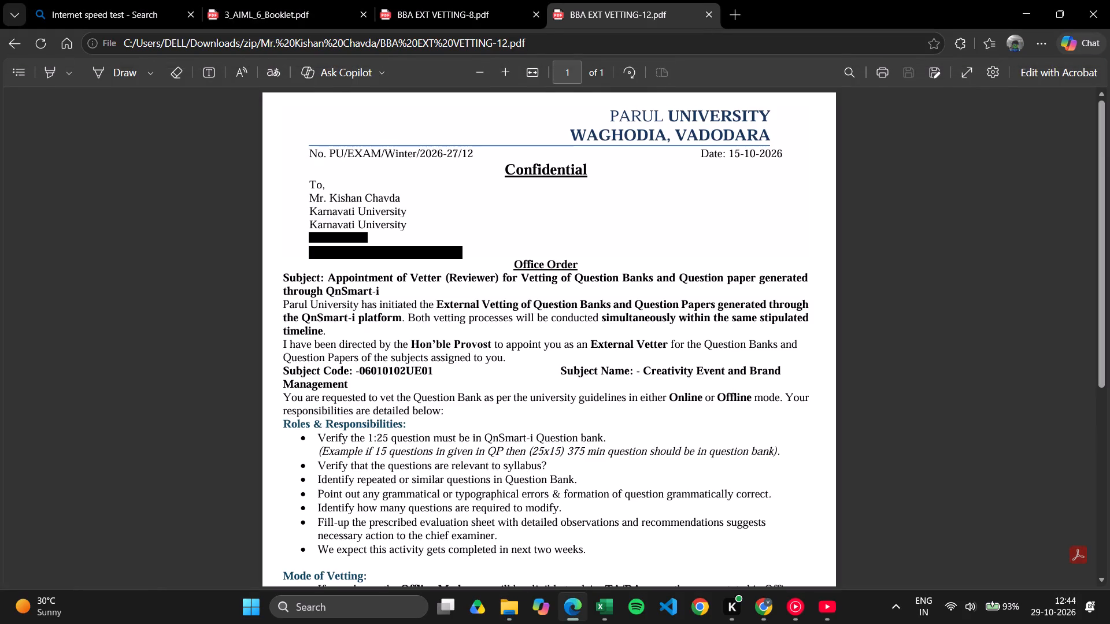
pyautogui.hotkey('ctrl', 'c')
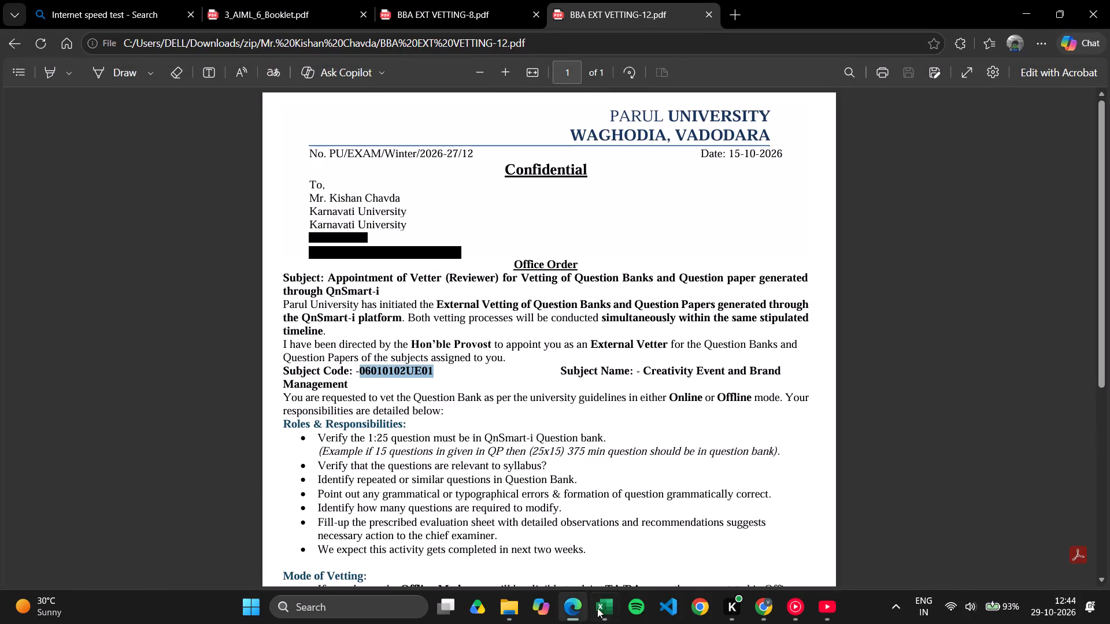
pyautogui.click(599, 606)
pyautogui.click(421, 408)
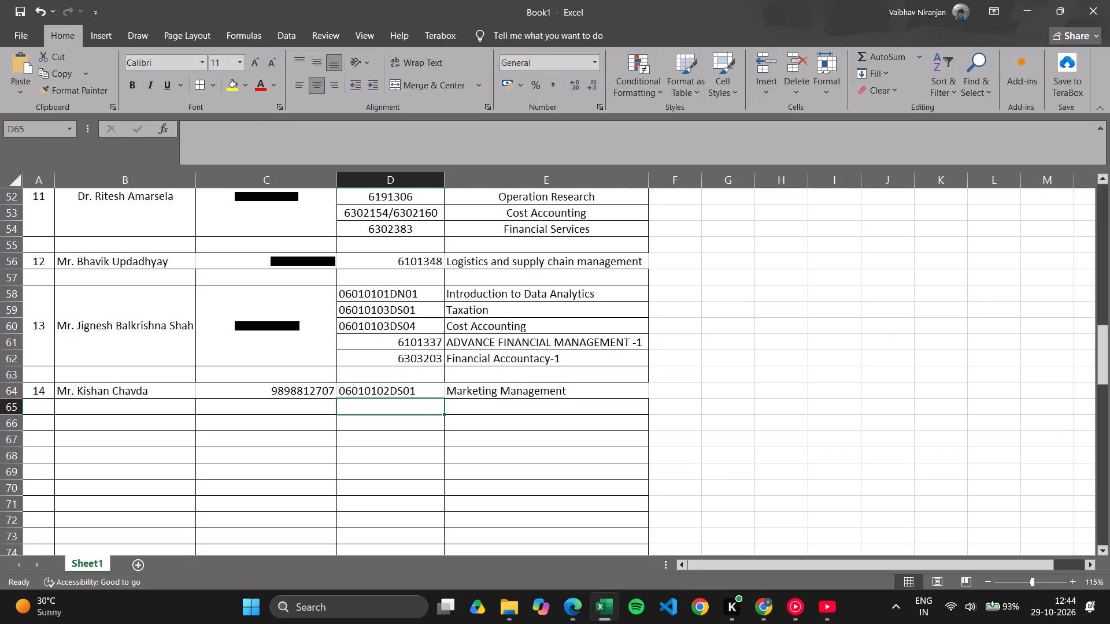
pyautogui.hotkey('ctrl', 'v')
# Copy "Creativity Event and Brand" from the subject name in BBA EXT VETTING-12 into cell E65 of the Excel sheet.
pyautogui.click(558, 603)
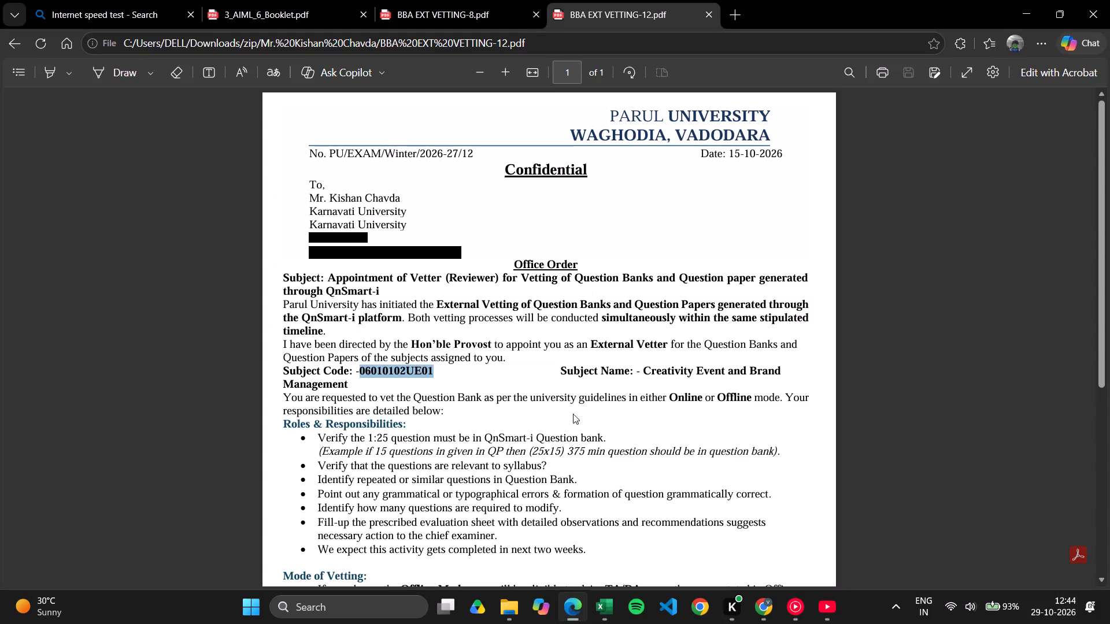
pyautogui.moveTo(644, 366); pyautogui.dragTo(776, 373)
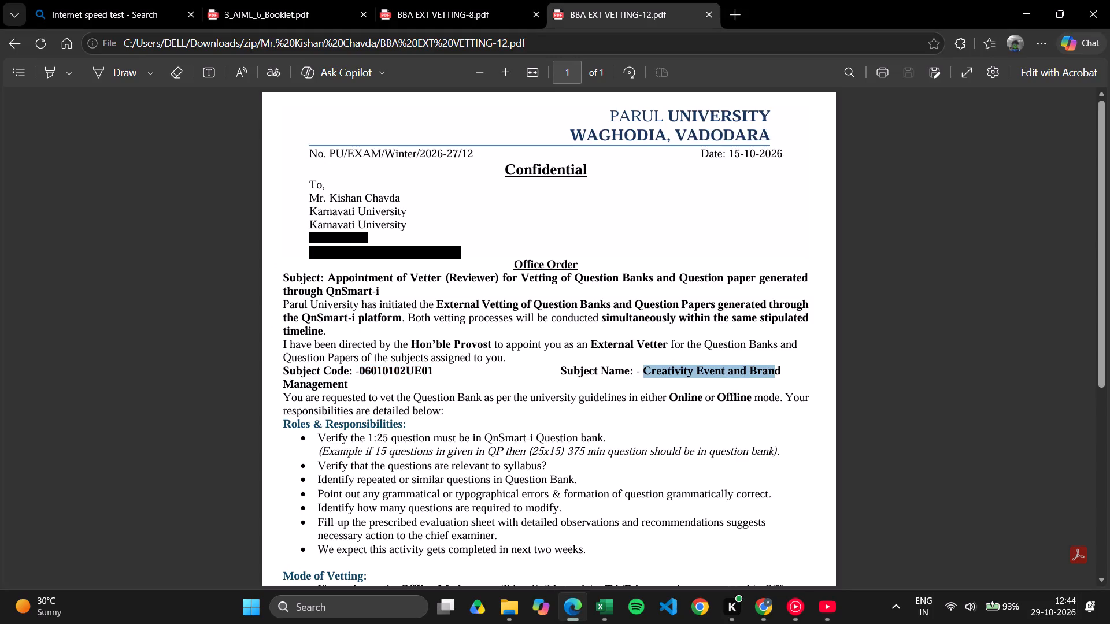
pyautogui.moveTo(776, 373); pyautogui.dragTo(775, 373)
pyautogui.hotkey('ctrl', 'c')
pyautogui.click(606, 613)
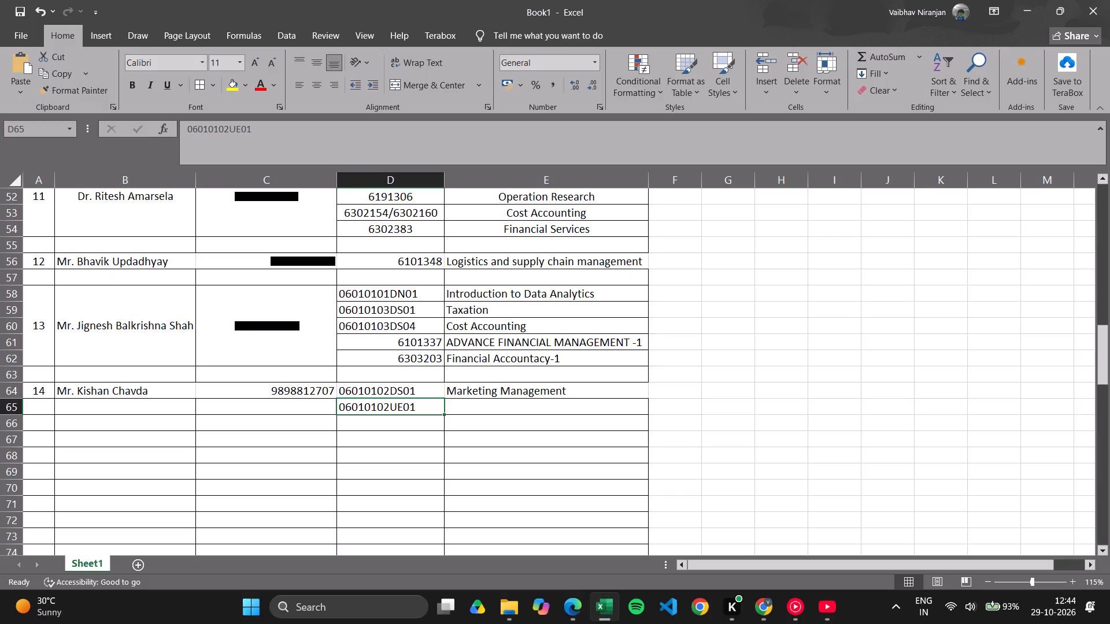
pyautogui.click(501, 405)
pyautogui.hotkey('ctrl', 'v')
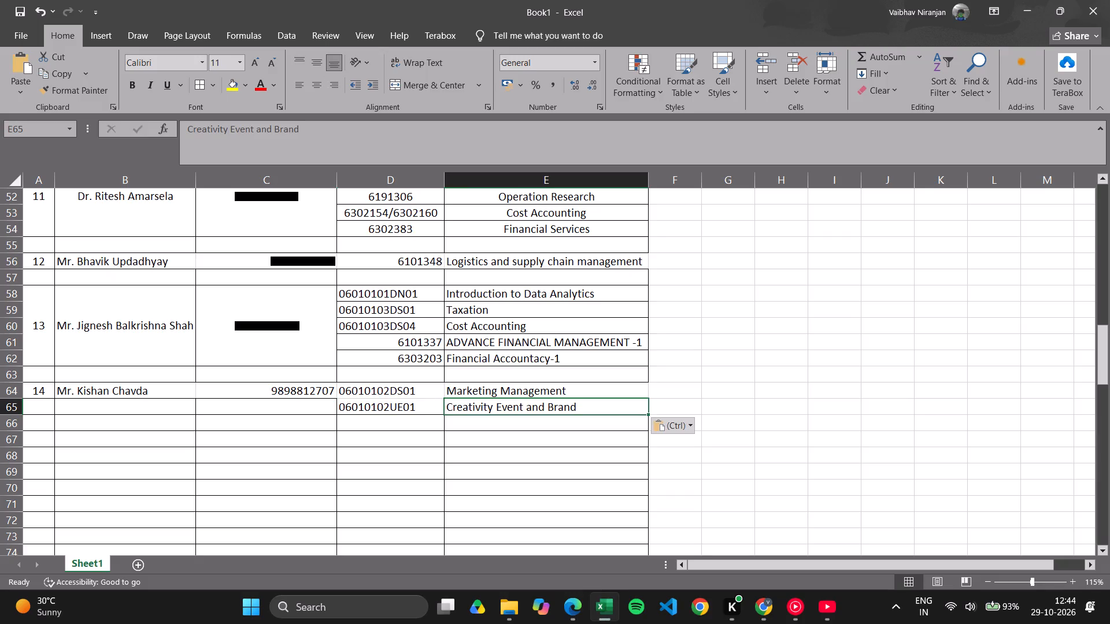
# Append the word "Management" from the BBA EXT VETTING-12 letter to the subject name in cell E65.
pyautogui.click(583, 407)
pyautogui.click(431, 138)
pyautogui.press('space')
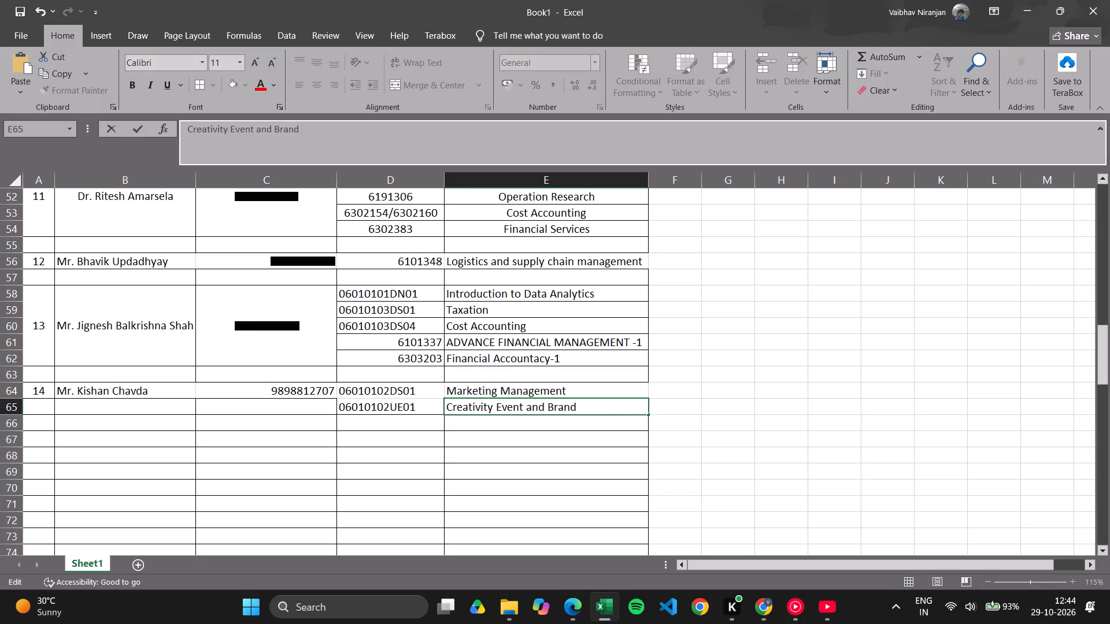
pyautogui.click(573, 593)
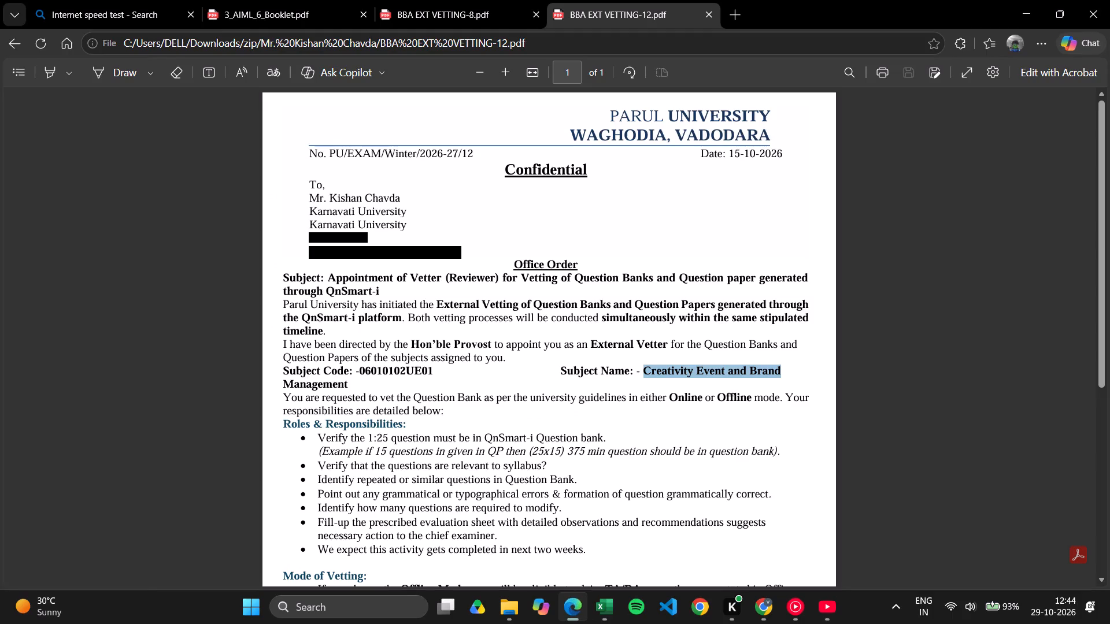
pyautogui.doubleClick(337, 382)
pyautogui.hotkey('ctrl', 'c')
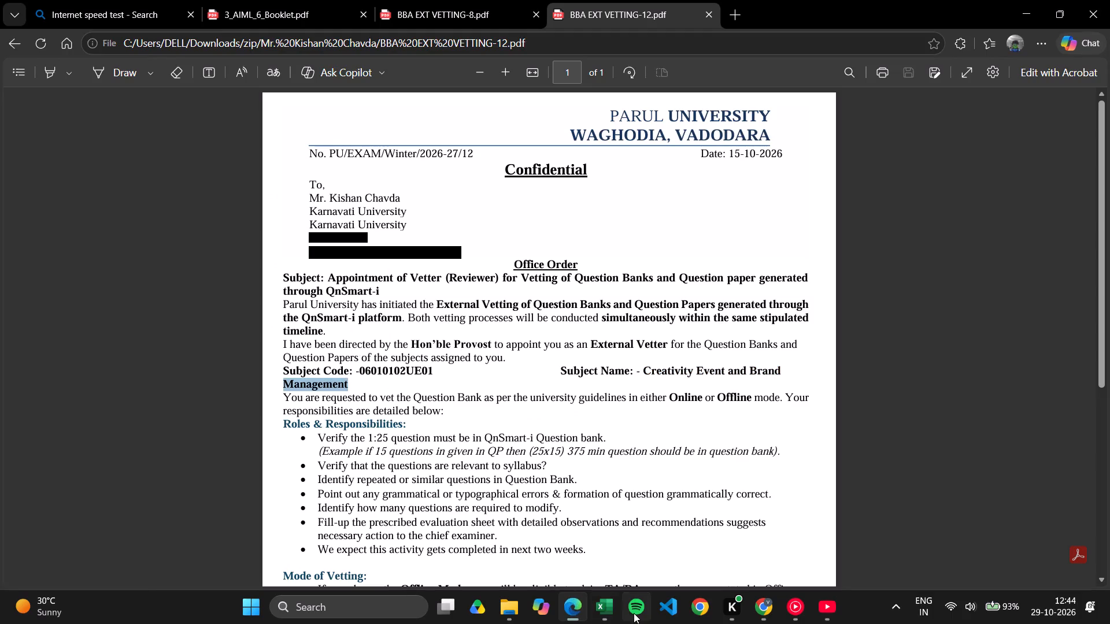
pyautogui.click(604, 608)
pyautogui.hotkey('ctrl', 'v')
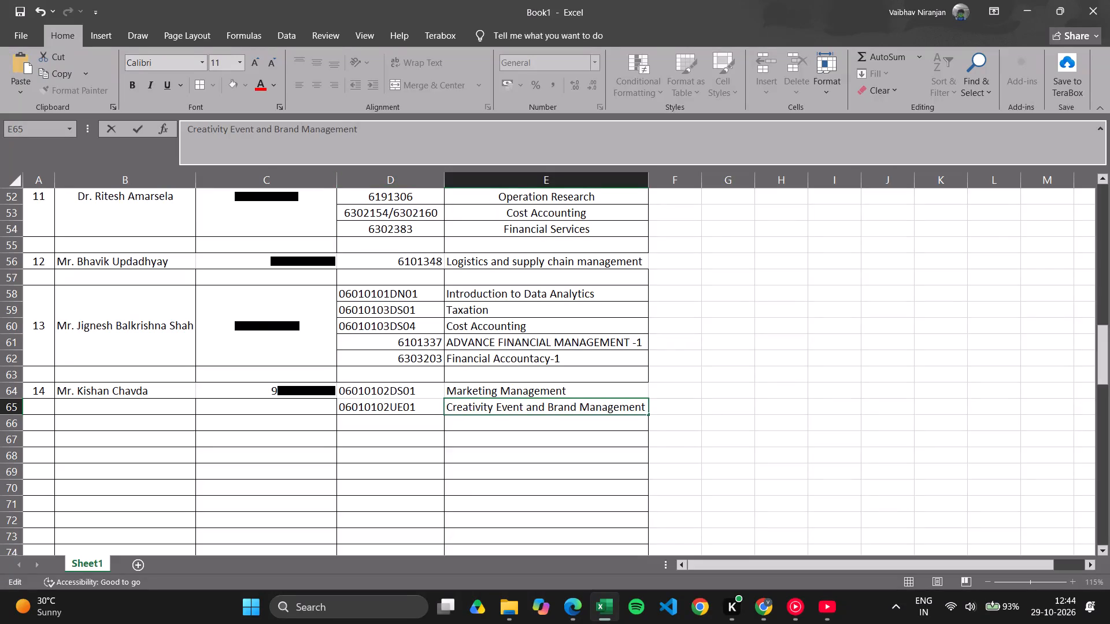
pyautogui.click(510, 469)
# Open BBA EXT VETTING-22 from the vetter's folder and copy its subject code 06010104DS03 into cell D66 of the Excel sheet.
pyautogui.click(389, 422)
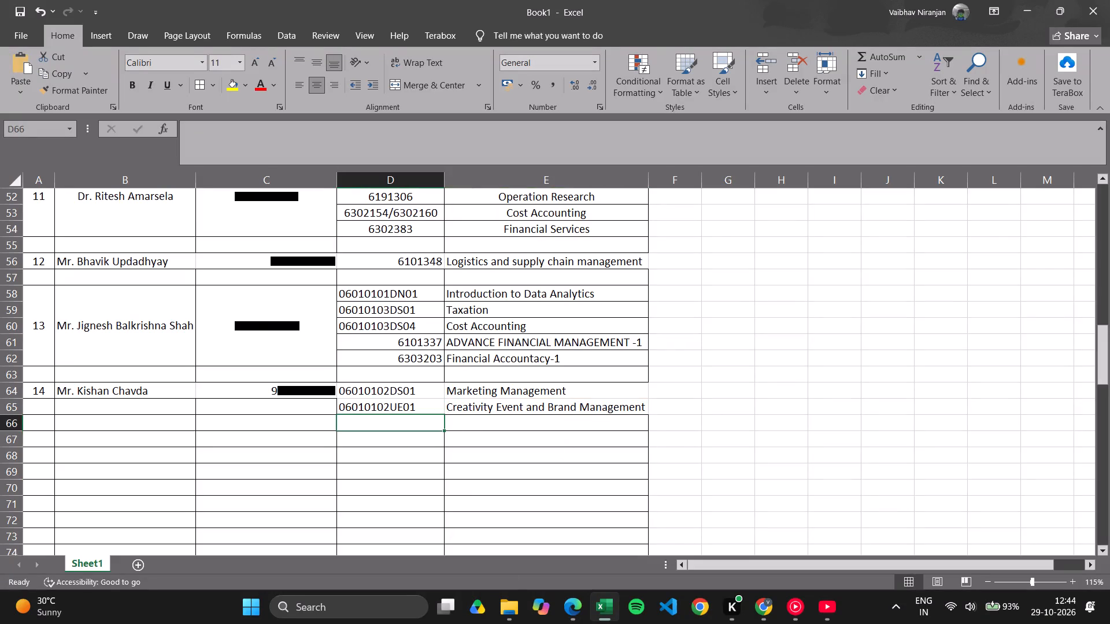
pyautogui.click(513, 600)
pyautogui.doubleClick(376, 184)
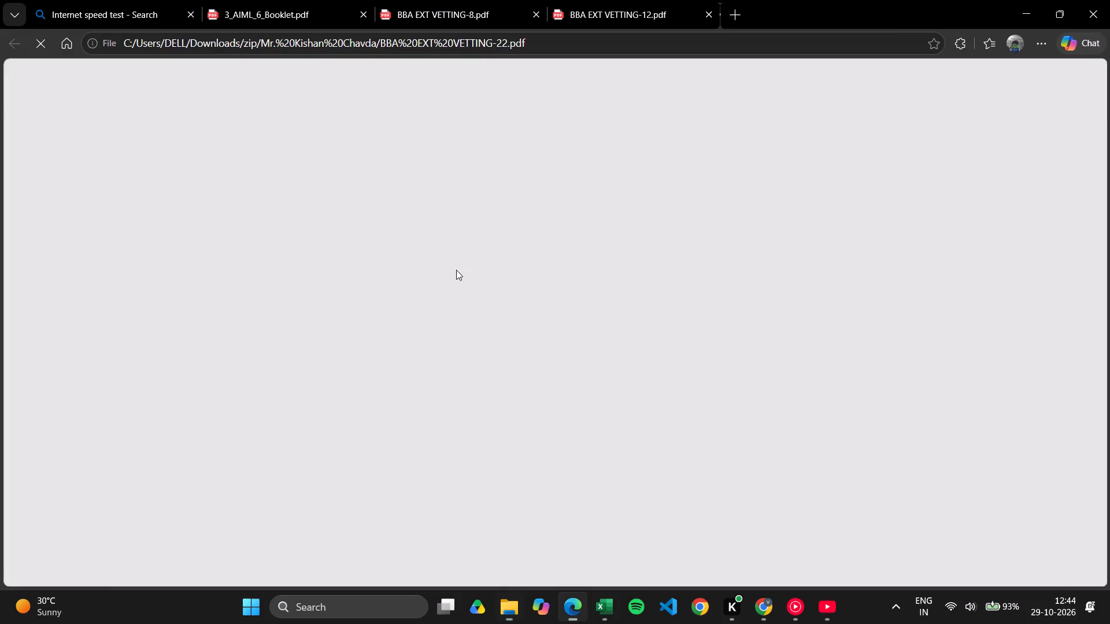
pyautogui.doubleClick(406, 367)
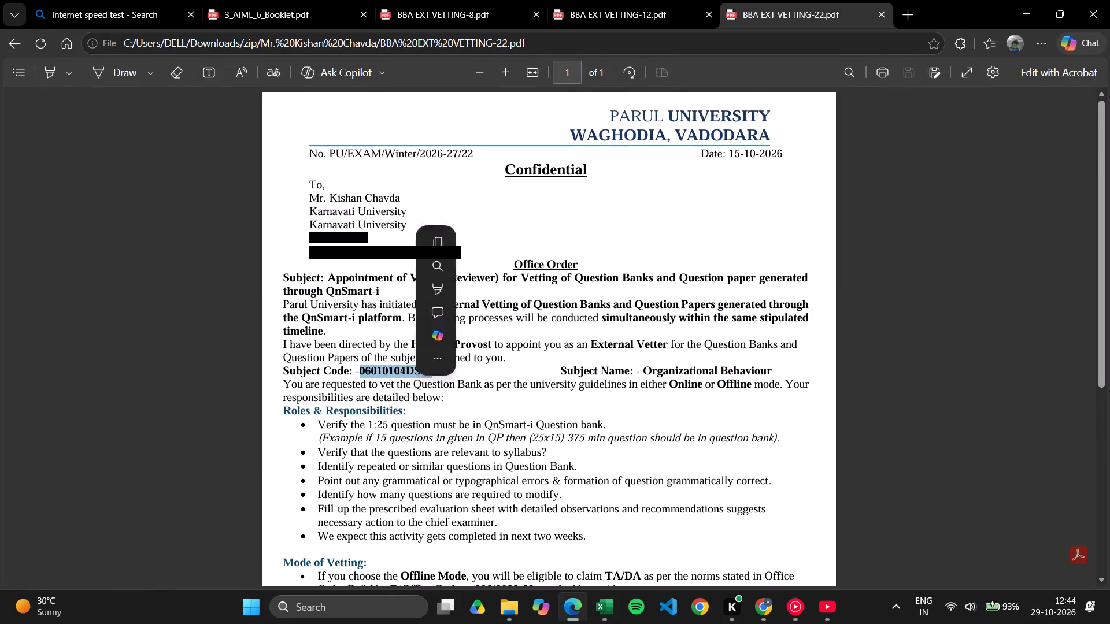
pyautogui.hotkey('ctrl', 'c')
pyautogui.click(594, 609)
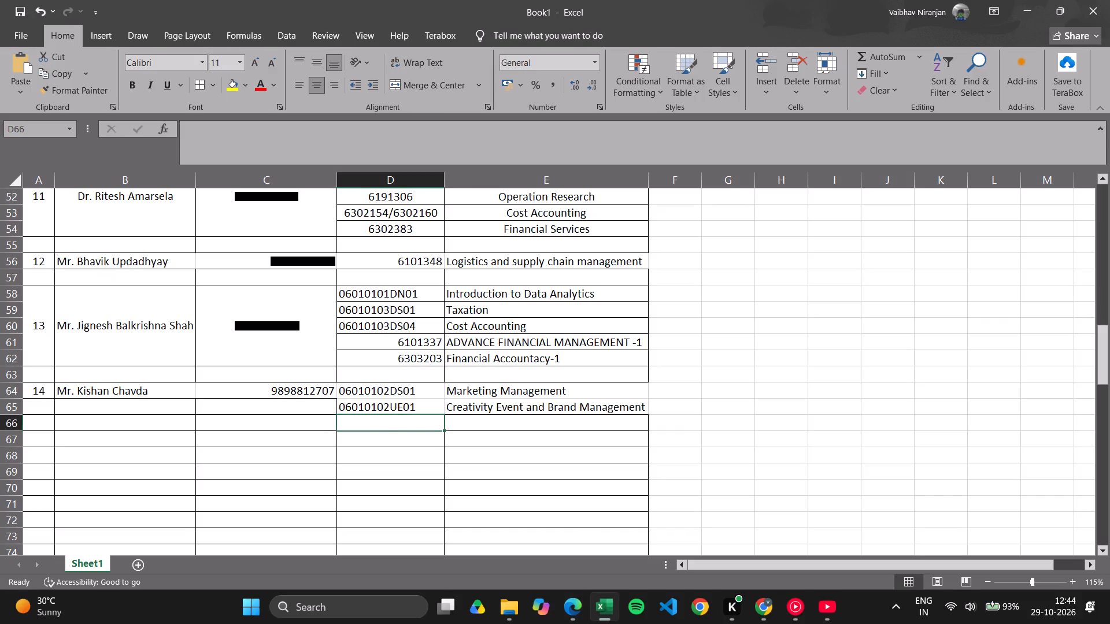
pyautogui.hotkey('ctrl', 'v')
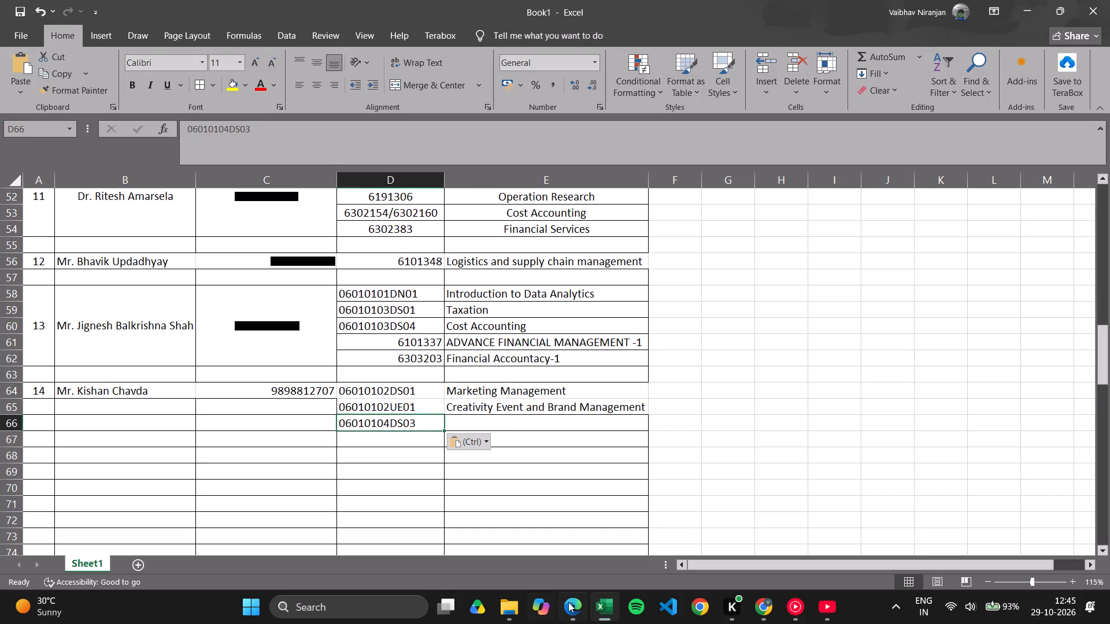
# Copy the subject name "Organizational Behaviour" from the BBA EXT VETTING-22 letter into cell E66 of the Excel sheet.
pyautogui.click(571, 604)
pyautogui.moveTo(647, 370); pyautogui.dragTo(712, 370)
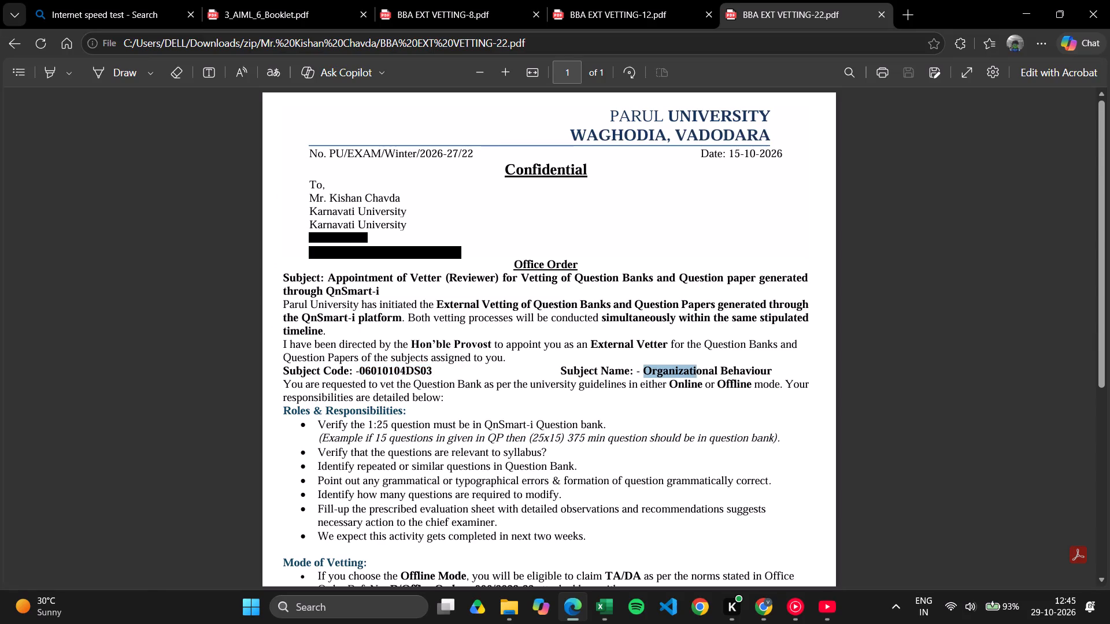
pyautogui.moveTo(712, 370); pyautogui.dragTo(765, 374)
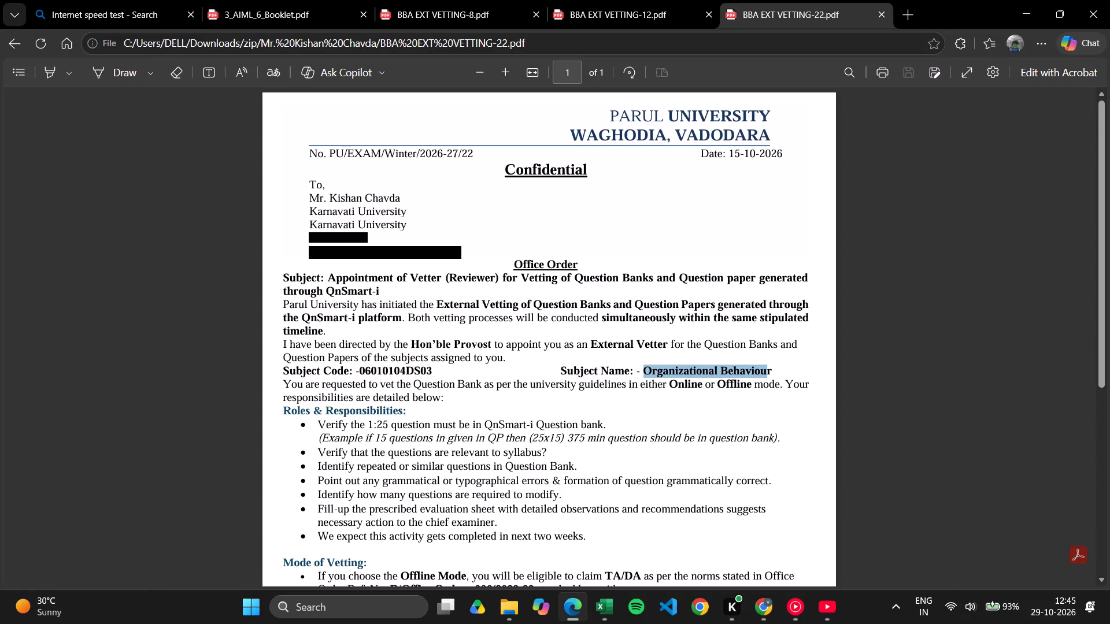
pyautogui.moveTo(765, 374); pyautogui.dragTo(768, 369)
pyautogui.hotkey('ctrl', 'c')
pyautogui.click(607, 606)
pyautogui.click(478, 428)
pyautogui.hotkey('ctrl', 'v')
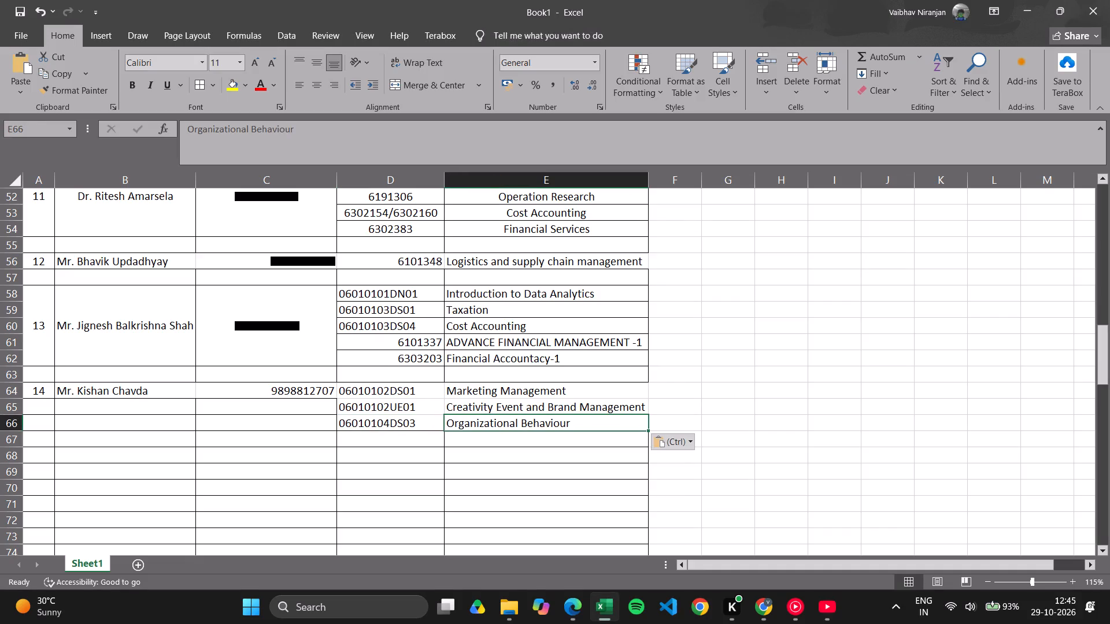
# Open BBA EXT VETTING-33 from the vetter's folder and copy its subject code 06101331 into cell D67 of the Excel sheet.
pyautogui.click(502, 597)
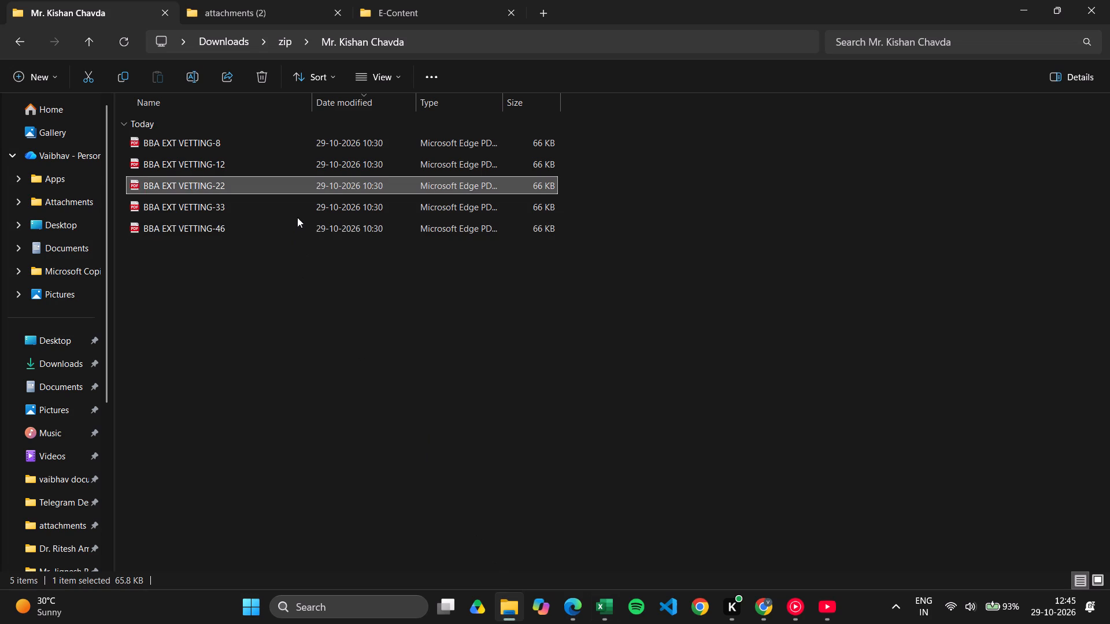
pyautogui.click(297, 217)
pyautogui.doubleClick(298, 211)
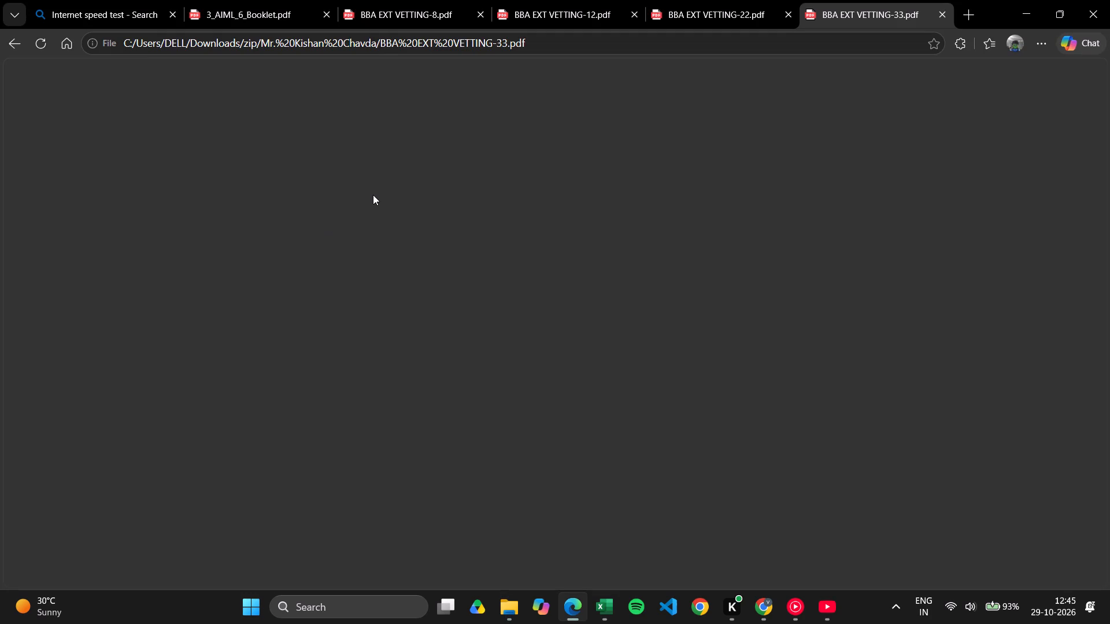
pyautogui.doubleClick(386, 374)
pyautogui.hotkey('ctrl', 'c')
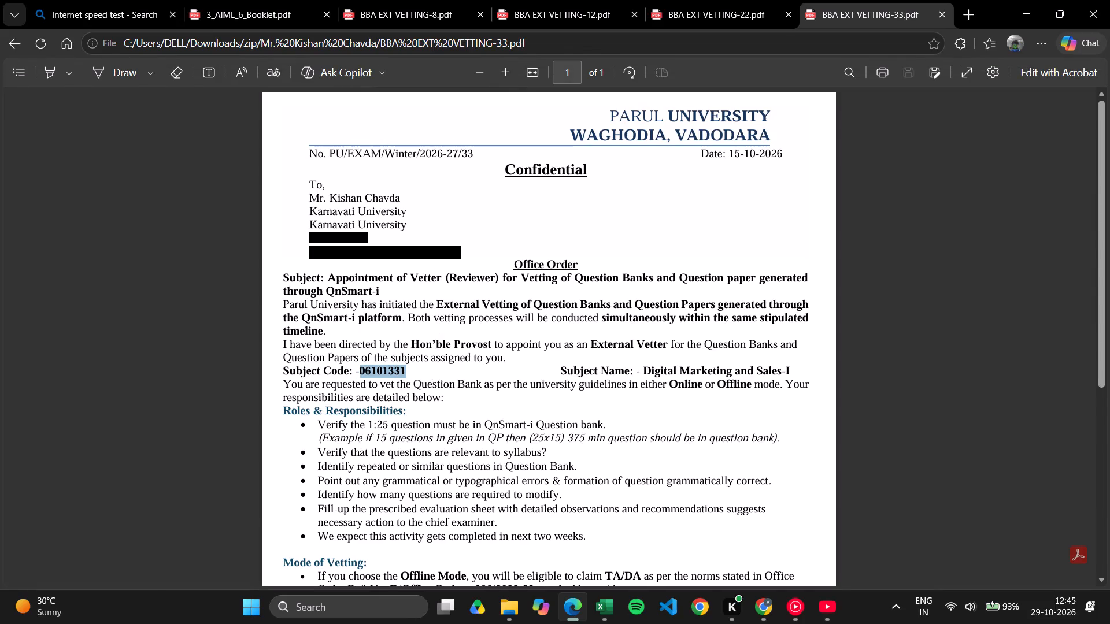
pyautogui.click(610, 602)
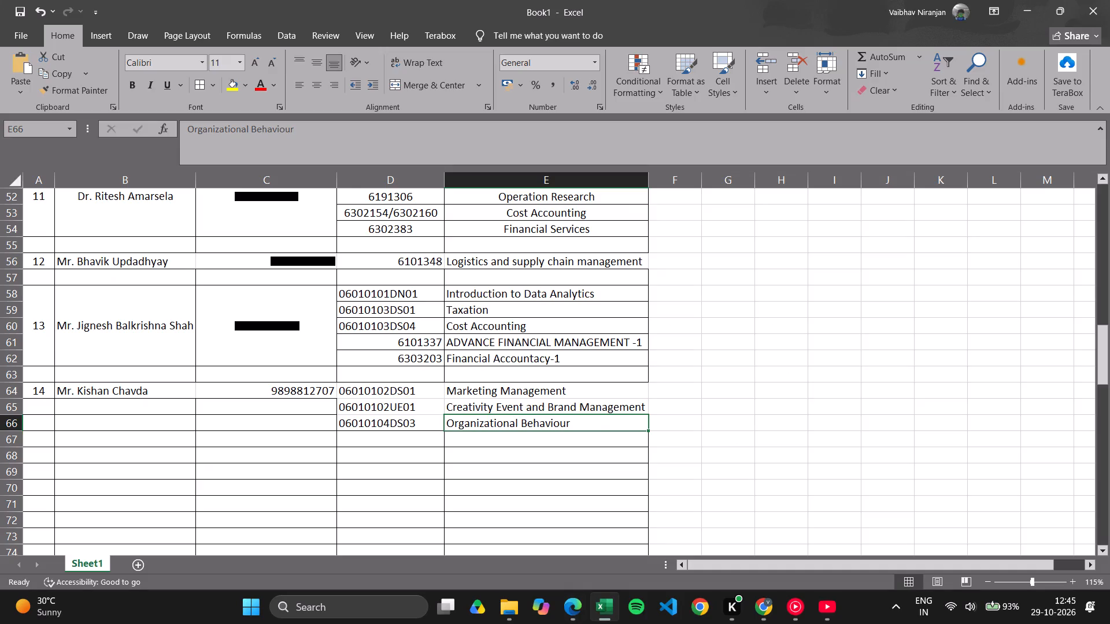
pyautogui.click(431, 439)
pyautogui.hotkey('ctrl', 'v')
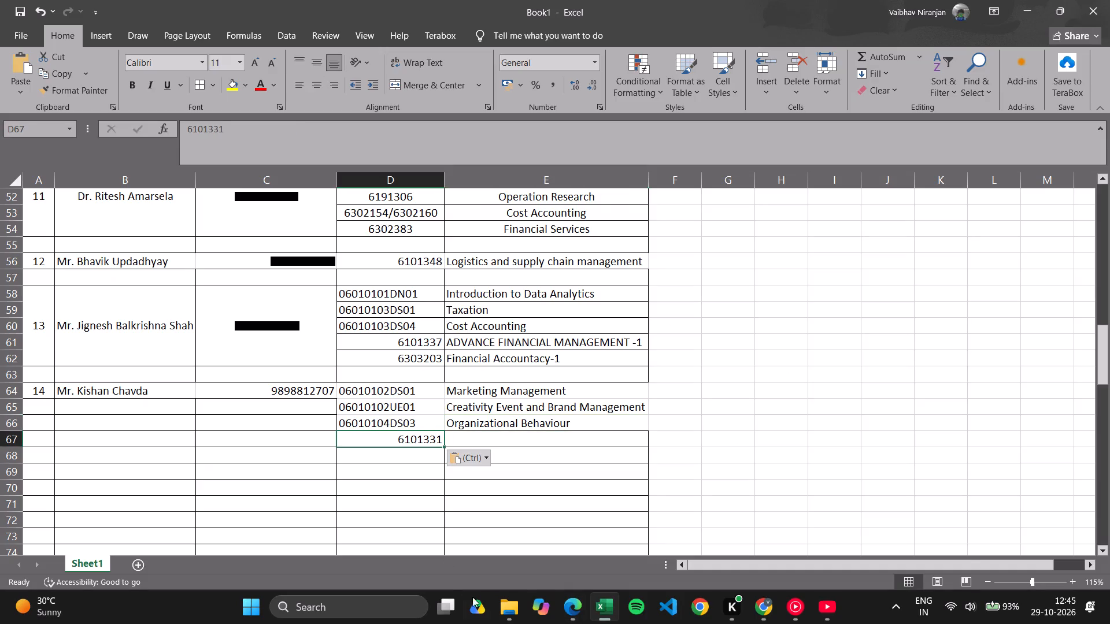
# Copy the subject name "Digital Marketing and Sales-I" from the BBA EXT VETTING-33 letter into cell E67 of the Excel sheet.
pyautogui.click(570, 610)
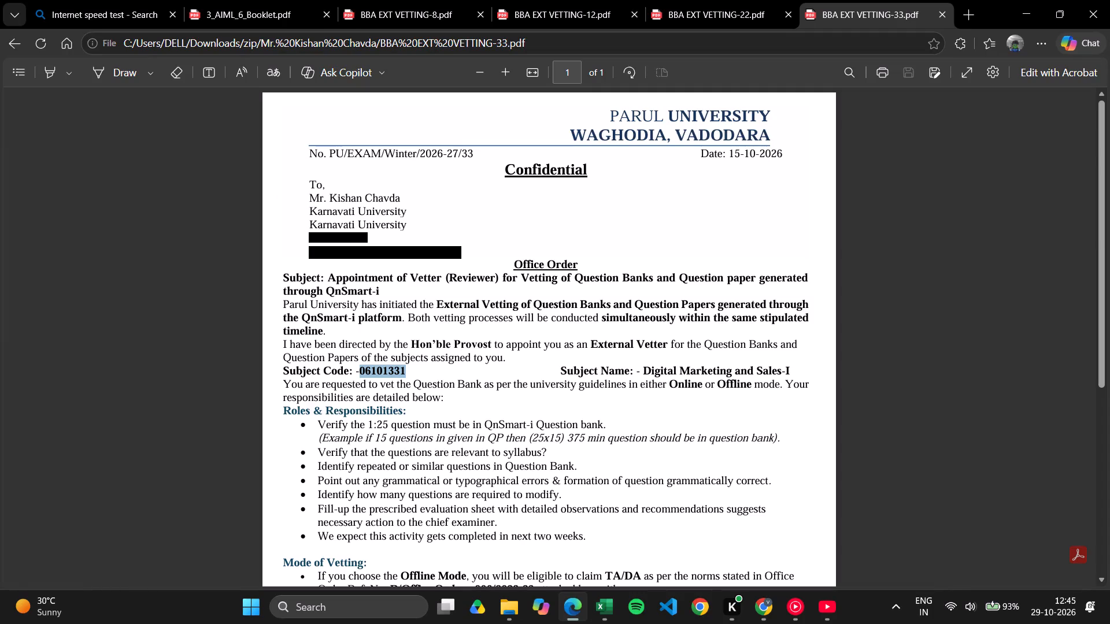
pyautogui.moveTo(643, 372); pyautogui.dragTo(787, 367)
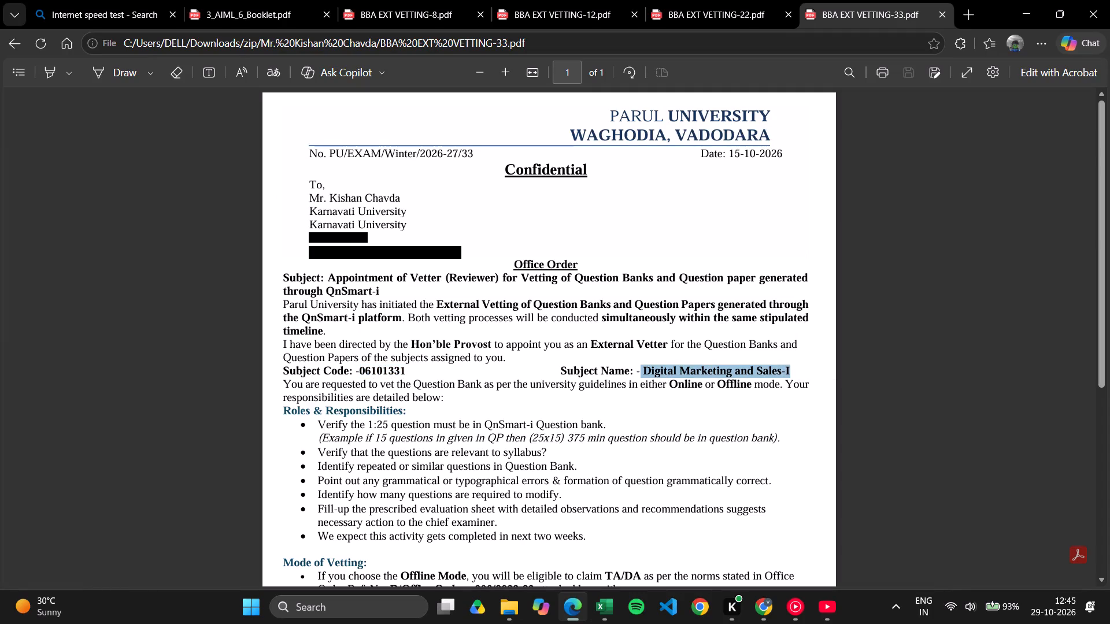
pyautogui.hotkey('ctrl', 'c')
pyautogui.click(617, 604)
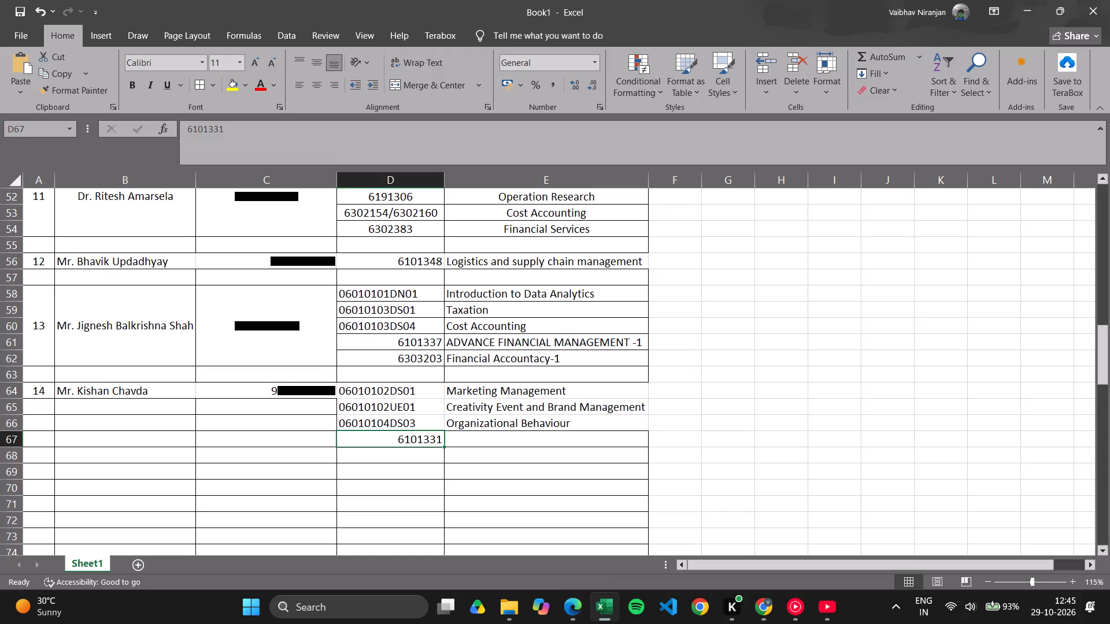
pyautogui.click(482, 442)
pyautogui.hotkey('ctrl', 'v')
pyautogui.click(480, 481)
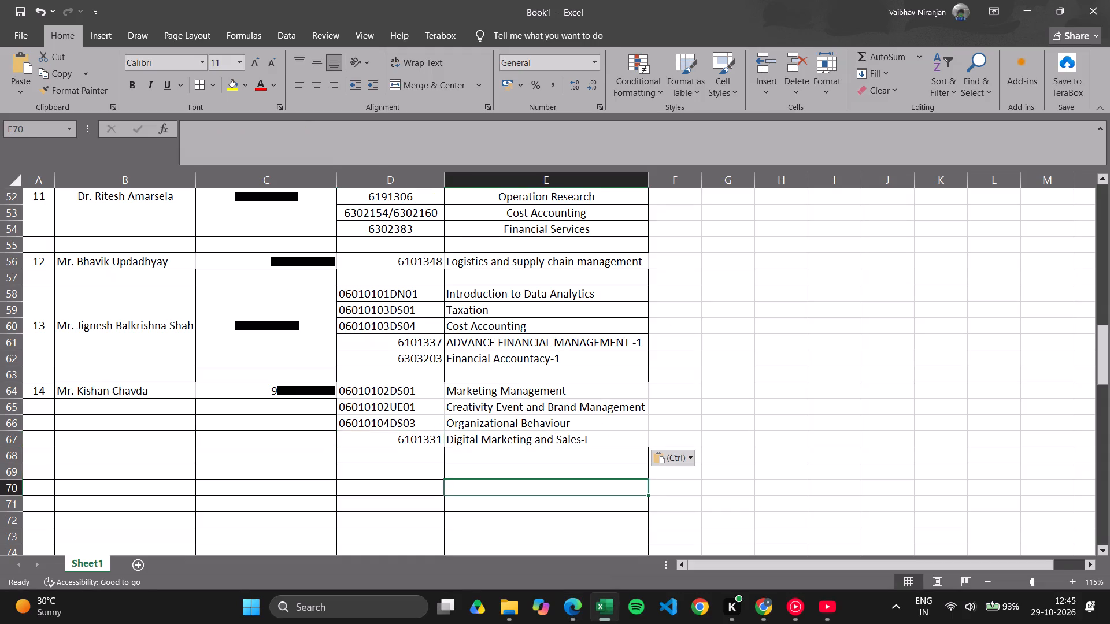
# Open BBA EXT VETTING-46 from the vetter's folder and copy its subject code 06101354 into cell D68 of the Excel sheet.
pyautogui.click(422, 463)
pyautogui.click(421, 458)
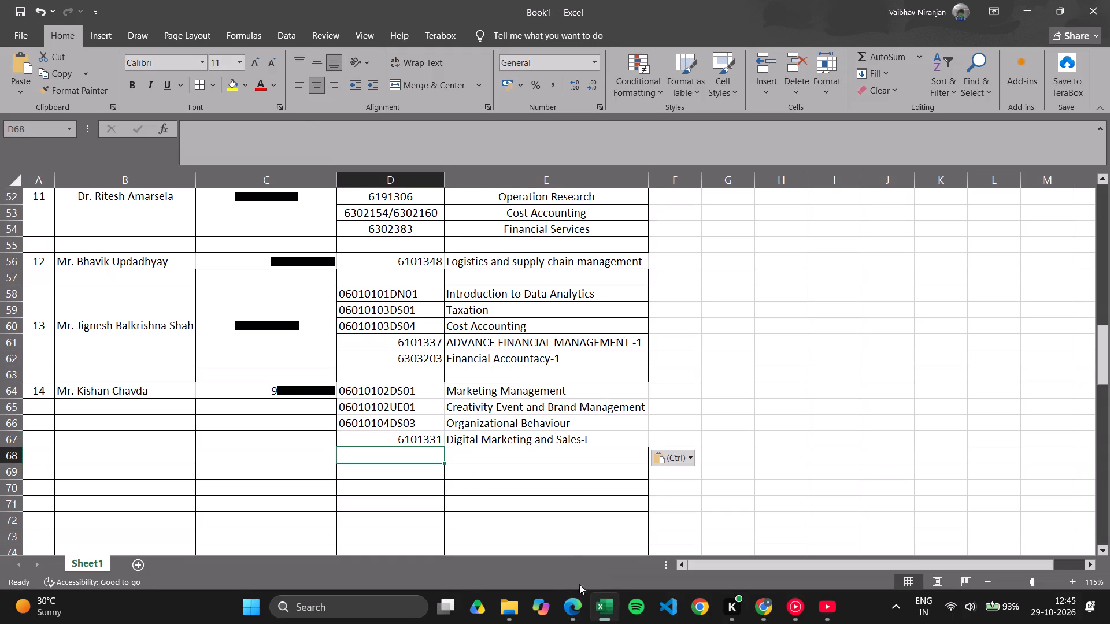
pyautogui.click(506, 605)
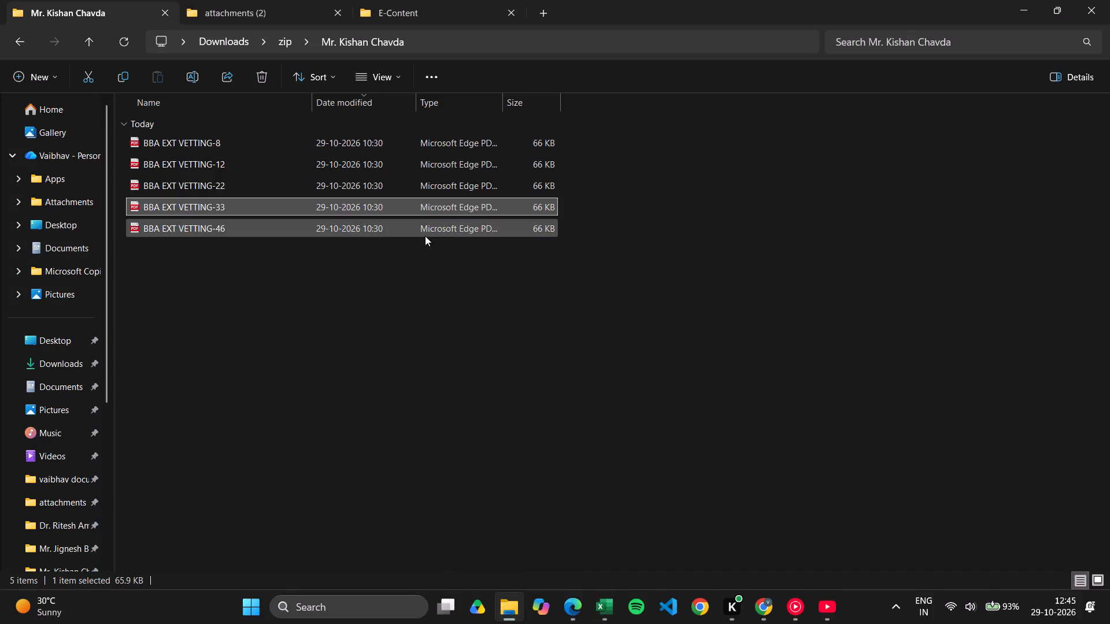
pyautogui.doubleClick(425, 236)
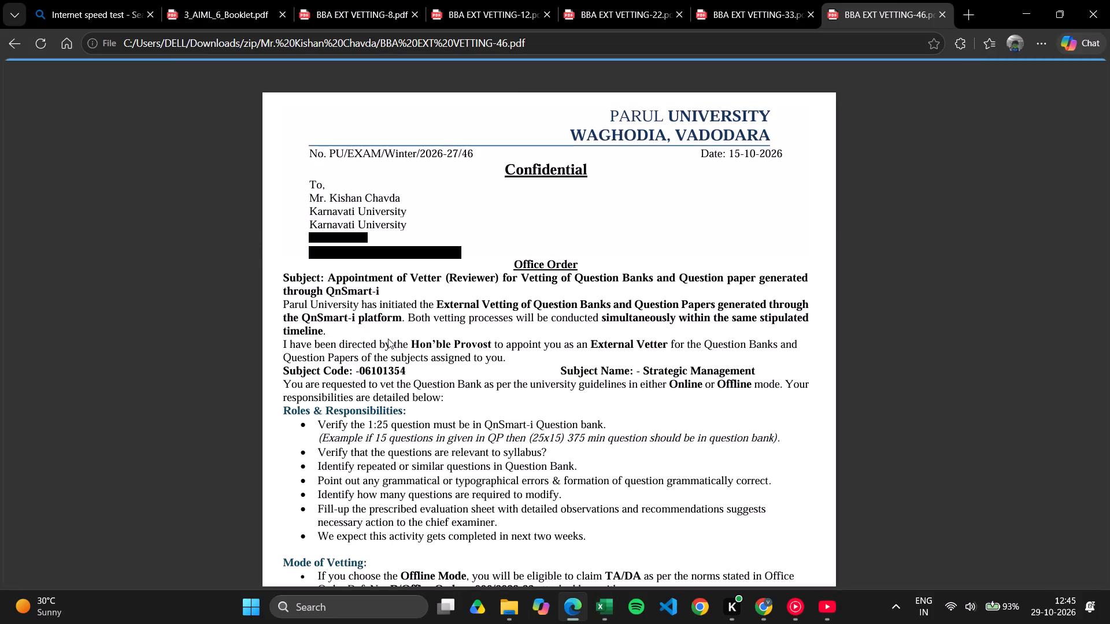
pyautogui.doubleClick(393, 365)
pyautogui.hotkey('ctrl', 'c')
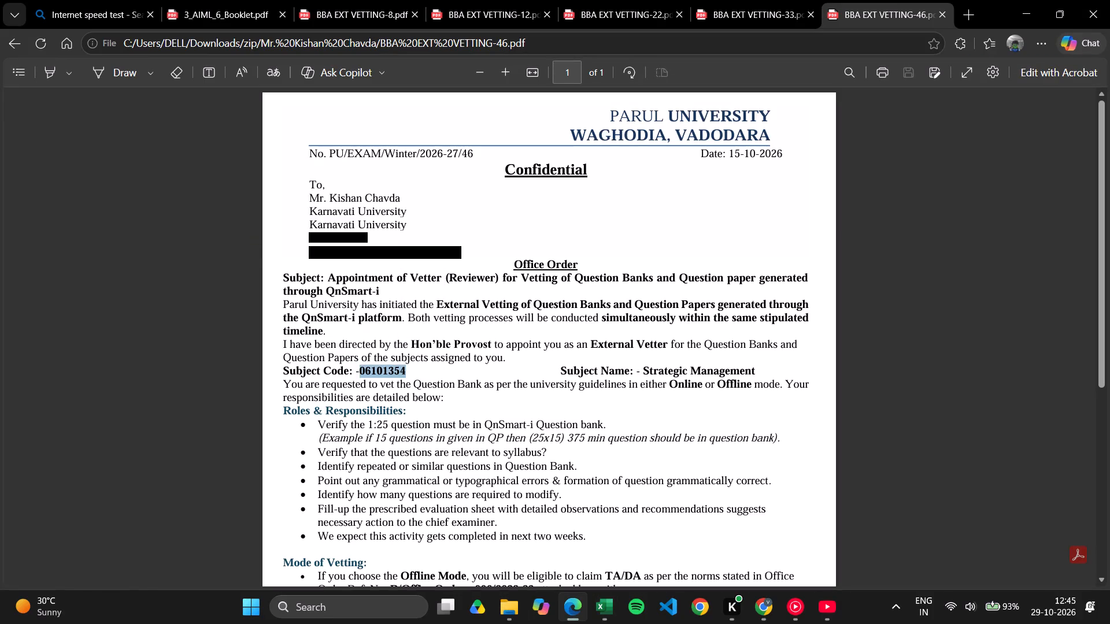
pyautogui.click(614, 600)
pyautogui.hotkey('ctrl', 'v')
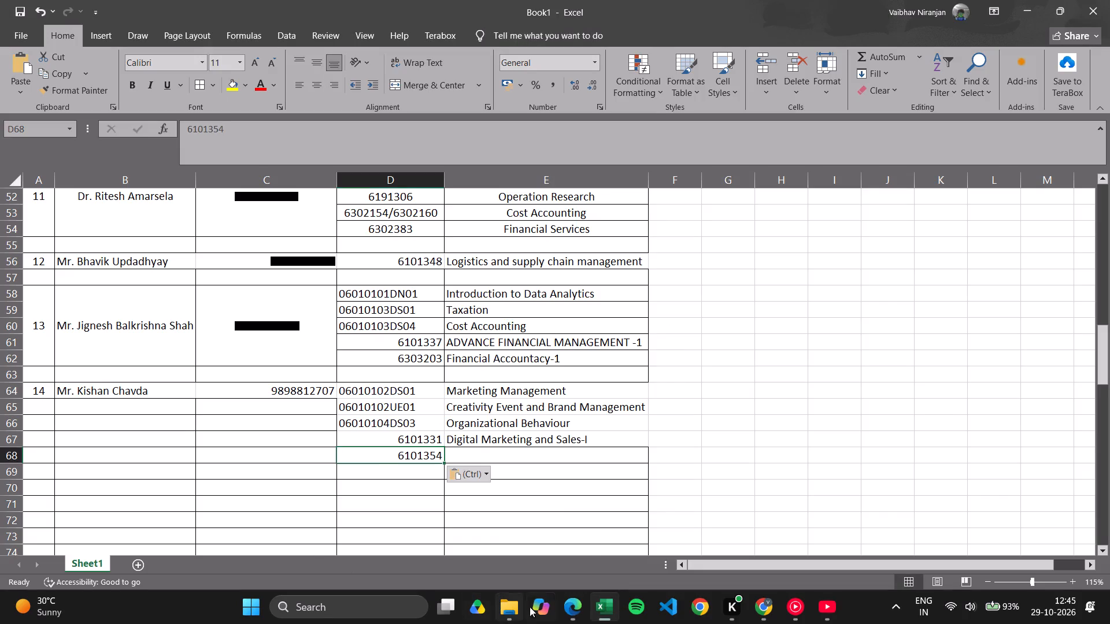
# Copy the subject name "Strategic Management" from the BBA EXT VETTING-46 letter into cell E68 of the Excel sheet.
pyautogui.click(578, 607)
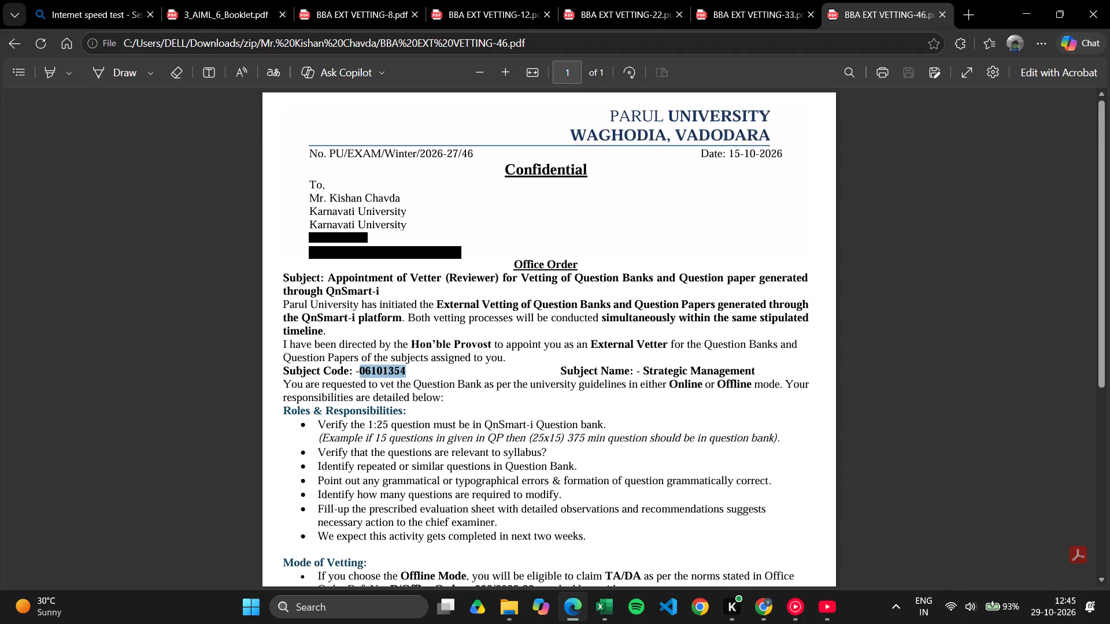
pyautogui.moveTo(642, 369); pyautogui.dragTo(657, 371)
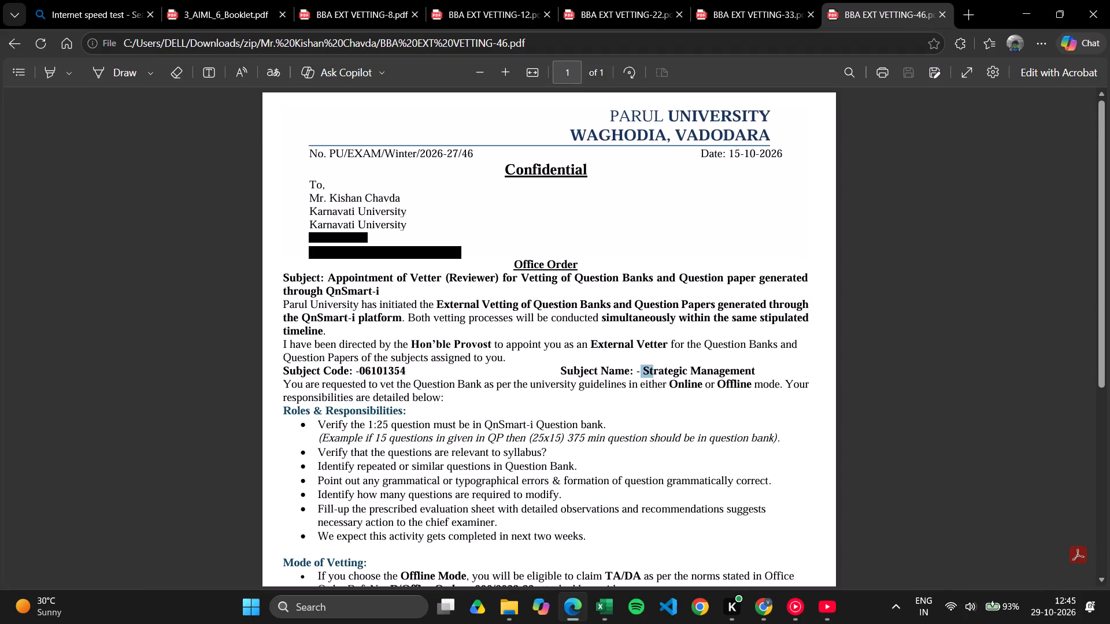
pyautogui.moveTo(657, 371); pyautogui.dragTo(759, 363)
pyautogui.hotkey('ctrl', 'c')
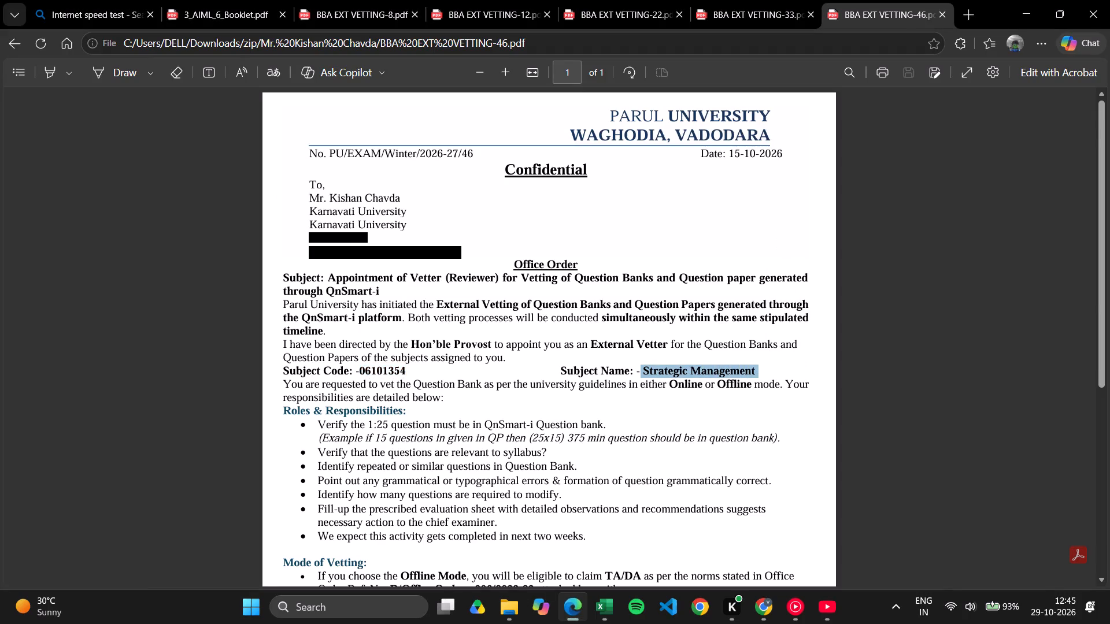
pyautogui.click(595, 608)
pyautogui.click(502, 454)
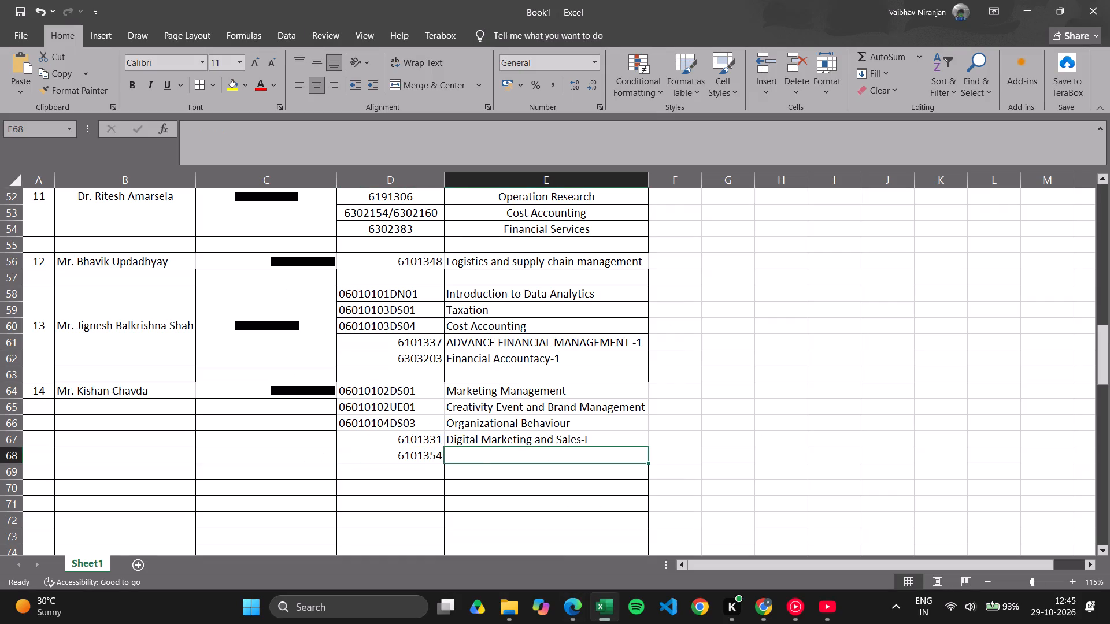
pyautogui.hotkey('ctrl', 'v')
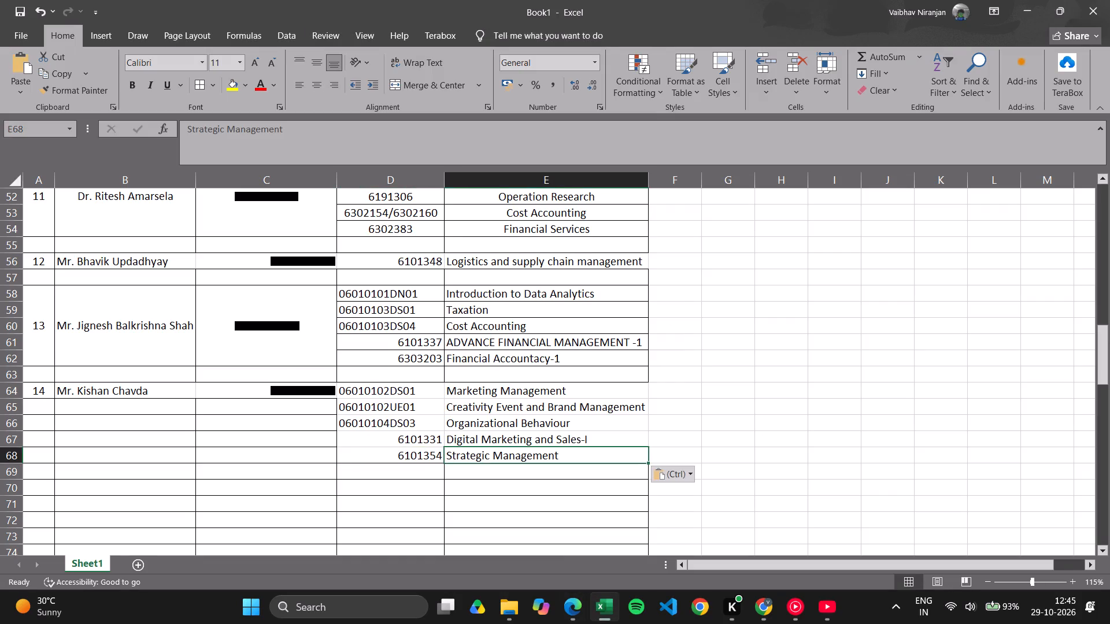
# Merge and center vetter 14's serial number, name and contact cells separately over rows 64 to 68 in columns A, B and C.
pyautogui.moveTo(49, 391); pyautogui.dragTo(45, 445)
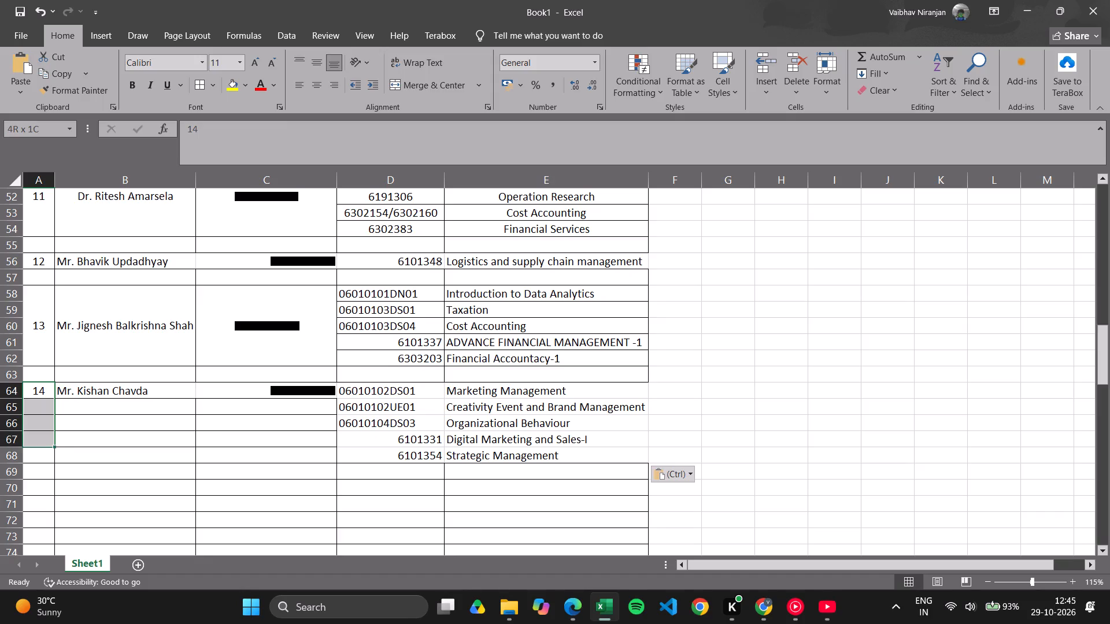
pyautogui.moveTo(45, 445); pyautogui.dragTo(45, 448)
pyautogui.click(414, 85)
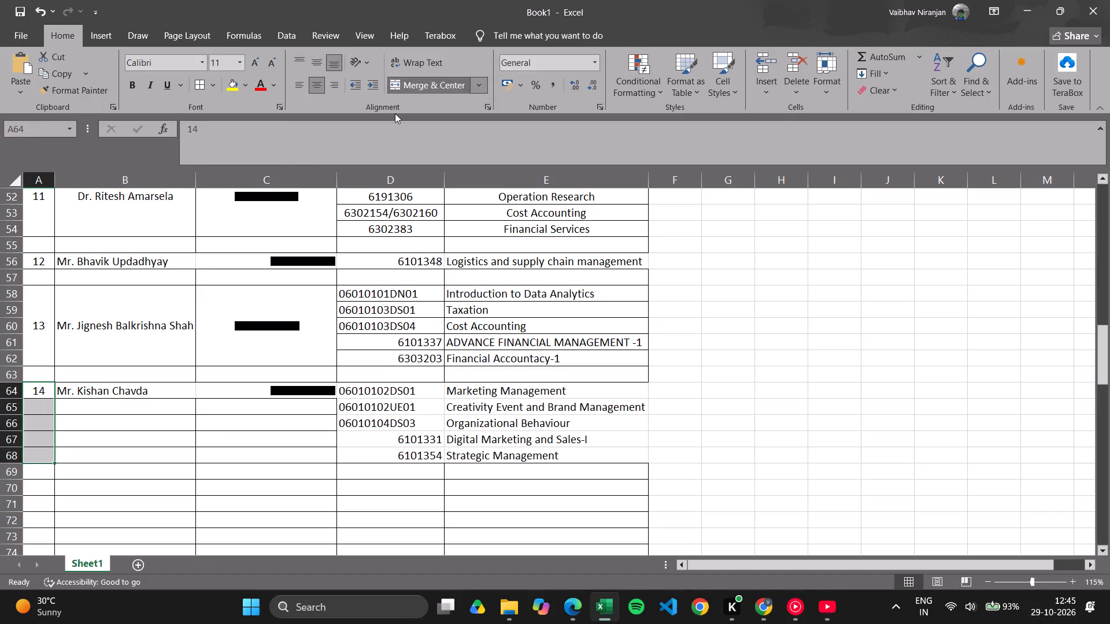
pyautogui.moveTo(125, 392); pyautogui.dragTo(138, 453)
pyautogui.click(441, 89)
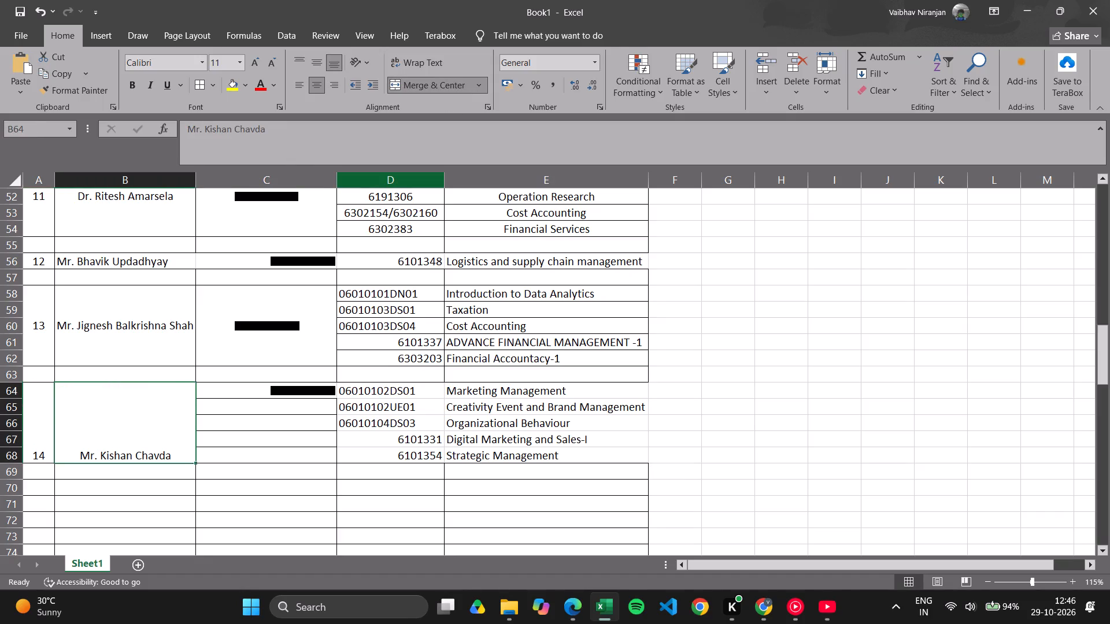
pyautogui.moveTo(292, 390); pyautogui.dragTo(283, 455)
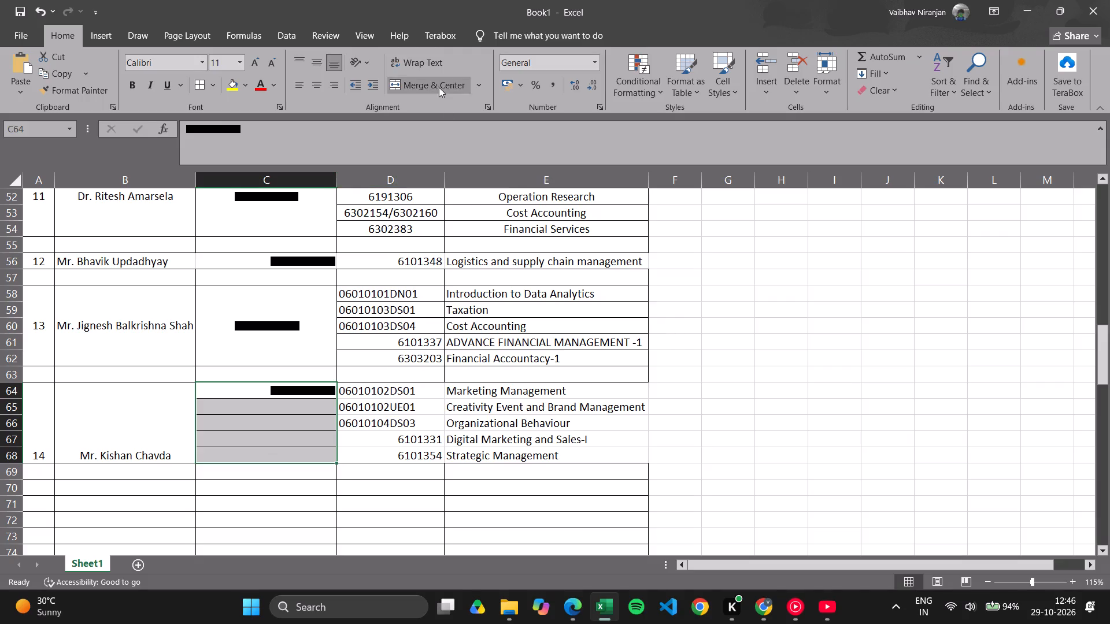
pyautogui.click(439, 87)
# Middle-align the merged serial number, name and contact cells in A64:C68 vertically.
pyautogui.moveTo(310, 416); pyautogui.dragTo(279, 408)
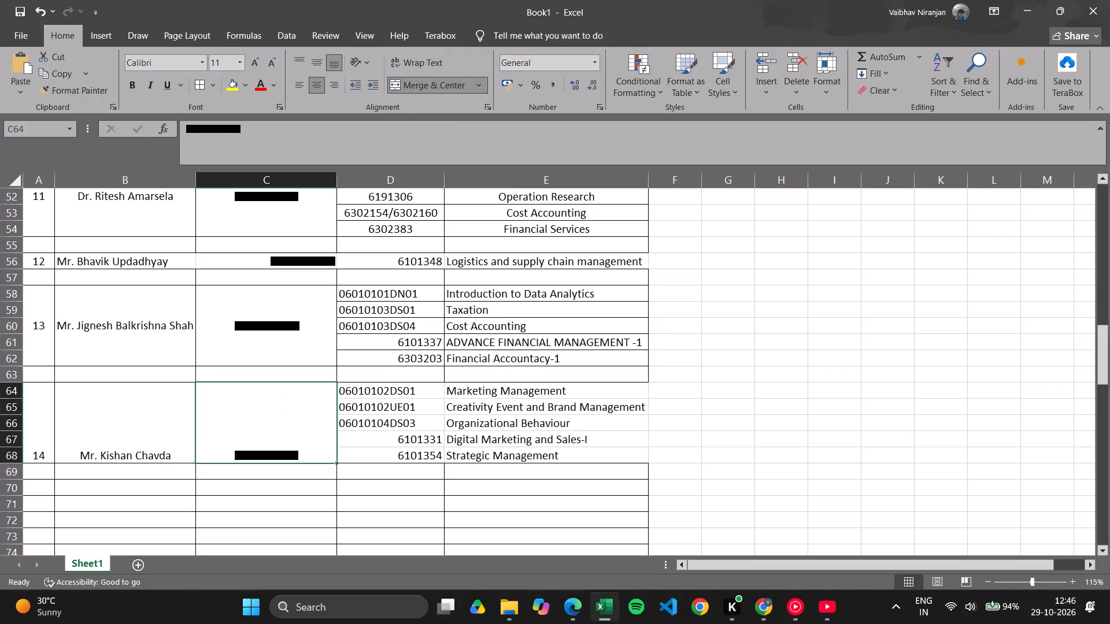
pyautogui.moveTo(279, 408); pyautogui.dragTo(32, 432)
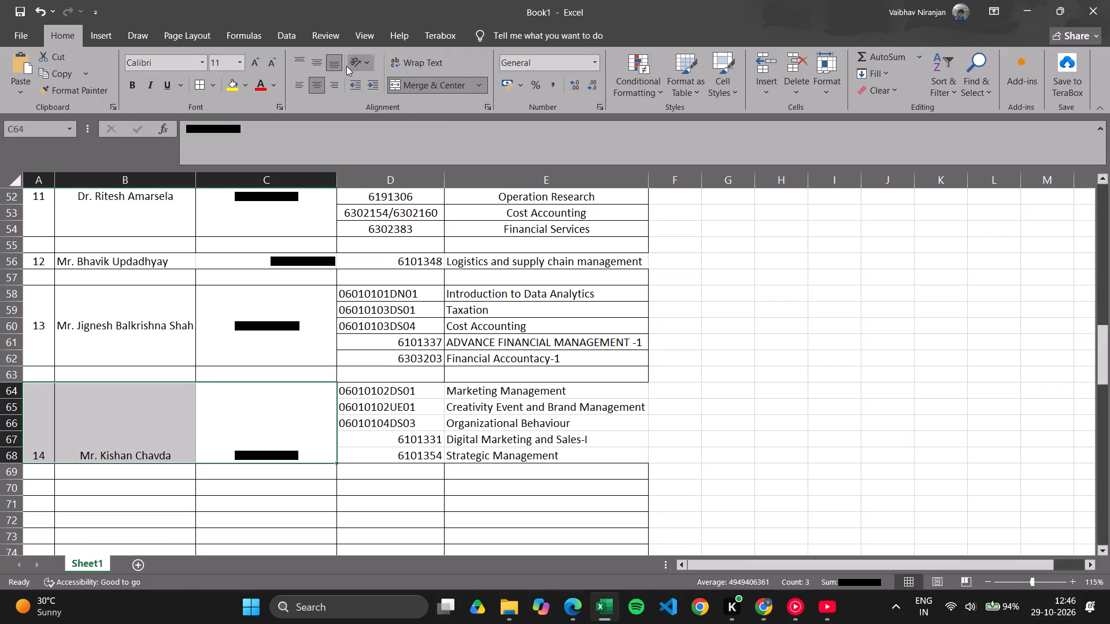
pyautogui.click(320, 61)
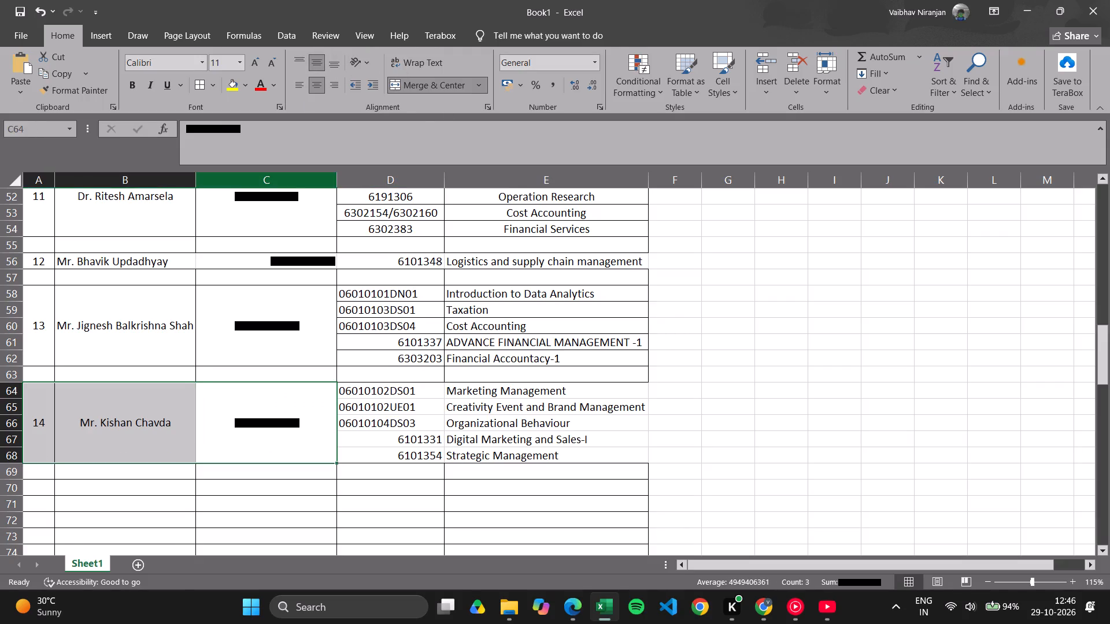
# Apply borders to all cells of vetter 14's block, A64:E68.
pyautogui.moveTo(7, 392); pyautogui.dragTo(5, 441)
pyautogui.click(558, 387)
pyautogui.moveTo(566, 388); pyautogui.dragTo(323, 448)
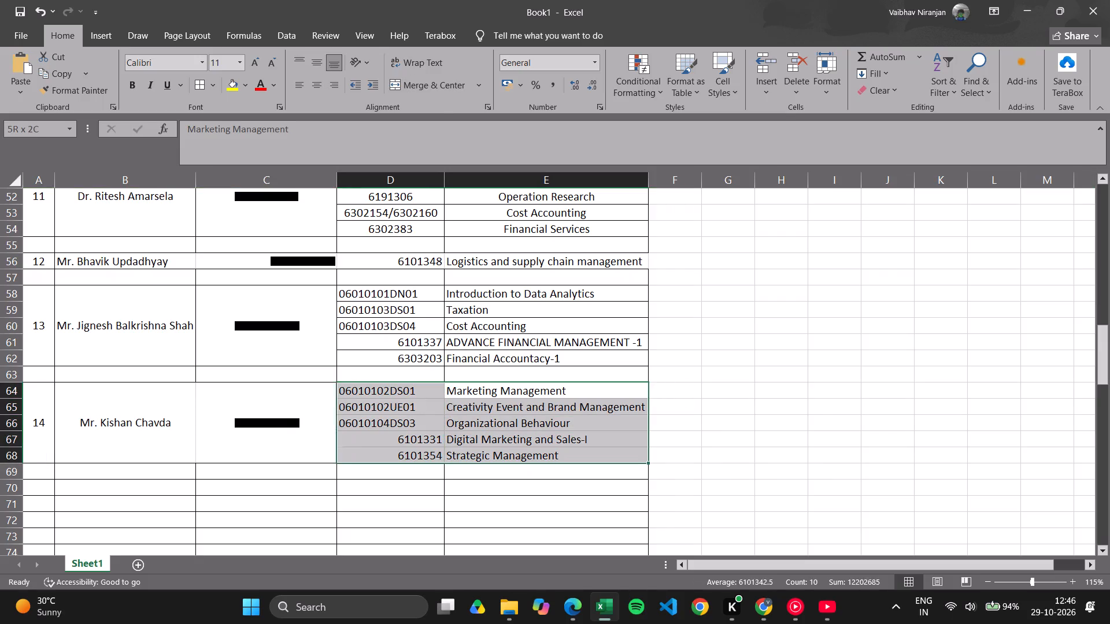
pyautogui.moveTo(323, 448); pyautogui.dragTo(35, 438)
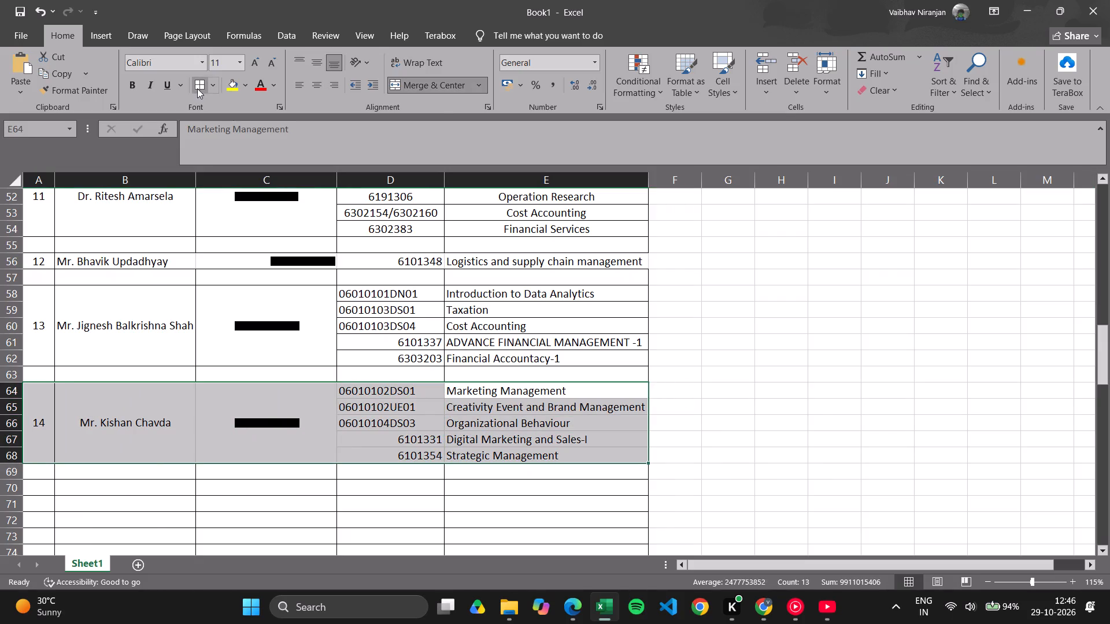
pyautogui.click(197, 87)
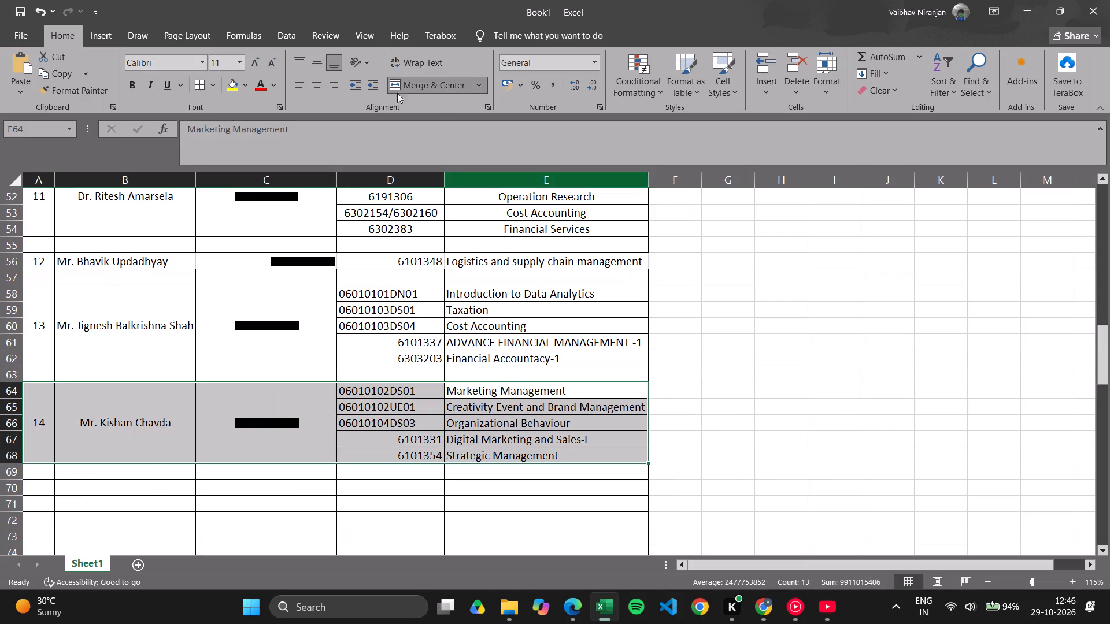
# Center the contents of vetter 14's block A64:E68 horizontally.
pyautogui.doubleClick(318, 90)
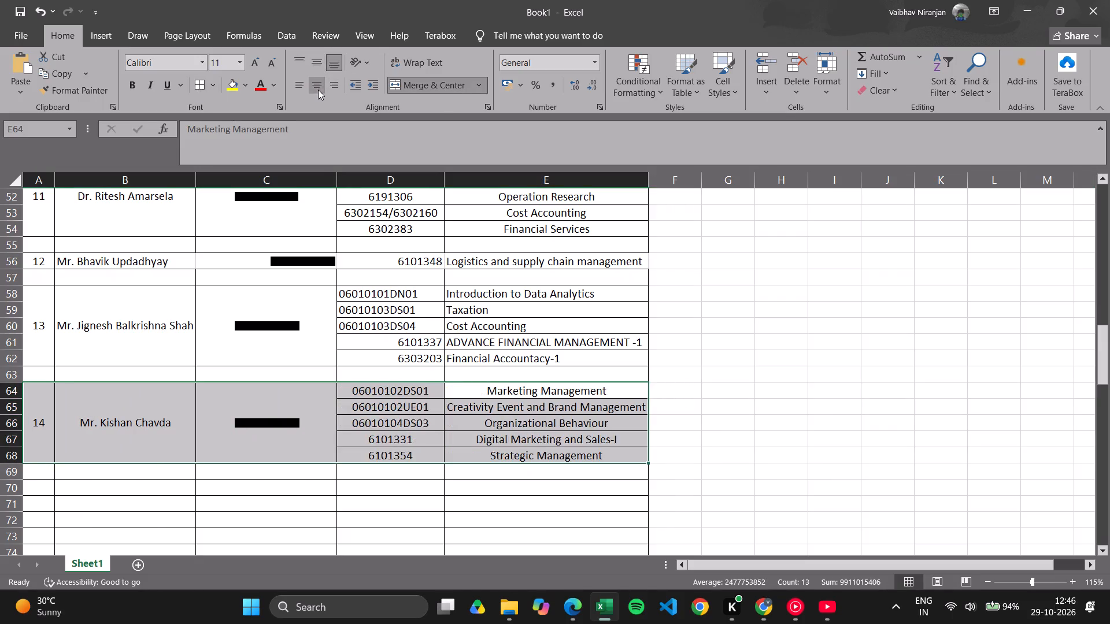
pyautogui.click(318, 90)
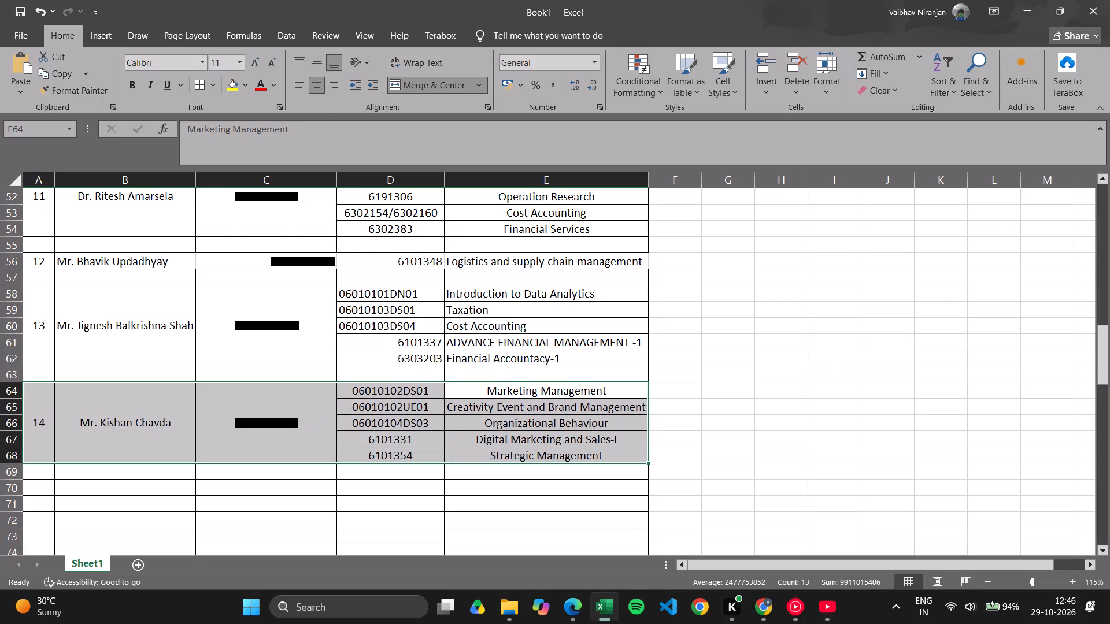
# Center vetter 13's subject codes and subject names in D58:E62 horizontally.
pyautogui.moveTo(510, 289); pyautogui.dragTo(379, 358)
pyautogui.doubleClick(319, 91)
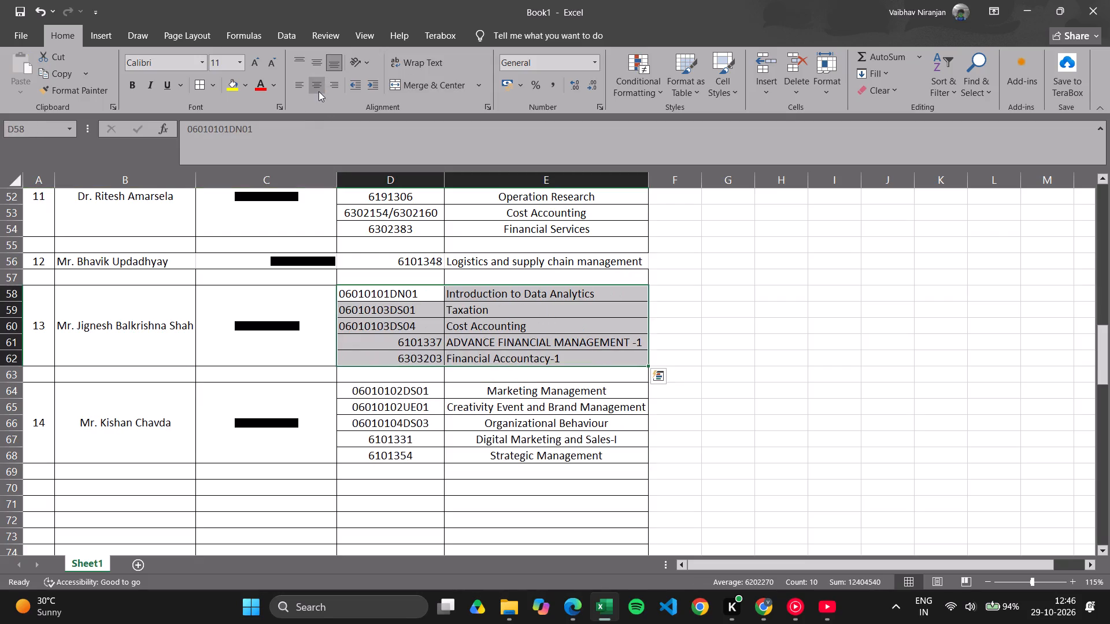
pyautogui.click(323, 92)
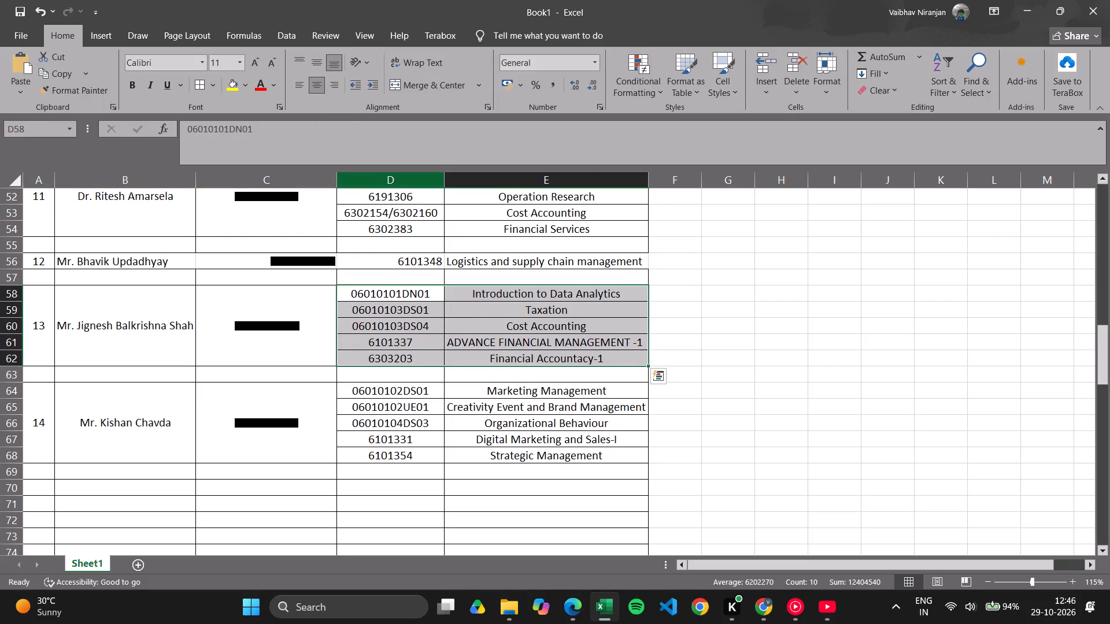
# Center entry 12's subject code and subject name in cells D56 and E56.
pyautogui.moveTo(531, 262); pyautogui.dragTo(403, 259)
pyautogui.click(316, 81)
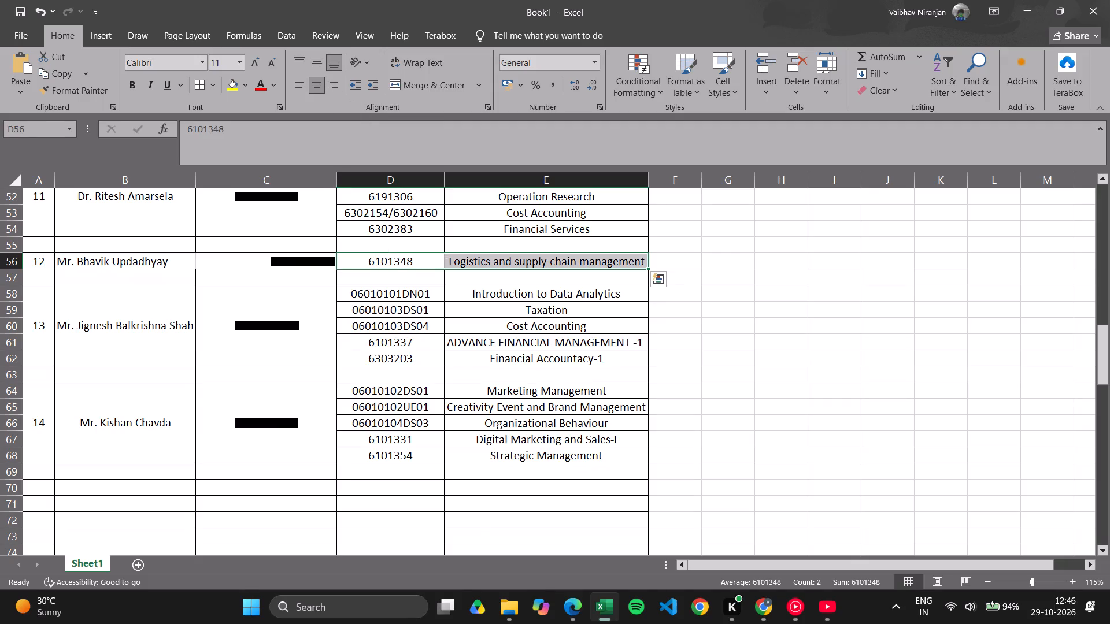
pyautogui.click(382, 311)
# Enter the serial number 15 in cell A70, below entry 14.
pyautogui.scroll(2, 383, 317)
pyautogui.scroll(-4, 383, 317)
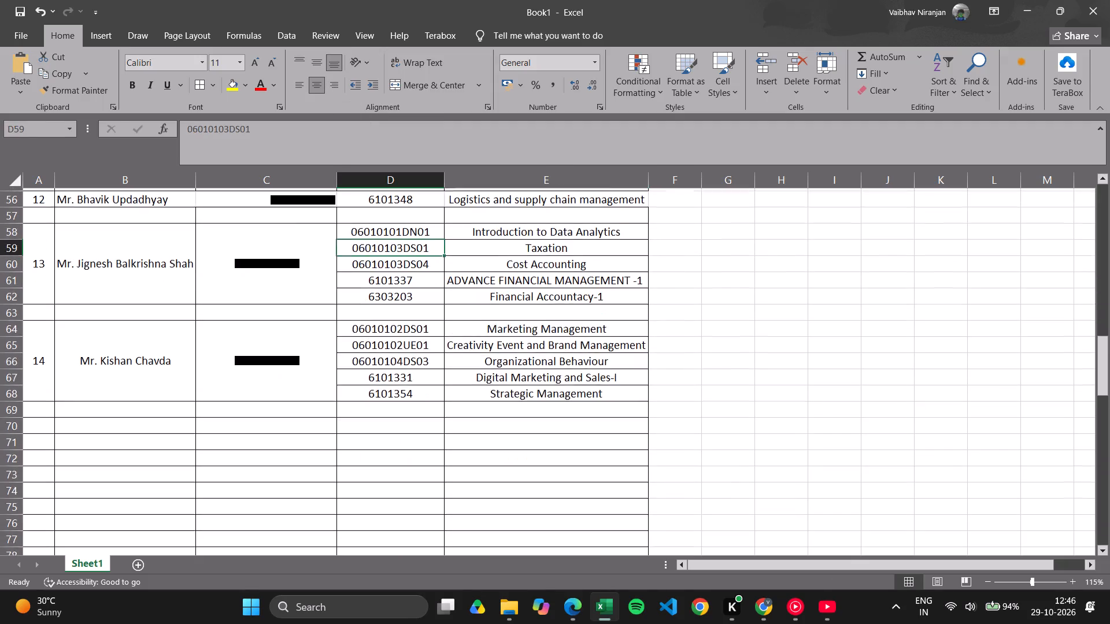
pyautogui.scroll(-1, 383, 317)
pyautogui.click(47, 347)
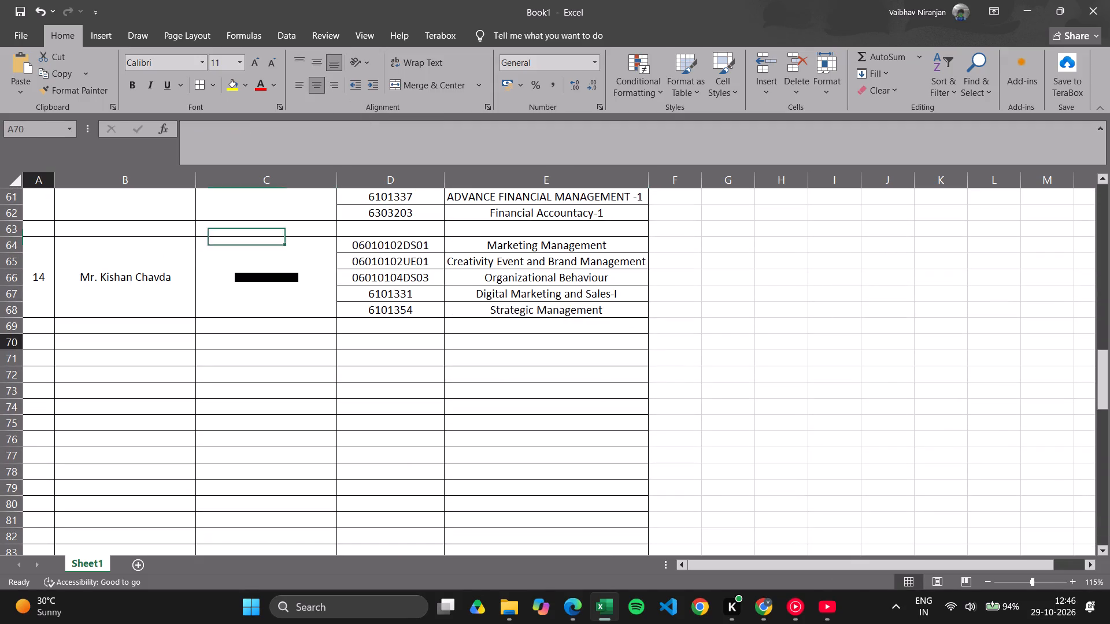
pyautogui.write('15')
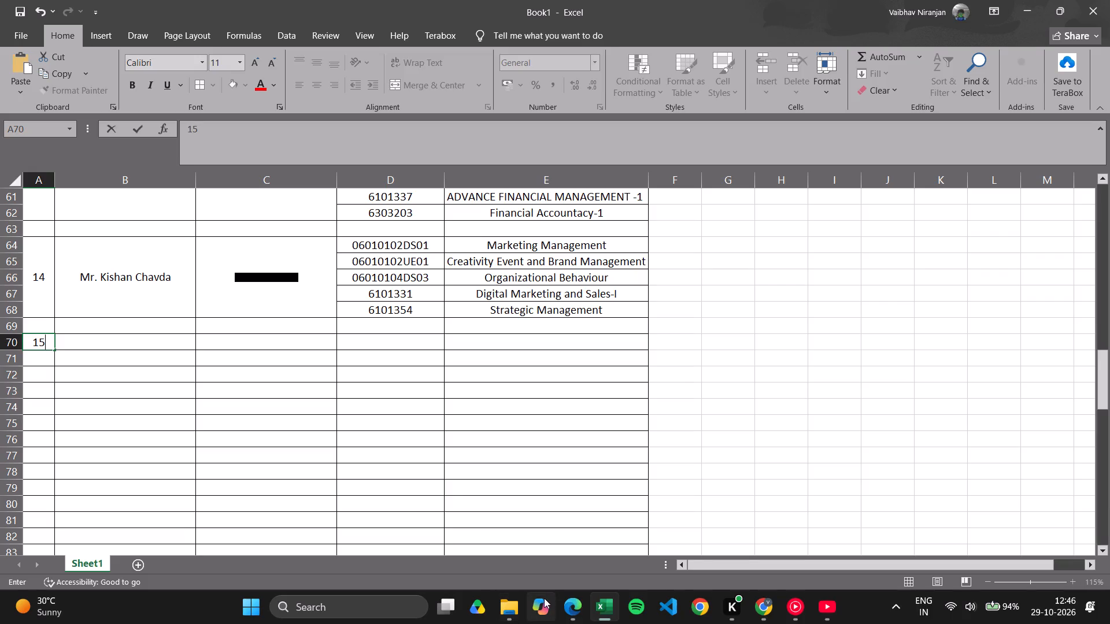
# Open the BBA EXT VETTING-17 letter from the folder of the vetter listed after entry 14's in the zip folder.
pyautogui.click(504, 607)
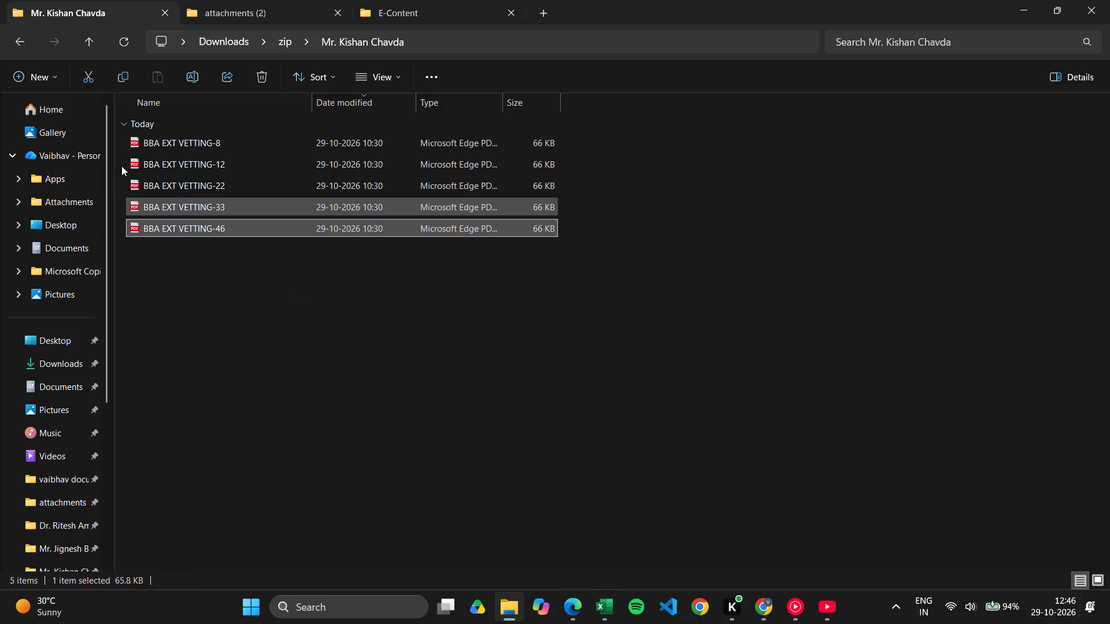
pyautogui.click(23, 51)
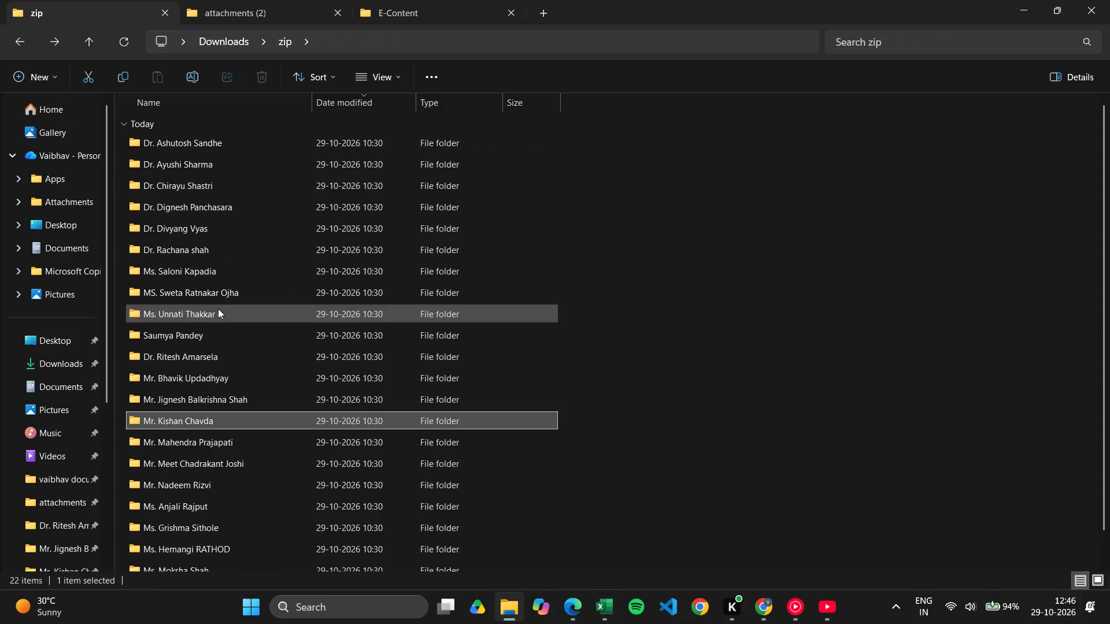
pyautogui.doubleClick(201, 437)
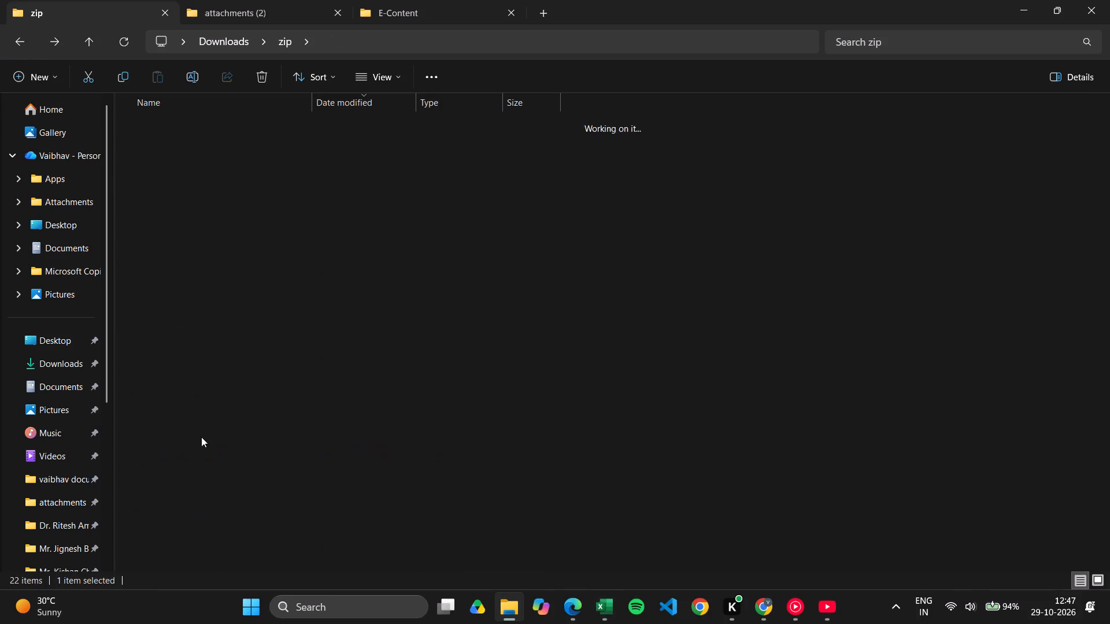
pyautogui.doubleClick(216, 151)
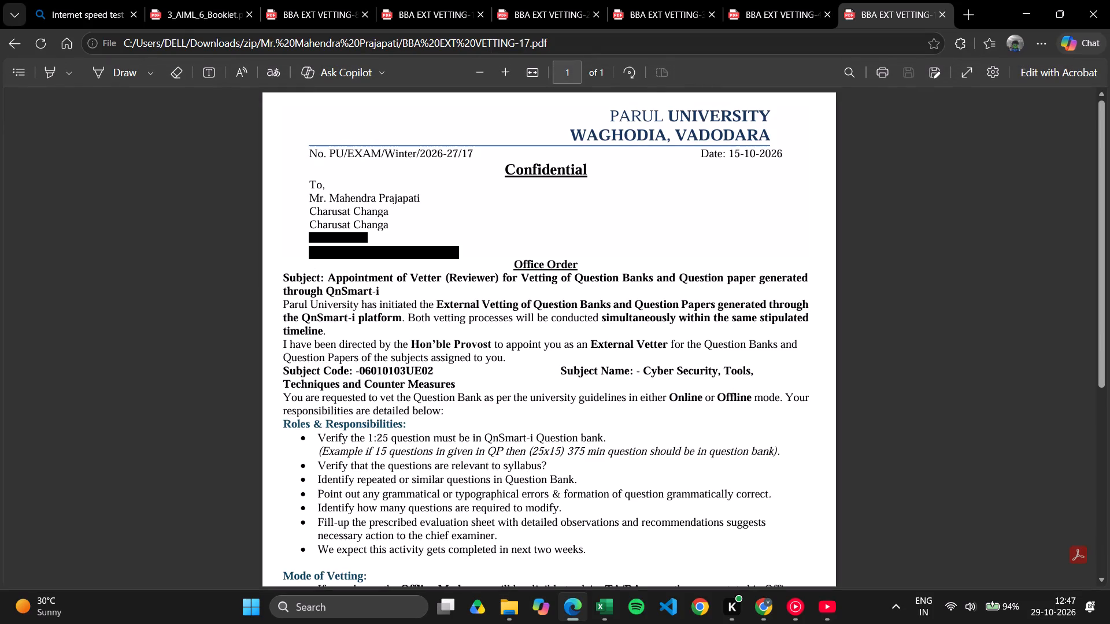
# Copy the vetter's name, including the title, from the BBA EXT VETTING-17 letter into cell B70 of the Excel sheet.
pyautogui.doubleClick(312, 198)
pyautogui.doubleClick(312, 199)
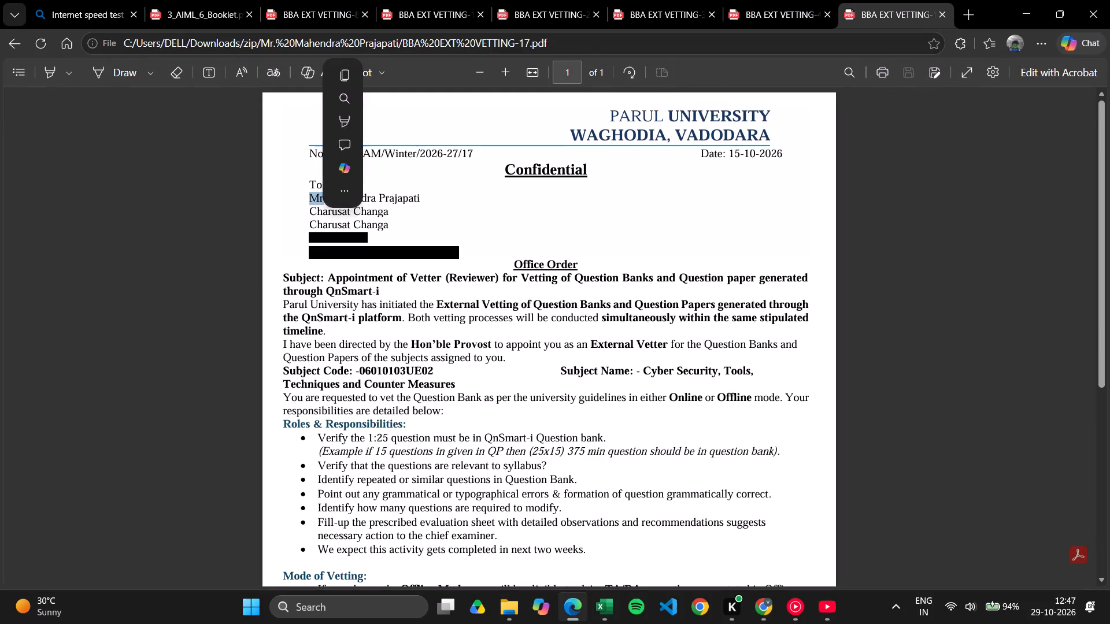
pyautogui.tripleClick(312, 199)
pyautogui.click(312, 199)
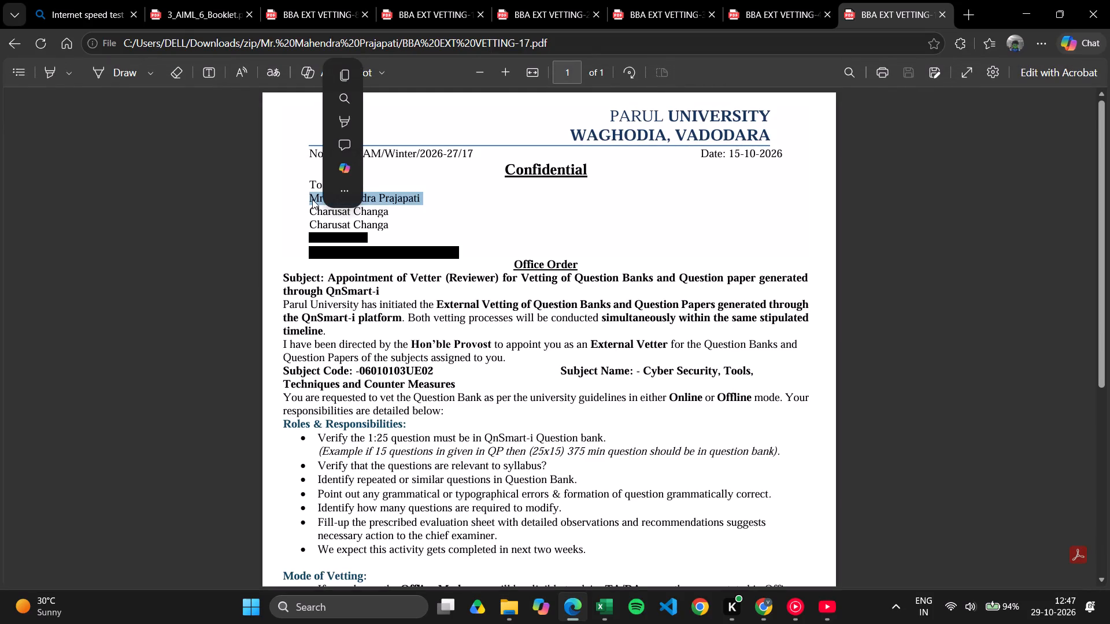
pyautogui.hotkey('ctrl', 'c')
pyautogui.hotkey('alt', 'Tab')
pyautogui.hotkey('alt', 'Tab')
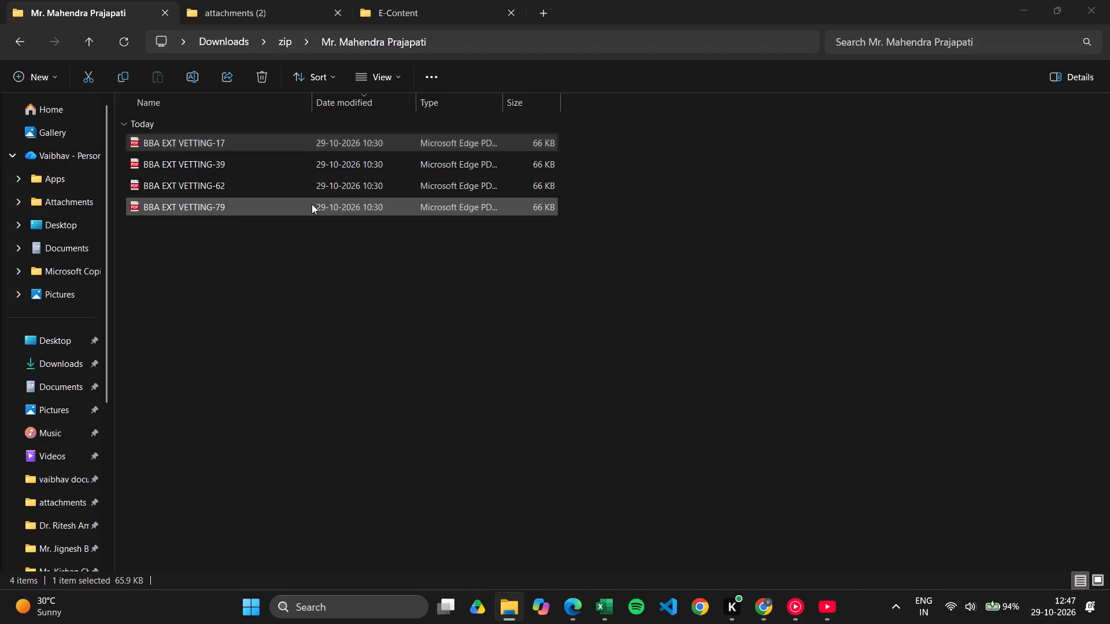
pyautogui.hotkey('alt', 'Tab')
pyautogui.click(140, 345)
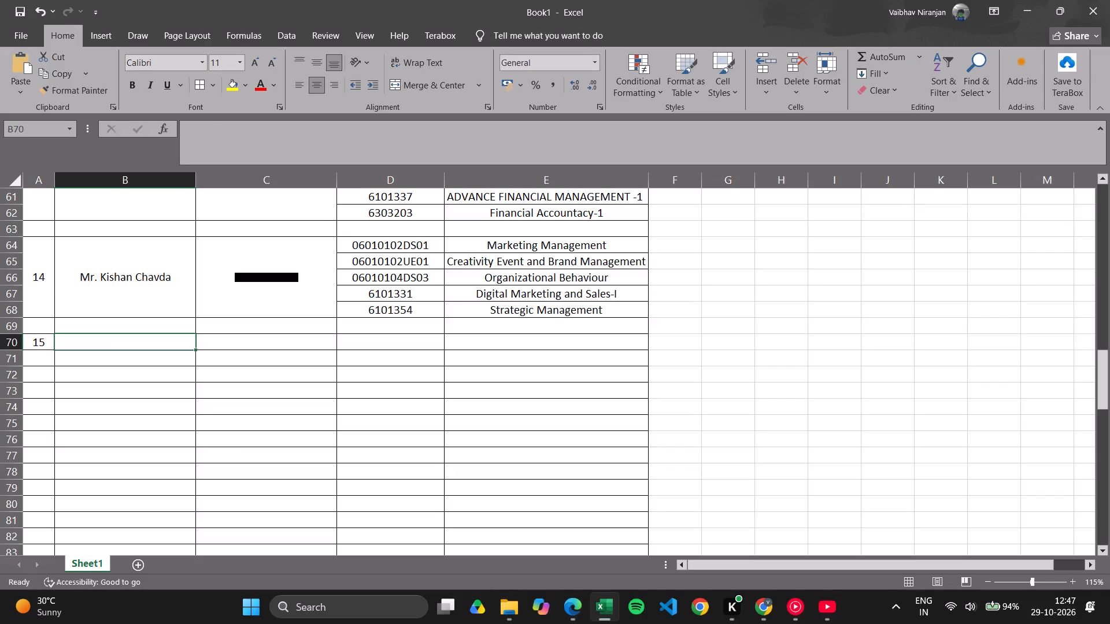
pyautogui.hotkey('ctrl', 'v')
# Copy the vetter's contact number from the BBA EXT VETTING-17 letter into cell C70 of the Excel sheet.
pyautogui.hotkey('alt', 'Tab')
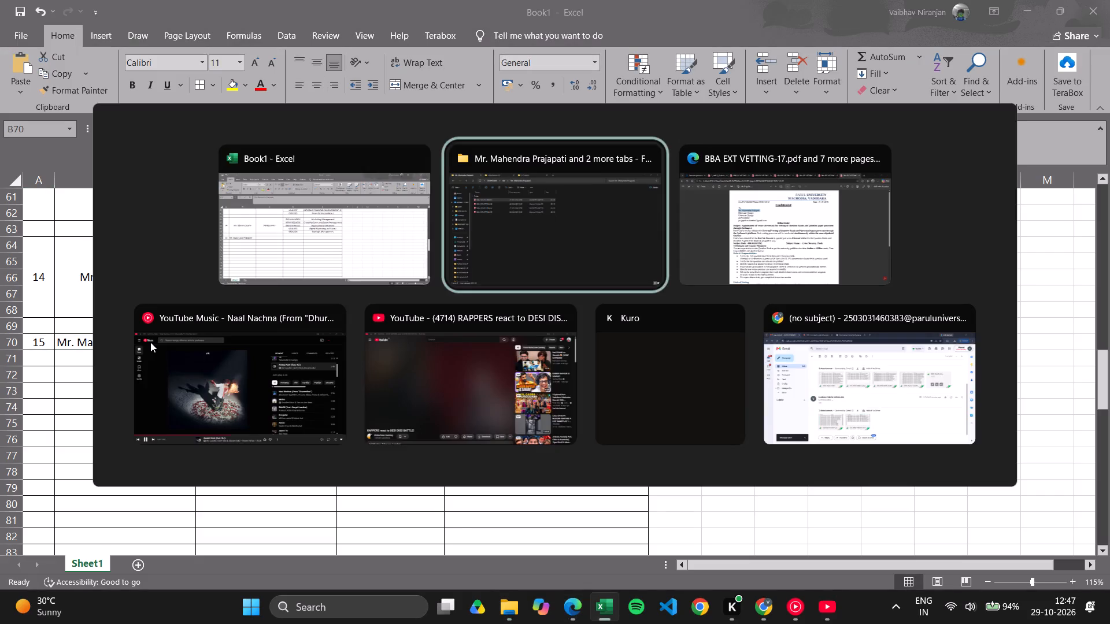
pyautogui.hotkey('alt', 'Tab')
pyautogui.doubleClick(340, 240)
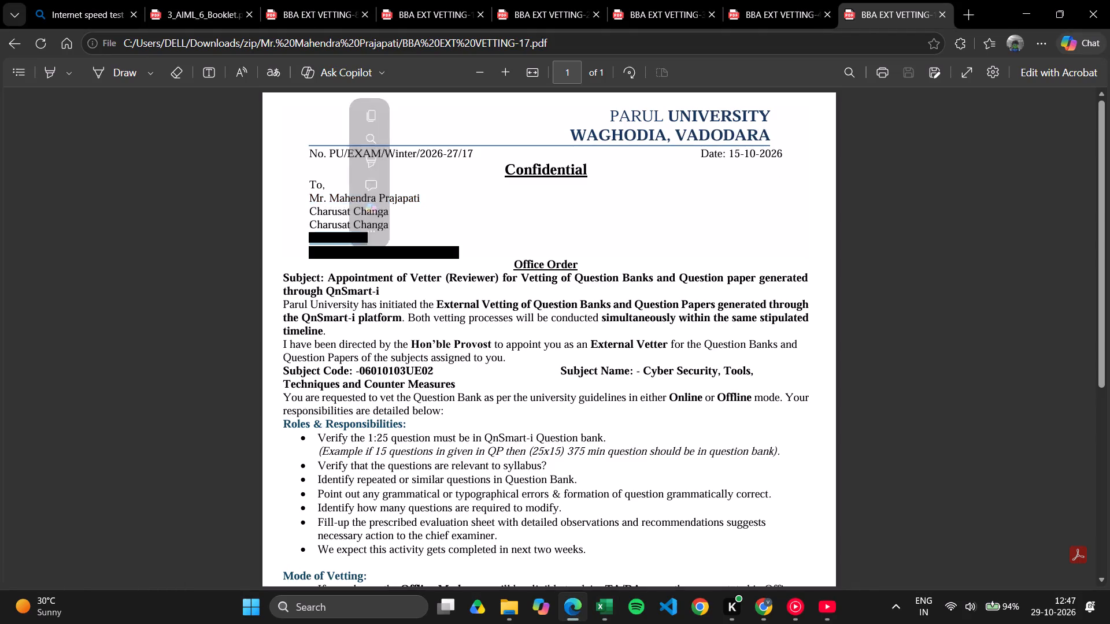
pyautogui.hotkey('ctrl', 'c')
pyautogui.hotkey('alt', 'Tab')
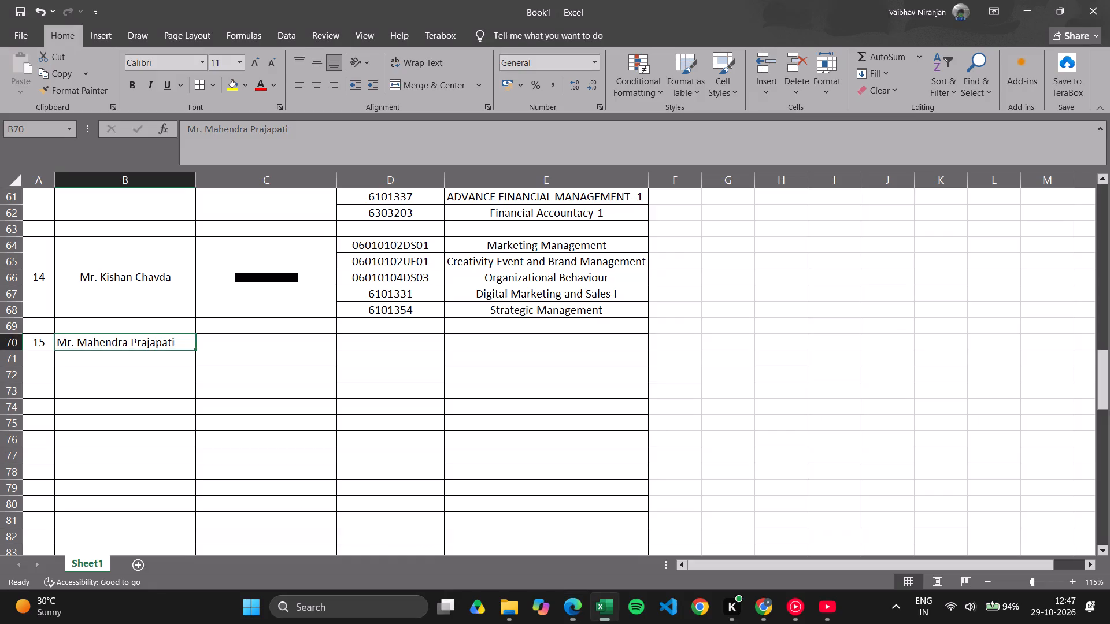
pyautogui.click(267, 344)
pyautogui.hotkey('ctrl', 'v')
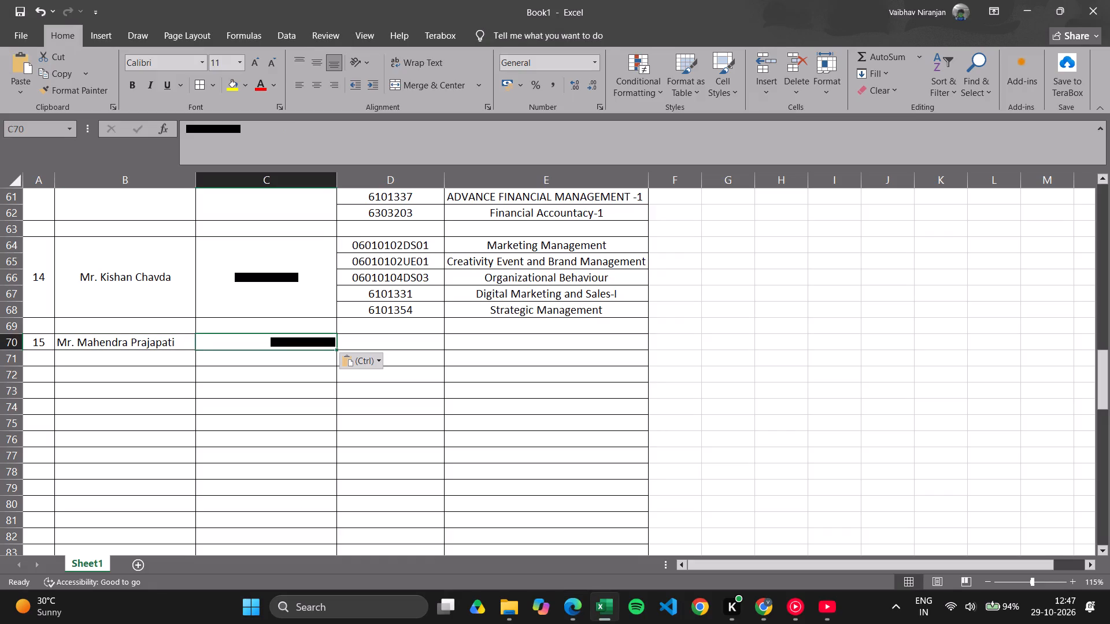
# Copy the subject code 06010103UE02 from the BBA EXT VETTING-17 letter into cell D70 of the Excel sheet.
pyautogui.click(373, 343)
pyautogui.hotkey('alt', 'Tab')
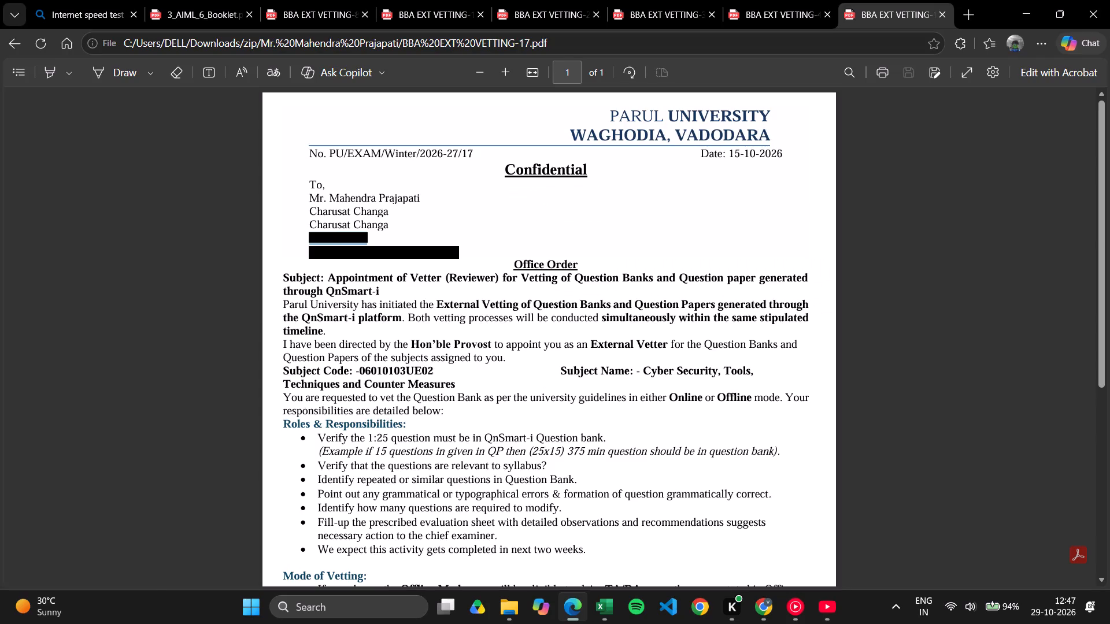
pyautogui.doubleClick(407, 371)
pyautogui.hotkey('ctrl', 'c')
pyautogui.hotkey('alt', 'Tab')
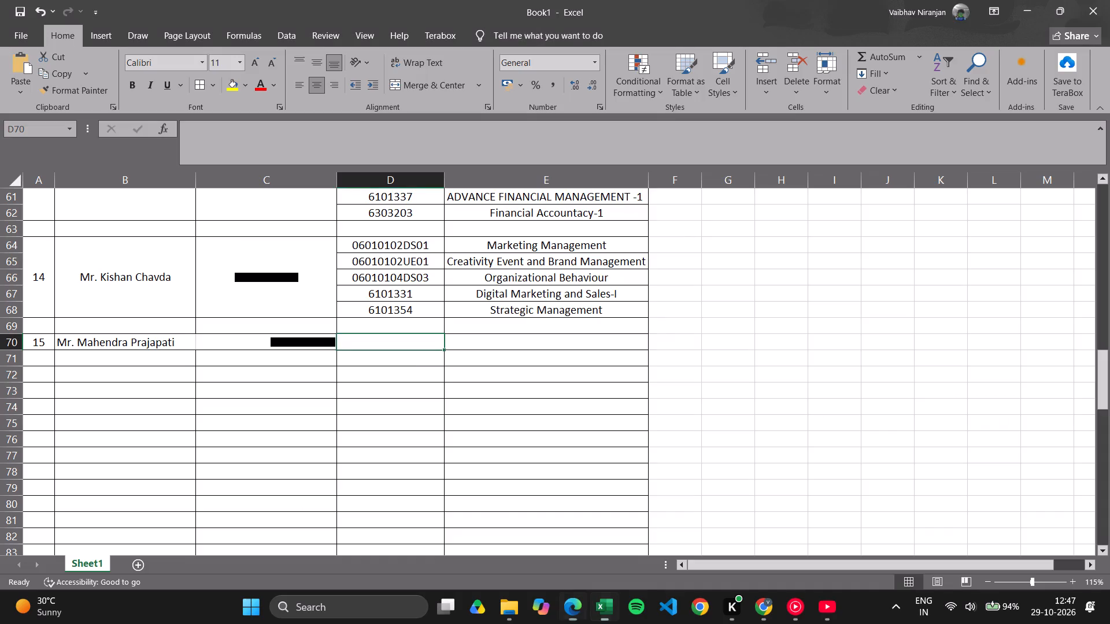
pyautogui.hotkey('ctrl', 'v')
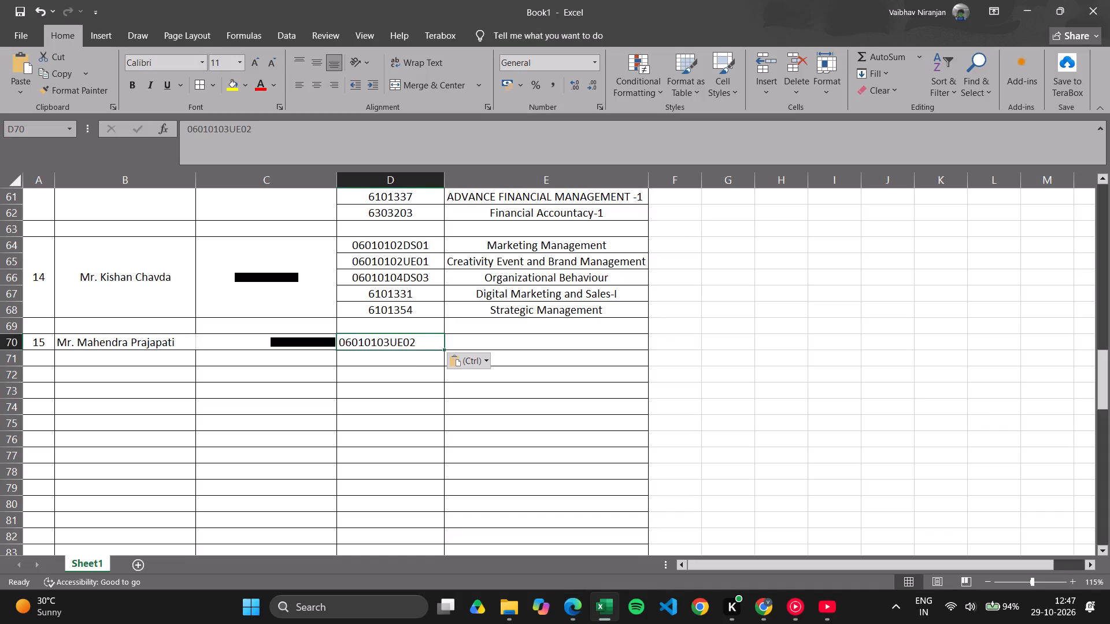
# Copy the first line of the subject name, "Cyber Security, Tools", from the BBA EXT VETTING-17 letter into cell E70 of the Excel sheet.
pyautogui.click(487, 350)
pyautogui.hotkey('alt', 'Tab')
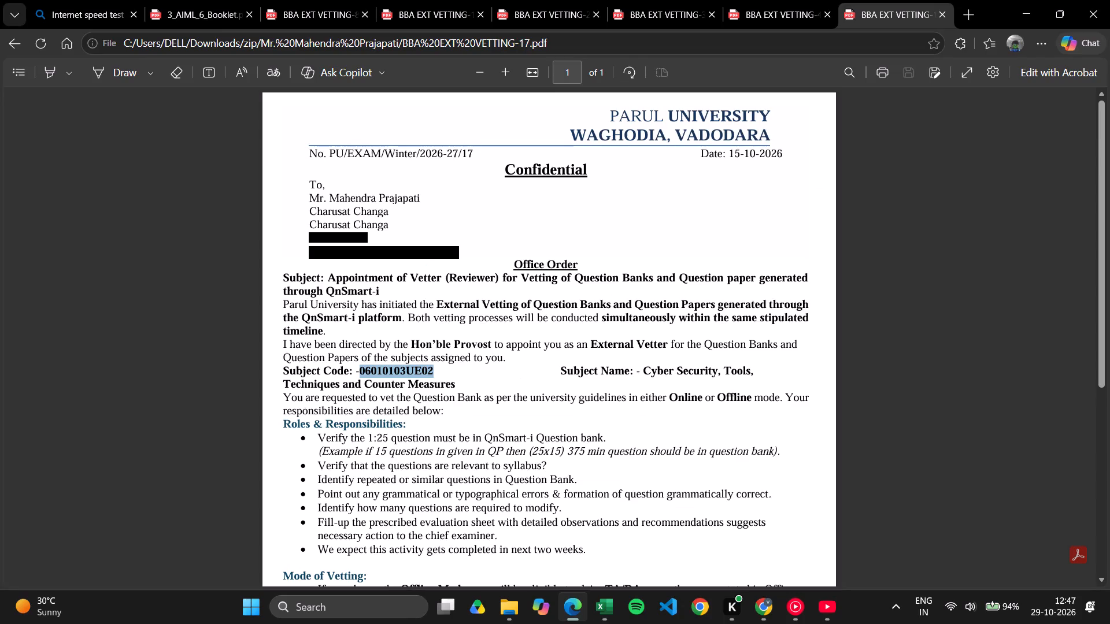
pyautogui.moveTo(647, 372); pyautogui.dragTo(756, 370)
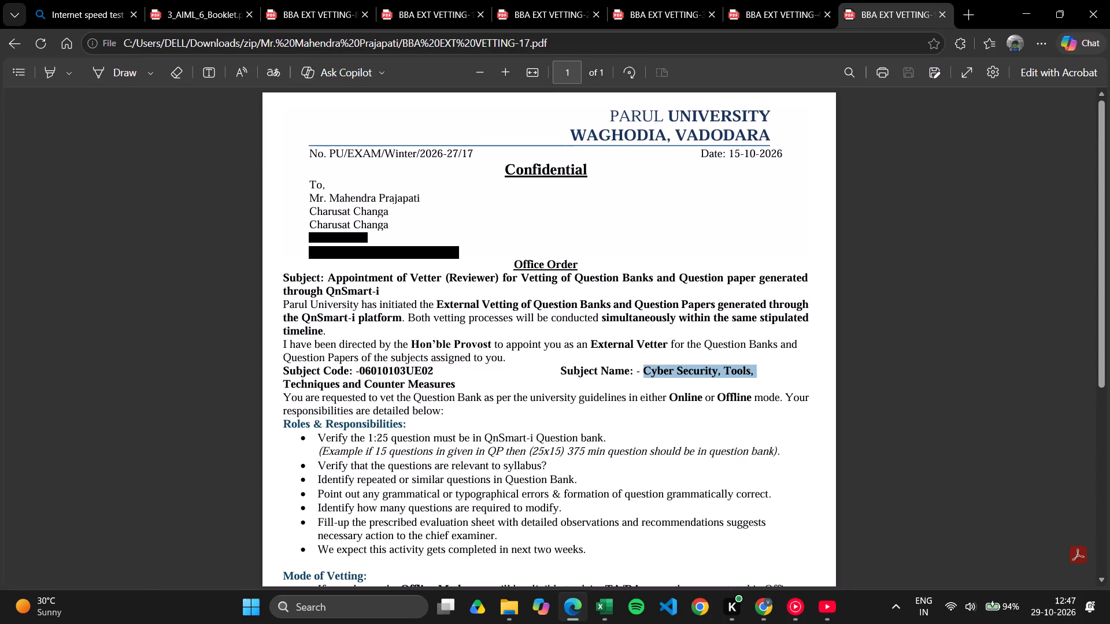
pyautogui.moveTo(756, 370); pyautogui.dragTo(748, 370)
pyautogui.hotkey('ctrl', 'c')
pyautogui.hotkey('alt', 'Tab')
pyautogui.hotkey('ctrl', 'v')
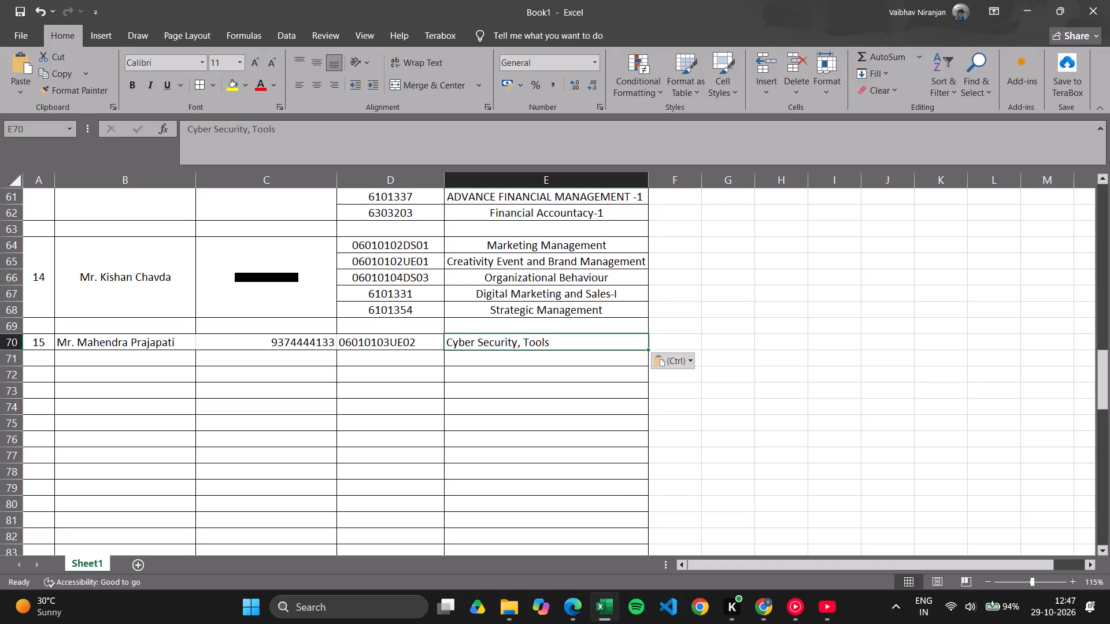
# Copy the rest of the subject name, "Techniques and Counter Measures", from the BBA EXT VETTING-17 letter to append it in cell E70.
pyautogui.hotkey('alt', 'Tab')
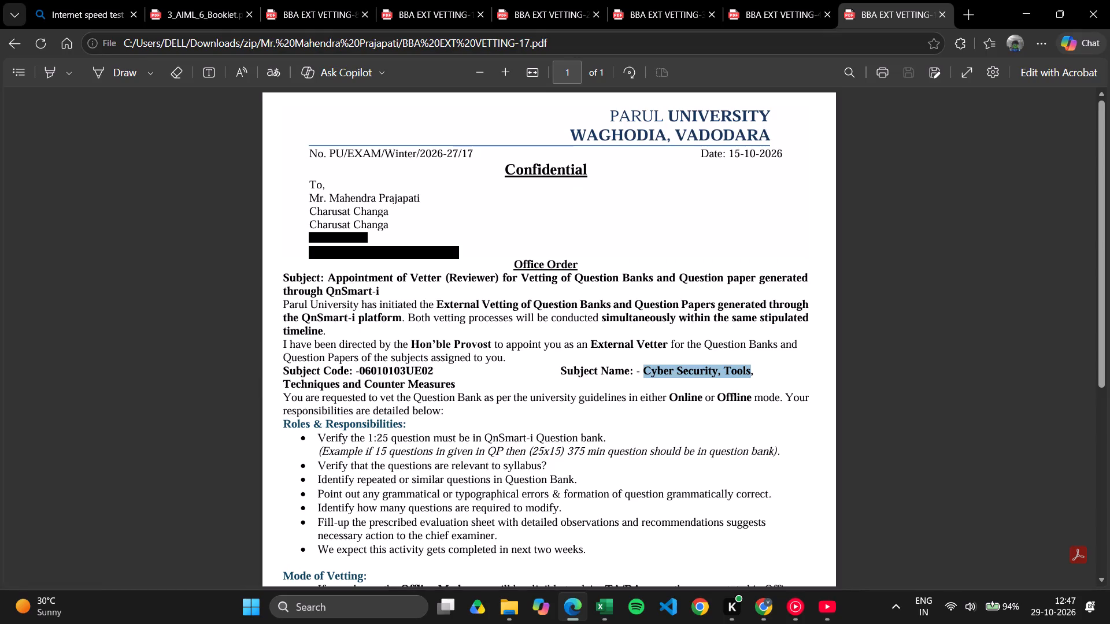
pyautogui.moveTo(286, 381); pyautogui.dragTo(453, 384)
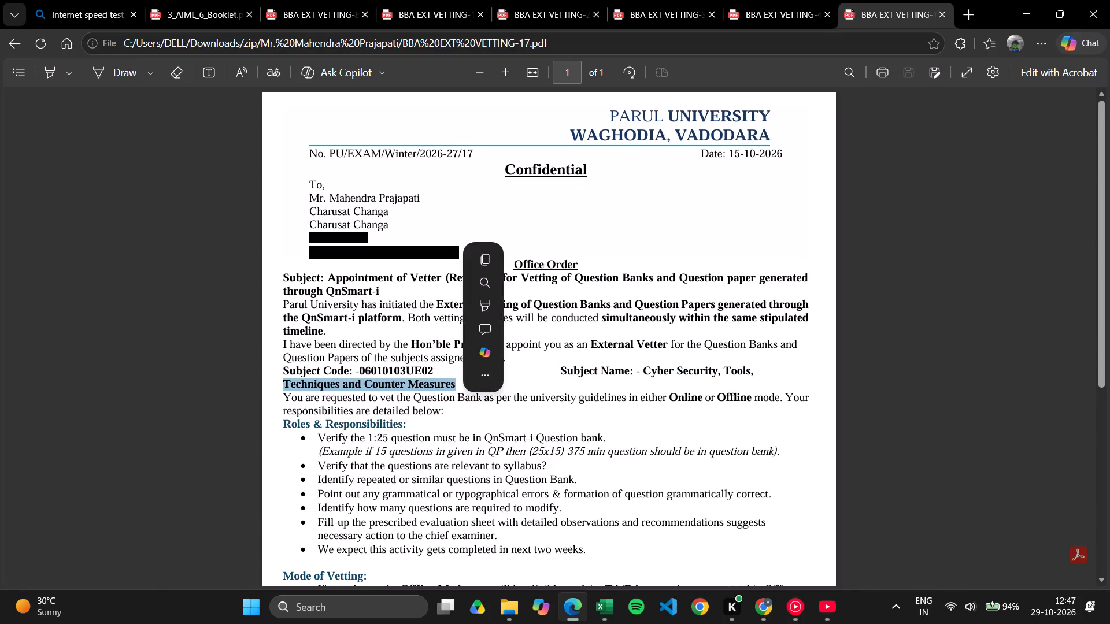
pyautogui.hotkey('ctrl', 'c')
pyautogui.keyDown('ctrl'); pyautogui.click(453, 384); pyautogui.keyUp('ctrl')
pyautogui.hotkey('alt', 'Tab')
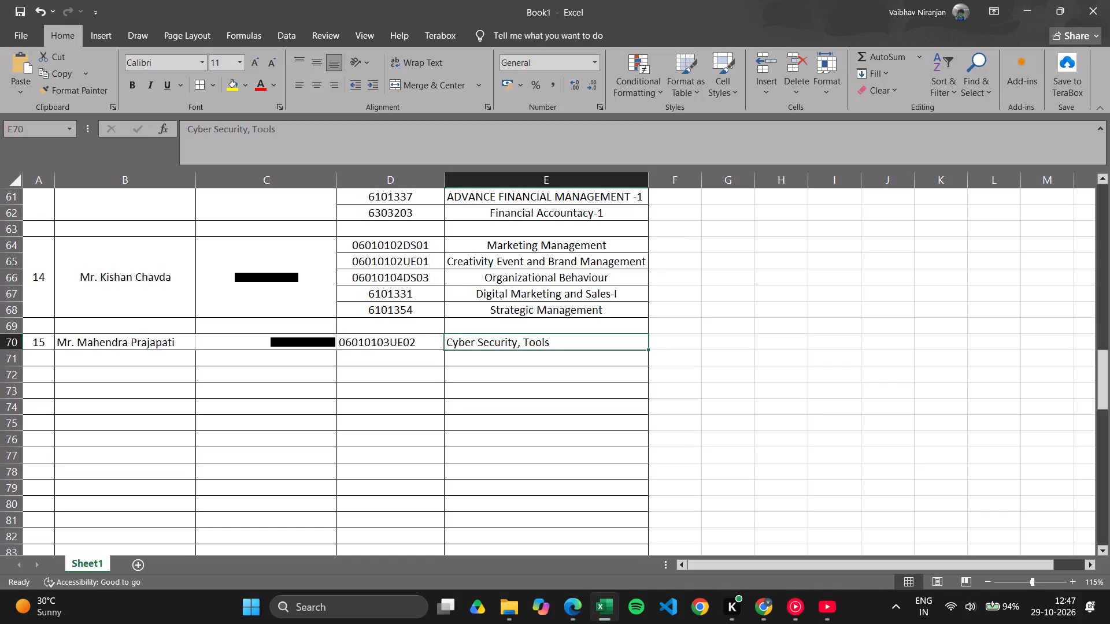
# Complete entry 15's subject name in cell E70 by appending a comma and the copied text "Techniques and Counter Measures".
pyautogui.click(320, 135)
pyautogui.press(',')
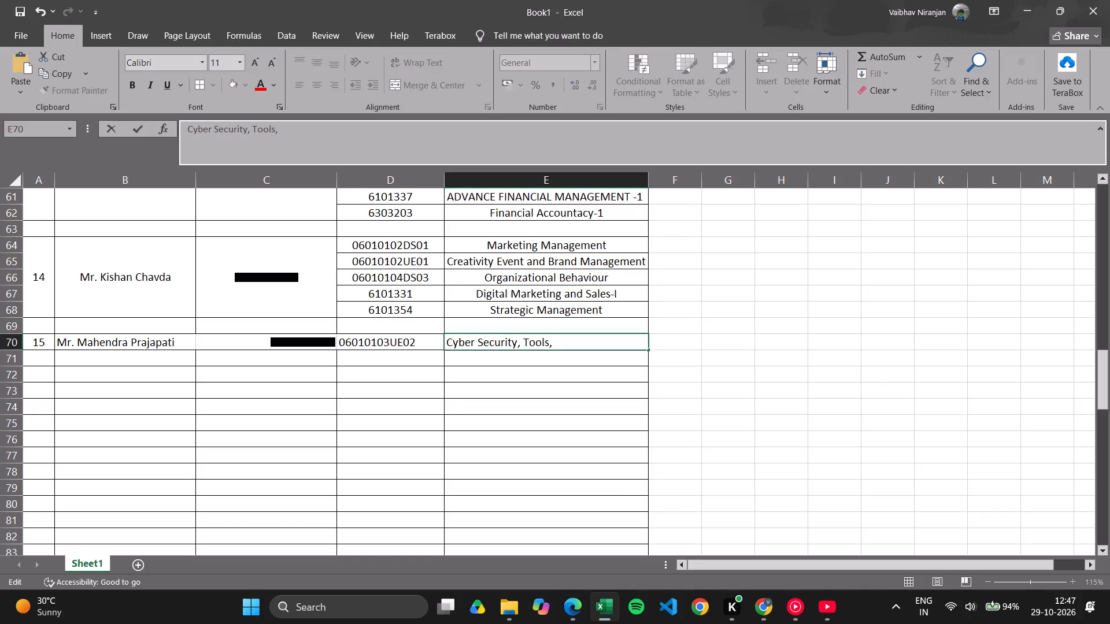
pyautogui.press('space')
pyautogui.hotkey('ctrl', 'v')
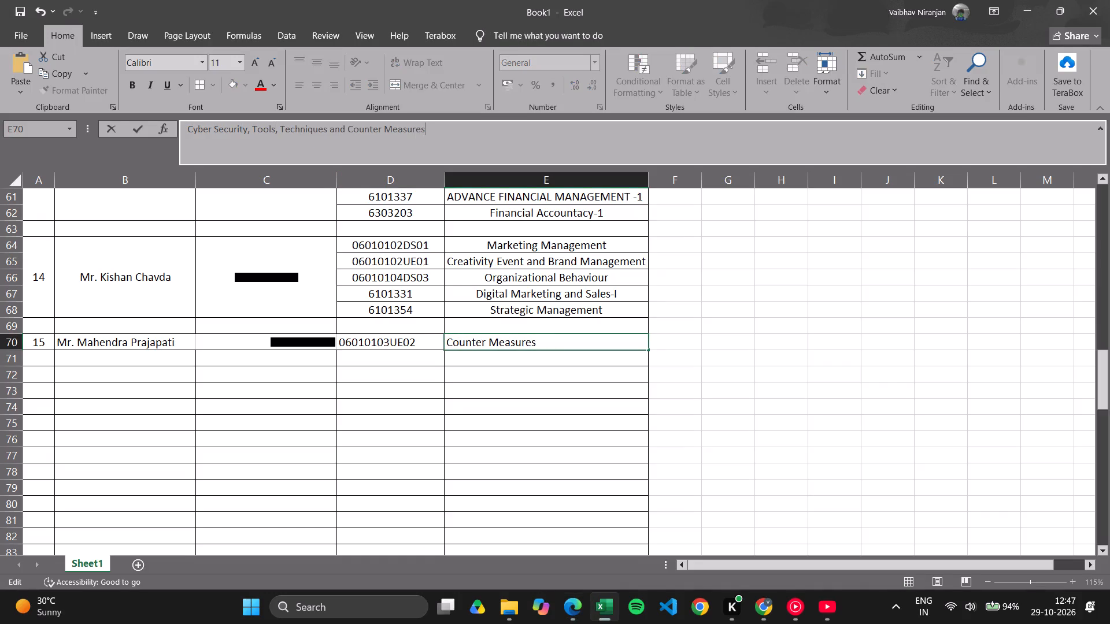
pyautogui.click(512, 380)
# Close the five older BBA EXT VETTING letters in the browser, keeping the BBA EXT VETTING-17 letter open.
pyautogui.click(373, 365)
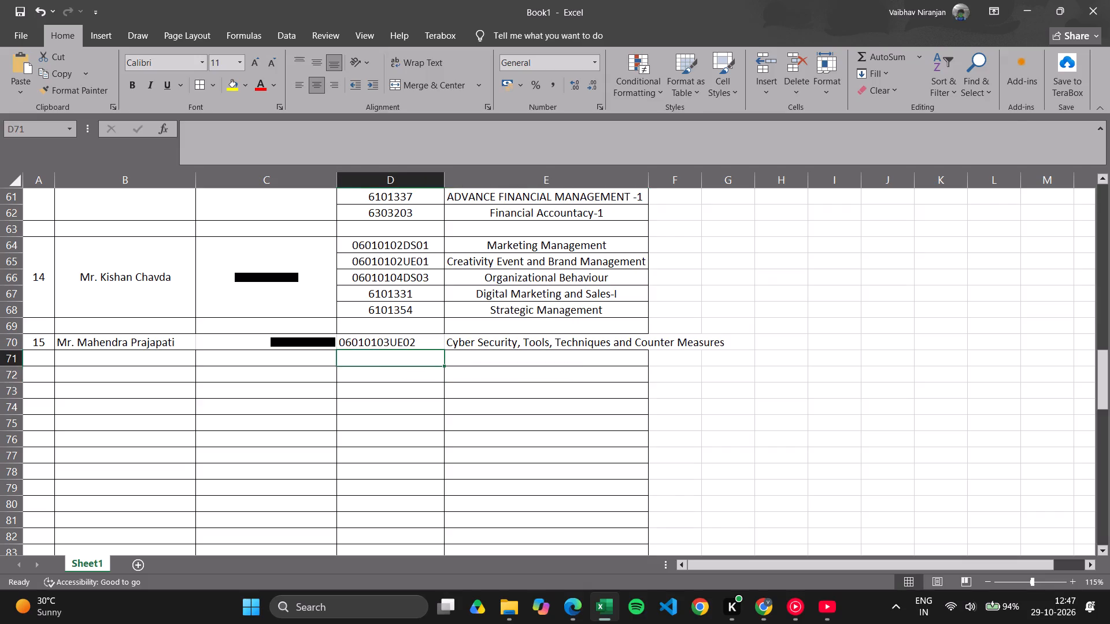
pyautogui.hotkey('alt', 'Tab')
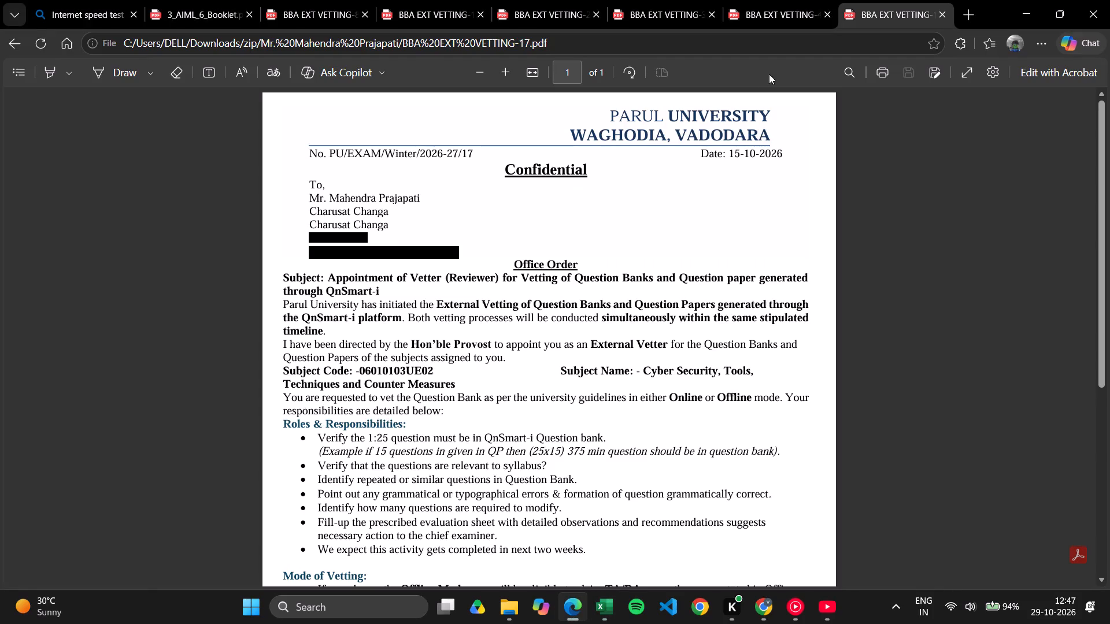
pyautogui.click(363, 17)
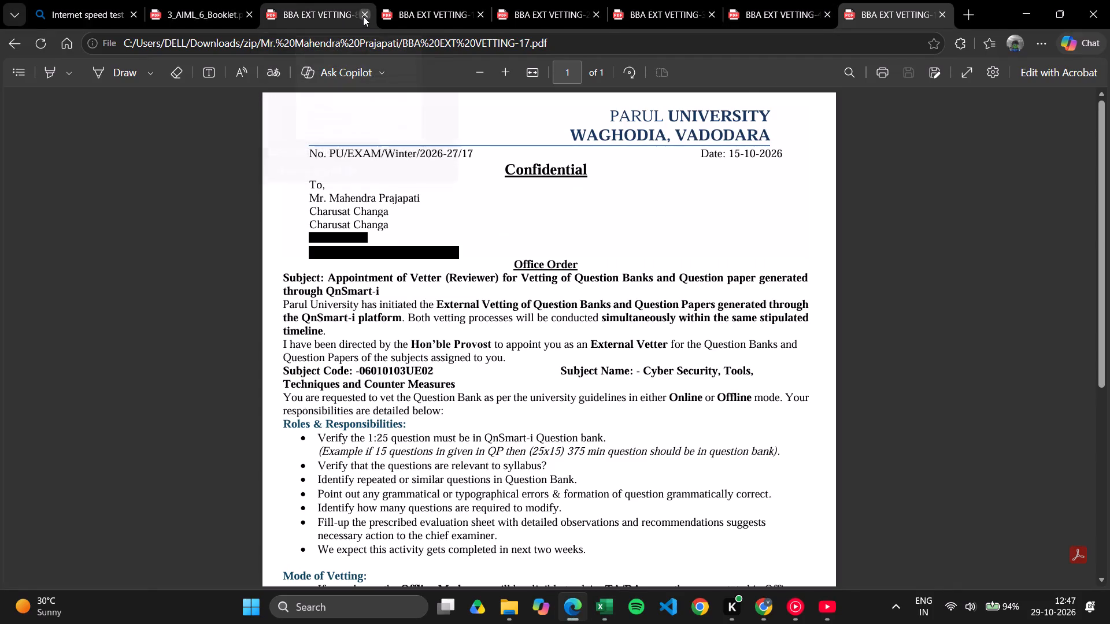
pyautogui.click(363, 16)
pyautogui.click(363, 16)
pyautogui.click(363, 16)
pyautogui.click(363, 16)
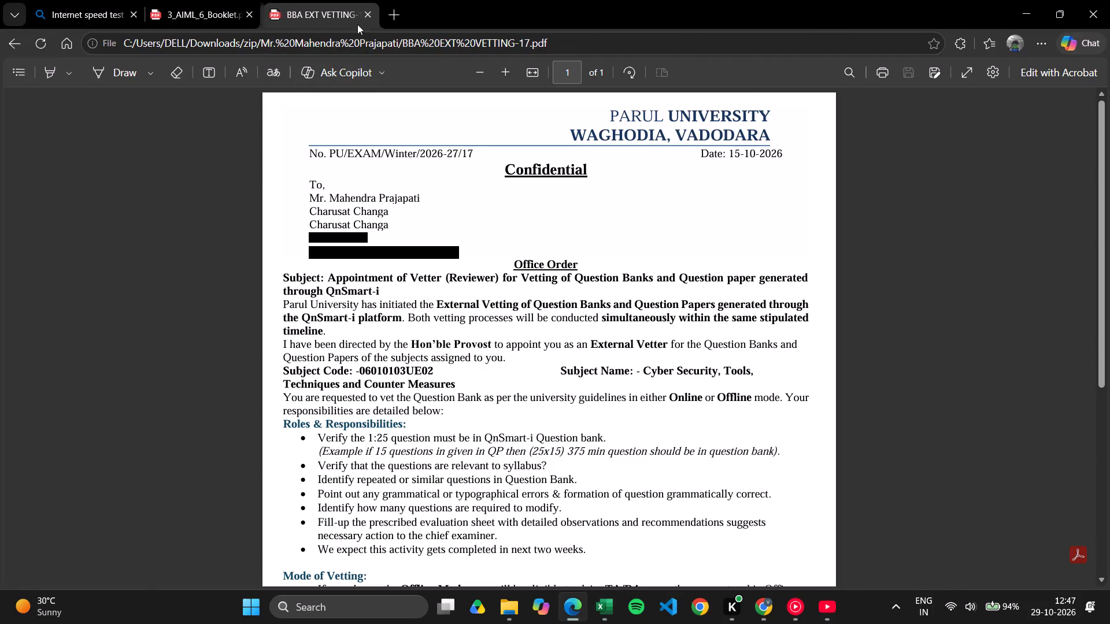
# Open the BBA EXT VETTING-39 letter and copy its subject code 06101339 into cell D71 of the Excel sheet.
pyautogui.click(504, 611)
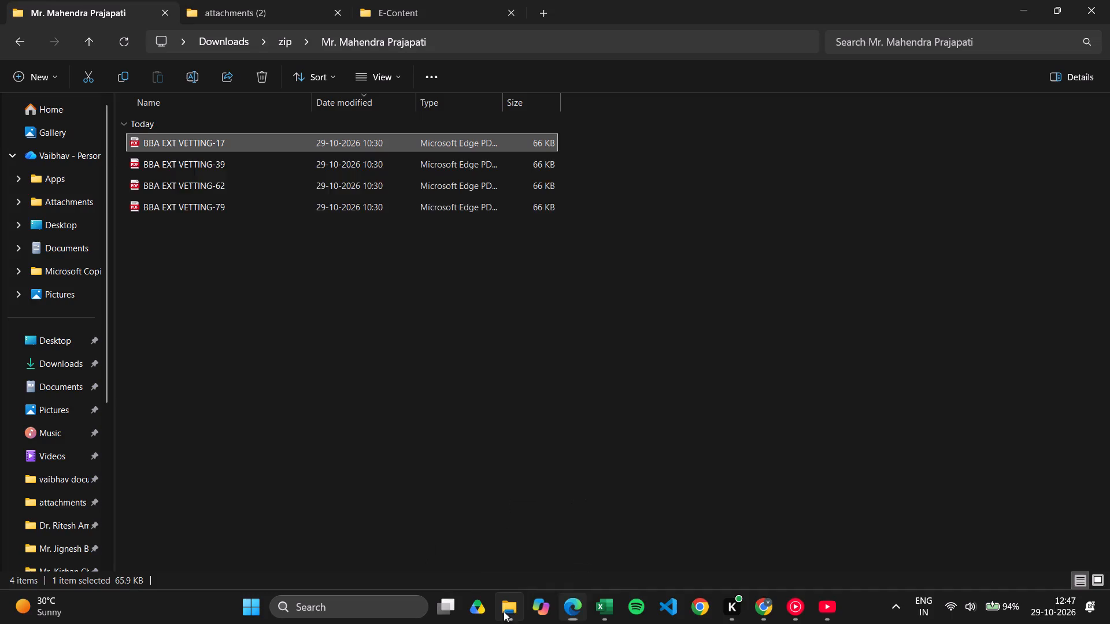
pyautogui.doubleClick(249, 163)
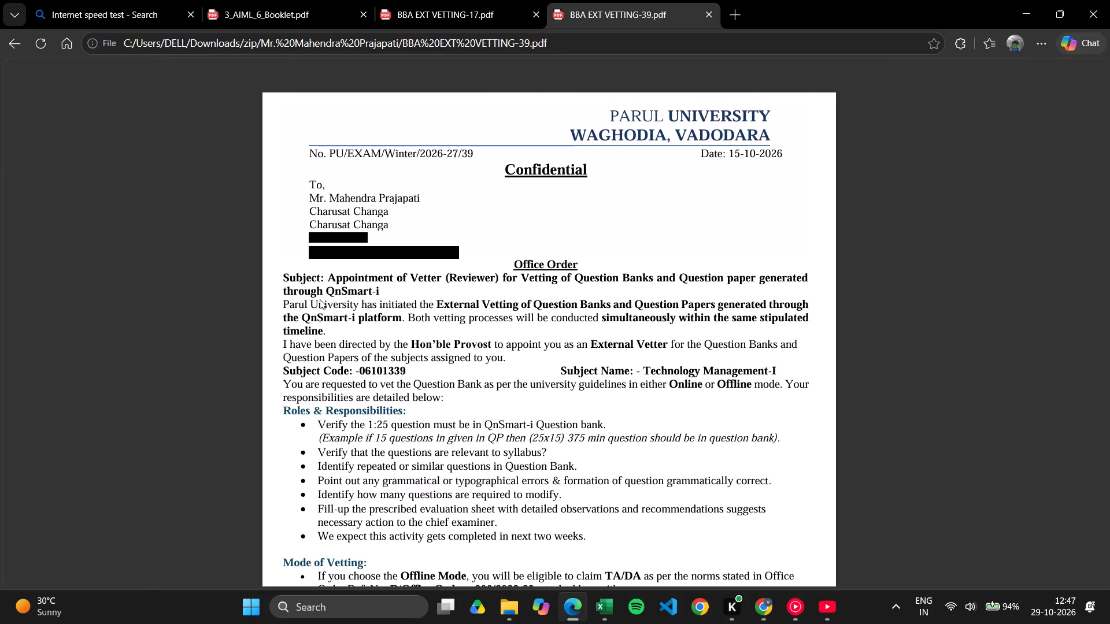
pyautogui.doubleClick(382, 369)
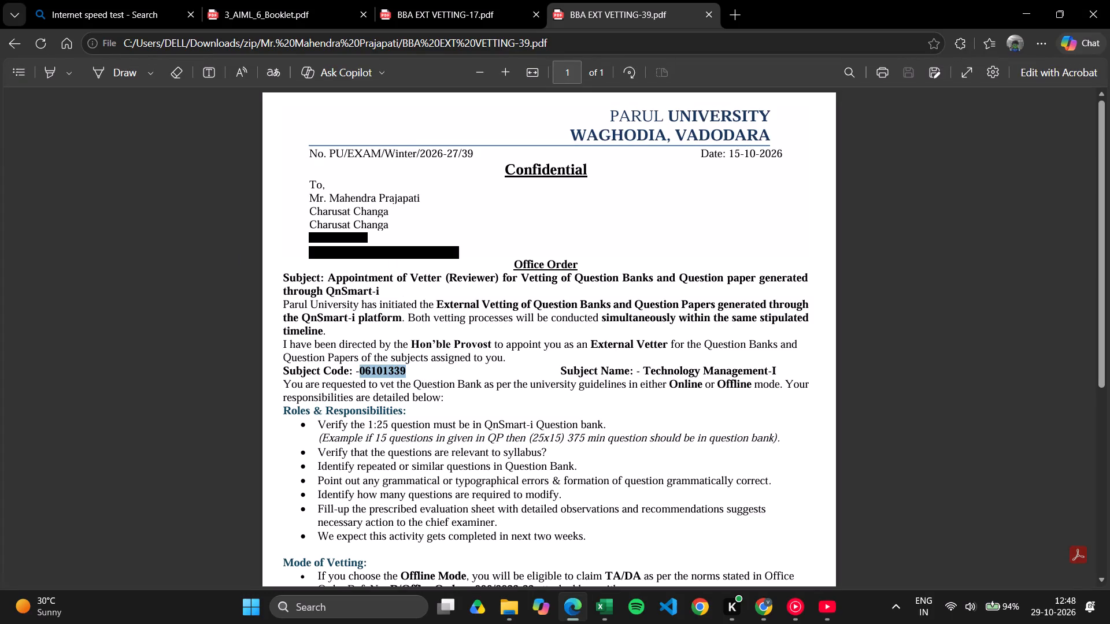
pyautogui.hotkey('ctrl', 'c')
pyautogui.hotkey('alt', 'Tab')
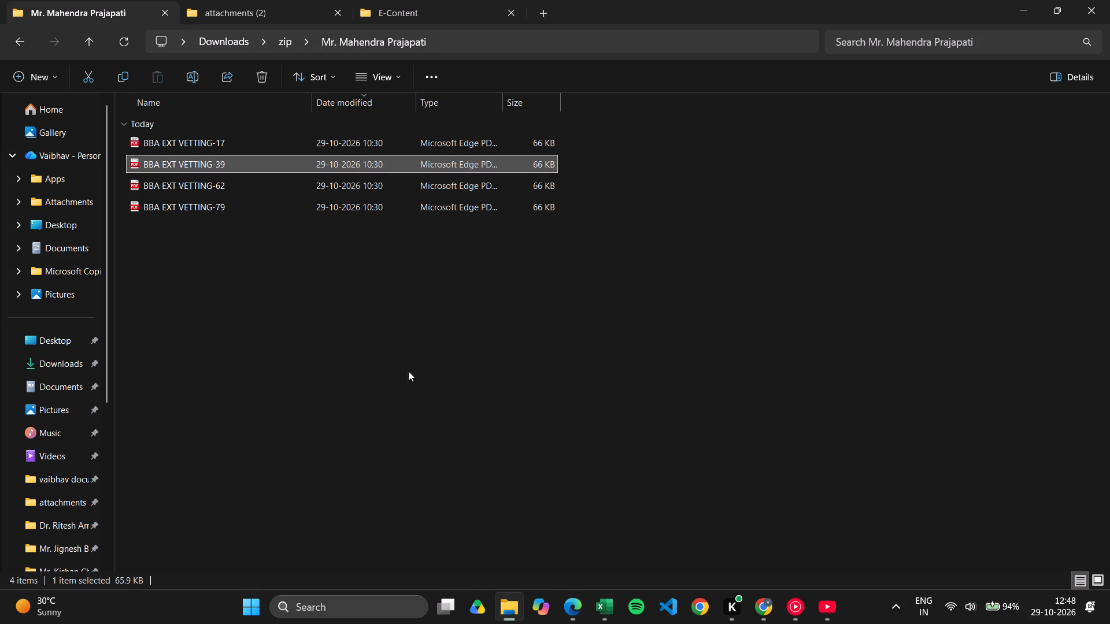
pyautogui.hotkey('alt', 'Tab')
pyautogui.hotkey('alt', 'Tab')
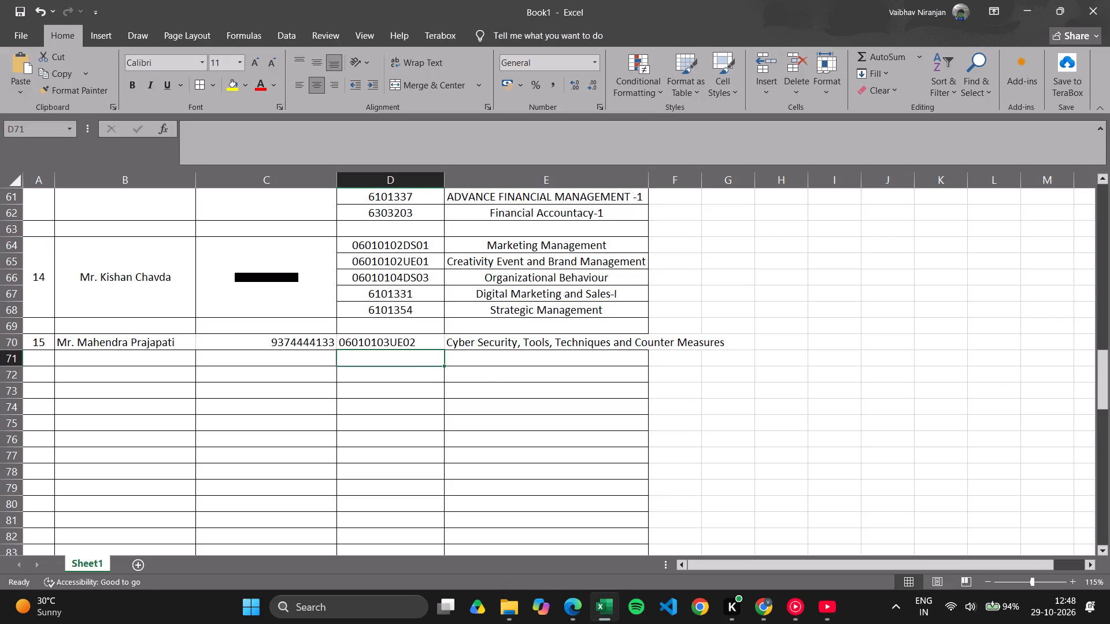
pyautogui.hotkey('ctrl', 'v')
# Copy the subject name "Technology Management-I" from the BBA EXT VETTING-39 letter into cell E71 of the Excel sheet.
pyautogui.click(482, 366)
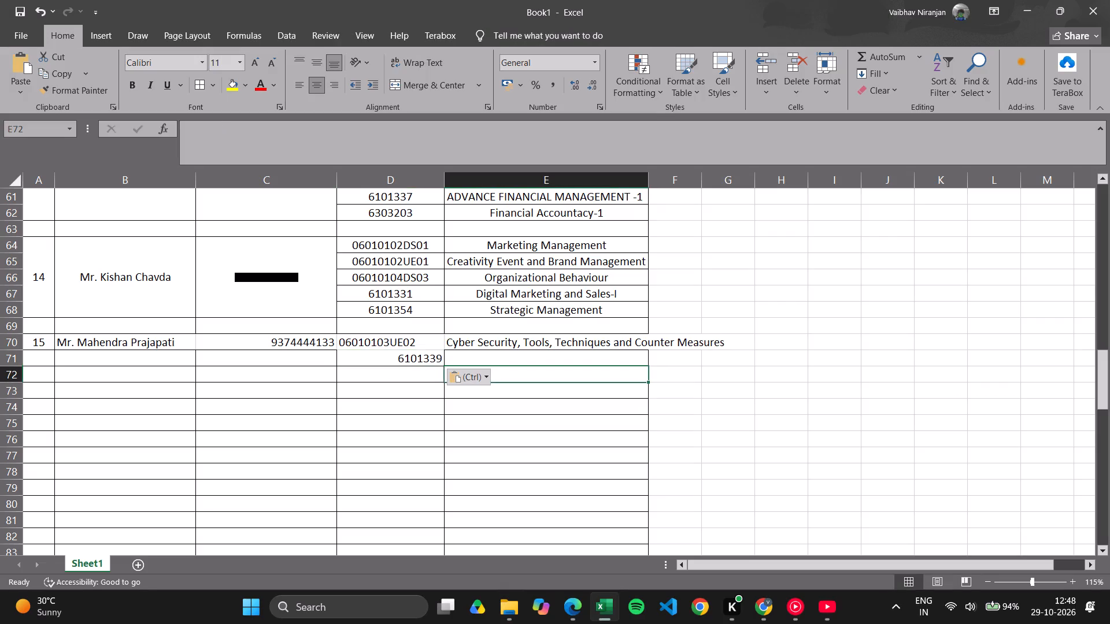
pyautogui.click(482, 362)
pyautogui.hotkey('alt', 'Tab')
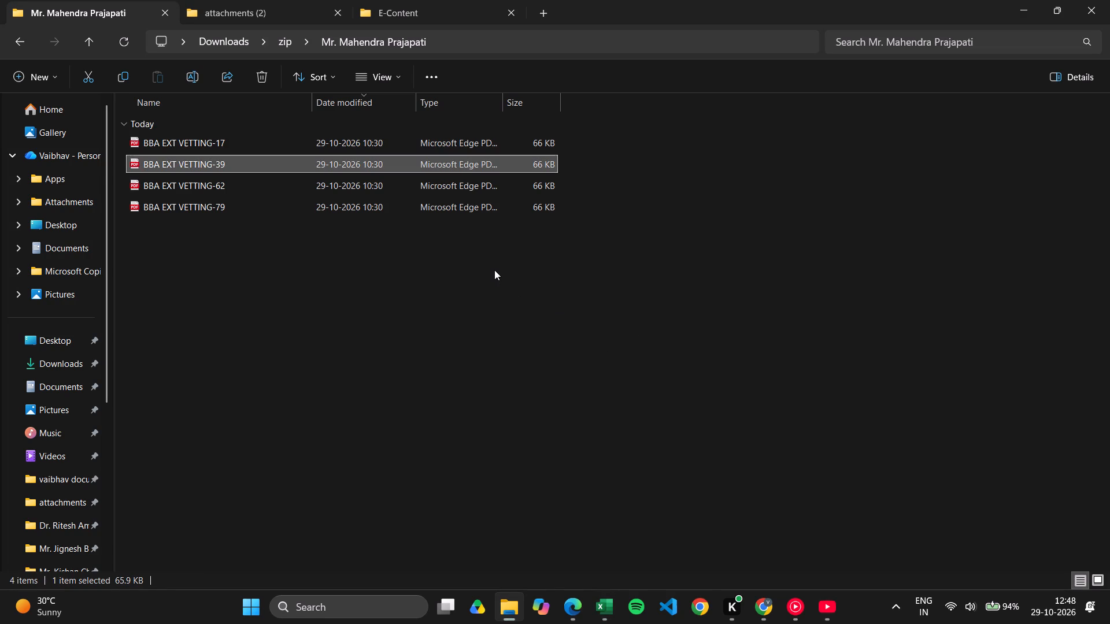
pyautogui.hotkey('alt', 'Tab')
pyautogui.hotkey('alt', 'Tab')
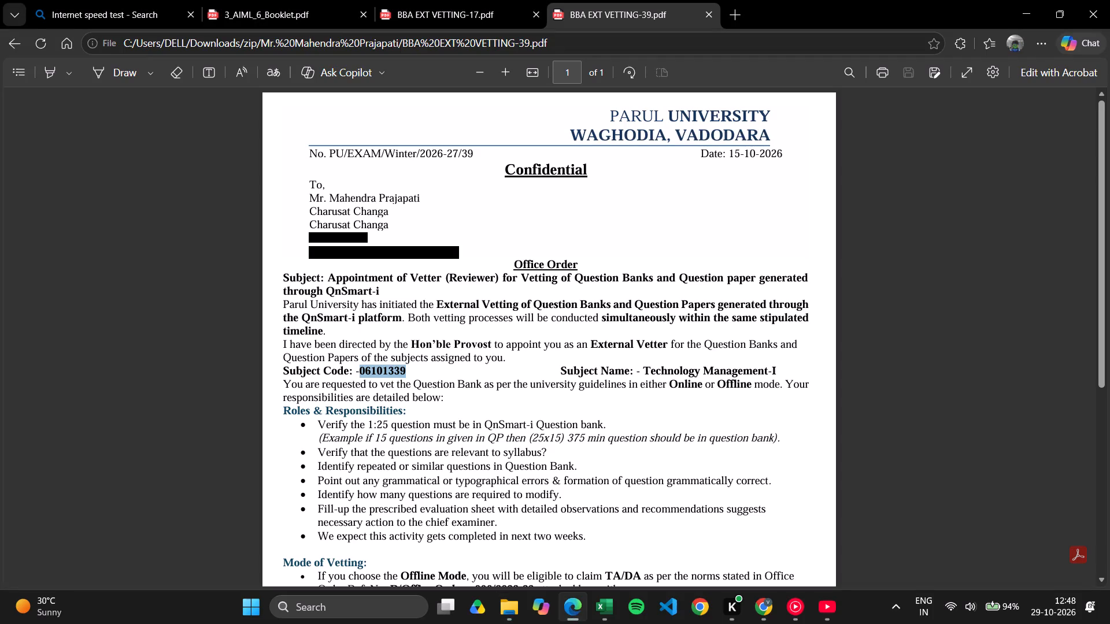
pyautogui.moveTo(644, 369); pyautogui.dragTo(780, 367)
pyautogui.hotkey('ctrl', 'c')
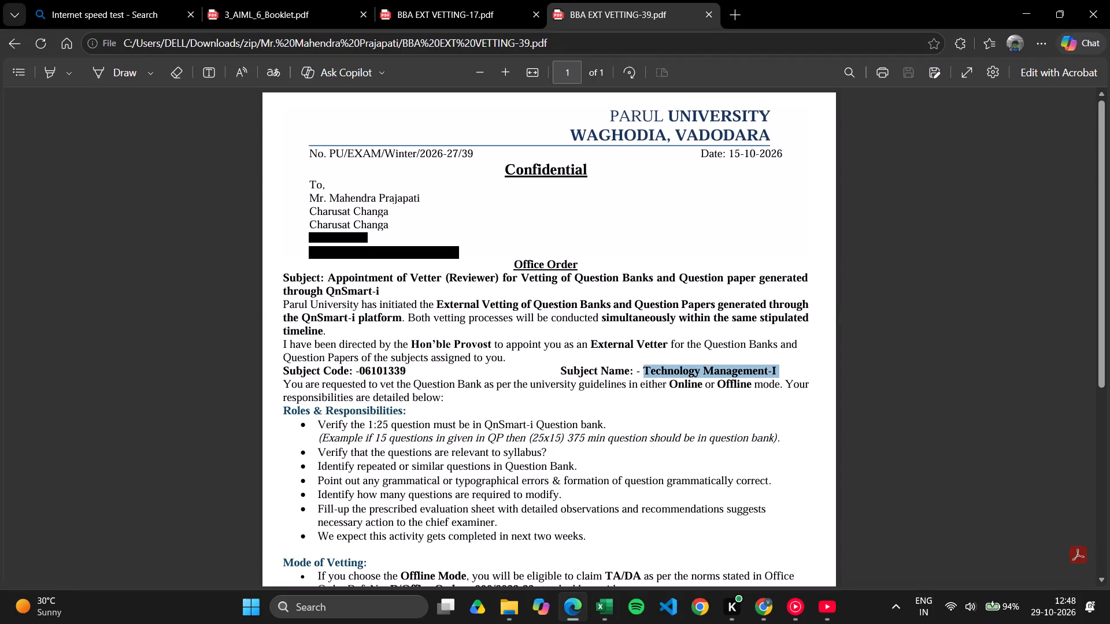
pyautogui.hotkey('alt', 'Tab')
pyautogui.hotkey('alt', 'Tab')
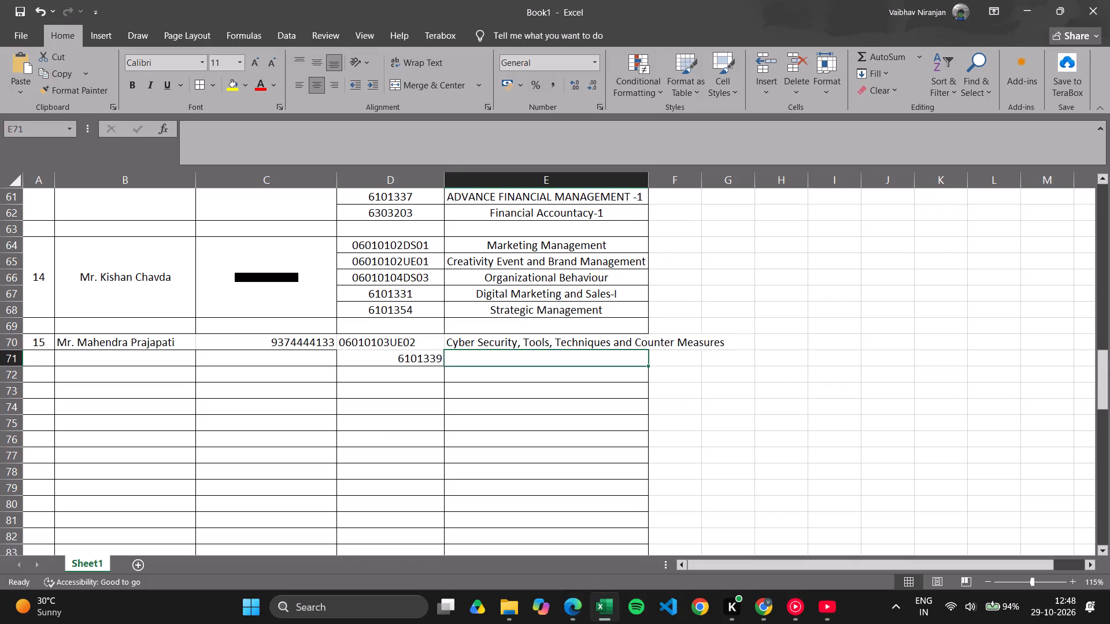
pyautogui.hotkey('ctrl', 'v')
# Open the BBA EXT VETTING-62 letter and copy its subject code 06302155/06302161 into cell D72 of the Excel sheet.
pyautogui.click(404, 380)
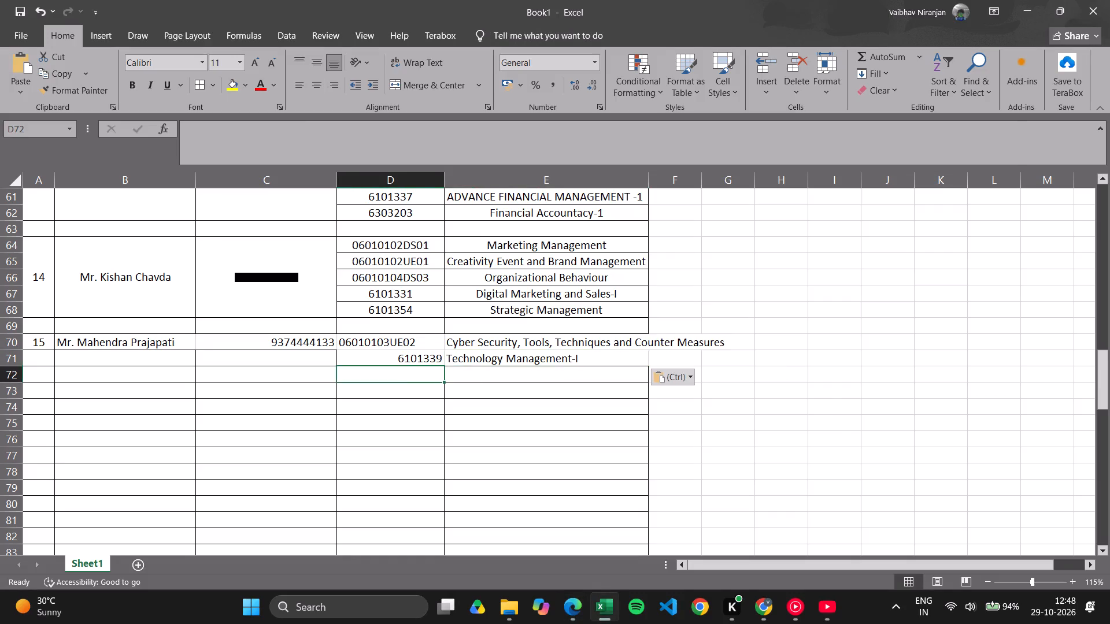
pyautogui.hotkey('alt', 'Tab')
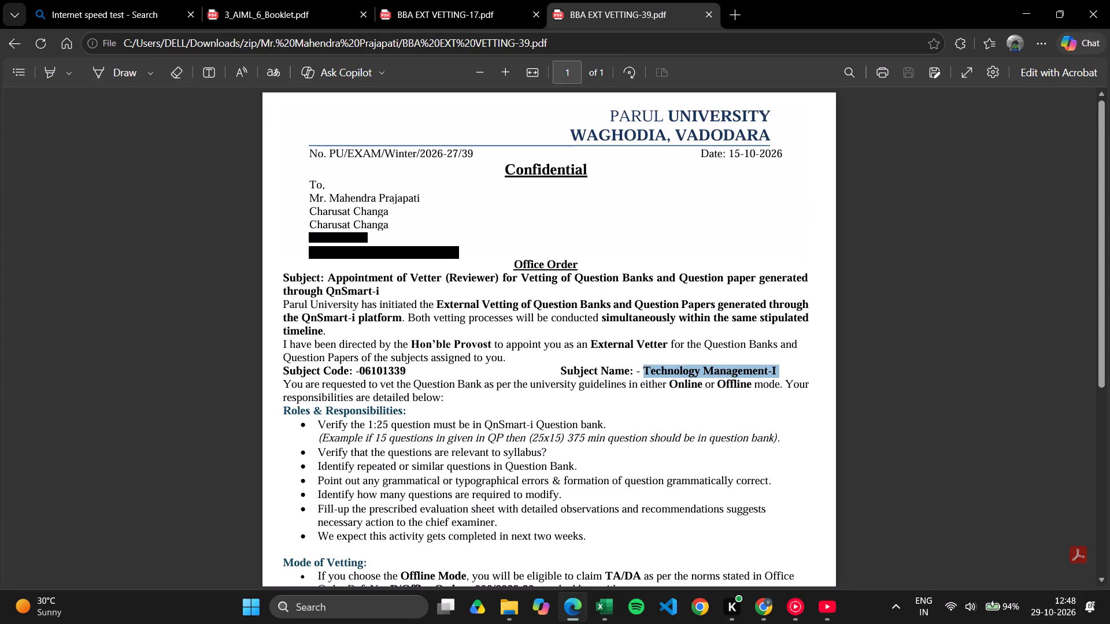
pyautogui.hotkey('alt', 'Tab')
pyautogui.hotkey('alt', 'Tab')
pyautogui.doubleClick(261, 187)
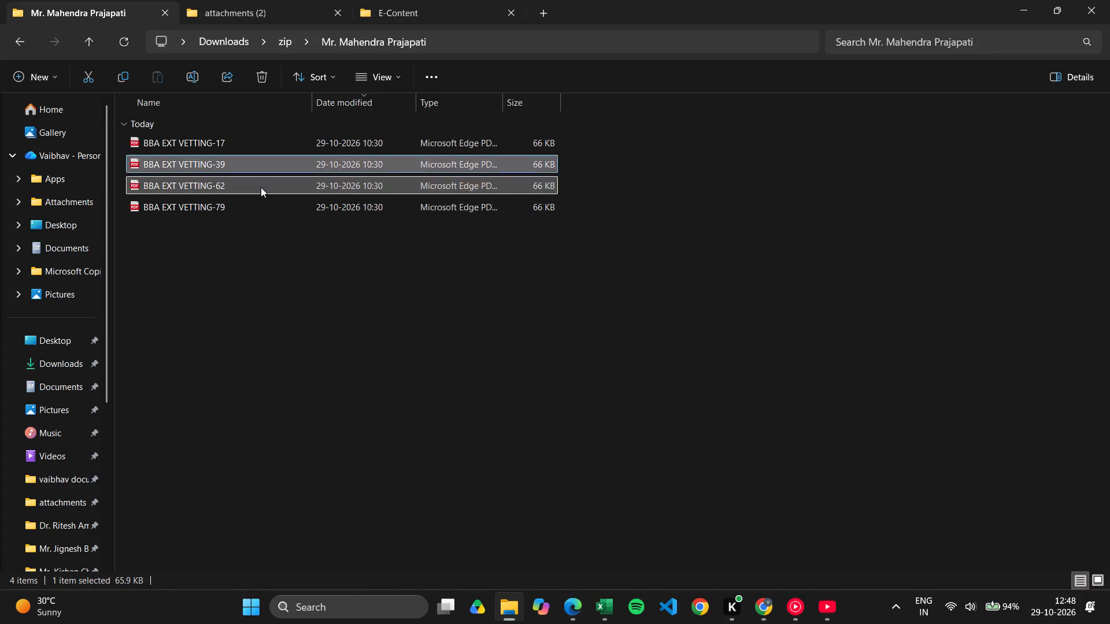
pyautogui.tripleClick(405, 370)
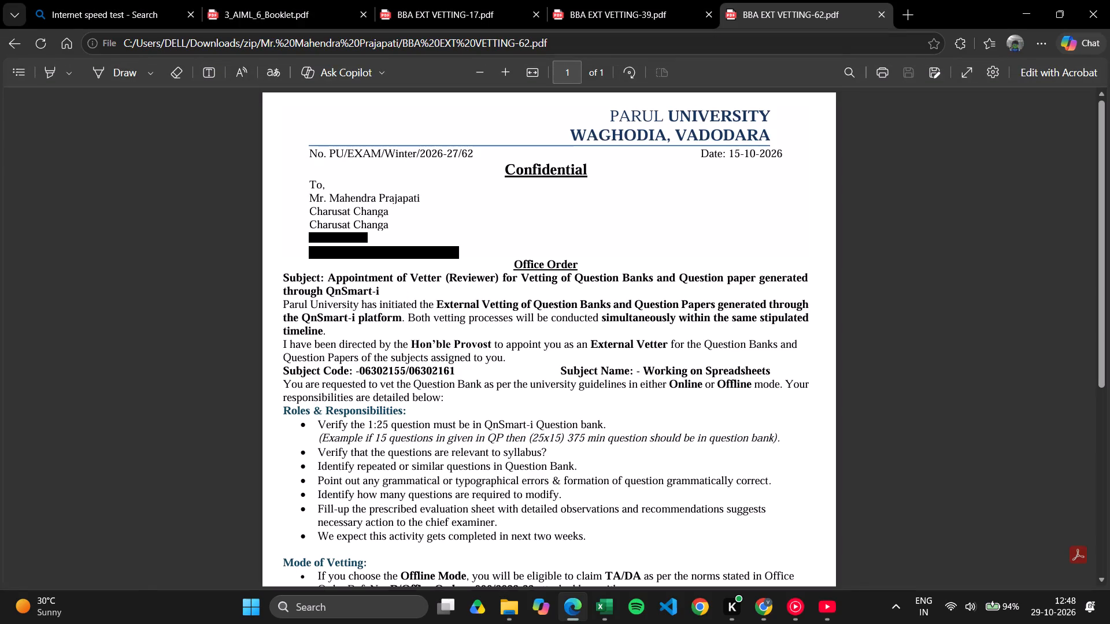
pyautogui.click(404, 370)
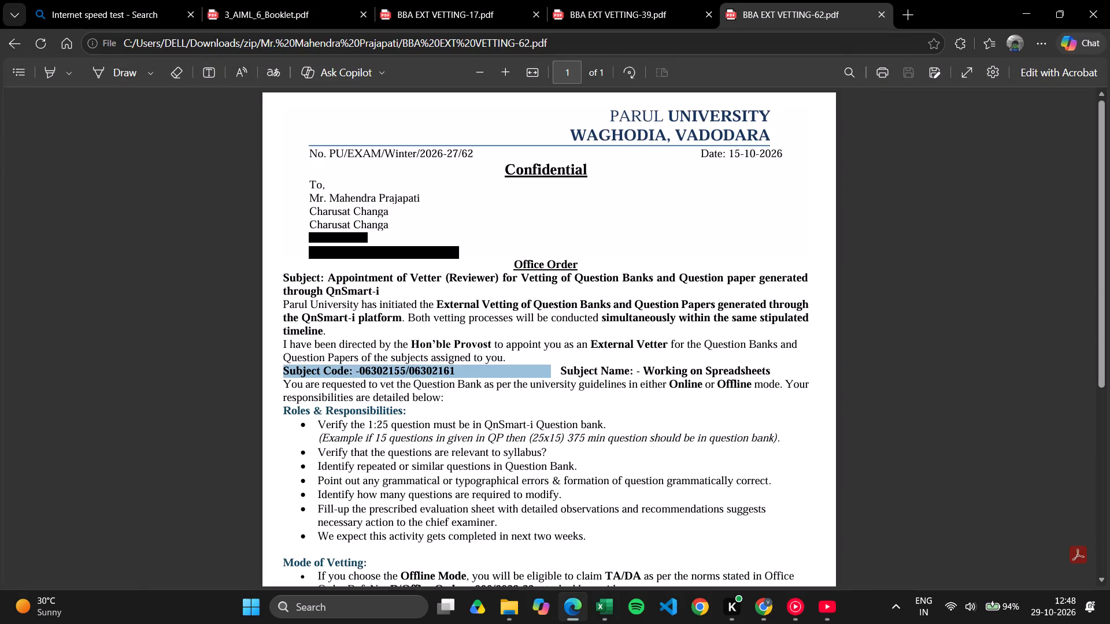
pyautogui.moveTo(358, 371); pyautogui.dragTo(458, 378)
pyautogui.click(342, 371)
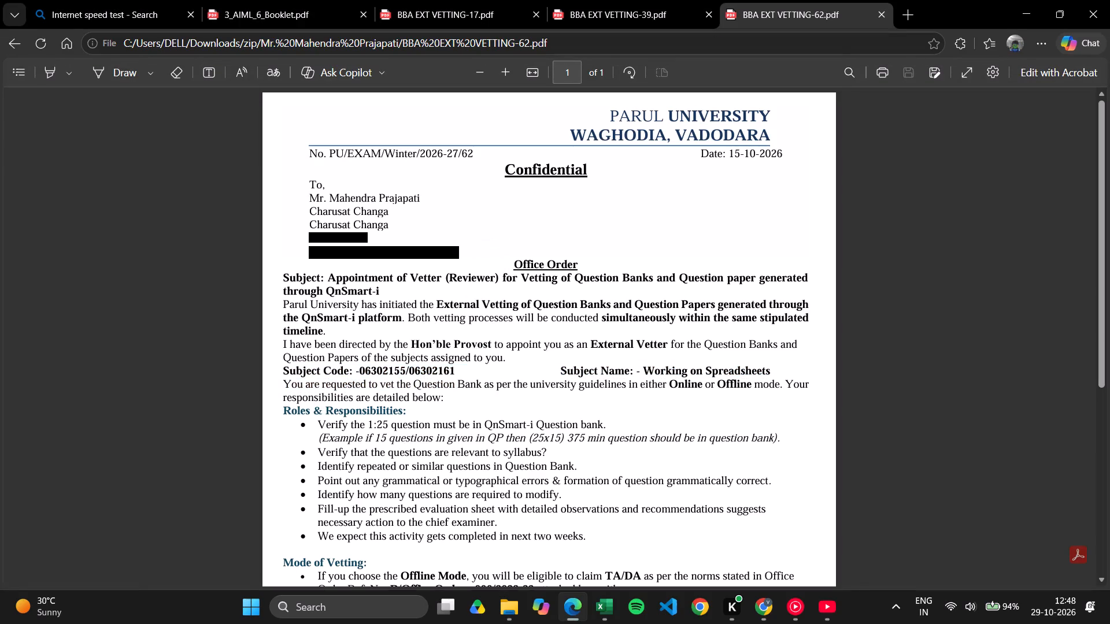
pyautogui.moveTo(363, 370); pyautogui.dragTo(461, 374)
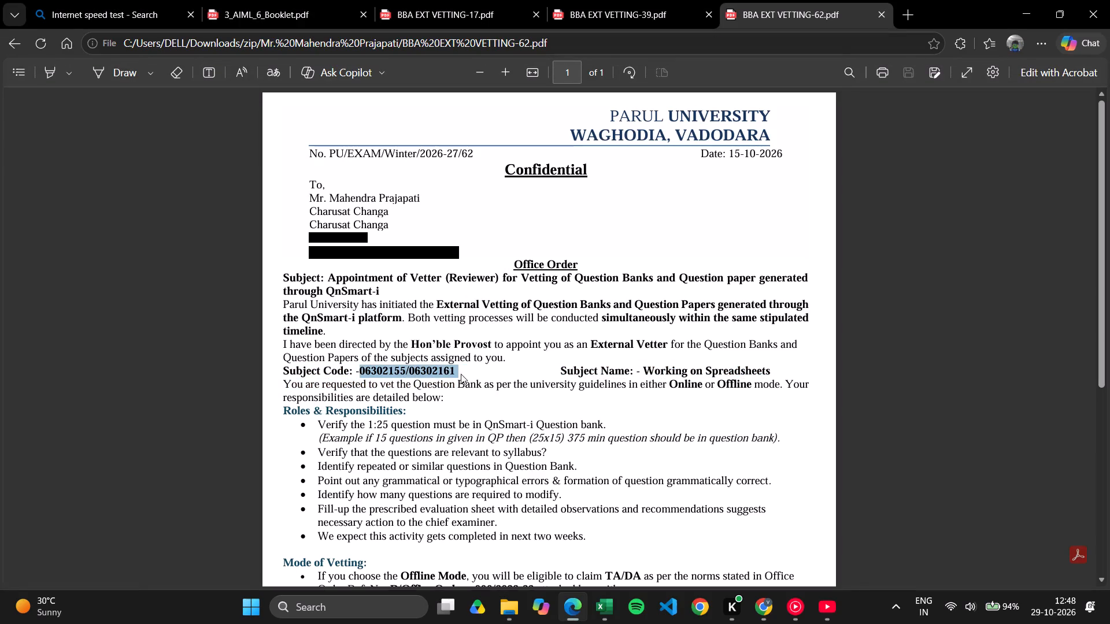
pyautogui.hotkey('ctrl', 'c')
pyautogui.hotkey('alt', 'Tab')
pyautogui.hotkey('alt', 'Tab')
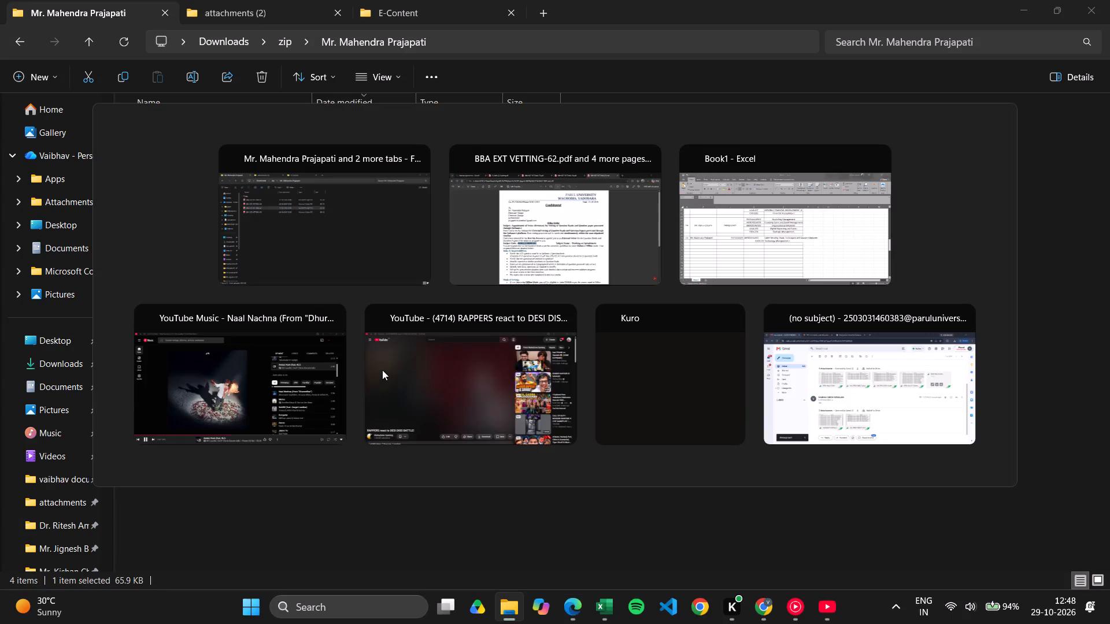
pyautogui.hotkey('alt', 'Tab')
pyautogui.hotkey('ctrl', 'v')
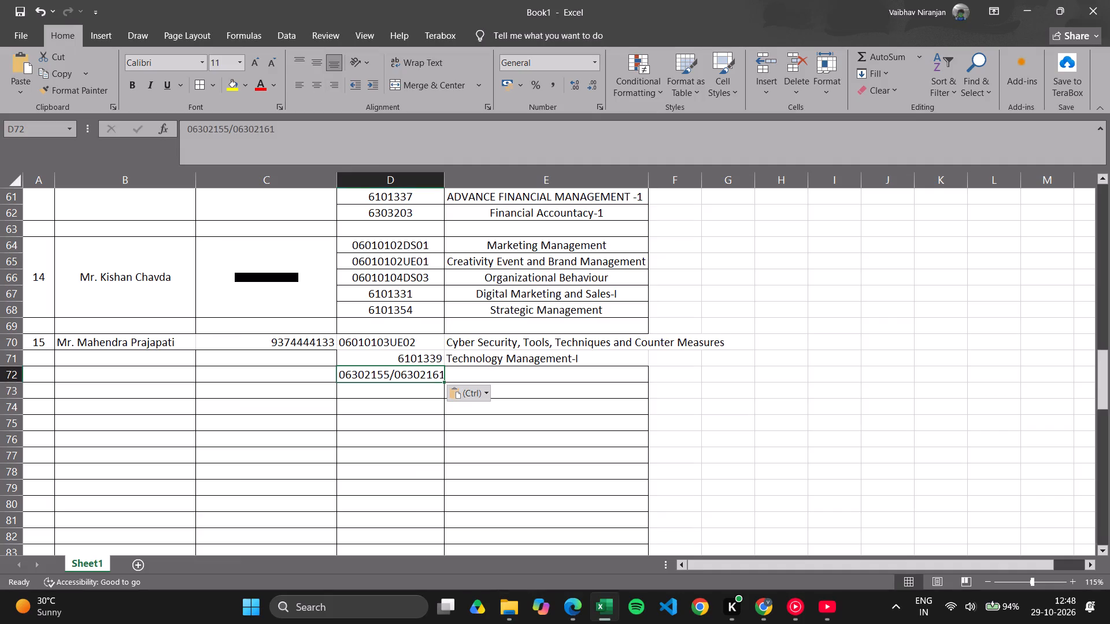
# Select cell E72 for the subject name and return to the BBA EXT VETTING-62 letter.
pyautogui.click(458, 378)
pyautogui.hotkey('alt', 'Tab')
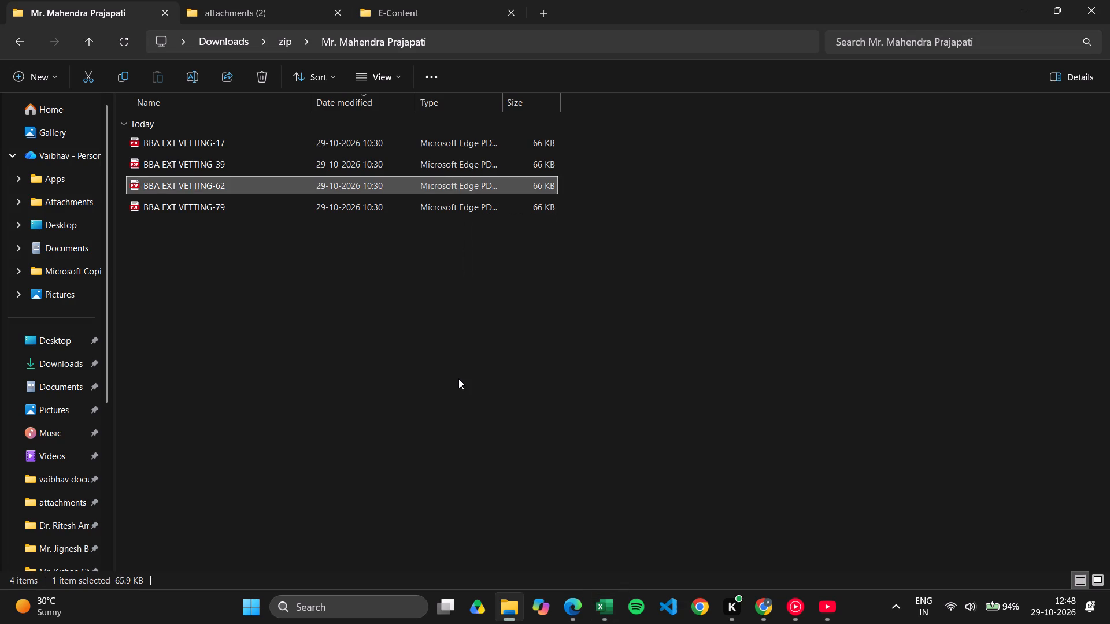
# Copy the subject name "Working on Spreadsheets" from the BBA EXT VETTING-62 letter into cell E72 of the Excel sheet.
pyautogui.hotkey('alt', 'Tab')
pyautogui.hotkey('alt', 'Tab')
pyautogui.hotkey('alt', 'Tab')
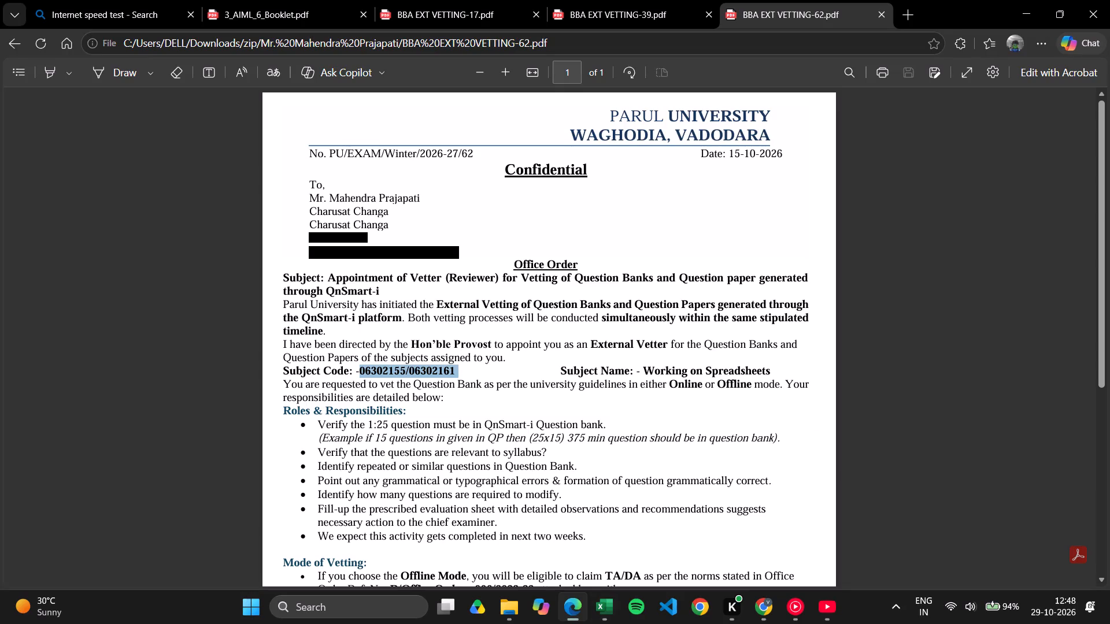
pyautogui.moveTo(644, 368); pyautogui.dragTo(776, 371)
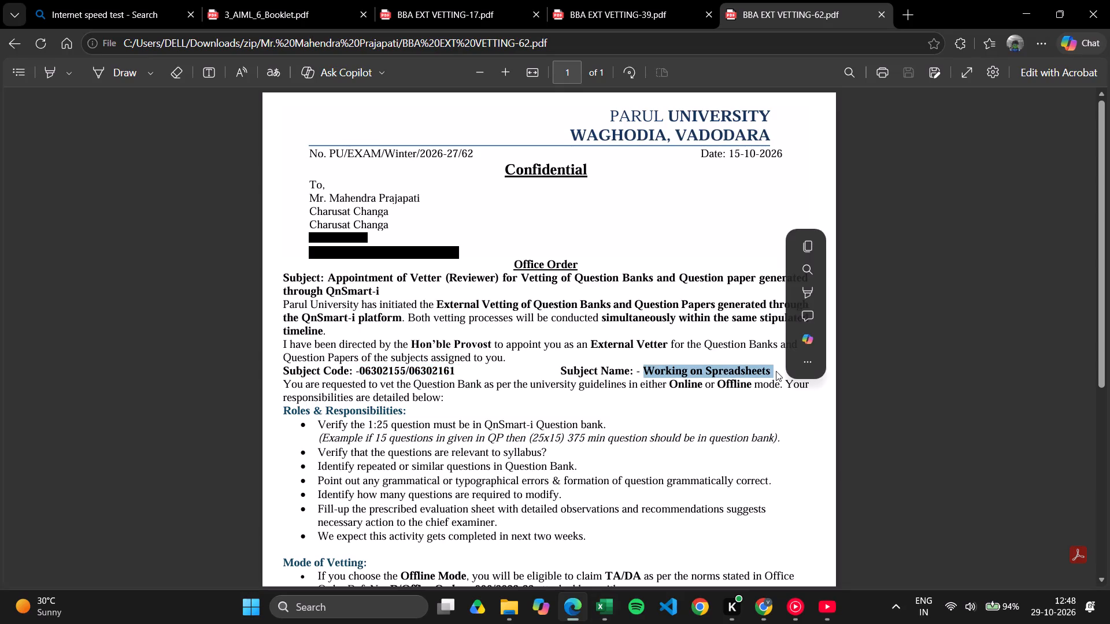
pyautogui.hotkey('ctrl', 'c')
pyautogui.hotkey('alt', 'Tab')
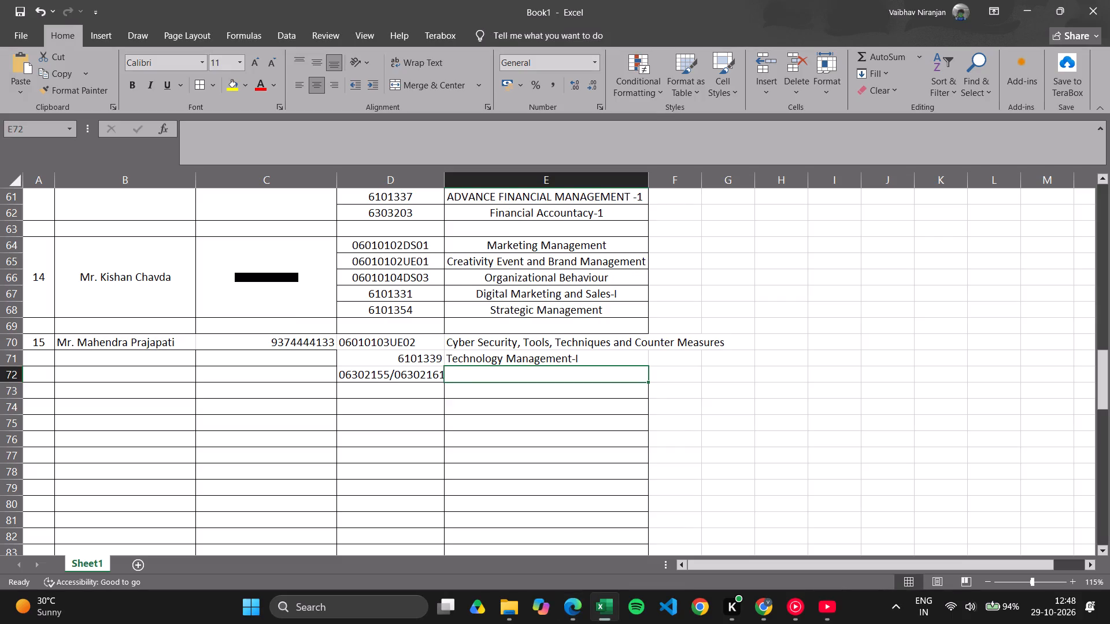
pyautogui.hotkey('ctrl', 'v')
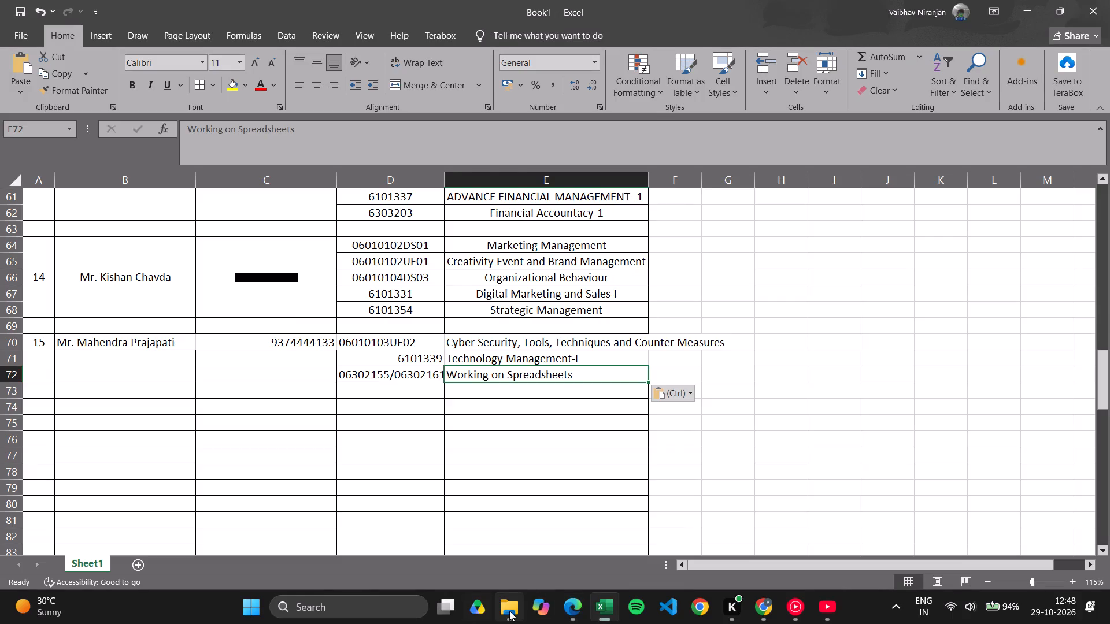
# Open the BBA EXT VETTING-79 letter, copy its subject code 06302386 and return to the Excel sheet.
pyautogui.click(509, 611)
pyautogui.doubleClick(458, 206)
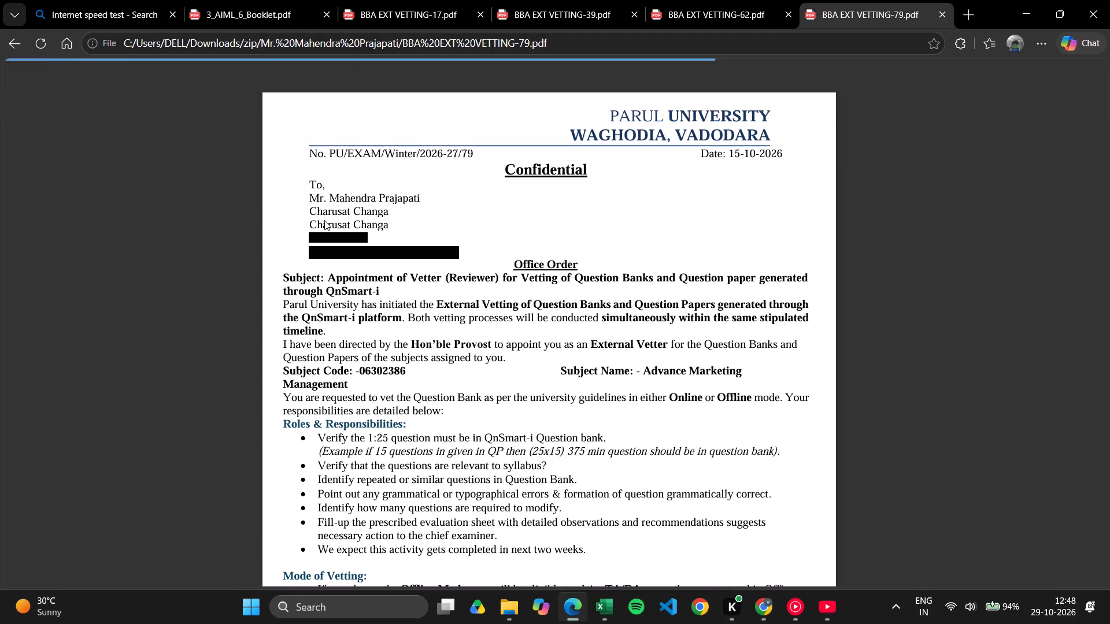
pyautogui.doubleClick(386, 369)
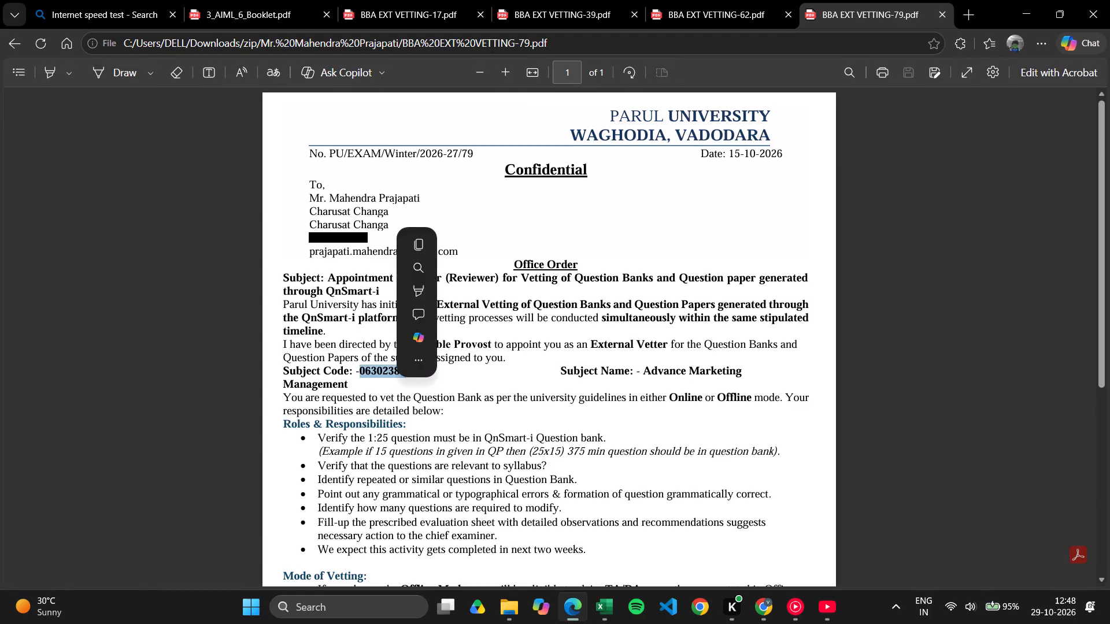
pyautogui.hotkey('ctrl', 'c')
pyautogui.hotkey('alt', 'Tab')
pyautogui.hotkey('alt', 'Tab')
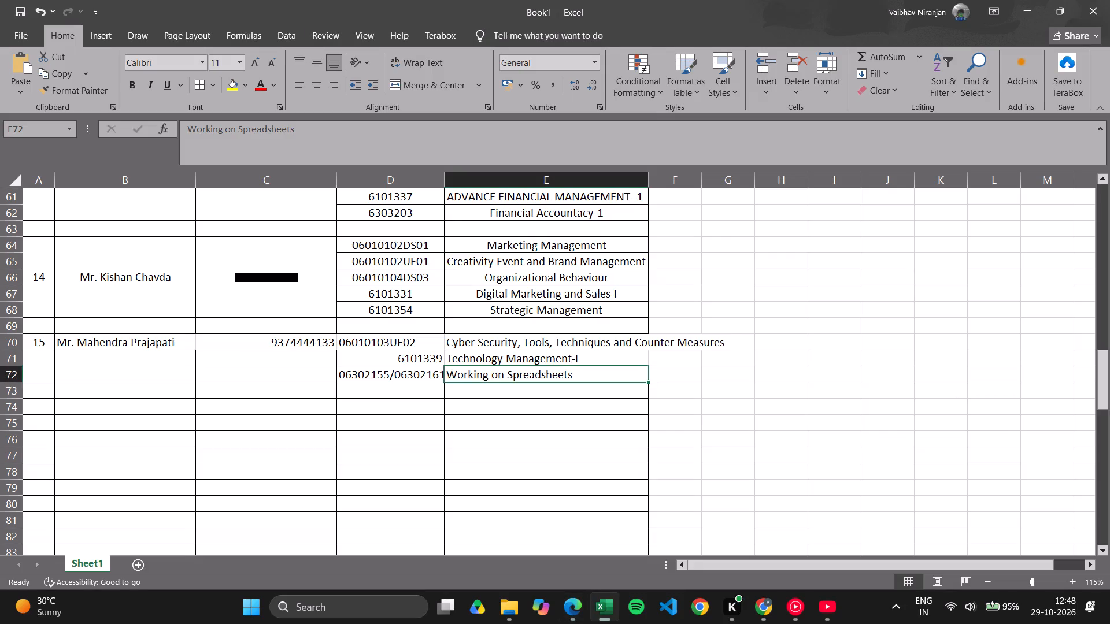
pyautogui.click(396, 396)
pyautogui.hotkey('ctrl', 'v')
# Copy the subject name text "Advance Marketing" from the BBA EXT VETTING-79 letter.
pyautogui.hotkey('alt', 'Tab')
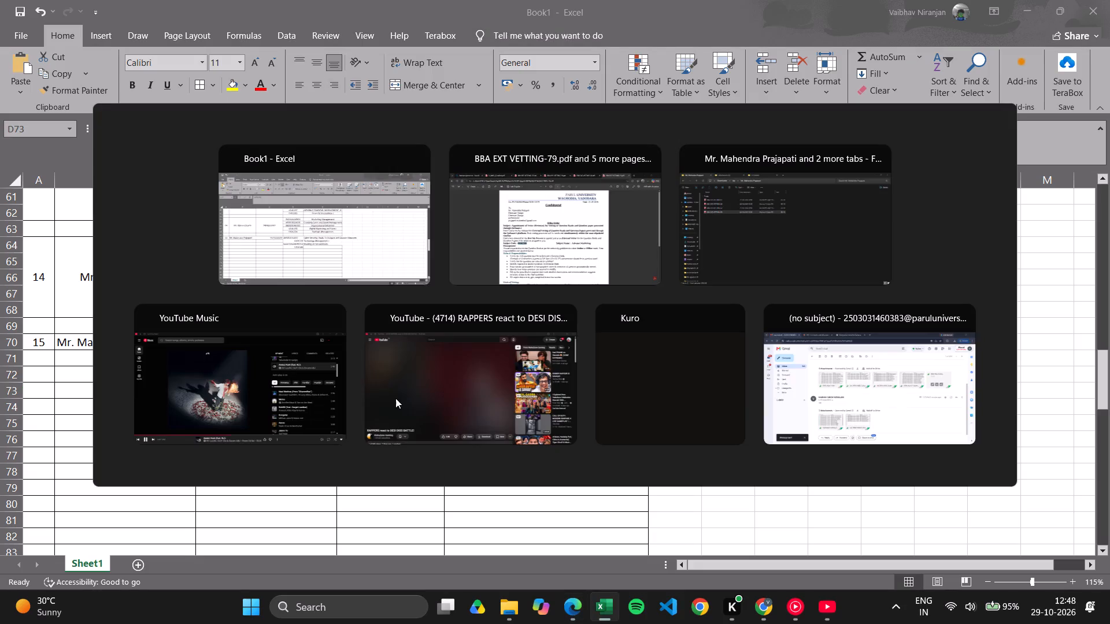
pyautogui.moveTo(646, 370); pyautogui.dragTo(764, 371)
pyautogui.hotkey('ctrl', 'c')
# Switch to the Excel sheet and paste the subject name "Advance Marketing" into cell E73.
pyautogui.hotkey('alt', 'Tab')
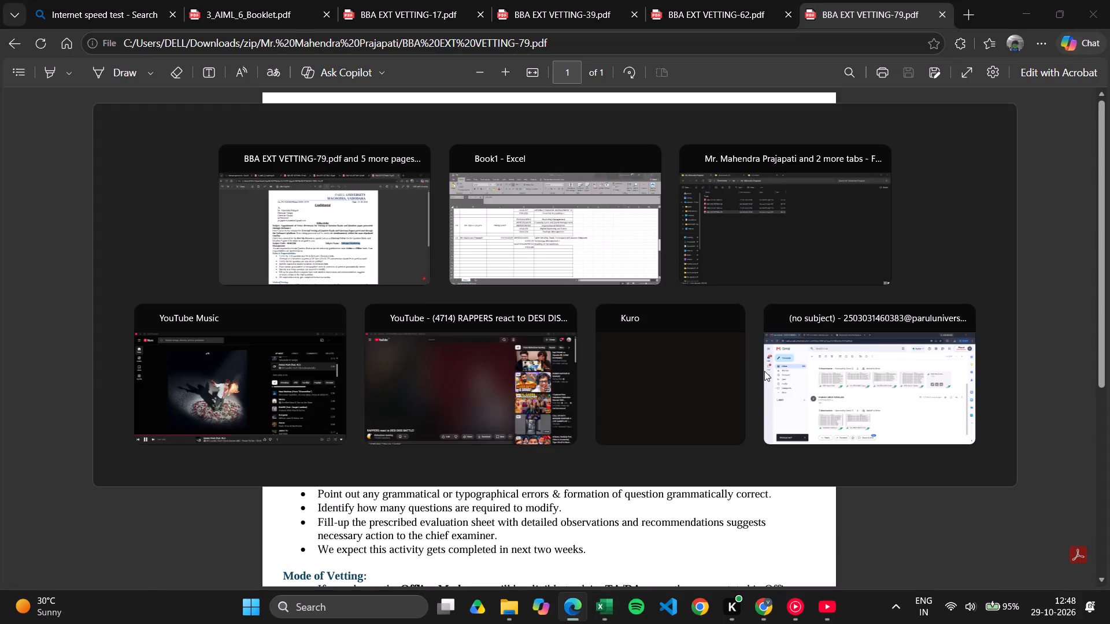
pyautogui.click(553, 392)
pyautogui.hotkey('ctrl', 'v')
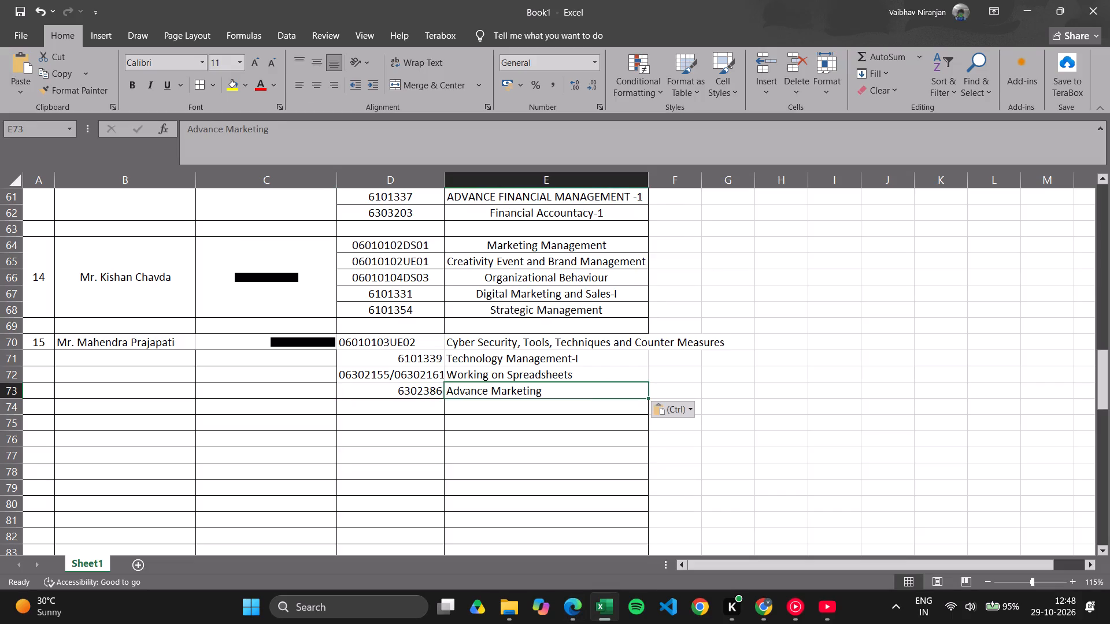
# AutoFit the width of column E to its longest subject name.
pyautogui.click(472, 428)
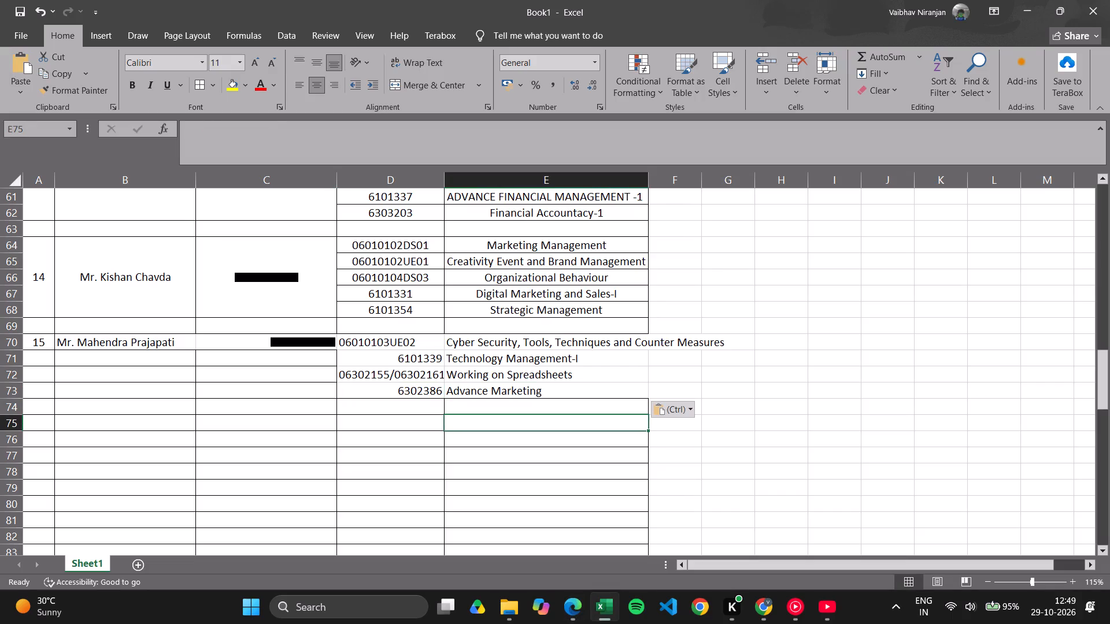
pyautogui.doubleClick(646, 180)
pyautogui.click(481, 382)
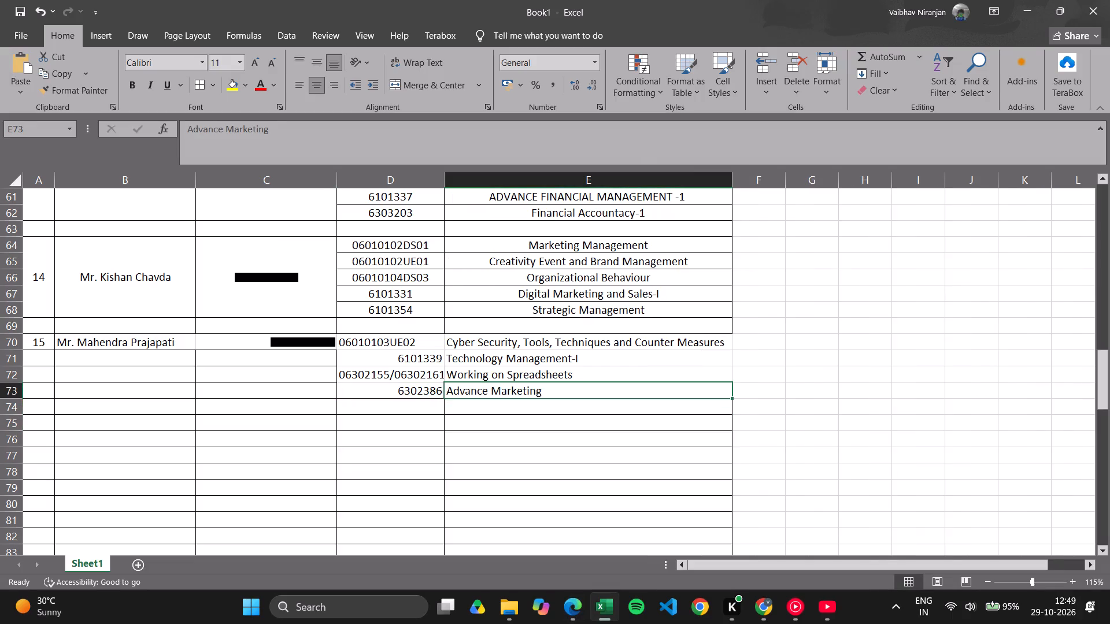
# Apply all borders to cells A70:E73 and centre their contents vertically and horizontally.
pyautogui.moveTo(48, 346); pyautogui.dragTo(513, 397)
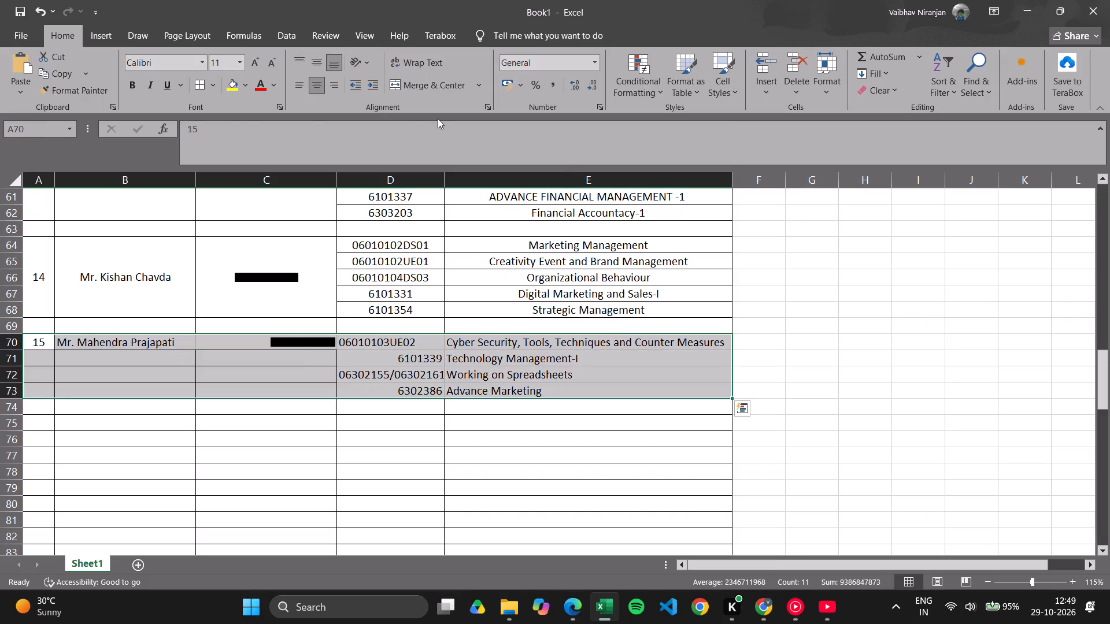
pyautogui.click(193, 80)
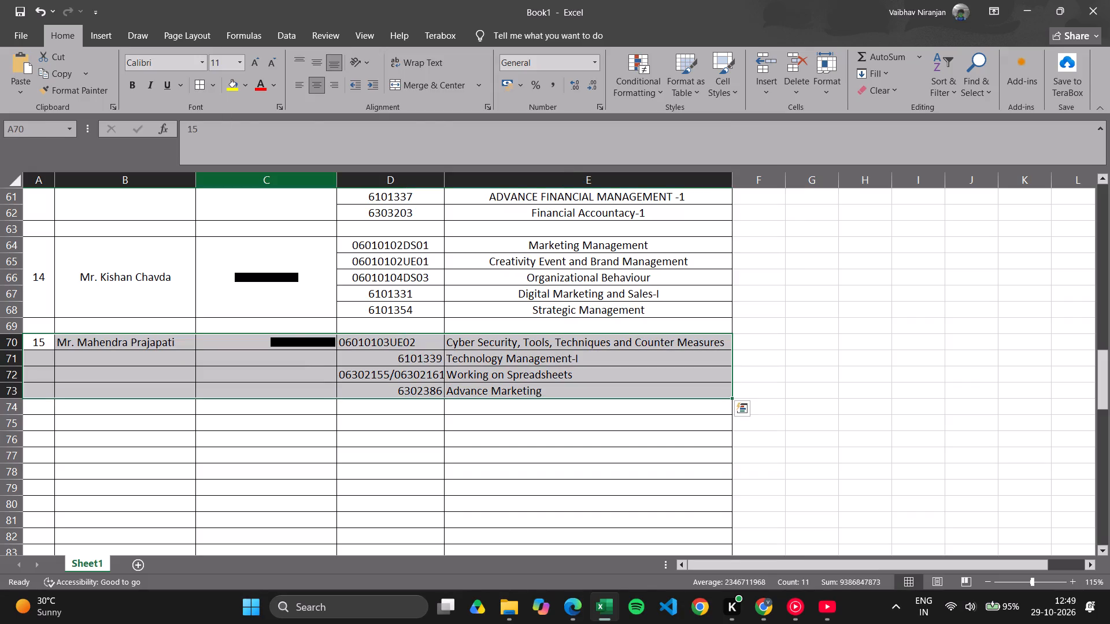
pyautogui.click(313, 66)
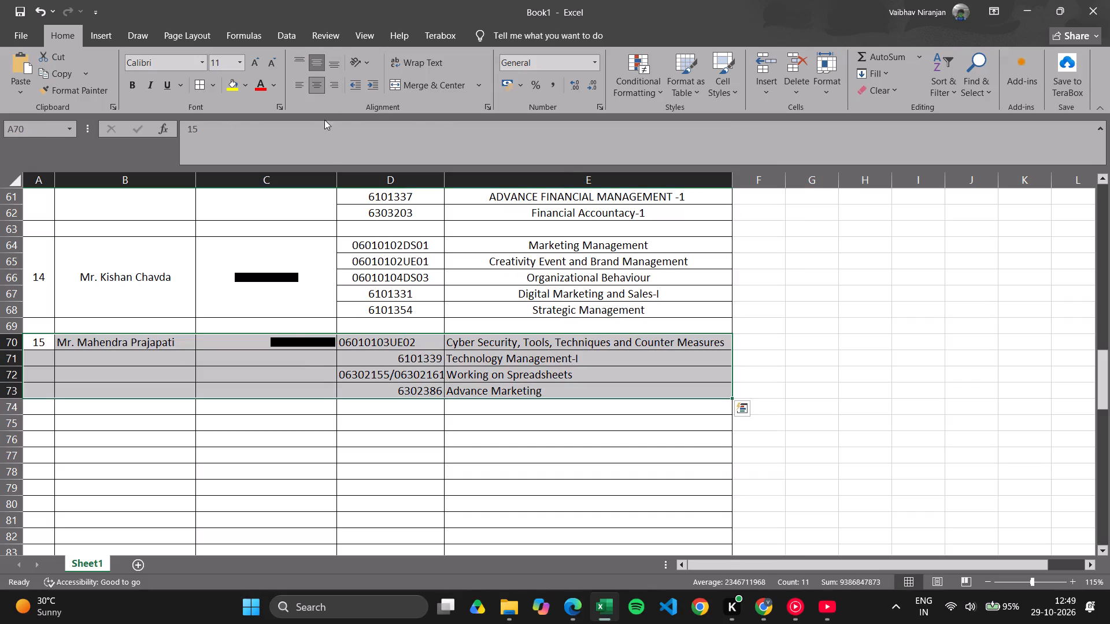
pyautogui.click(319, 83)
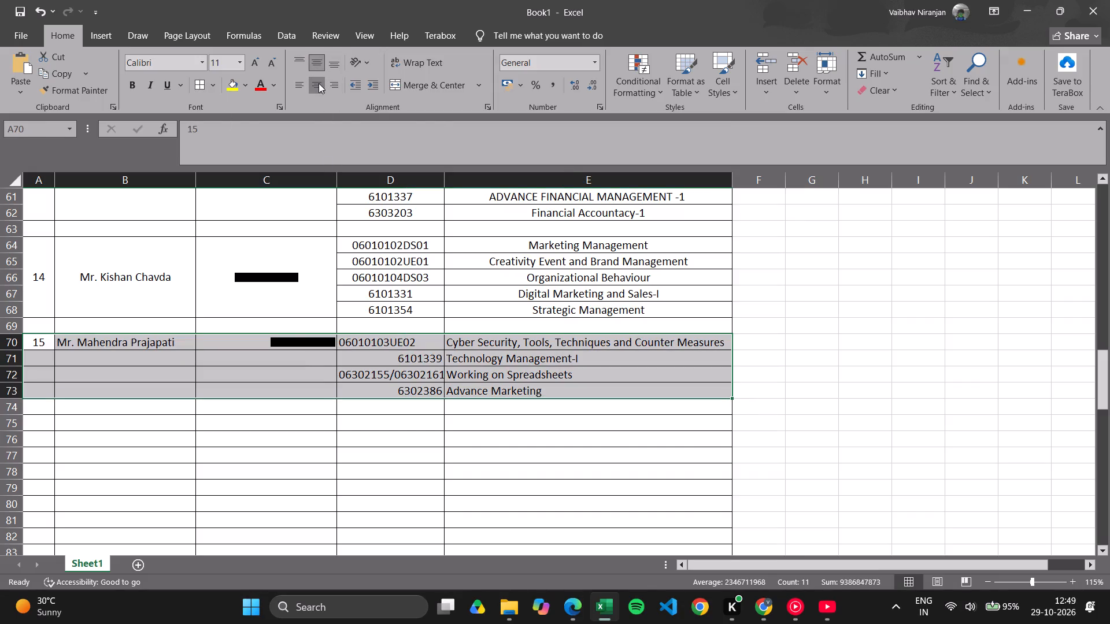
pyautogui.click(319, 83)
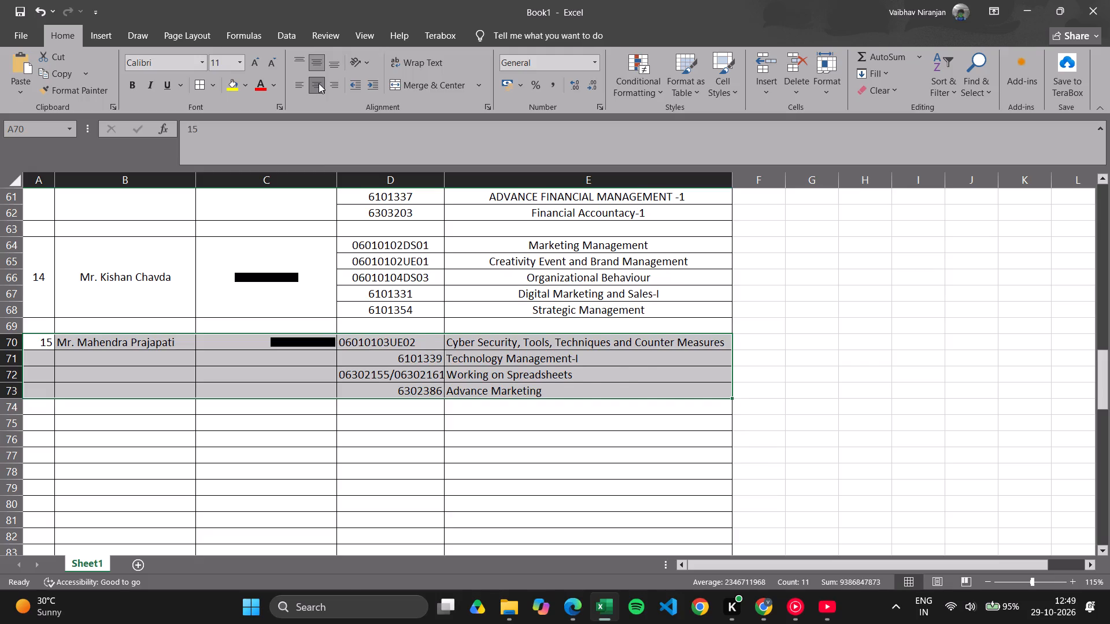
# Merge and centre A70:A73, B70:B73 and C70:C73 separately for entry 15's serial number, name and contact number.
pyautogui.moveTo(42, 341); pyautogui.dragTo(45, 381)
pyautogui.moveTo(51, 341); pyautogui.dragTo(47, 366)
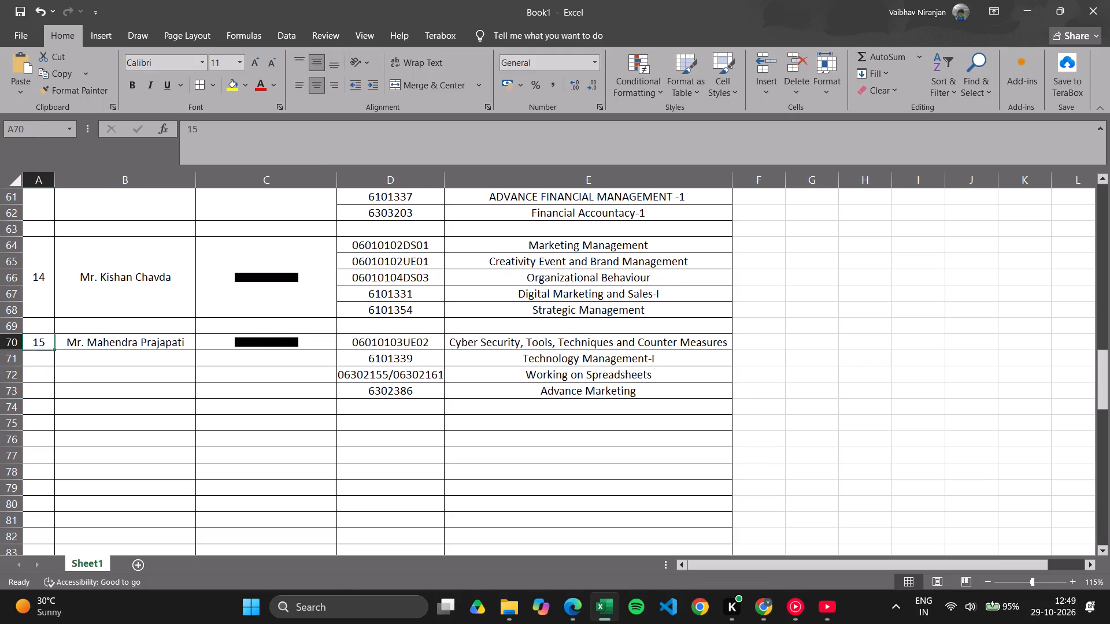
pyautogui.moveTo(47, 366); pyautogui.dragTo(43, 398)
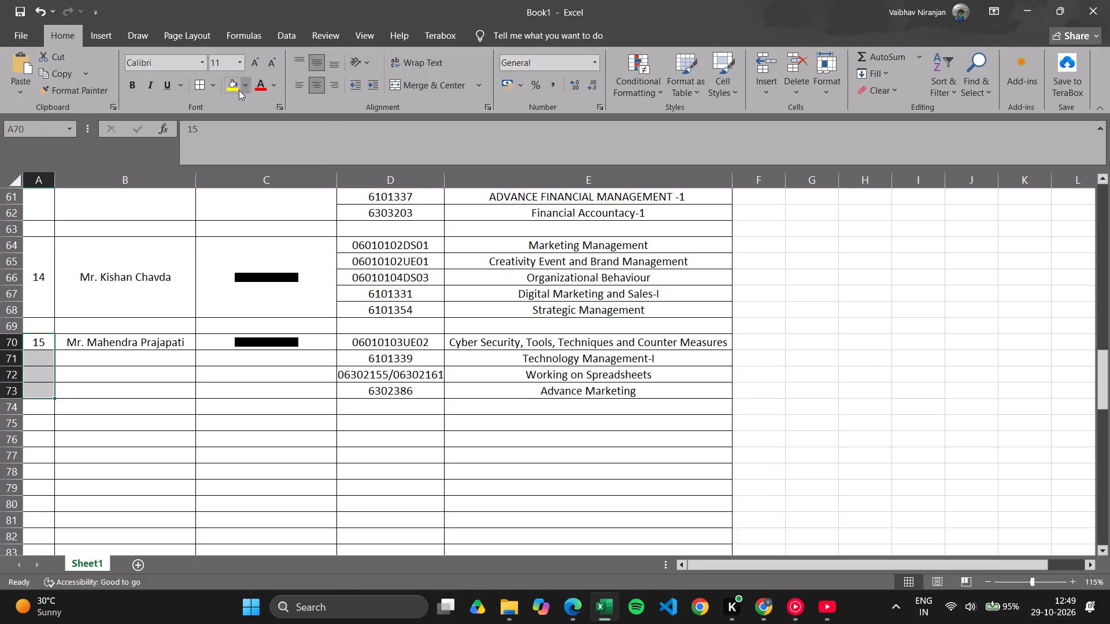
pyautogui.click(416, 80)
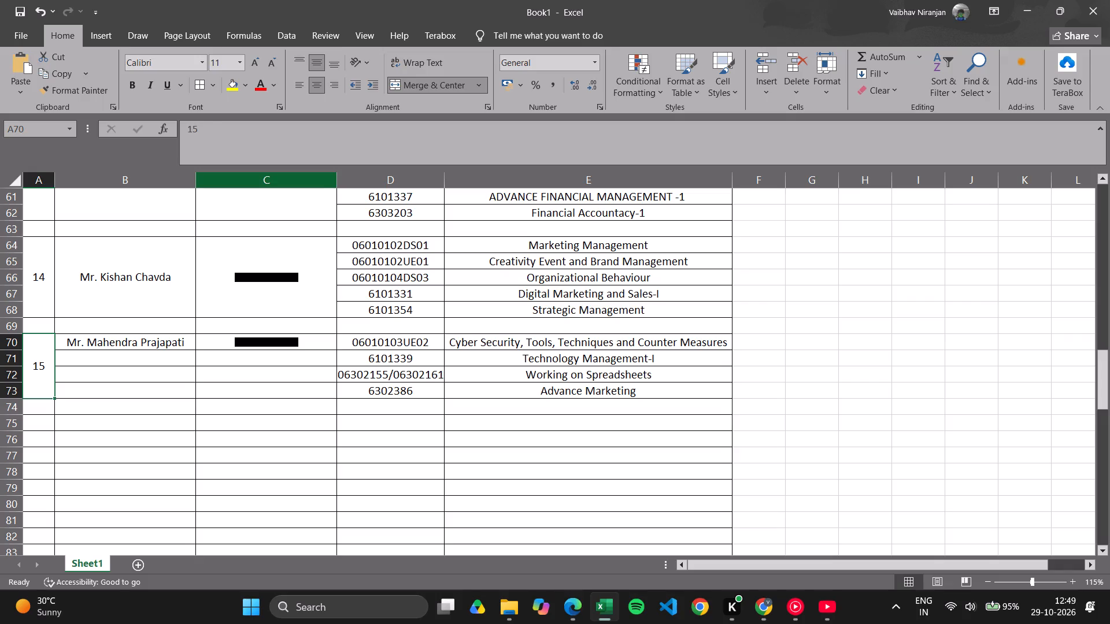
pyautogui.moveTo(139, 340); pyautogui.dragTo(150, 390)
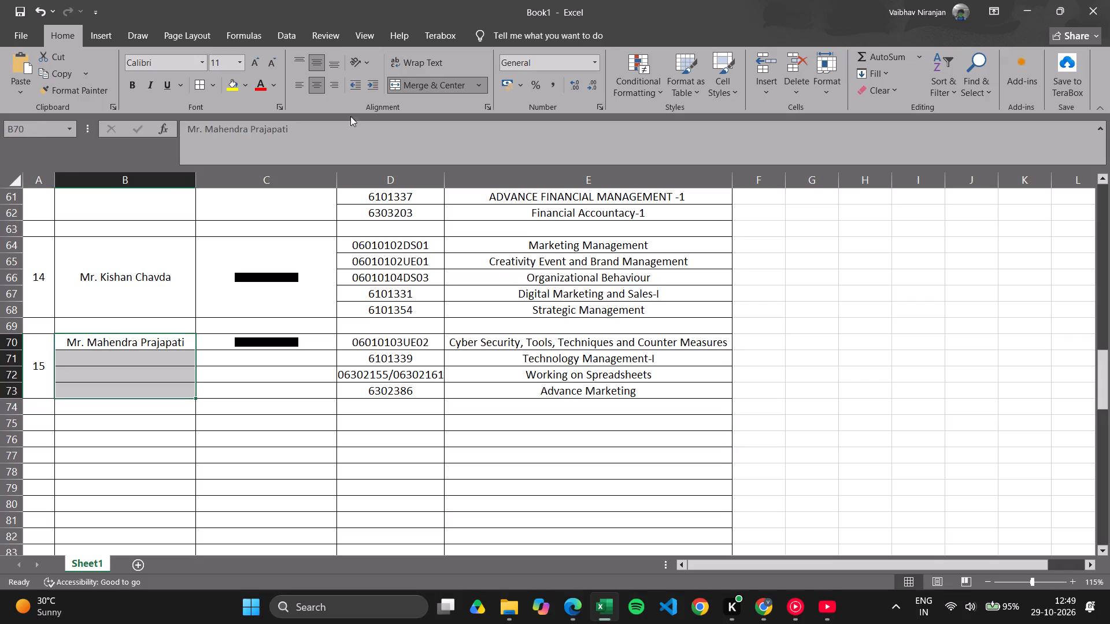
pyautogui.click(397, 87)
pyautogui.moveTo(272, 340); pyautogui.dragTo(280, 378)
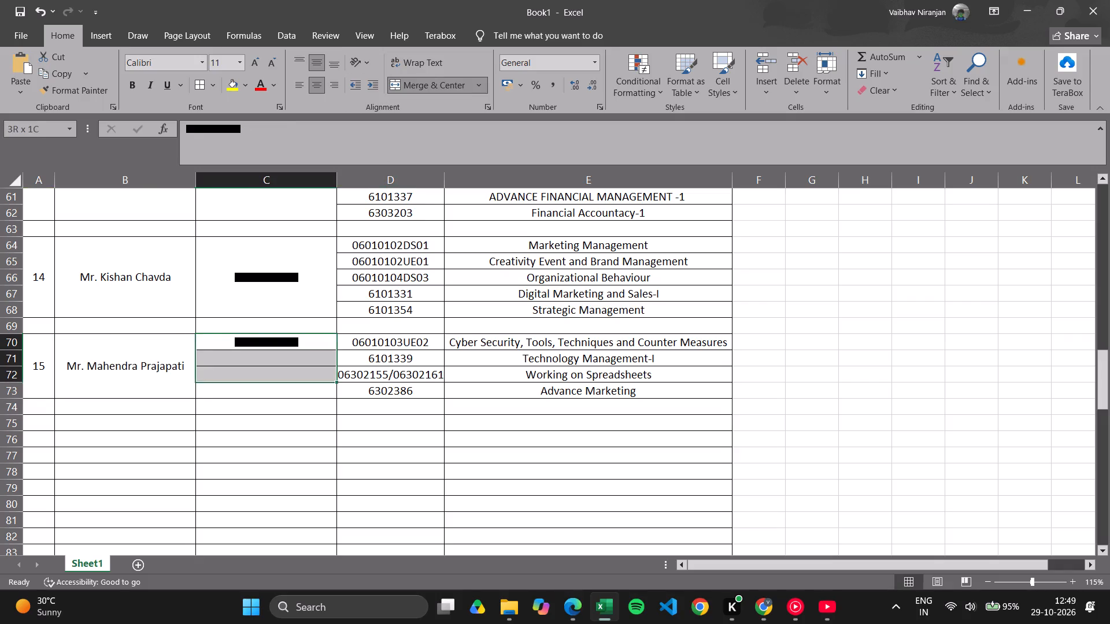
pyautogui.moveTo(280, 378); pyautogui.dragTo(282, 385)
pyautogui.click(423, 87)
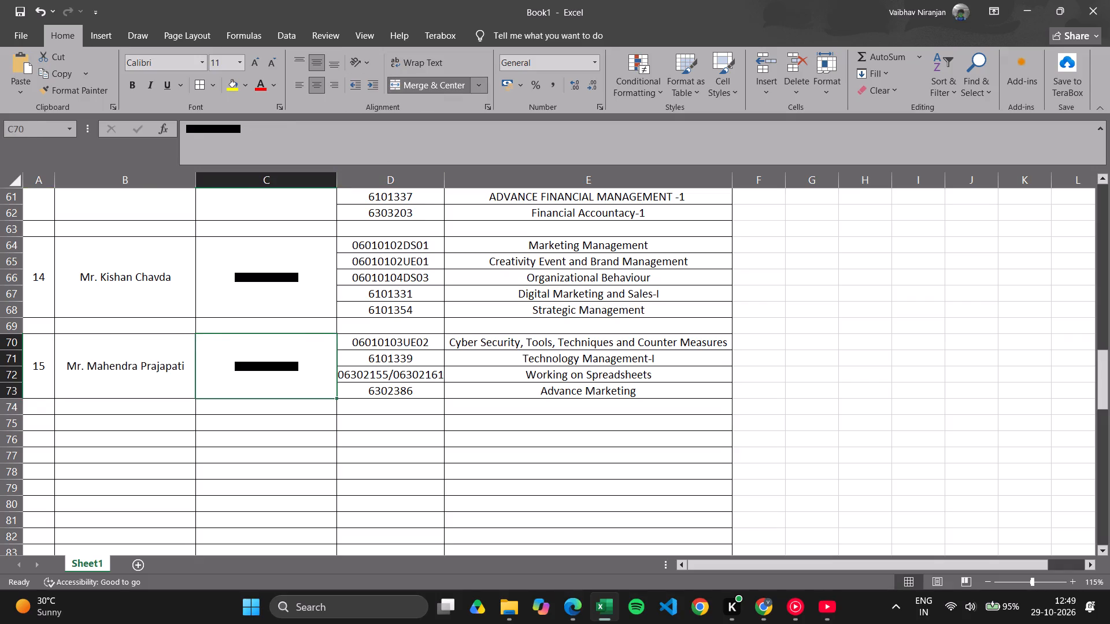
pyautogui.click(361, 460)
# Enter the serial number 16 in cell A75 for the next vetter.
pyautogui.scroll(-1, 227, 436)
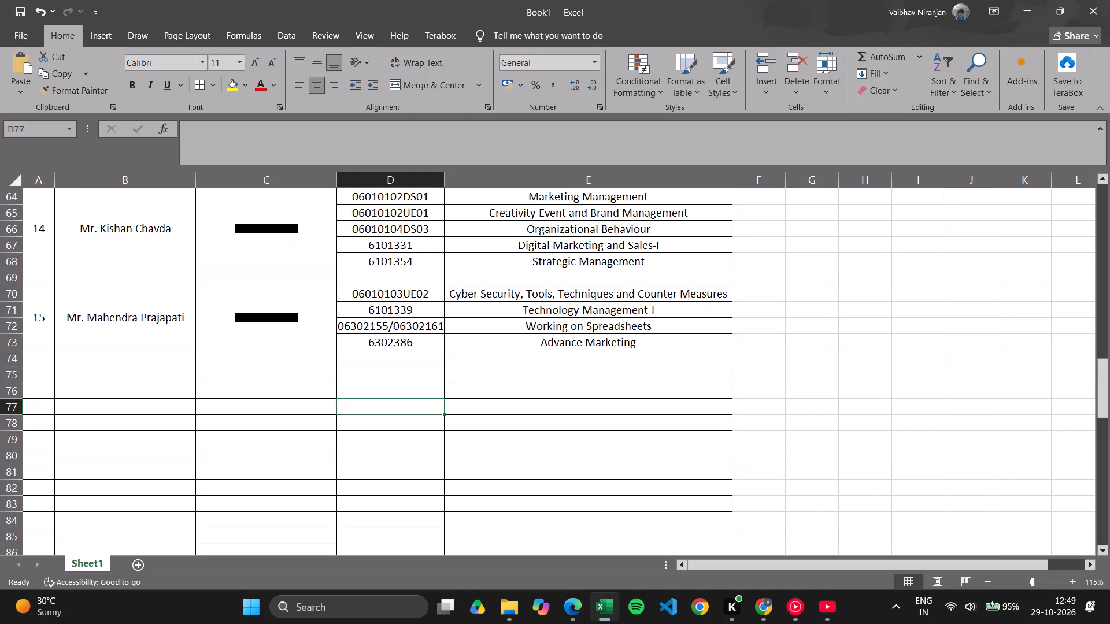
pyautogui.click(32, 382)
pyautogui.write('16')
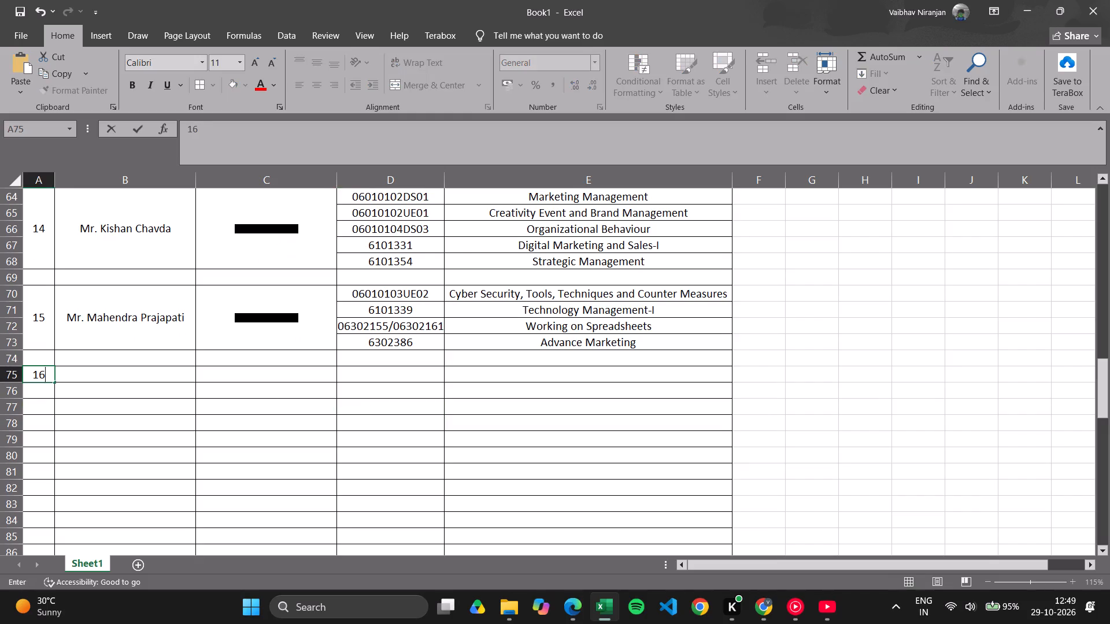
# In File Explorer, go back to the zip folder and open the vetter folder that follows entry 15's.
pyautogui.click(505, 611)
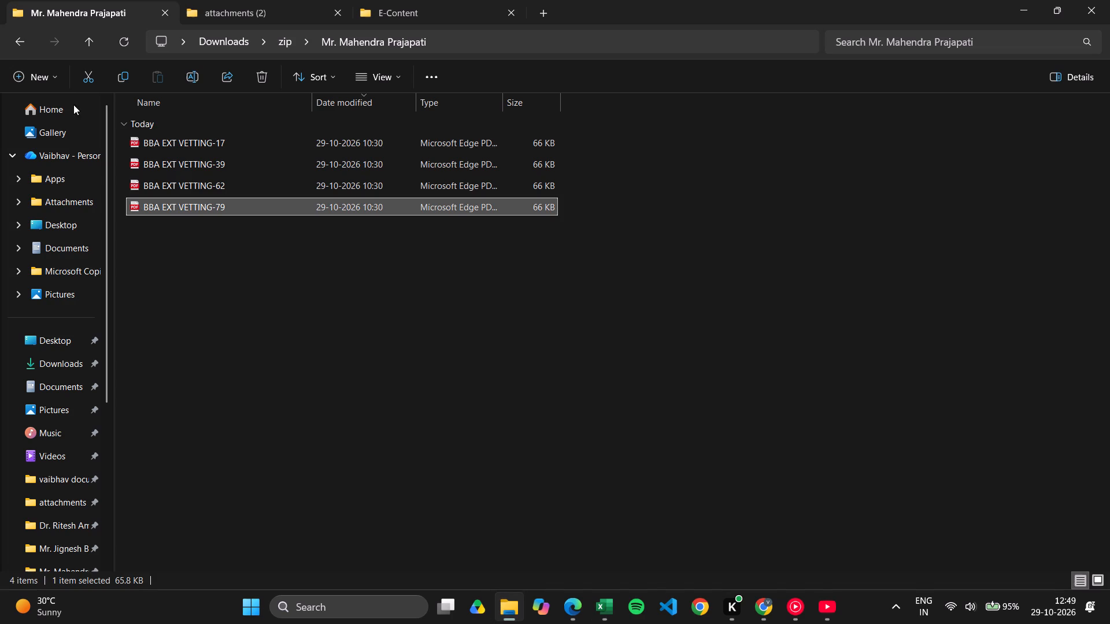
pyautogui.click(26, 43)
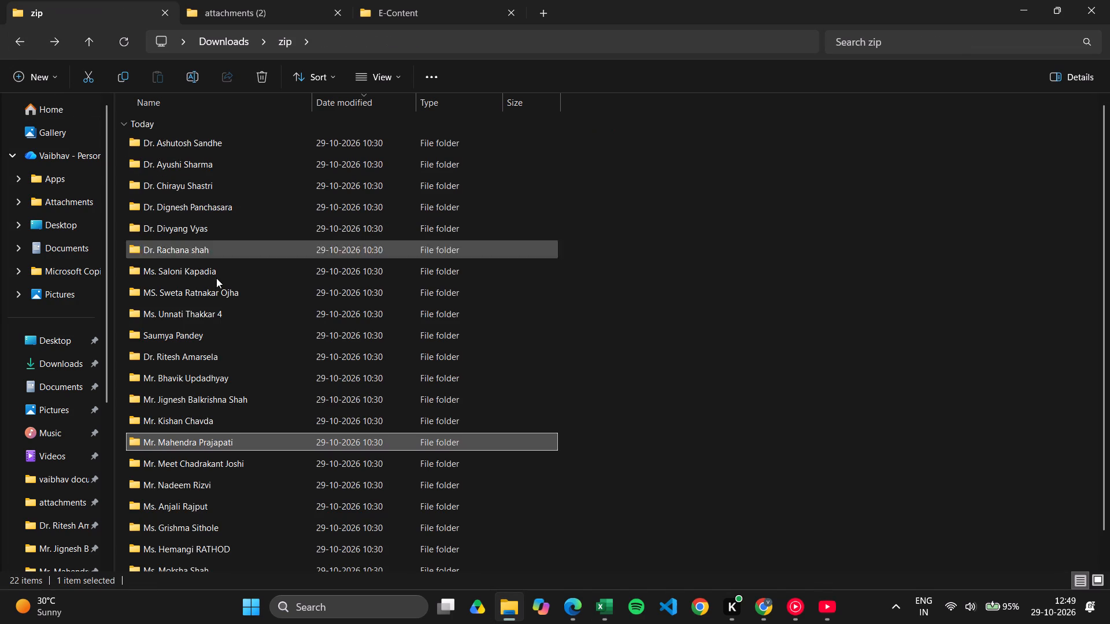
pyautogui.doubleClick(223, 468)
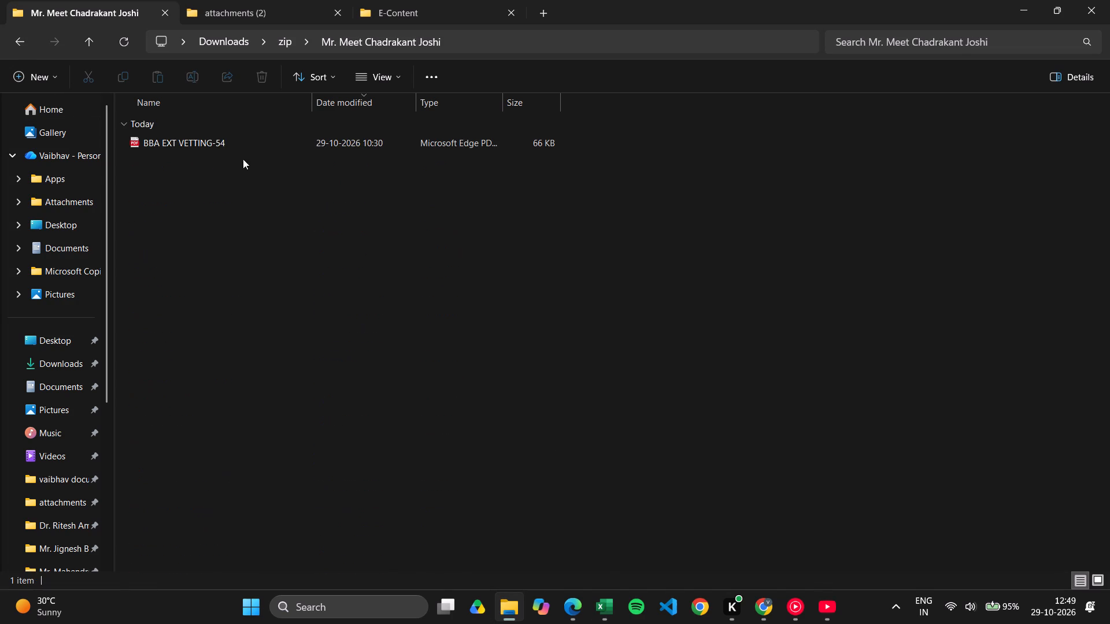
# In Edge, close the BBA EXT VETTING-17, 39, 62 and 79 letters.
pyautogui.click(578, 607)
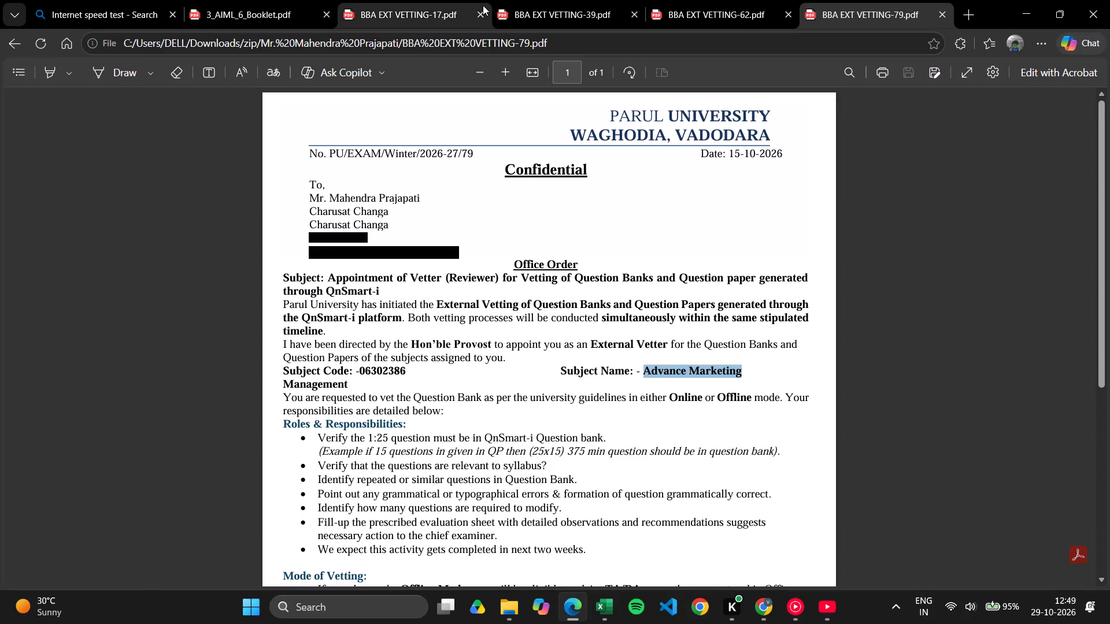
pyautogui.click(482, 11)
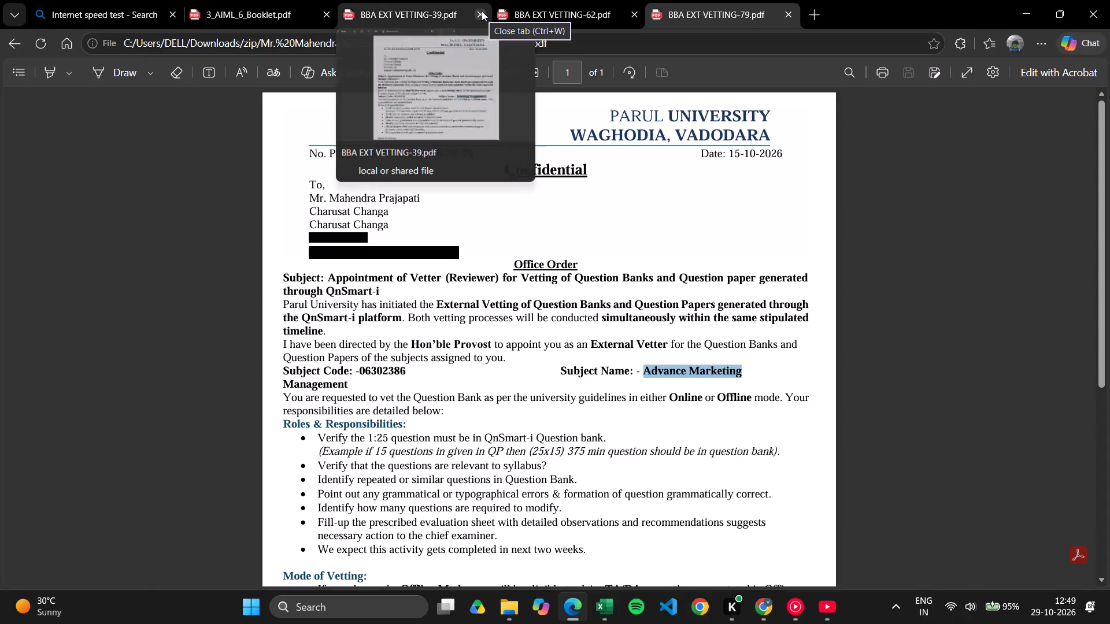
pyautogui.click(482, 11)
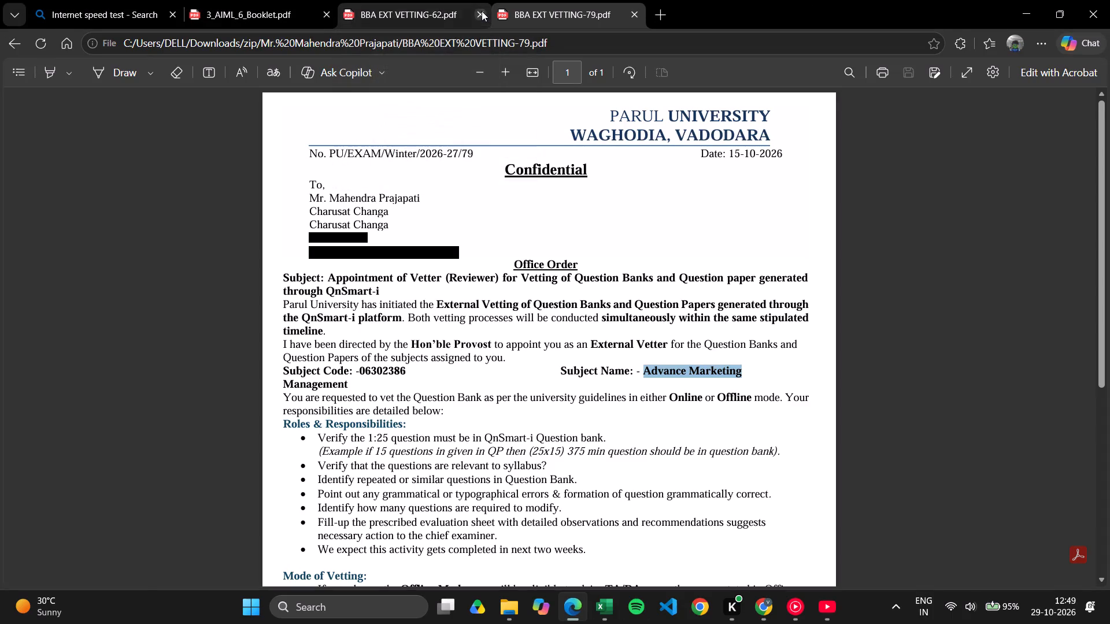
pyautogui.click(482, 11)
pyautogui.click(482, 11)
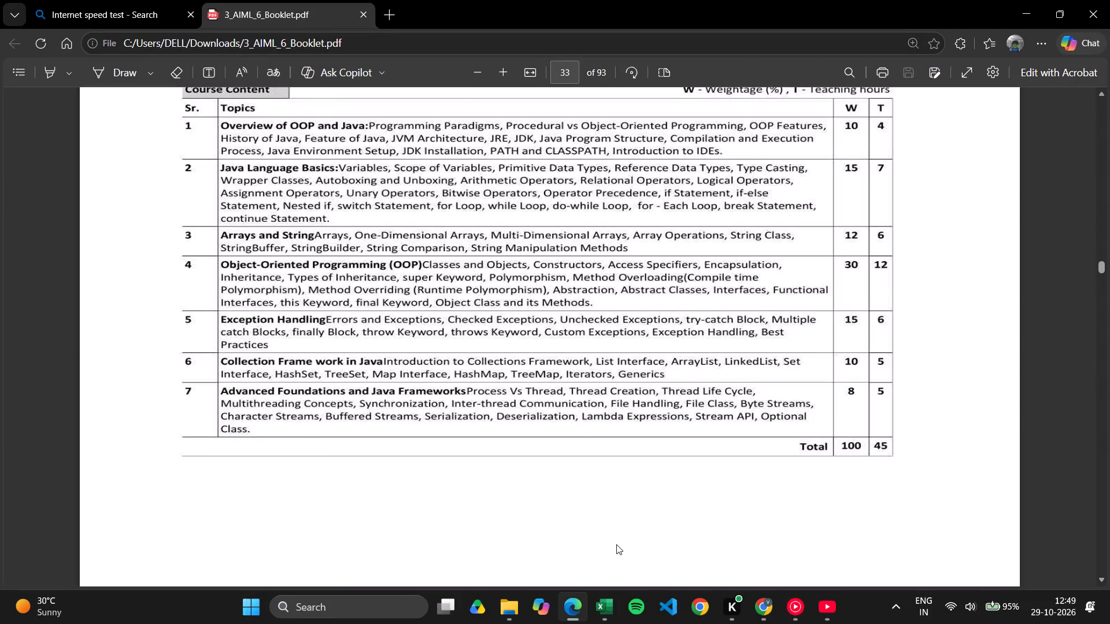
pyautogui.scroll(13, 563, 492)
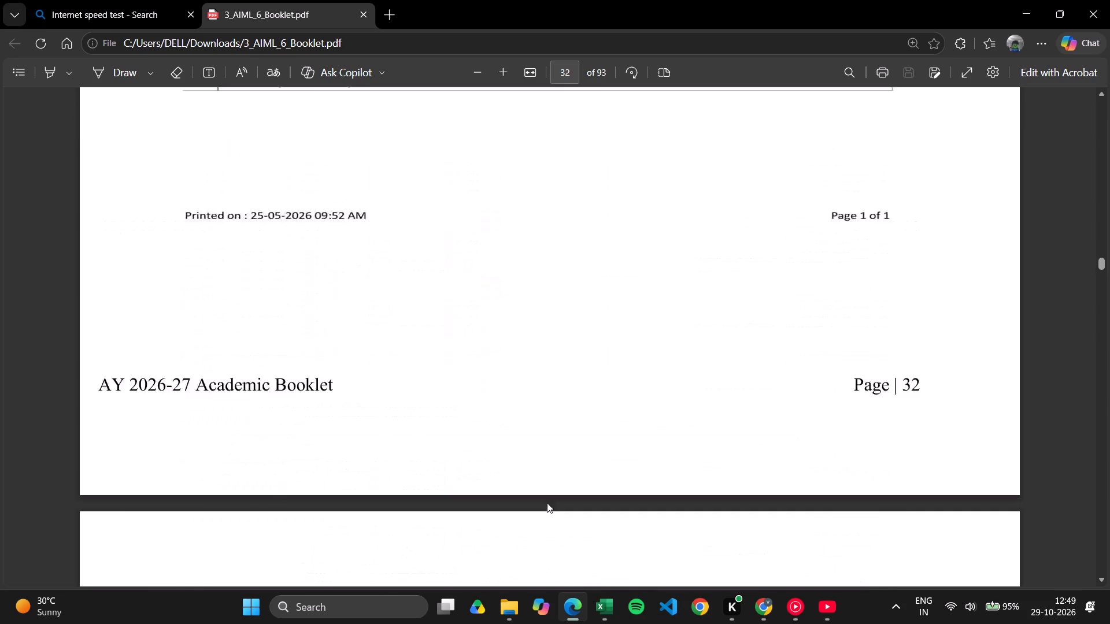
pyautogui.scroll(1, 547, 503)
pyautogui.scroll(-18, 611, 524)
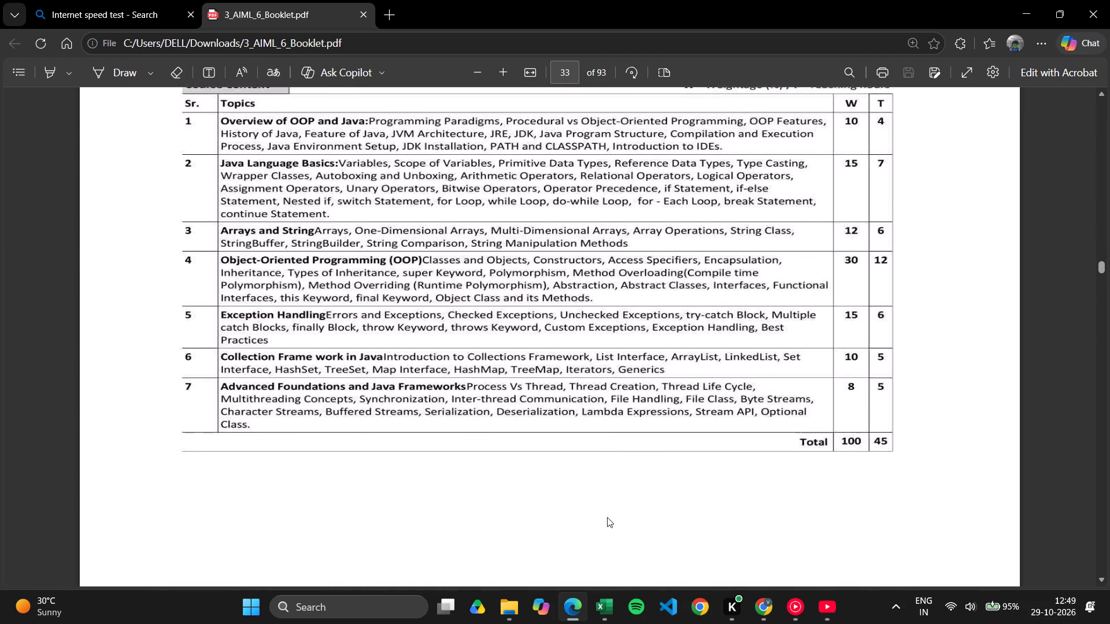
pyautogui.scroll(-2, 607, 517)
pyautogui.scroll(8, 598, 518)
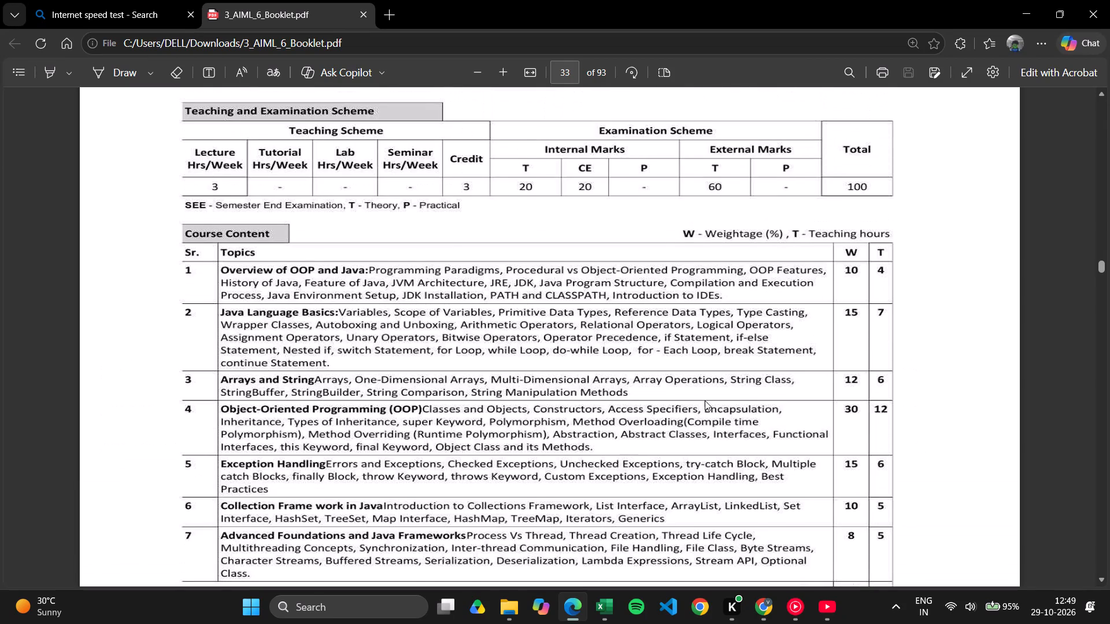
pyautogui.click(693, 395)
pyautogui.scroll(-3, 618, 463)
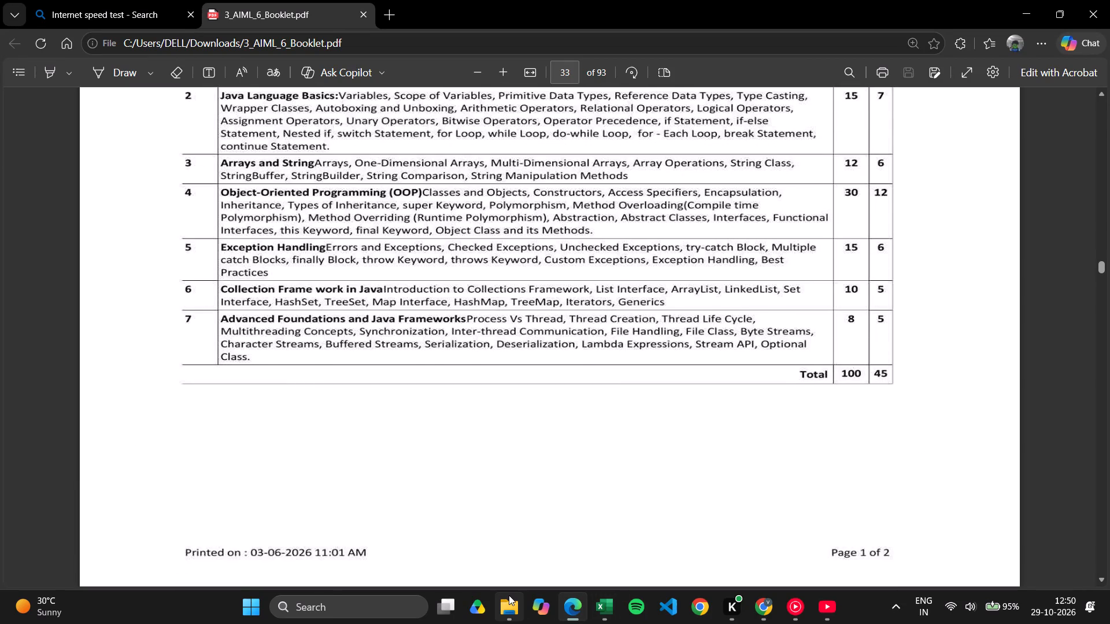
# Open the BBA EXT VETTING-54 letter and copy the vetter's name into cell B75 of the Excel sheet.
pyautogui.click(509, 595)
pyautogui.doubleClick(399, 140)
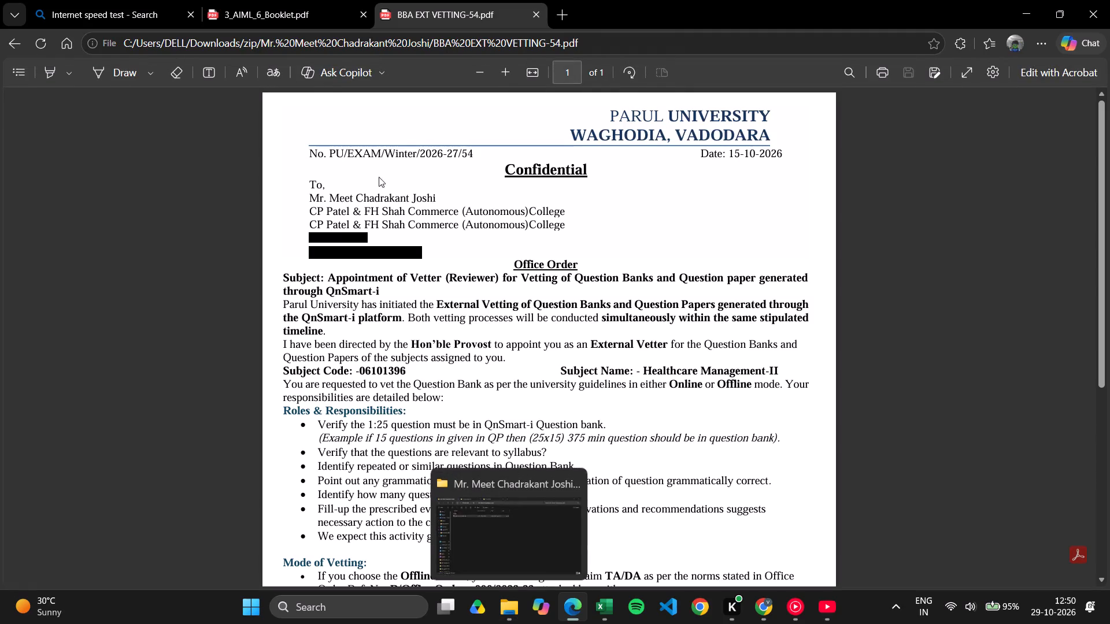
pyautogui.tripleClick(327, 199)
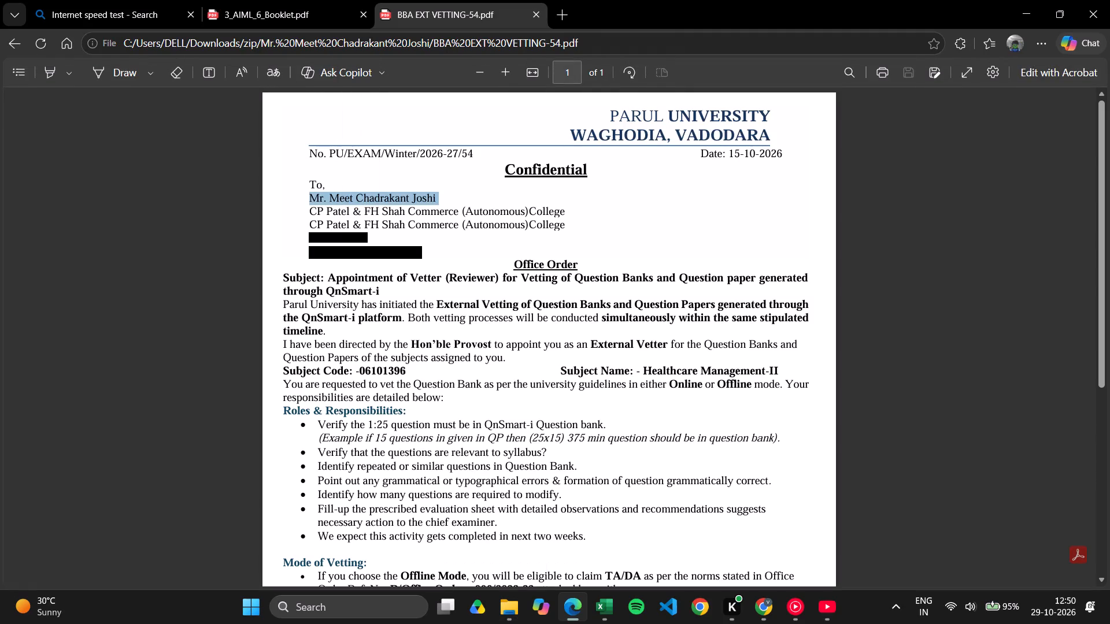
pyautogui.hotkey('ctrl', 'c')
pyautogui.hotkey('alt', 'Tab')
pyautogui.hotkey('alt', 'Tab')
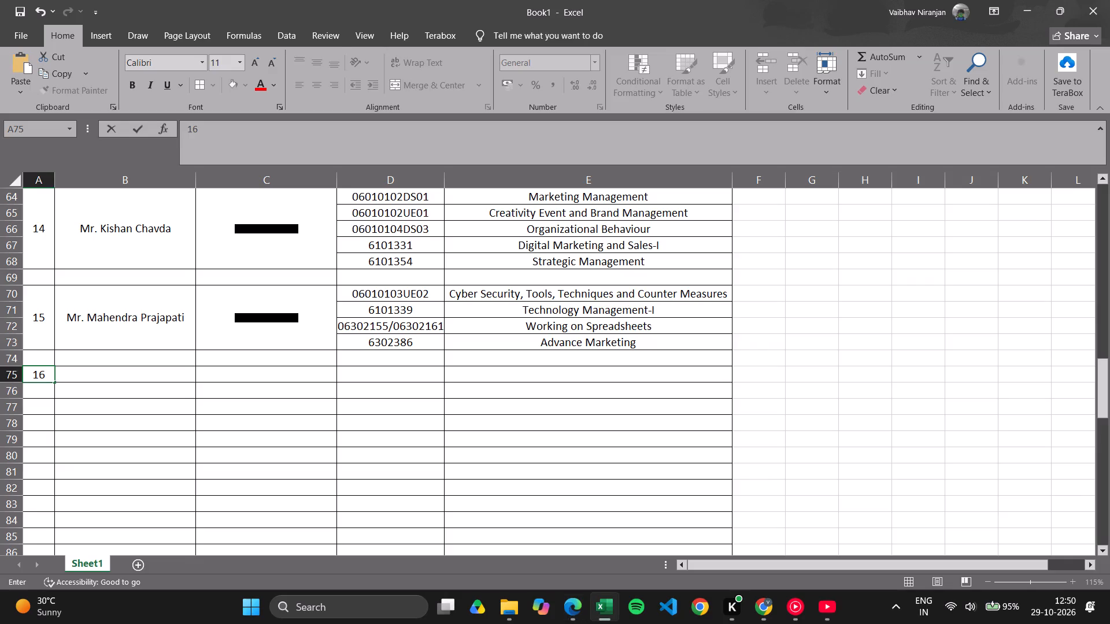
pyautogui.click(169, 371)
pyautogui.hotkey('ctrl', 'v')
# Copy the vetter's contact number from the BBA EXT VETTING-54 letter into cell C75 of the Excel sheet.
pyautogui.click(271, 380)
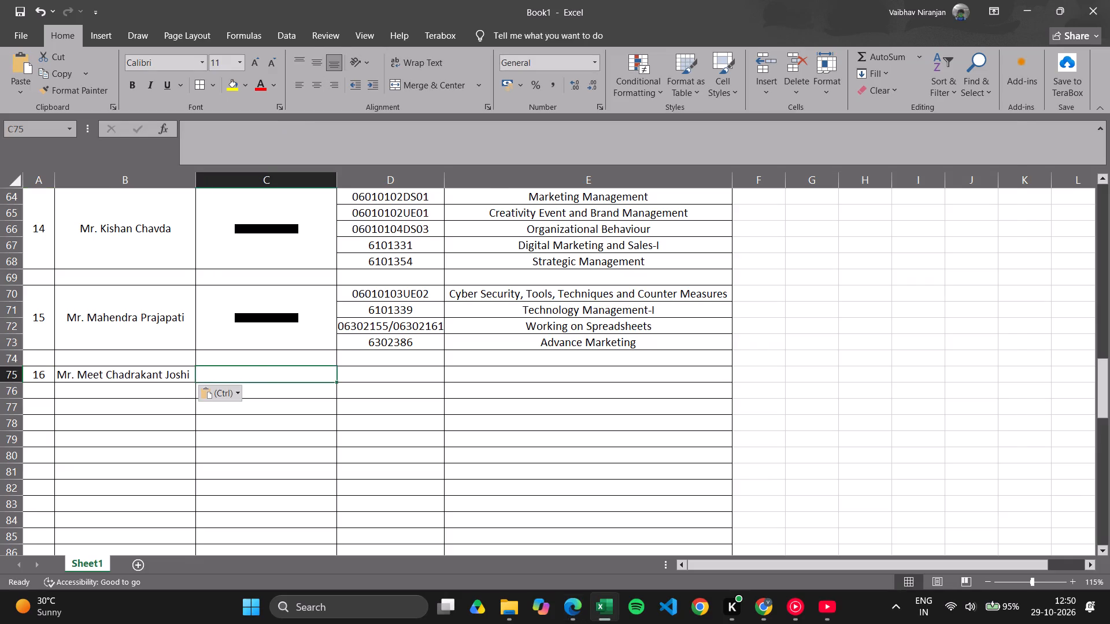
pyautogui.hotkey('alt', 'Tab')
pyautogui.doubleClick(334, 235)
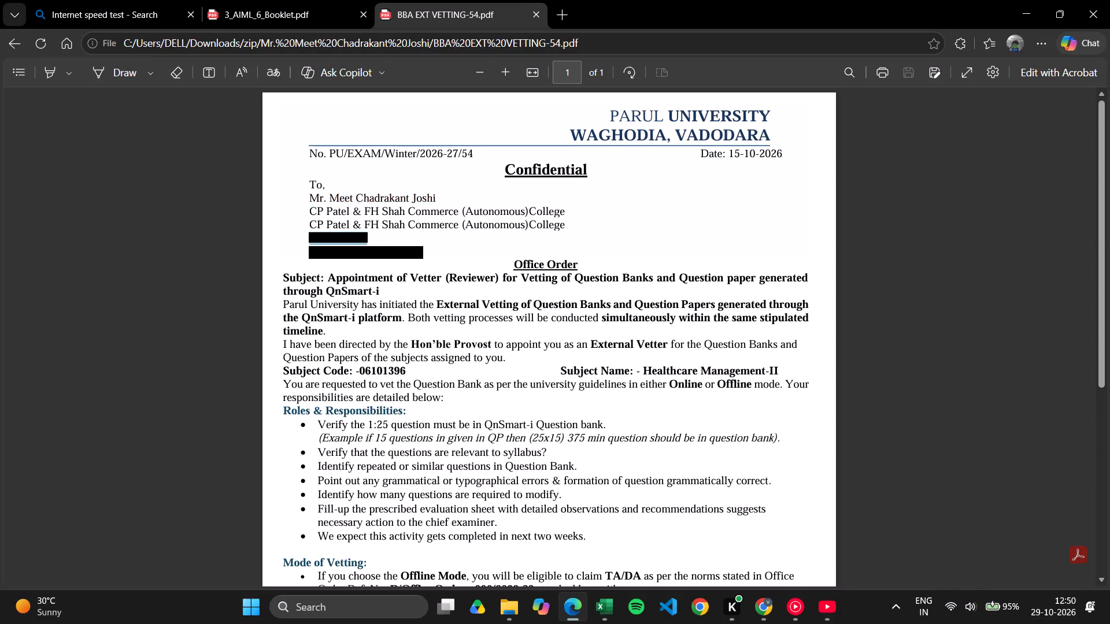
pyautogui.hotkey('ctrl', 'c')
pyautogui.hotkey('alt', 'Tab')
pyautogui.hotkey('ctrl', 'v')
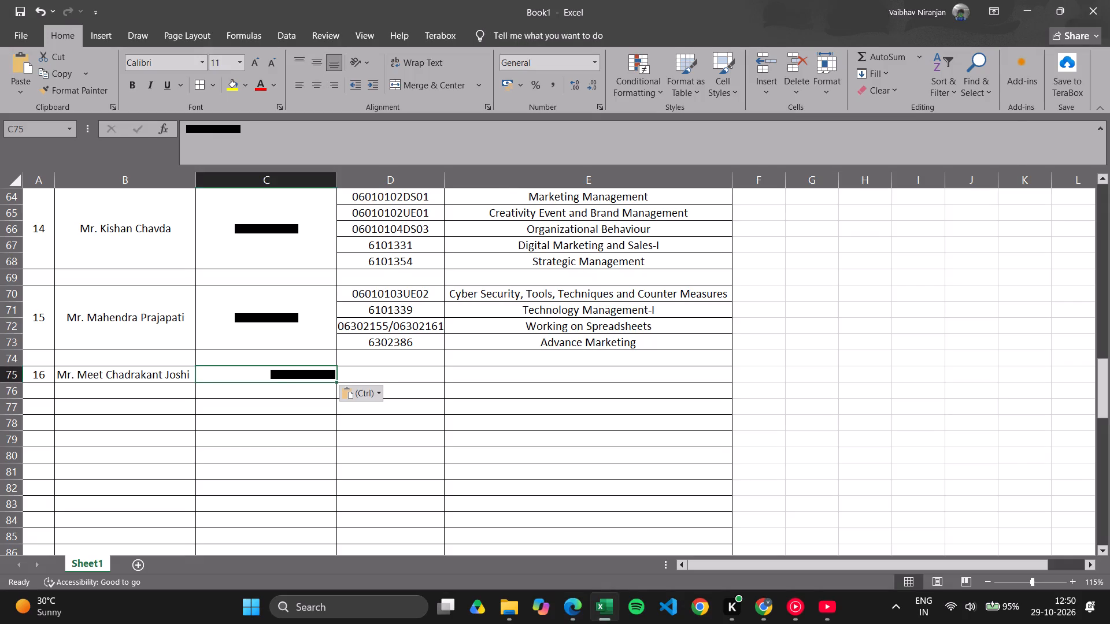
# Copy subject code 06101396 from the BBA EXT VETTING-54 letter in Edge into cell D75 of the Excel sheet.
pyautogui.hotkey('alt', 'Tab')
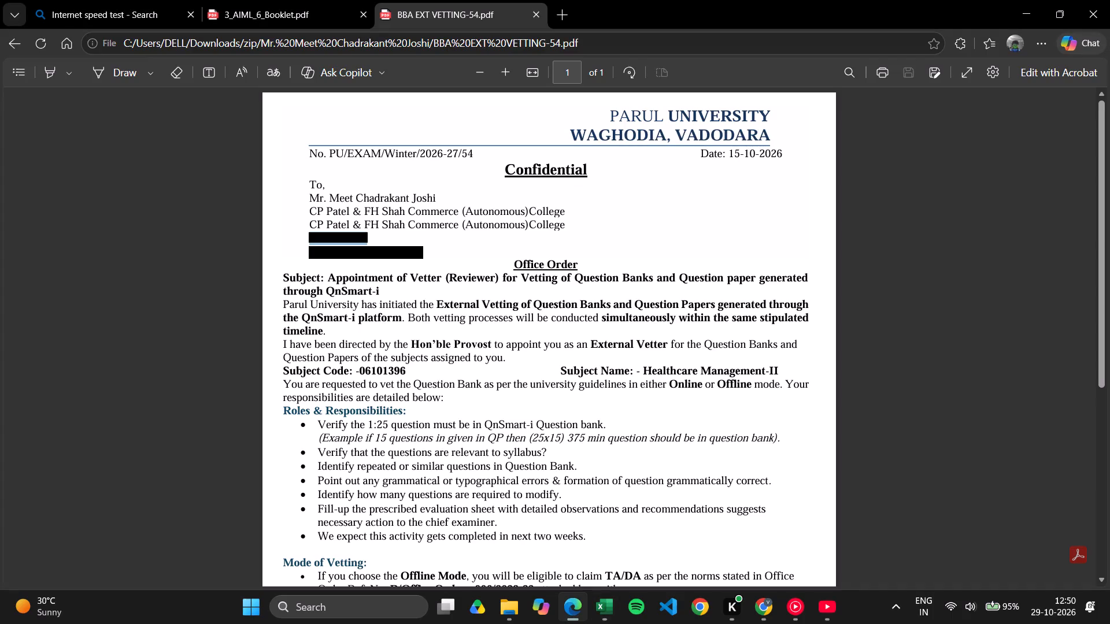
pyautogui.doubleClick(375, 374)
pyautogui.hotkey('ctrl', 'c')
pyautogui.hotkey('alt', 'Tab')
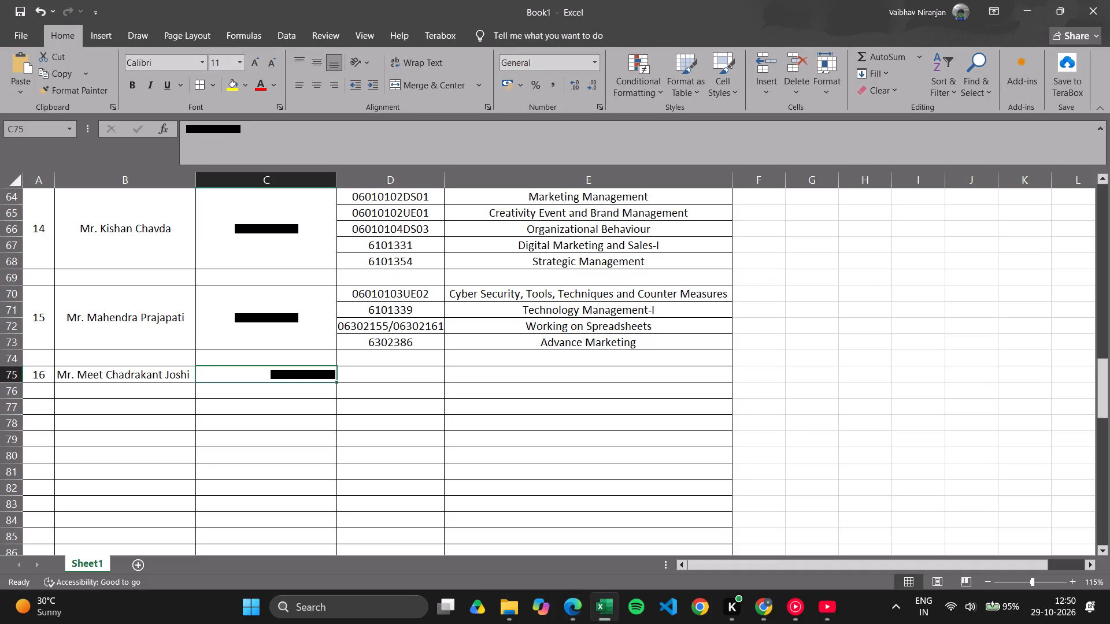
pyautogui.click(386, 373)
pyautogui.hotkey('ctrl', 'v')
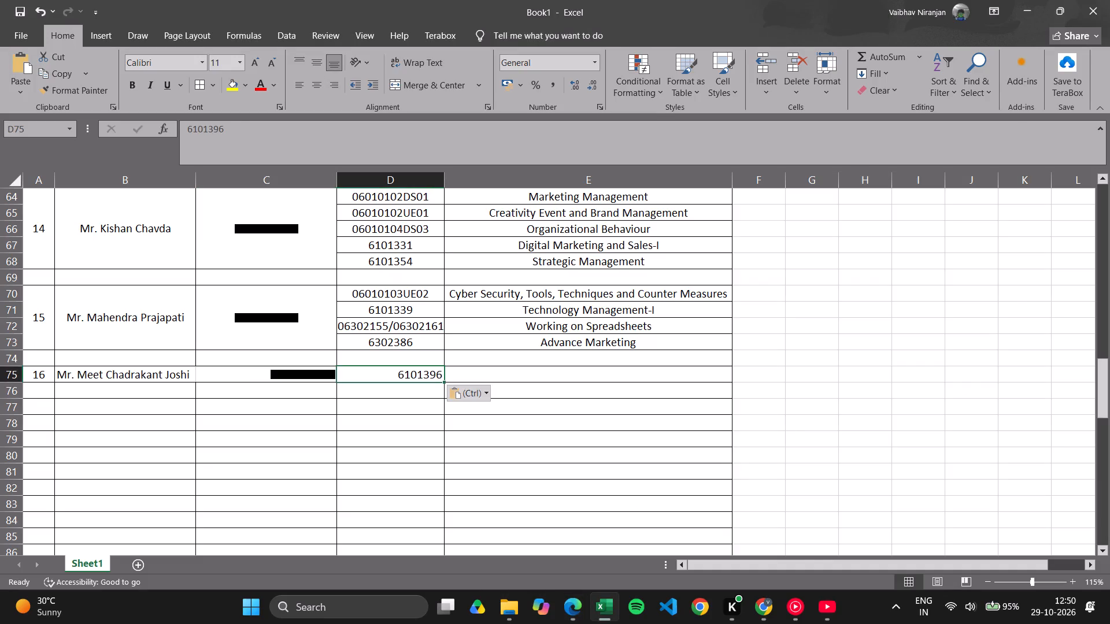
# Copy the subject name Healthcare Management-II from the BBA EXT VETTING-54 letter into cell E75 of the Excel sheet.
pyautogui.hotkey('alt', 'Tab')
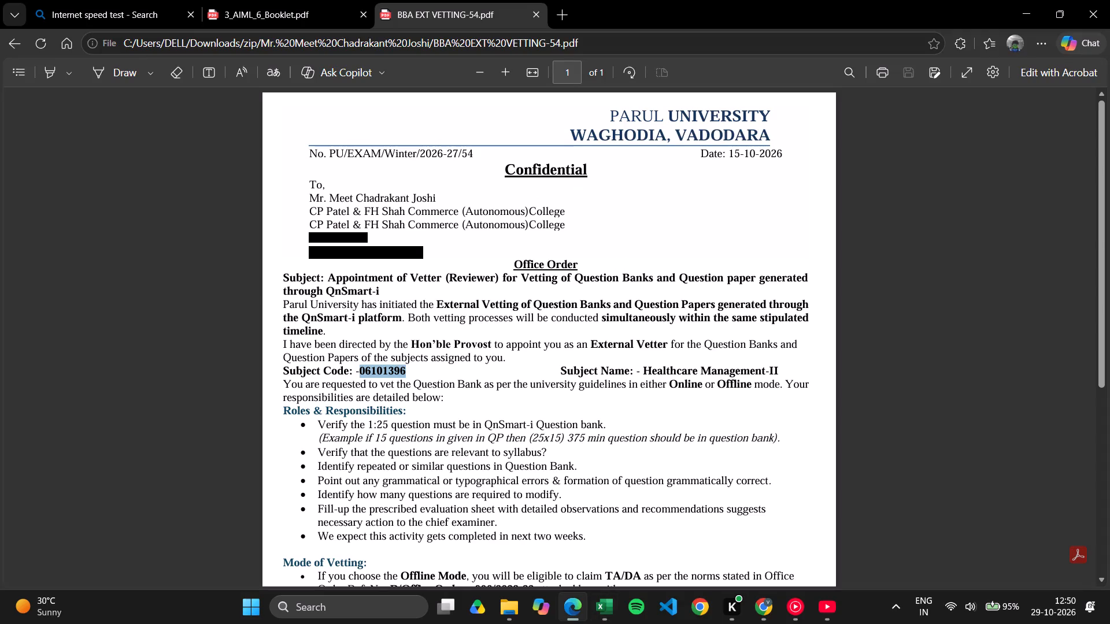
pyautogui.tripleClick(645, 369)
pyautogui.click(645, 369)
pyautogui.moveTo(645, 369); pyautogui.dragTo(663, 368)
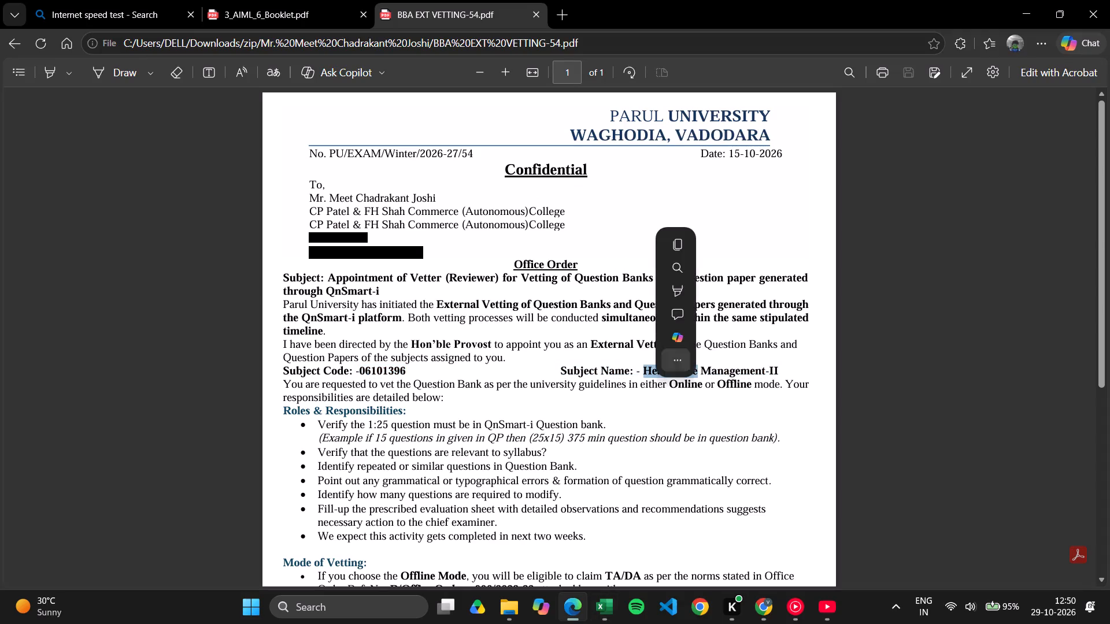
pyautogui.moveTo(663, 368); pyautogui.dragTo(799, 367)
pyautogui.click(780, 367)
pyautogui.moveTo(647, 372); pyautogui.dragTo(709, 366)
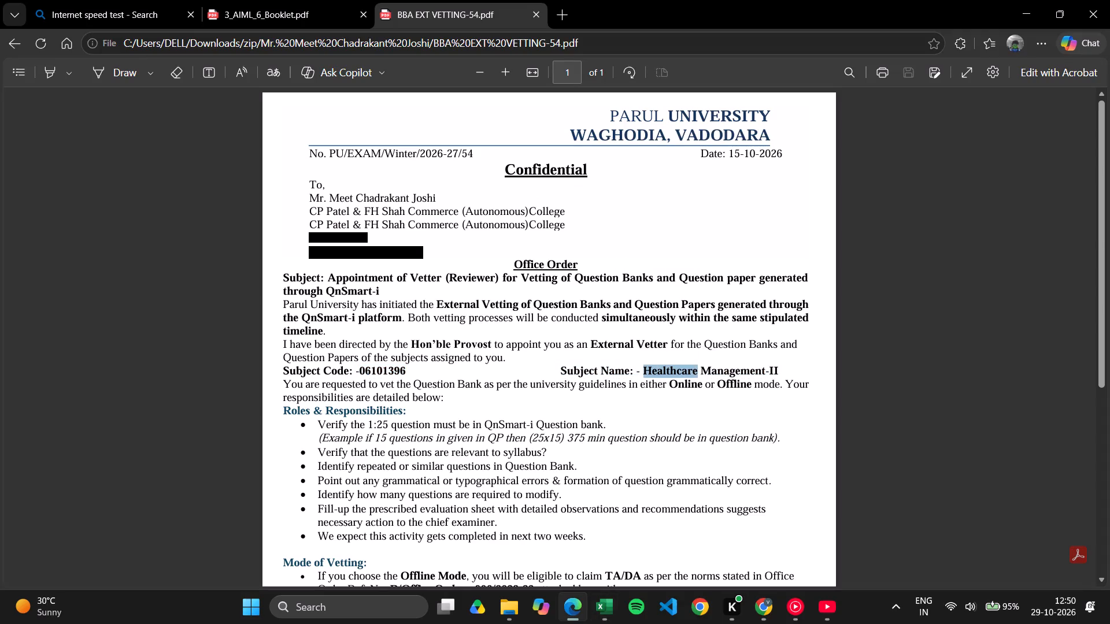
pyautogui.moveTo(709, 366); pyautogui.dragTo(782, 363)
pyautogui.hotkey('ctrl', 'c')
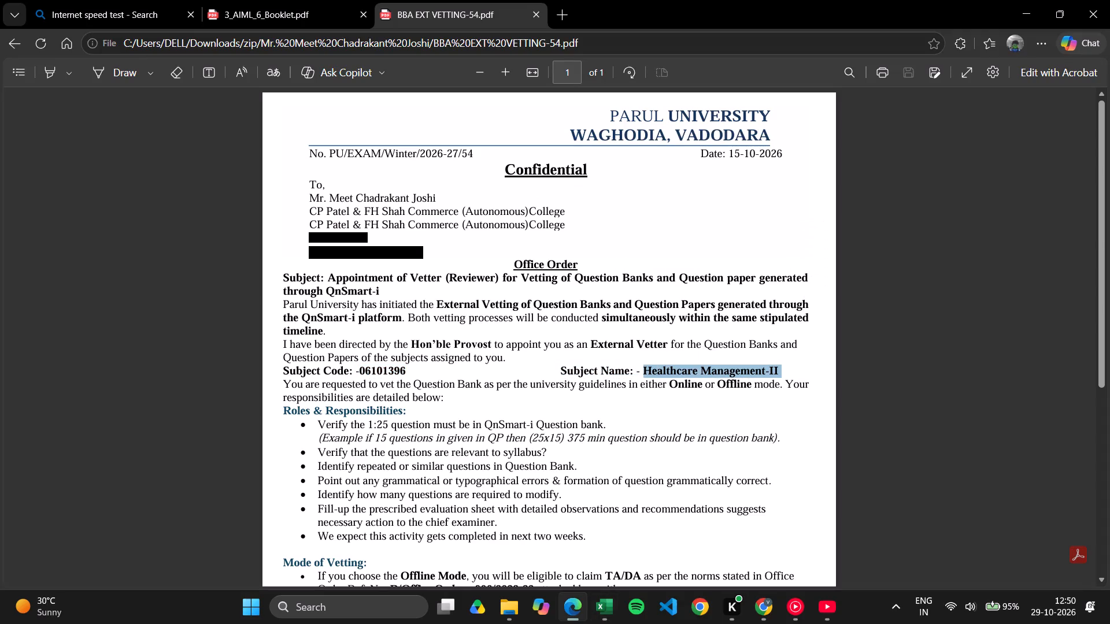
pyautogui.hotkey('alt', 'Tab')
pyautogui.click(563, 377)
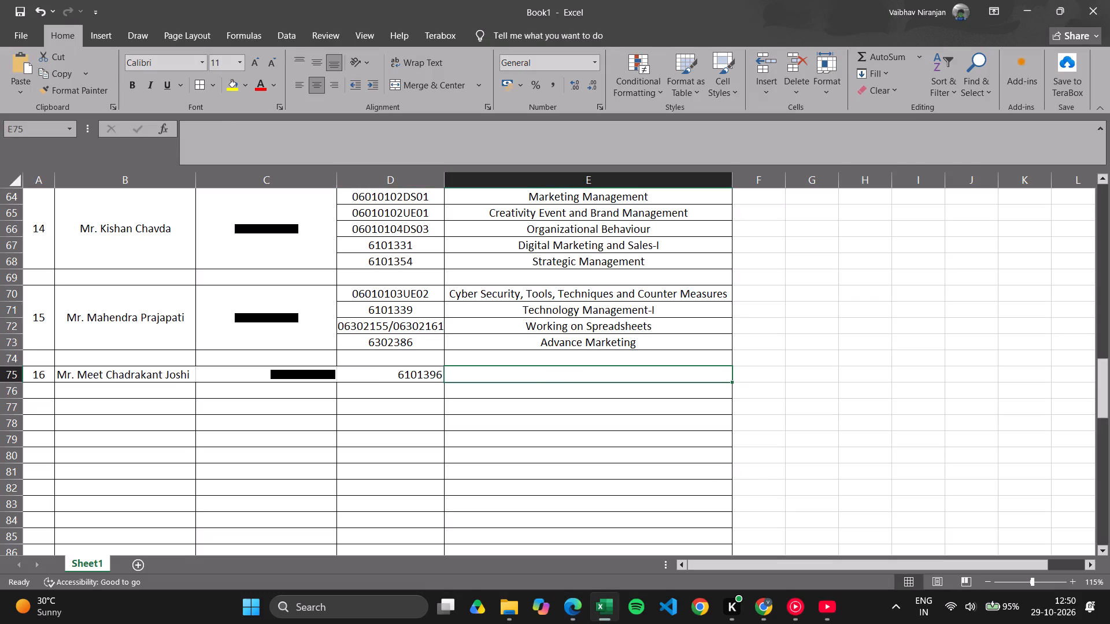
pyautogui.hotkey('ctrl', 'v')
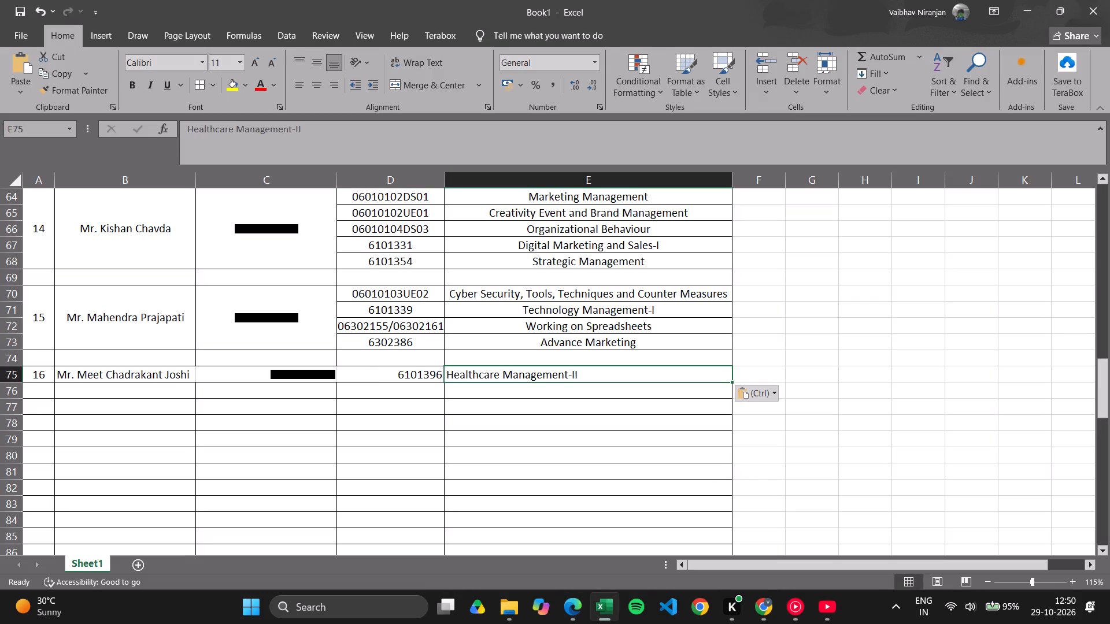
# Centre the contents of row 75 horizontally.
pyautogui.click(10, 371)
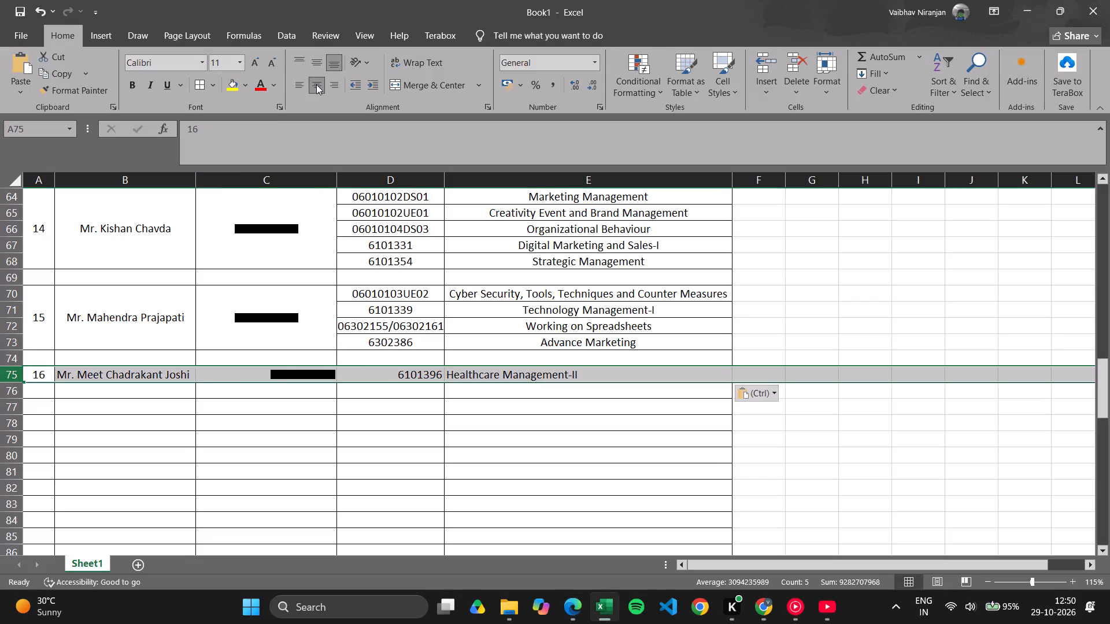
pyautogui.click(316, 84)
pyautogui.click(316, 86)
pyautogui.click(364, 408)
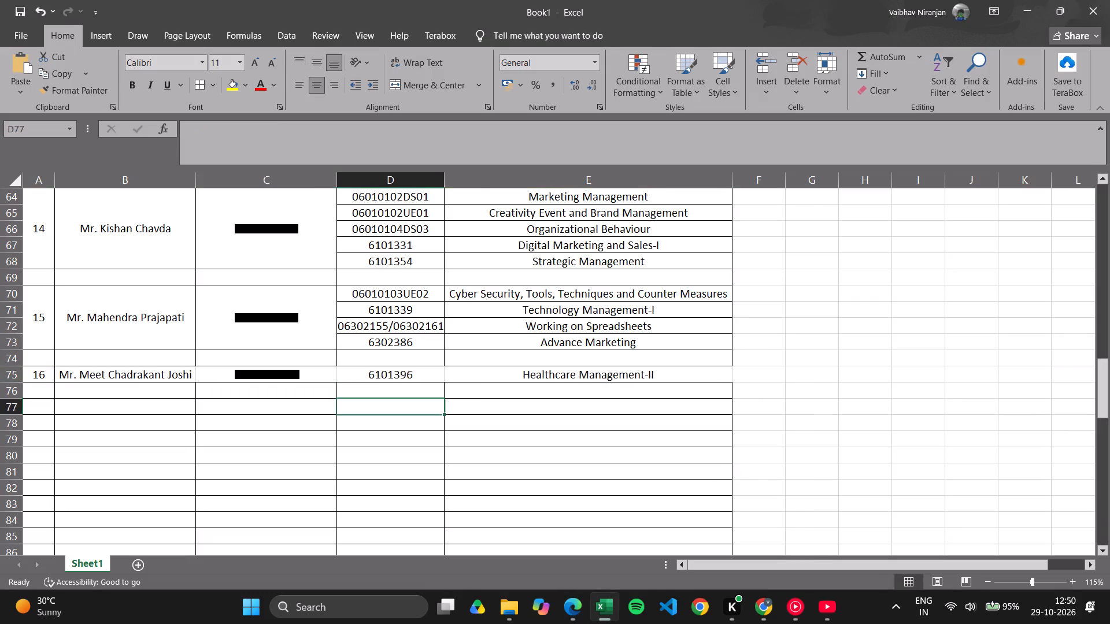
# Enter serial number 17 in cell A77 for the next vetter and select cell B77.
pyautogui.click(34, 410)
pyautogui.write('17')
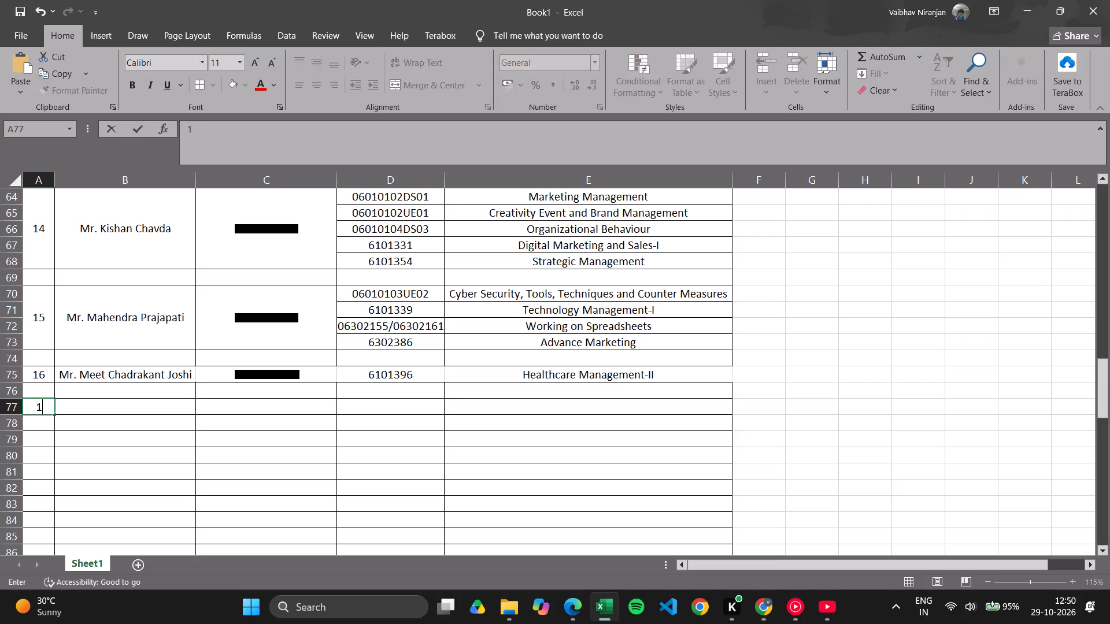
pyautogui.click(113, 417)
pyautogui.click(123, 404)
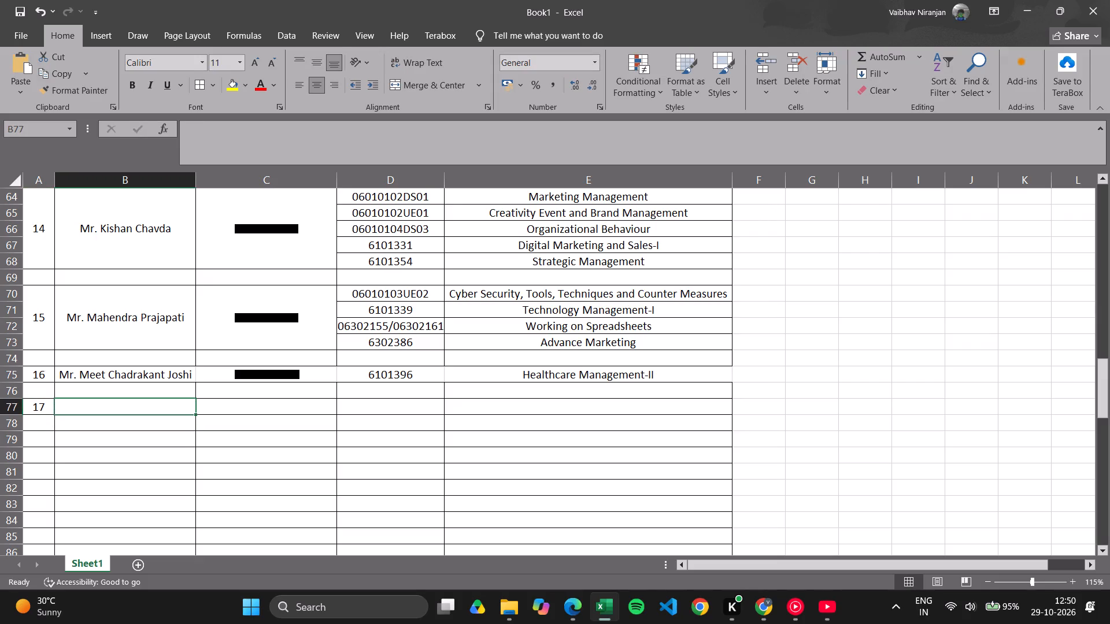
# In Edge, close the BBA EXT VETTING-54 letter.
pyautogui.click(575, 607)
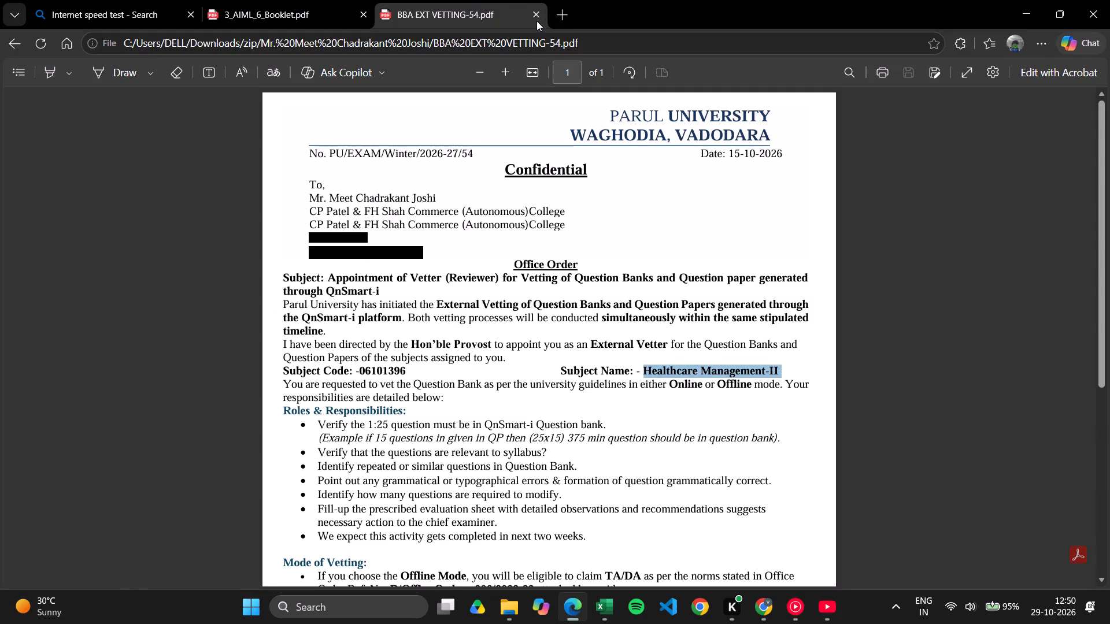
pyautogui.click(535, 16)
# In File Explorer, go back to the zip folder and open the vetter folder that follows entry 16's.
pyautogui.click(515, 614)
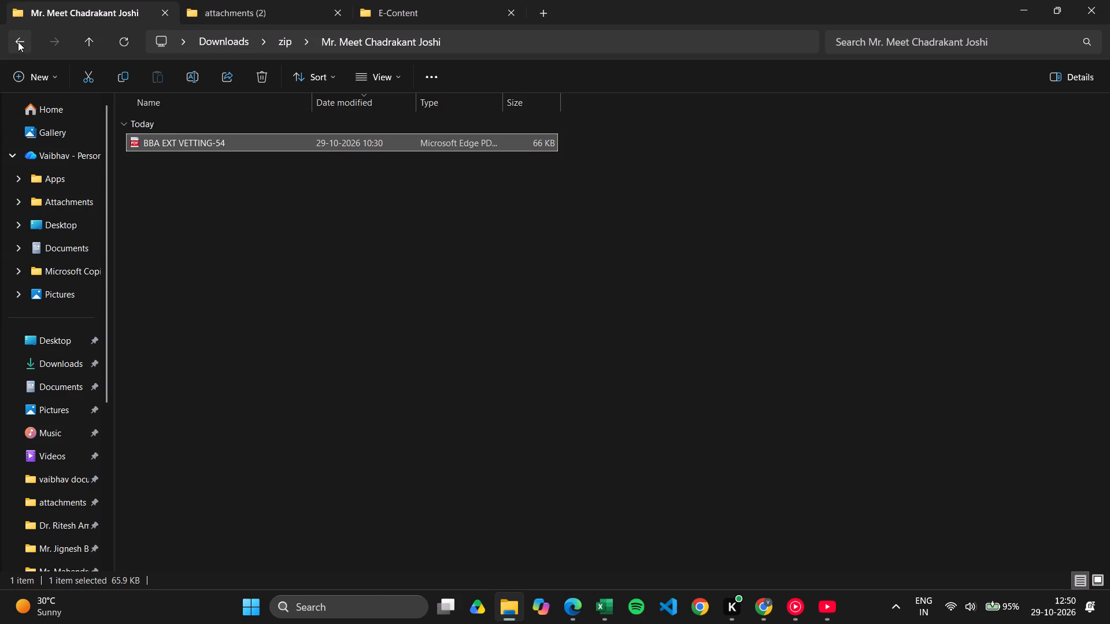
pyautogui.click(18, 42)
pyautogui.scroll(-2, 194, 470)
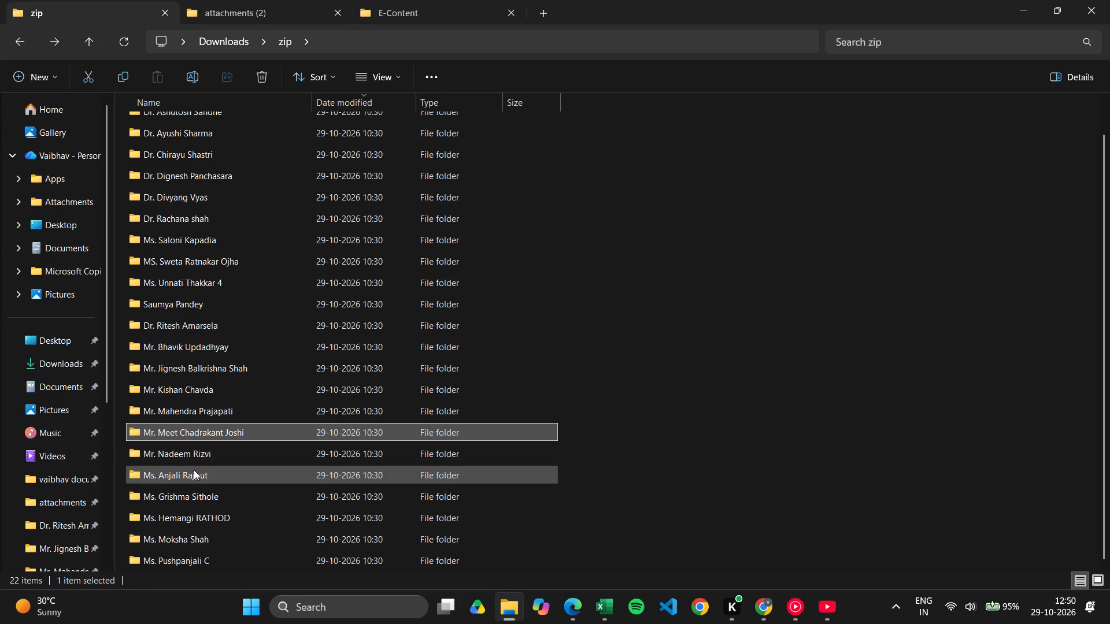
pyautogui.scroll(-2, 194, 470)
pyautogui.click(216, 457)
pyautogui.doubleClick(216, 457)
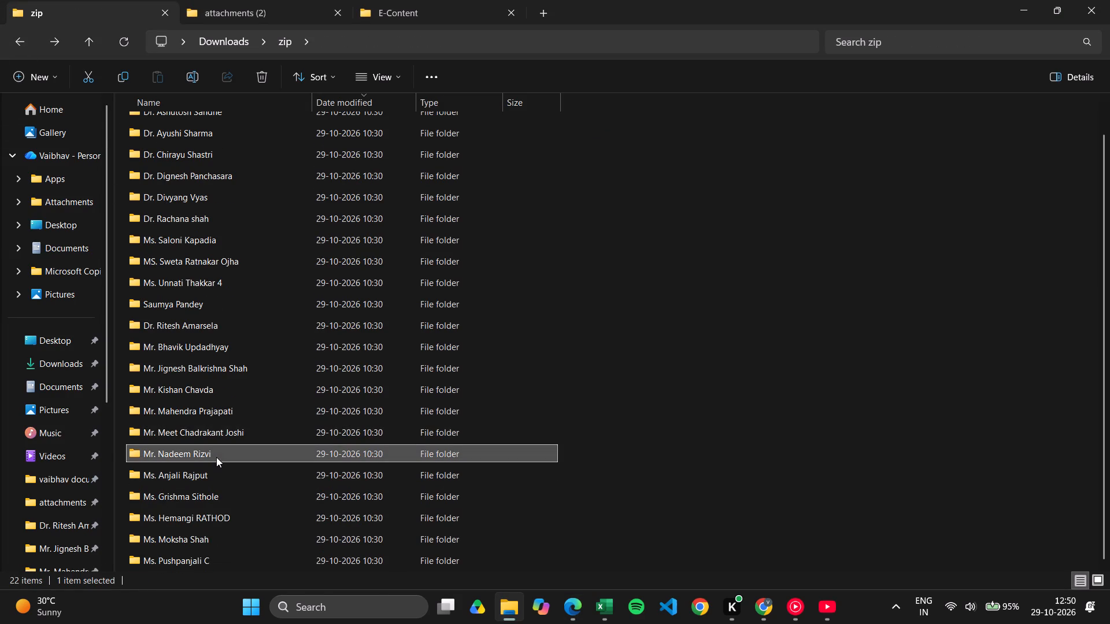
# Open the BBA EXT VETTING-69 letter and copy the vetter's name into cell B77 of the Excel sheet.
pyautogui.doubleClick(257, 148)
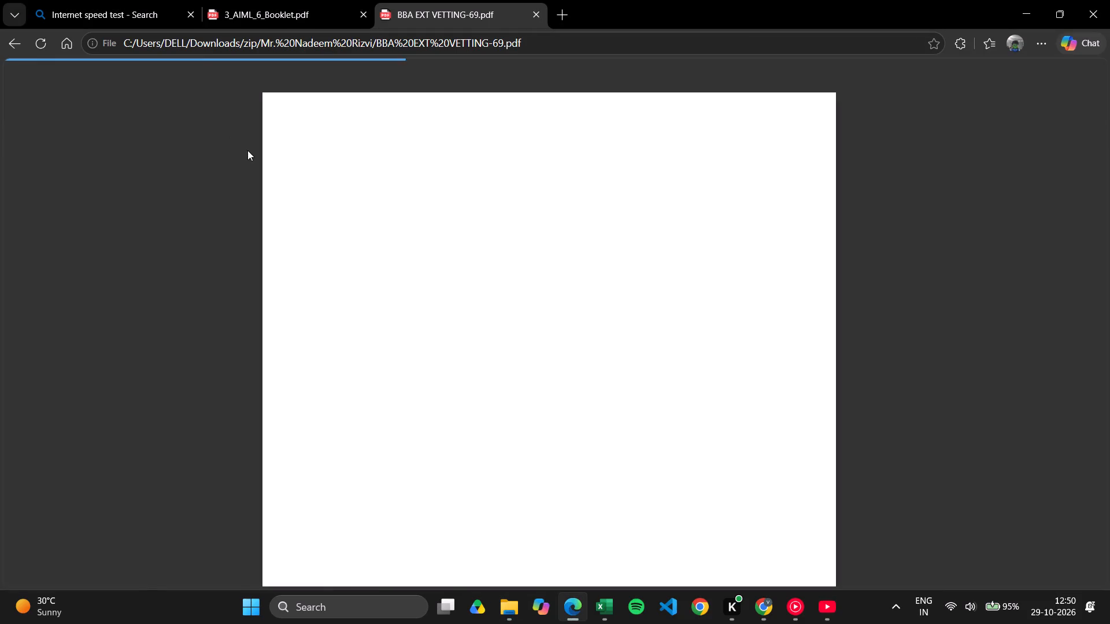
pyautogui.tripleClick(356, 202)
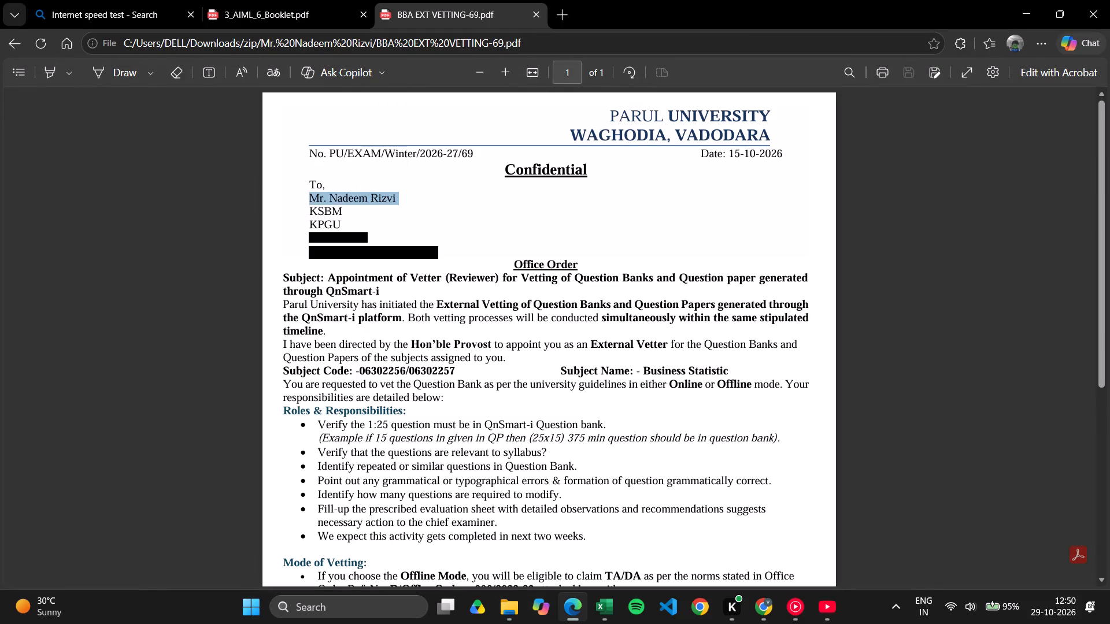
pyautogui.hotkey('ctrl', 'c')
pyautogui.hotkey('alt', 'Tab')
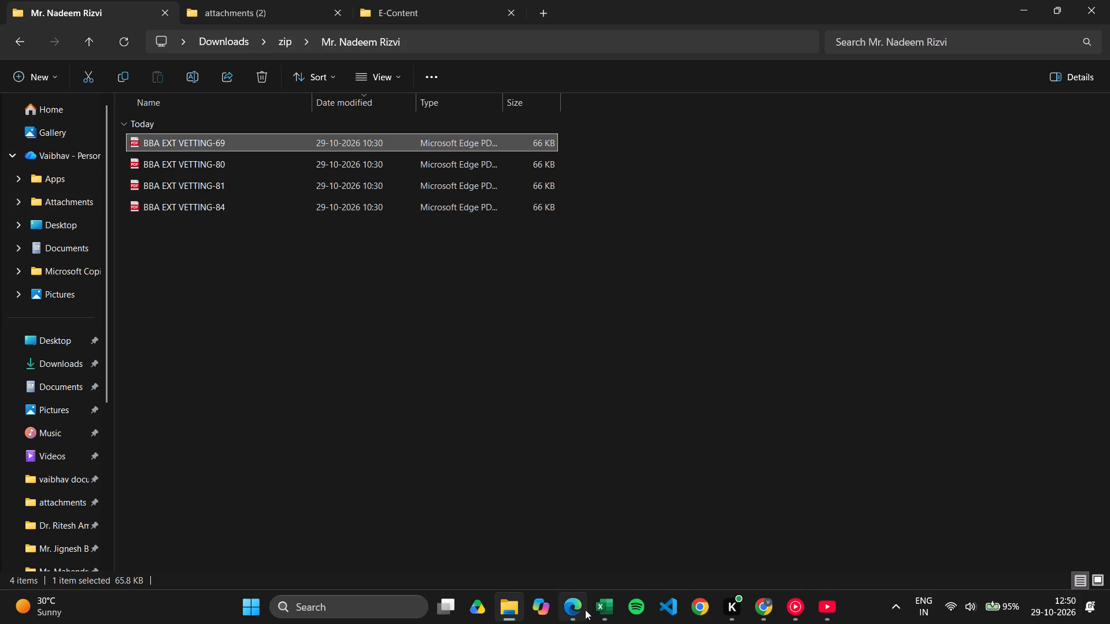
pyautogui.click(604, 609)
pyautogui.hotkey('ctrl', 'v')
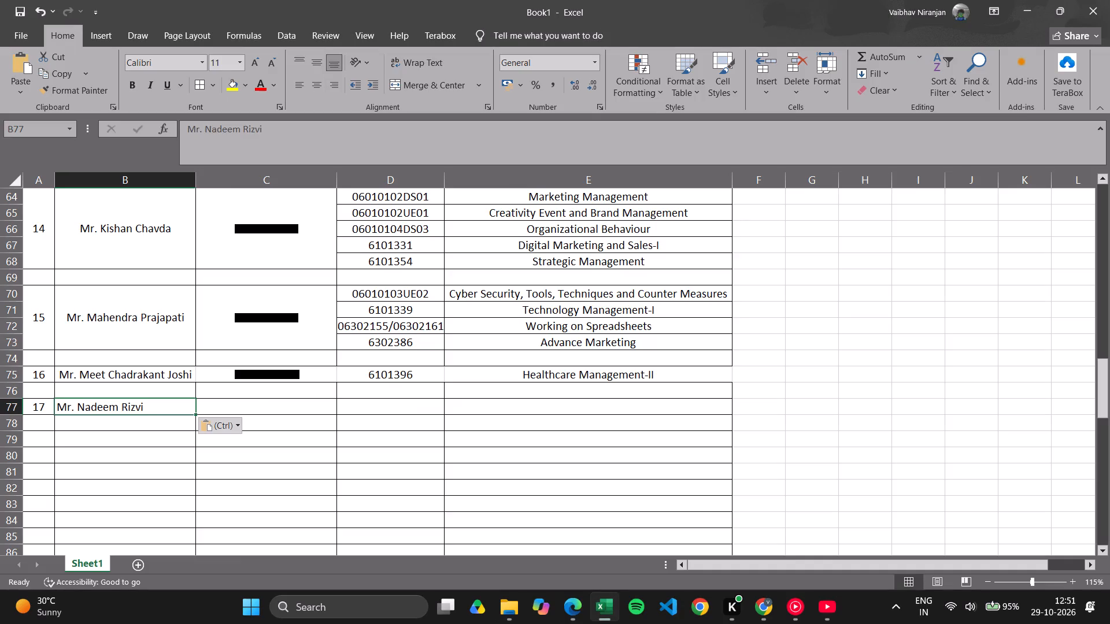
# Copy the vetter's contact number from the BBA EXT VETTING-69 letter into cell C77 of the Excel sheet.
pyautogui.click(276, 407)
pyautogui.hotkey('alt', 'Tab')
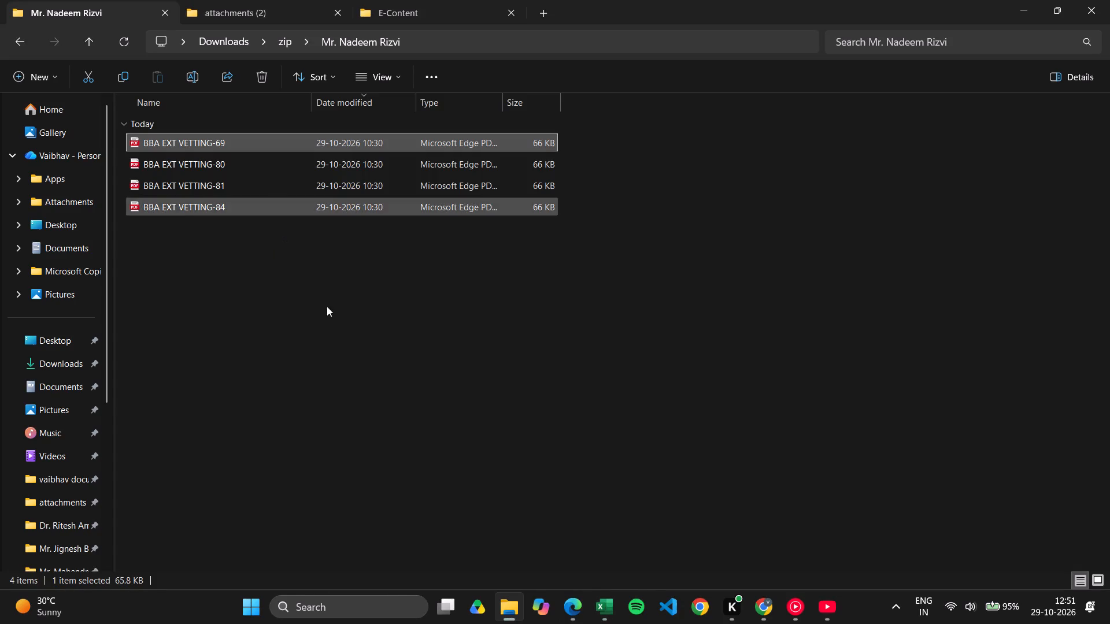
pyautogui.click(567, 609)
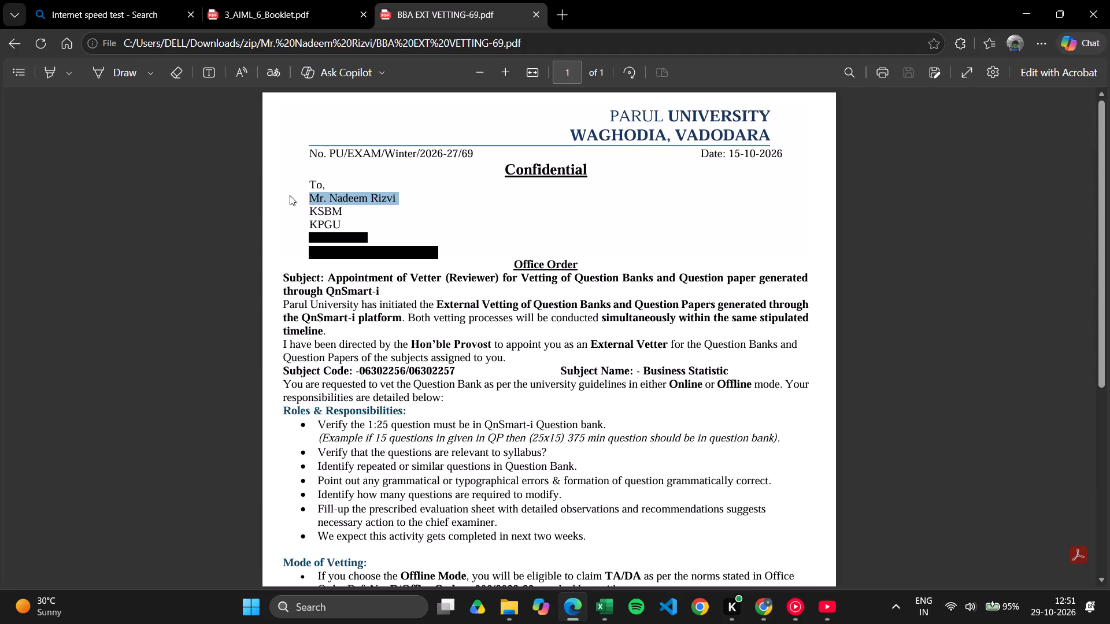
pyautogui.doubleClick(338, 238)
pyautogui.hotkey('ctrl', 'c')
pyautogui.hotkey('alt', 'Tab')
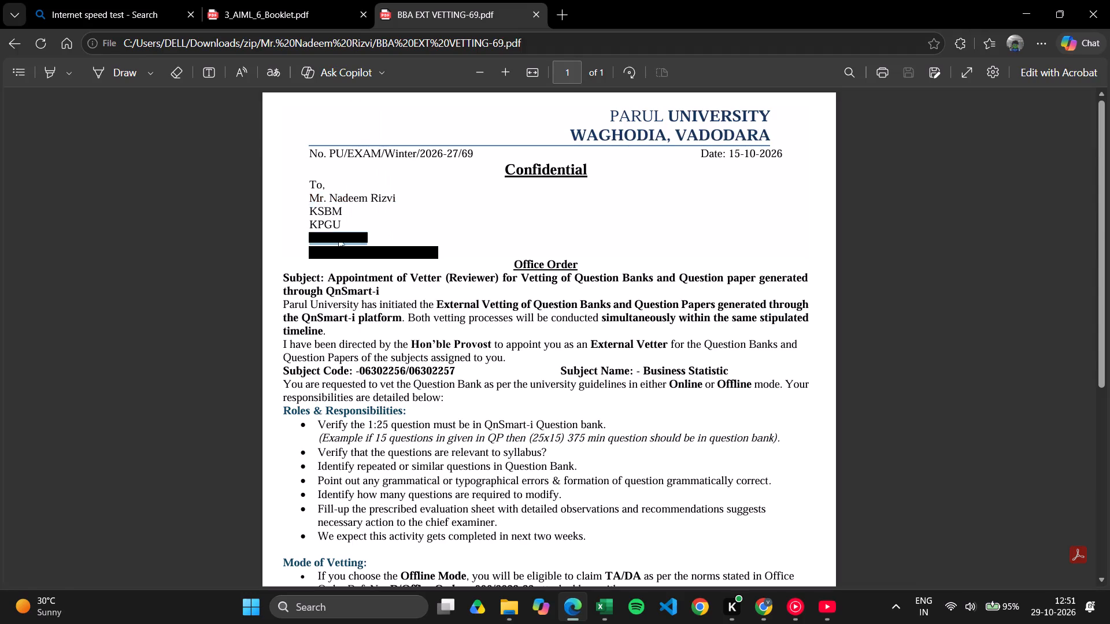
pyautogui.click(598, 604)
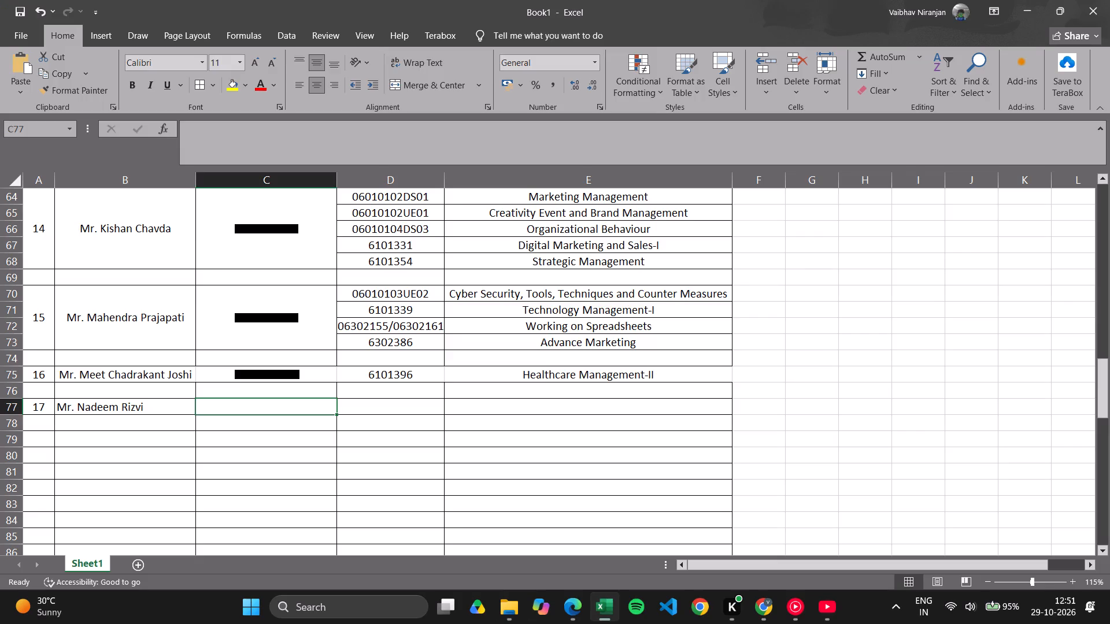
pyautogui.hotkey('ctrl', 'v')
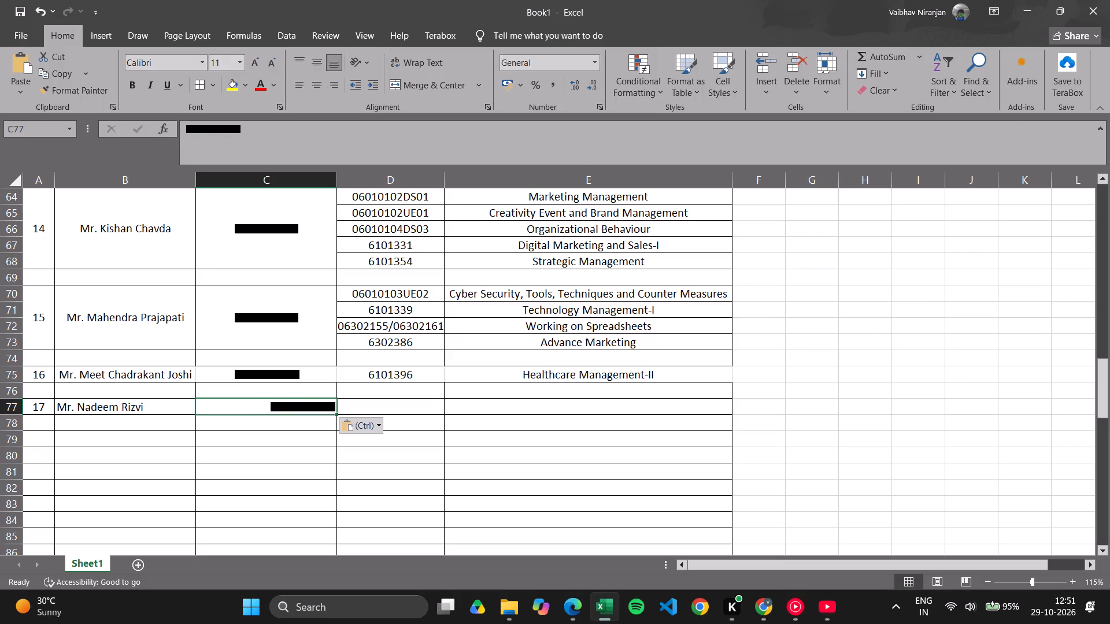
# Copy subject code 06302256/06302257 from the BBA EXT VETTING-69 letter into cell D77 of the Excel sheet.
pyautogui.click(390, 410)
pyautogui.hotkey('alt', 'Tab')
pyautogui.click(570, 618)
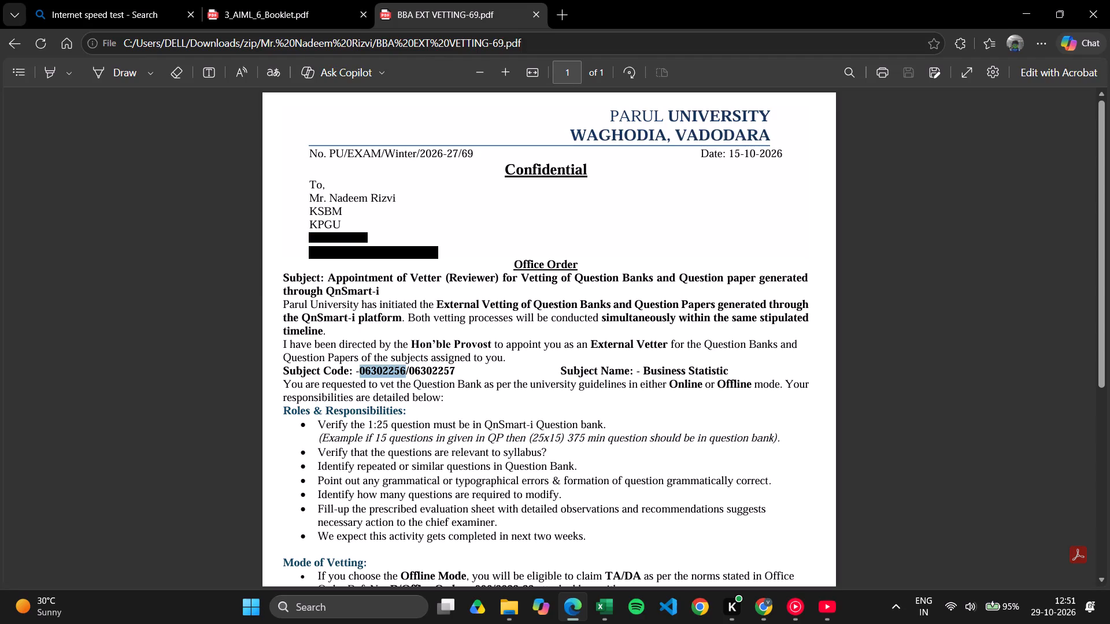
pyautogui.hotkey('ctrl', 'c')
pyautogui.hotkey('alt', 'Tab')
pyautogui.hotkey('alt', 'Tab')
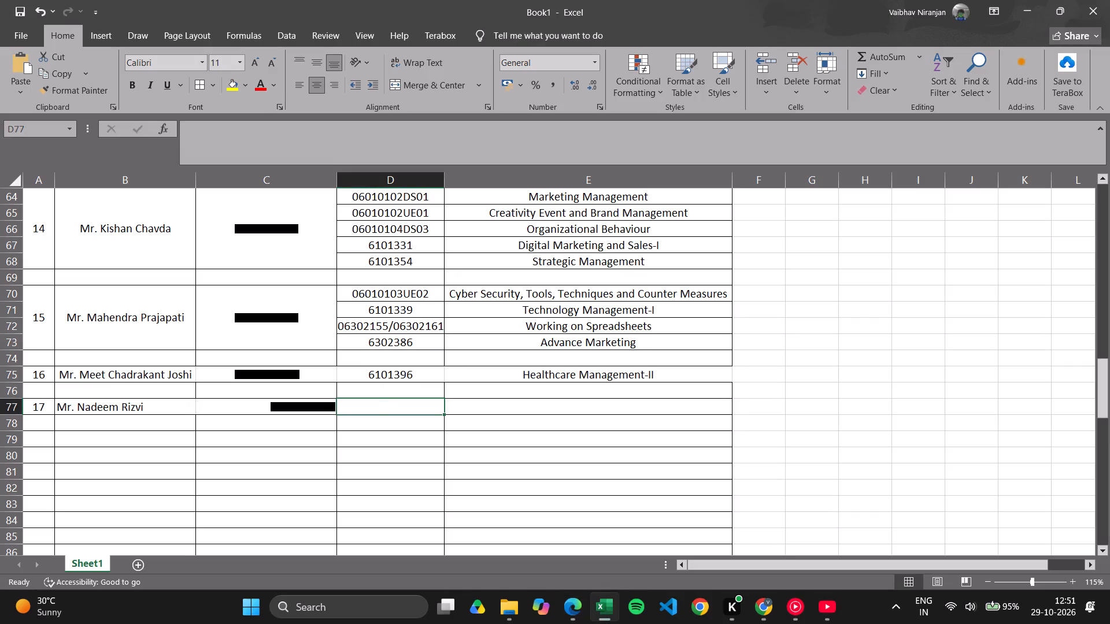
pyautogui.hotkey('ctrl', 'v')
# Copy the subject name Business Statistic from the BBA EXT VETTING-69 letter into cell E77 of the Excel sheet.
pyautogui.hotkey('alt', 'Tab')
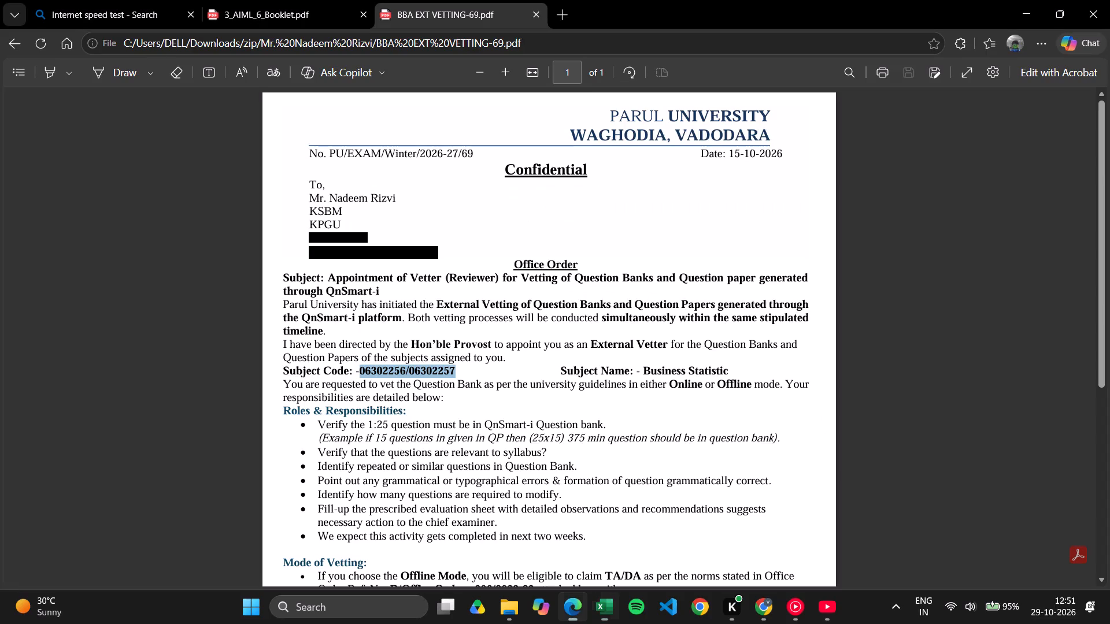
pyautogui.moveTo(642, 370); pyautogui.dragTo(712, 364)
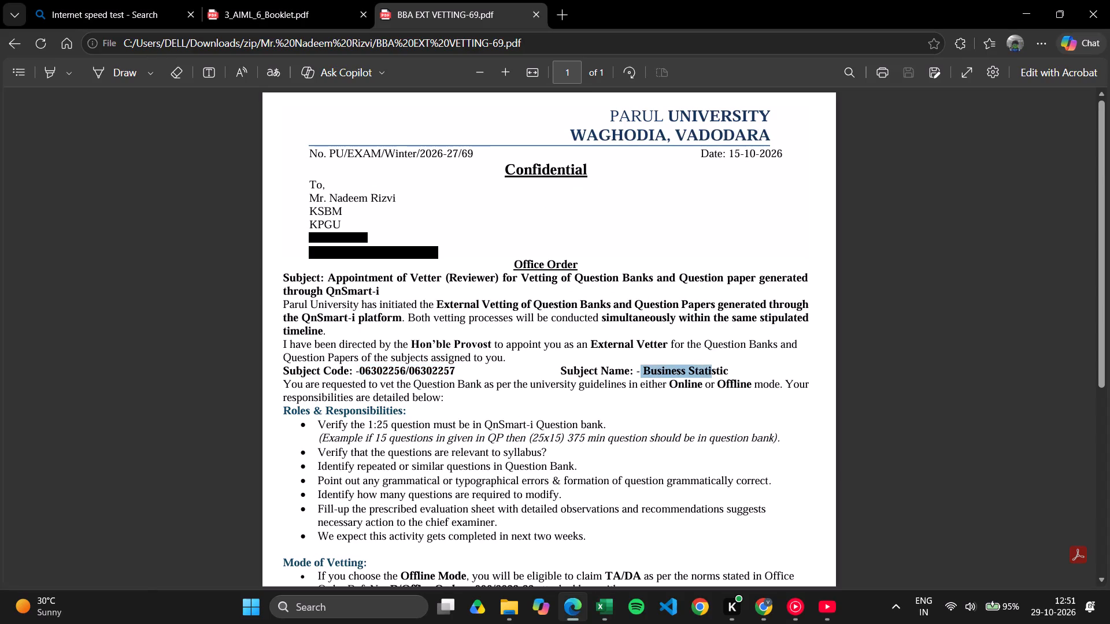
pyautogui.moveTo(712, 364); pyautogui.dragTo(727, 366)
pyautogui.hotkey('ctrl', 'c')
pyautogui.hotkey('alt', 'Tab')
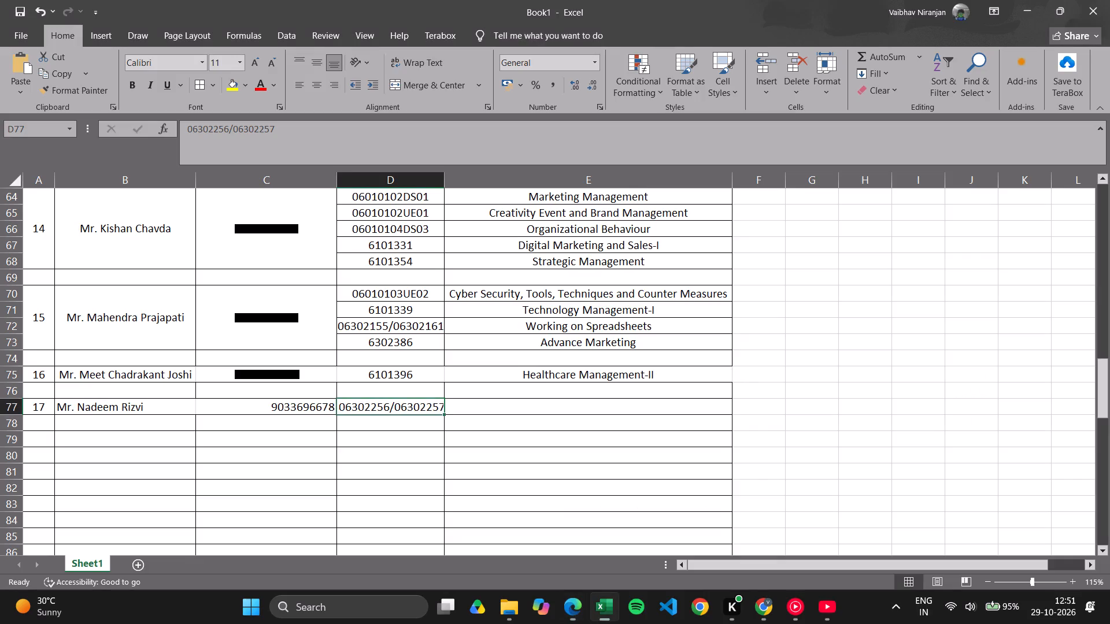
pyautogui.click(573, 407)
pyautogui.hotkey('ctrl', 'v')
# Open the BBA EXT VETTING-80 letter and copy its subject code 06302387 into cell D78 of the Excel sheet.
pyautogui.hotkey('alt', 'Tab')
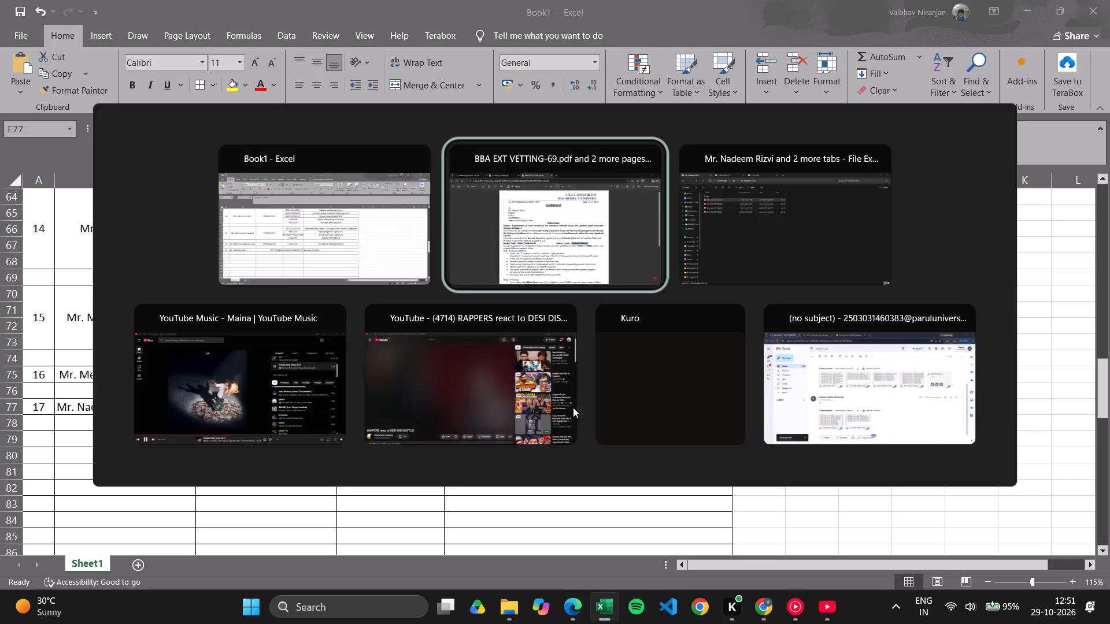
pyautogui.hotkey('alt', 'Tab')
pyautogui.hotkey('alt', 'Tab')
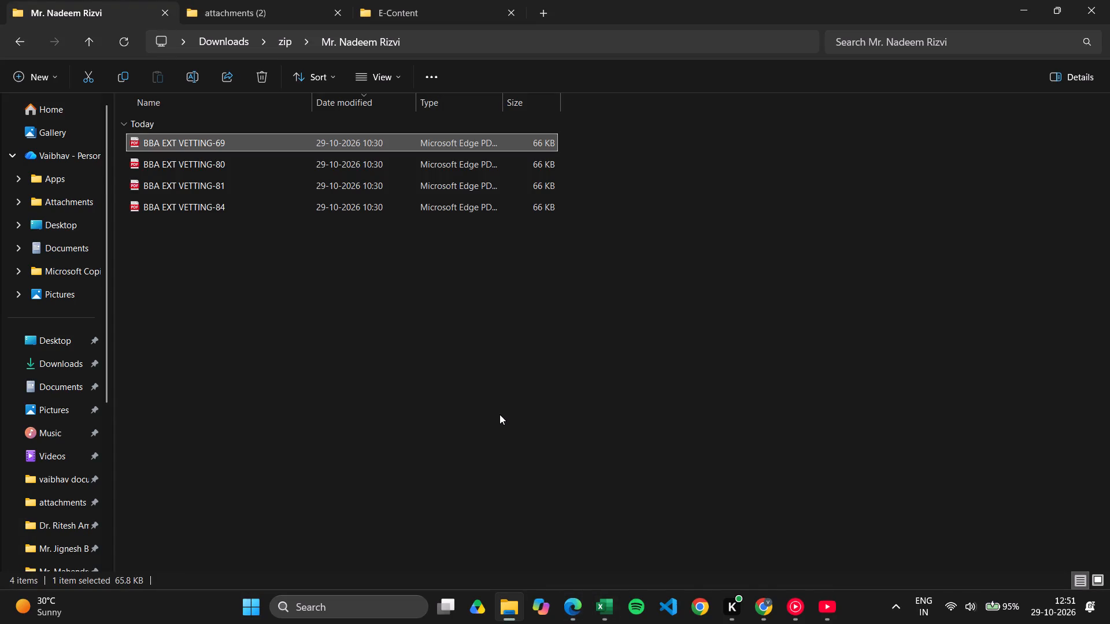
pyautogui.doubleClick(221, 164)
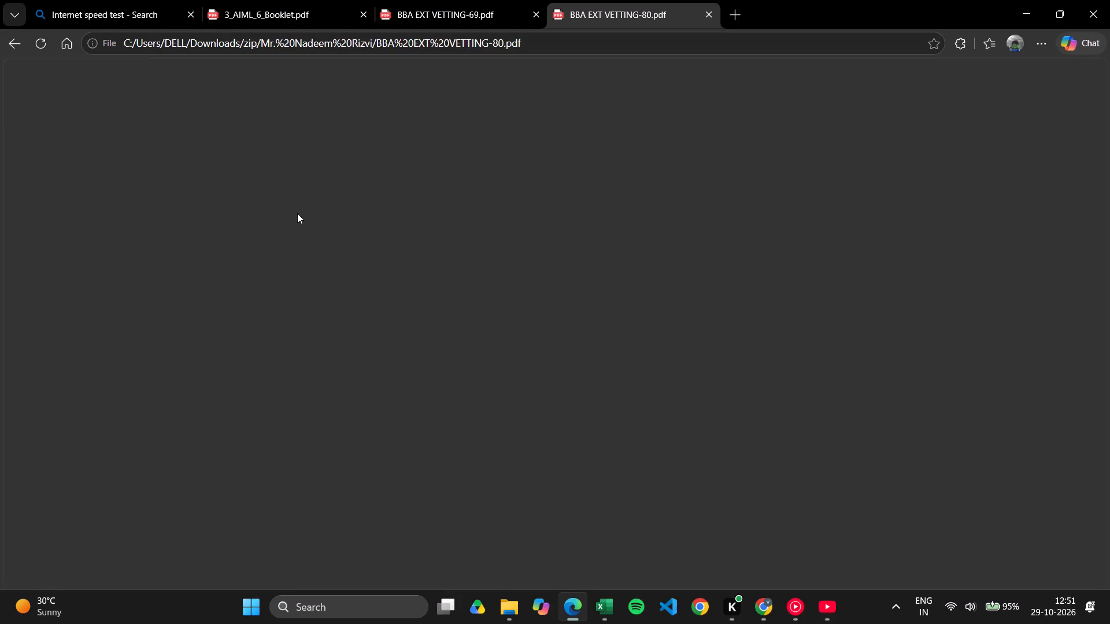
pyautogui.doubleClick(377, 367)
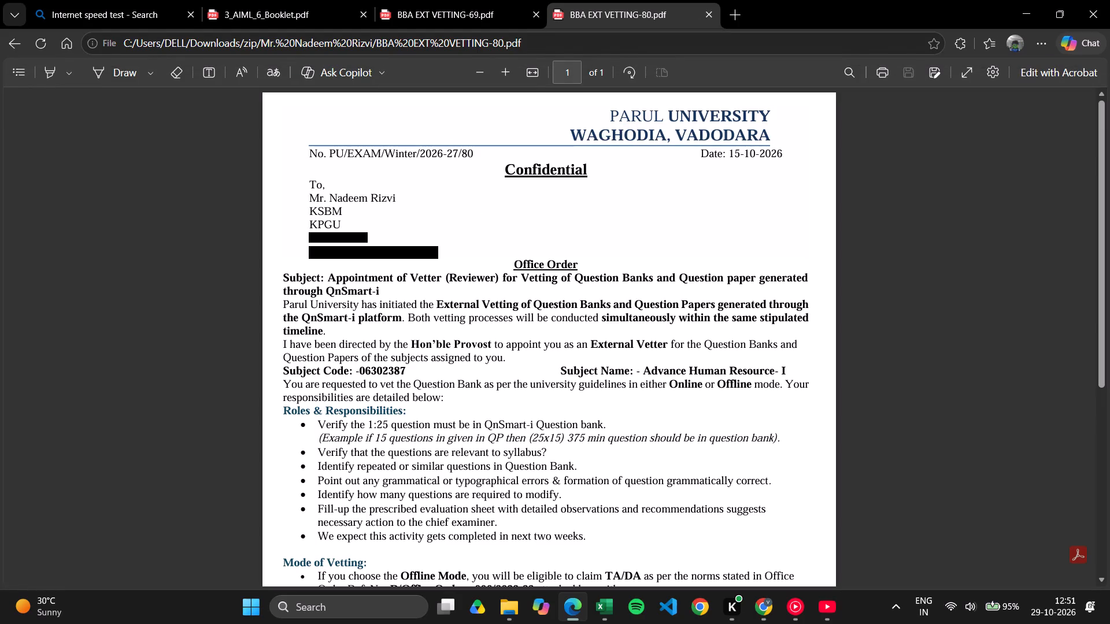
pyautogui.hotkey('ctrl', 'c')
pyautogui.hotkey('alt', 'Tab')
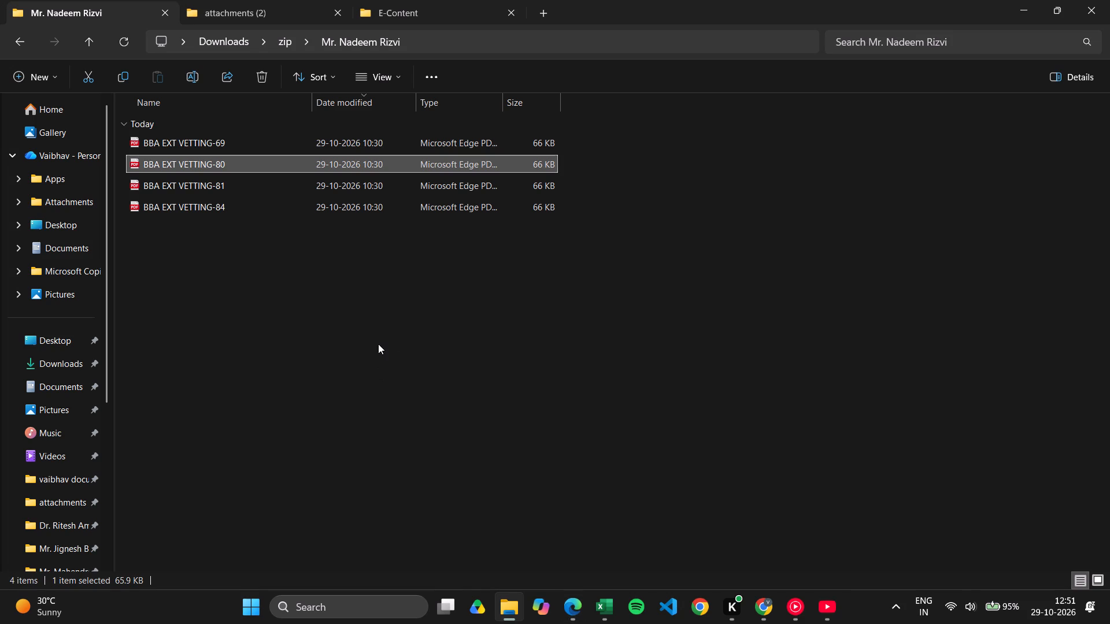
pyautogui.hotkey('alt', 'Tab')
pyautogui.hotkey('alt', 'Tab')
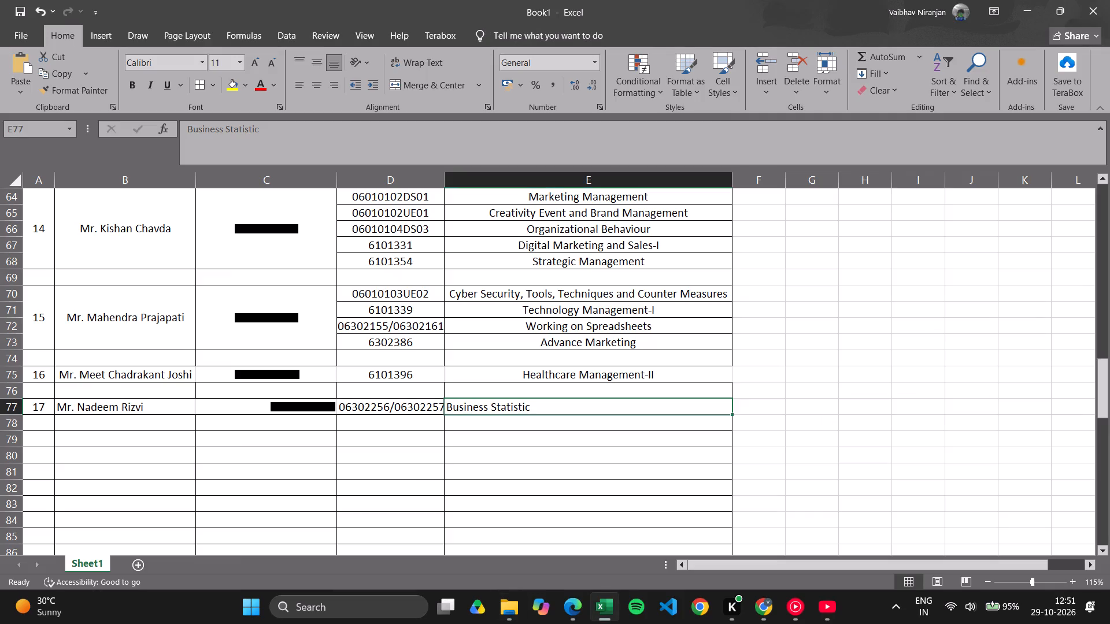
pyautogui.click(369, 426)
pyautogui.hotkey('ctrl', 'v')
# Copy the subject name Advance Human Resource- I from the BBA EXT VETTING-80 letter into cell E78 of the Excel sheet.
pyautogui.hotkey('alt', 'Tab')
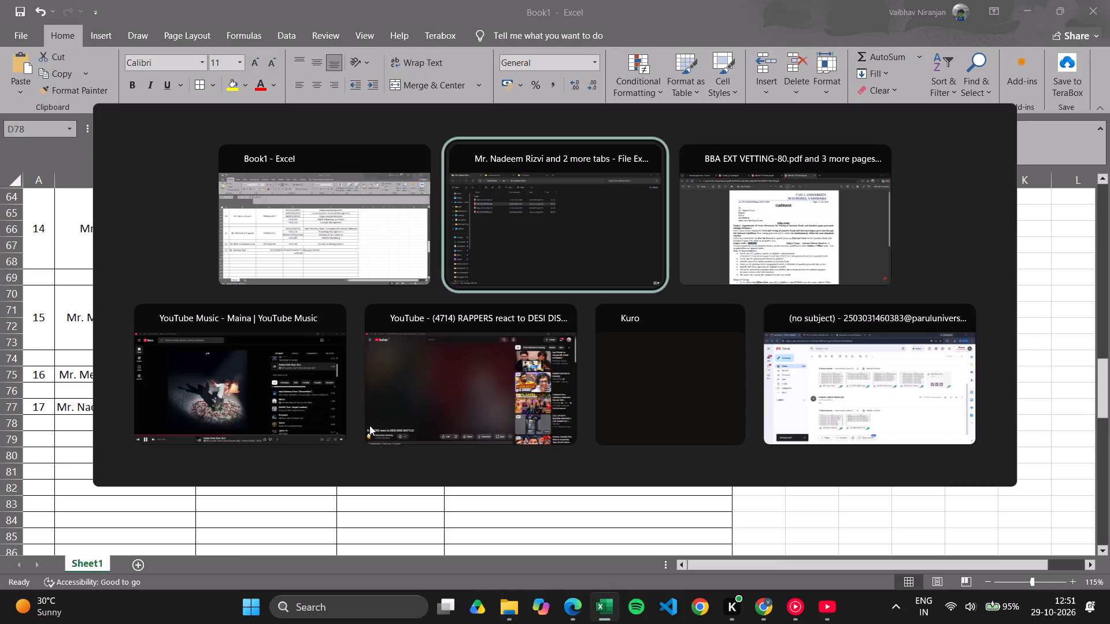
pyautogui.hotkey('alt', 'Tab')
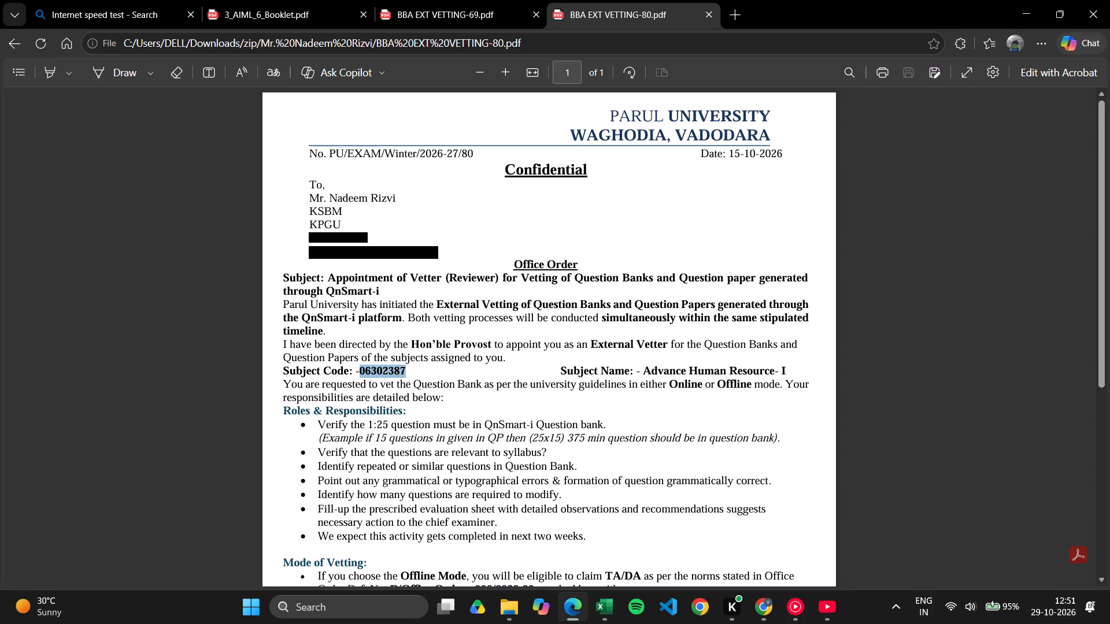
pyautogui.moveTo(645, 369); pyautogui.dragTo(786, 364)
pyautogui.hotkey('ctrl', 'c')
pyautogui.hotkey('alt', 'Tab')
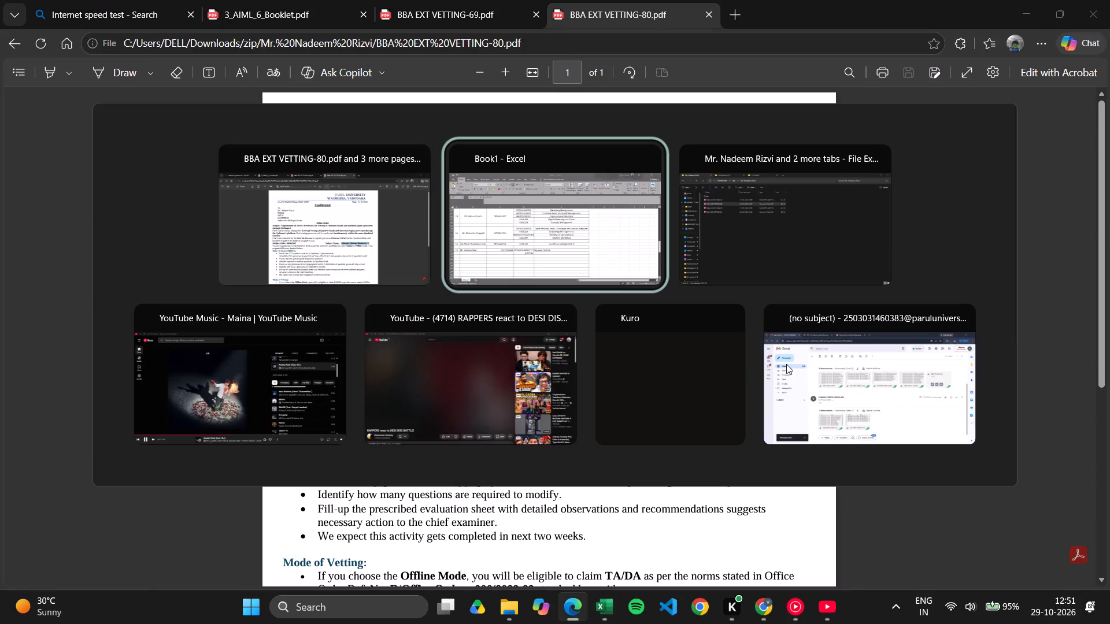
pyautogui.click(523, 422)
pyautogui.hotkey('ctrl', 'v')
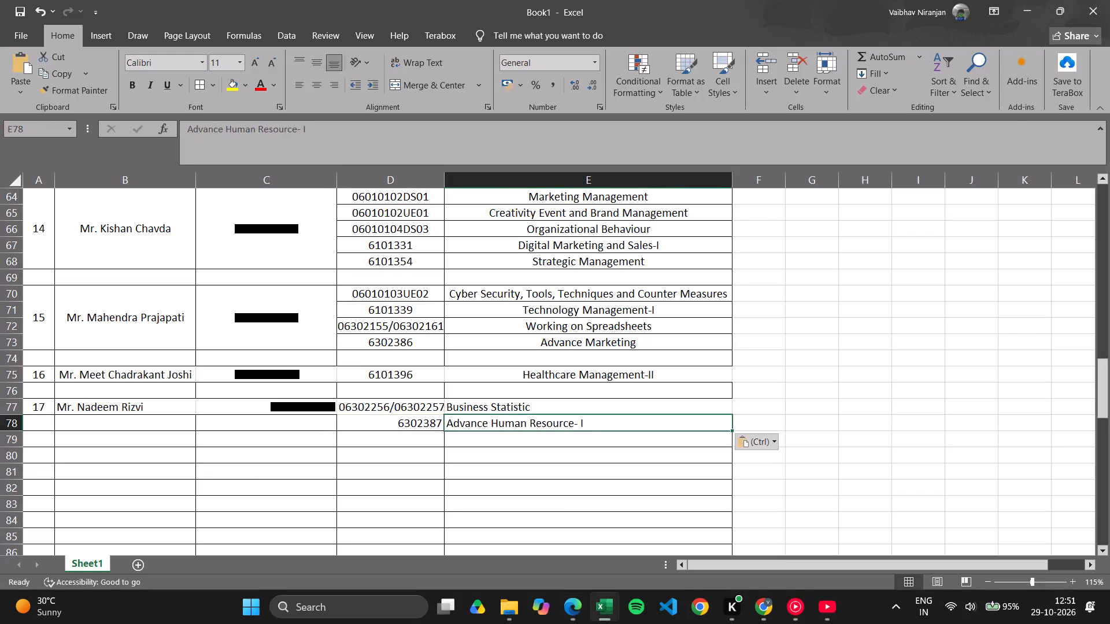
# Open the BBA EXT VETTING-81 letter and copy its subject code 06302388 into cell D79 of the Excel sheet.
pyautogui.hotkey('alt', 'Tab')
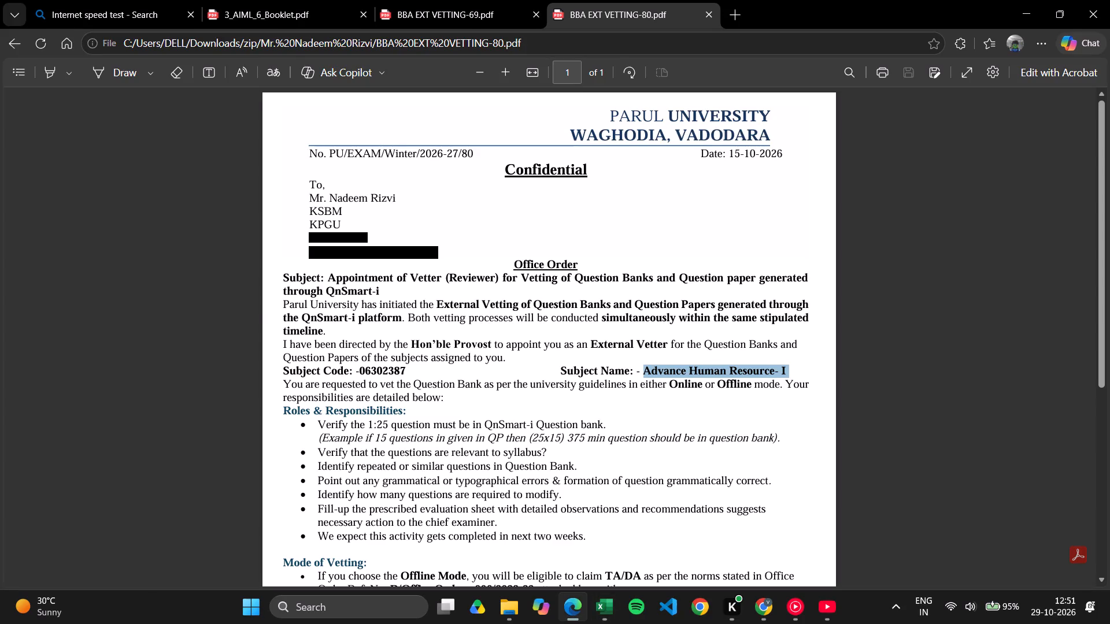
pyautogui.hotkey('alt', 'Tab')
pyautogui.hotkey('alt', 'Tab')
pyautogui.doubleClick(370, 182)
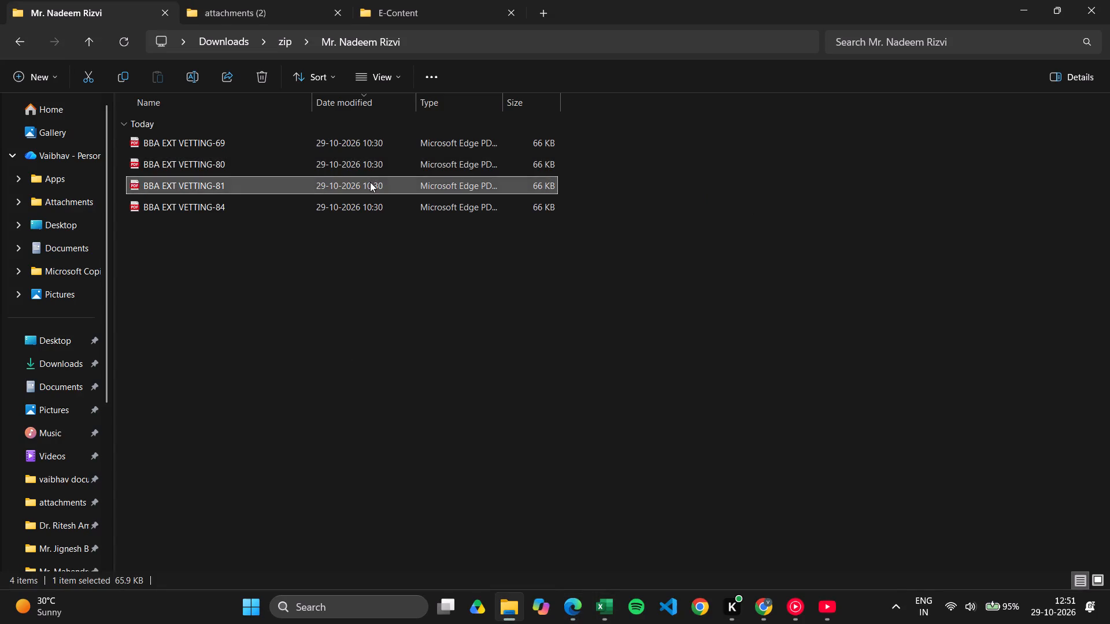
pyautogui.doubleClick(377, 371)
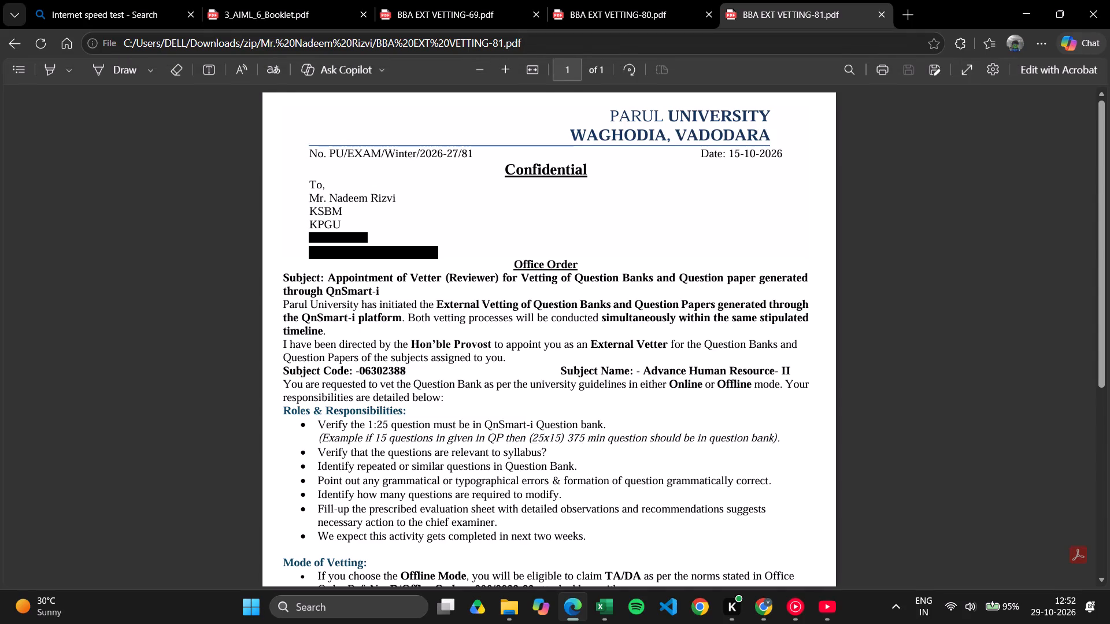
pyautogui.hotkey('ctrl', 'c')
pyautogui.hotkey('alt', 'Tab')
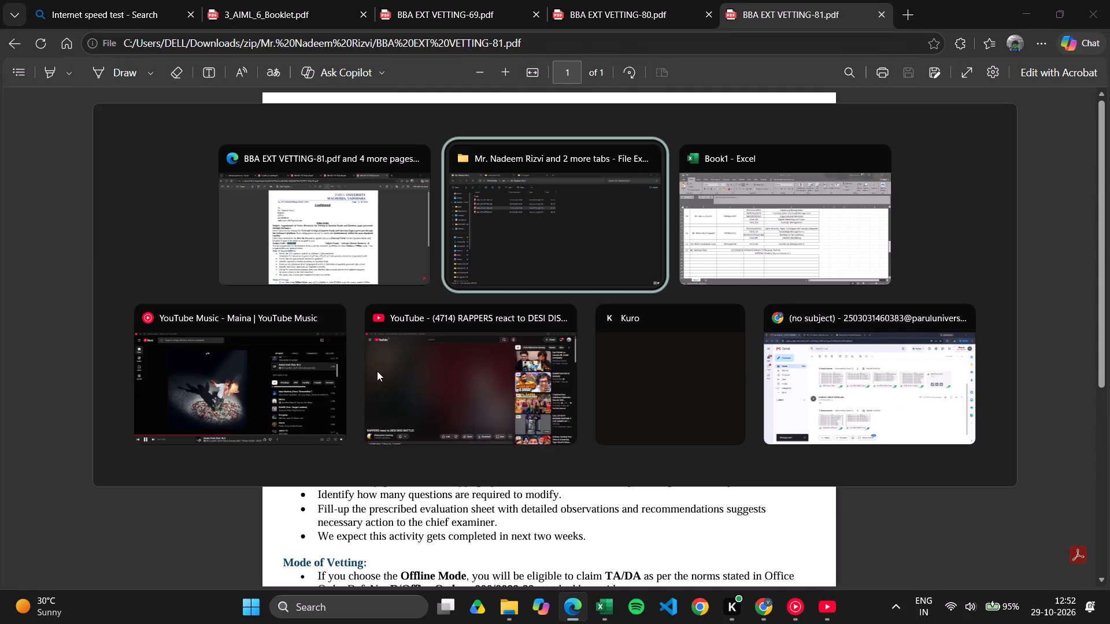
pyautogui.hotkey('alt', 'Tab')
pyautogui.click(416, 445)
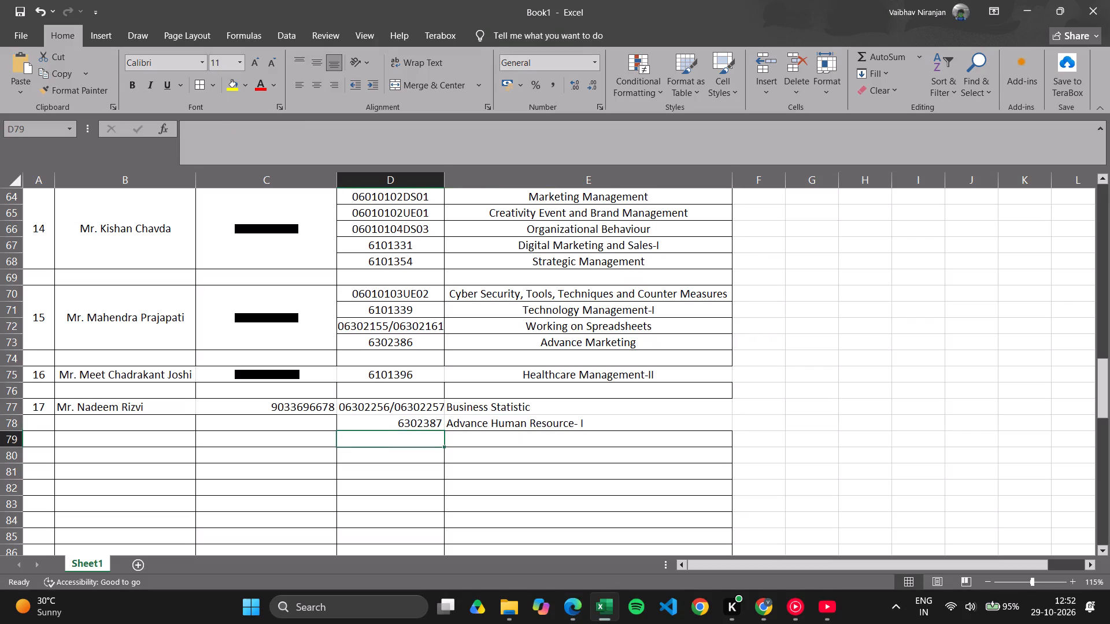
pyautogui.hotkey('ctrl', 'v')
# Copy the subject name "Advance Human Resource- II" from the BBA EXT VETTING-81 letter into cell E79 of the Excel sheet.
pyautogui.hotkey('alt', 'Tab')
pyautogui.hotkey('alt', 'Tab')
pyautogui.hotkey('alt', 'Tab')
pyautogui.hotkey('alt', 'Tab')
pyautogui.hotkey('alt', 'Tab')
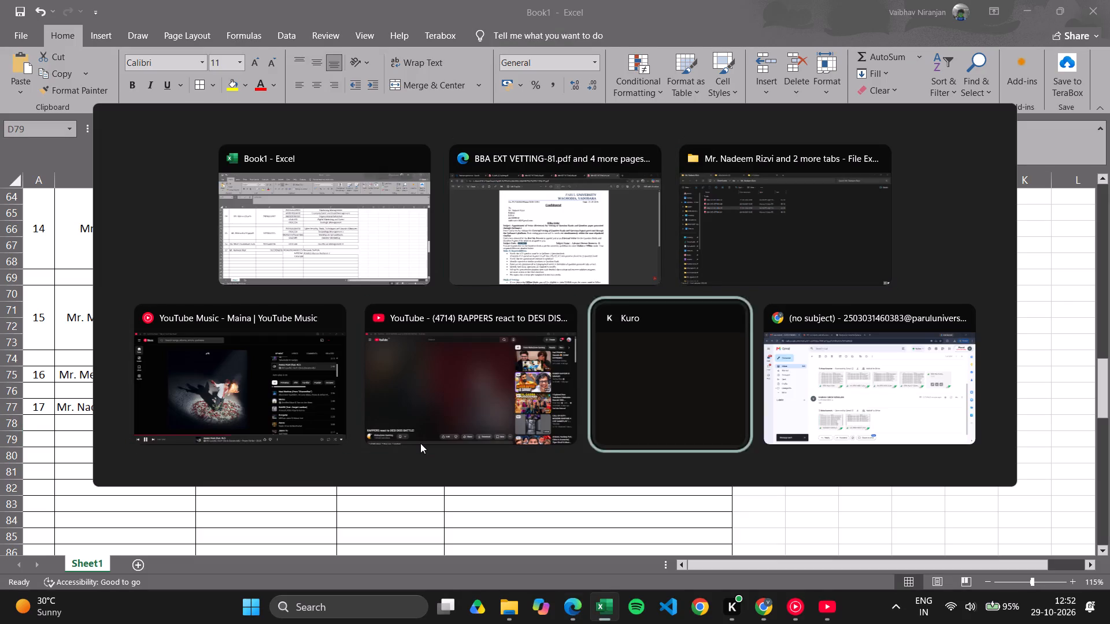
pyautogui.hotkey('alt', 'Tab')
pyautogui.hotkey('alt', 'Tab')
pyautogui.hotkey('alt', 'Tab')
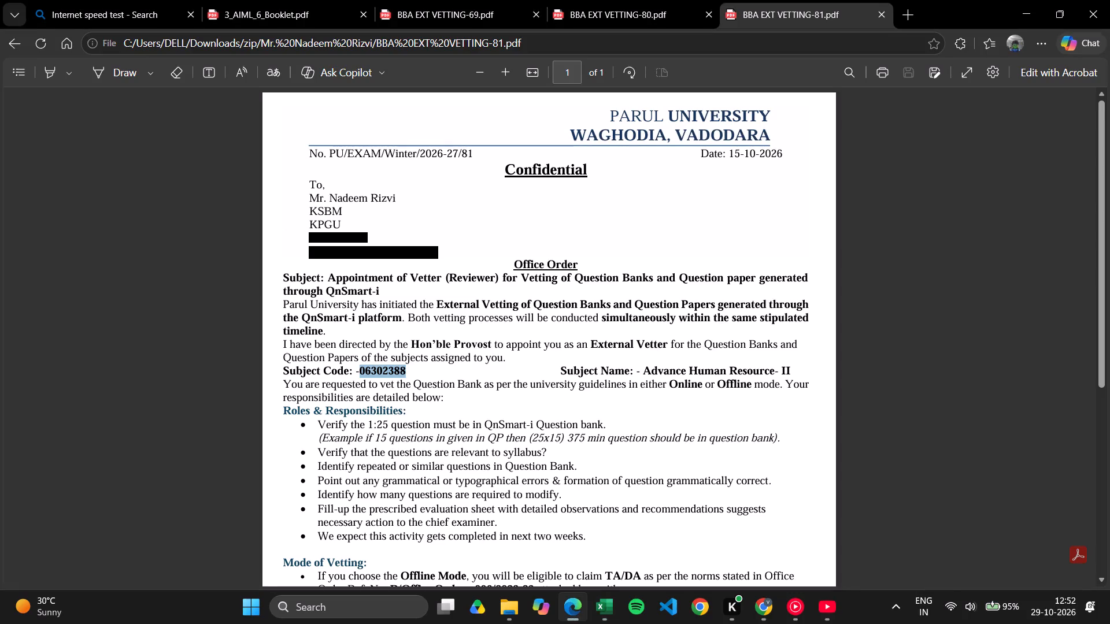
pyautogui.moveTo(646, 369); pyautogui.dragTo(719, 367)
pyautogui.click(785, 367)
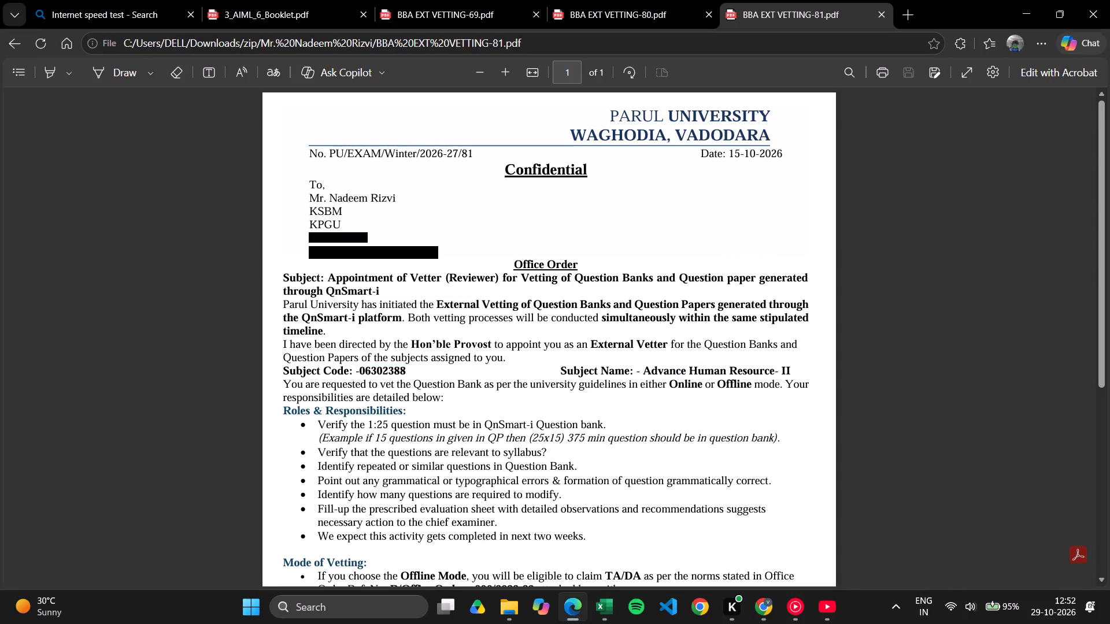
pyautogui.moveTo(645, 367); pyautogui.dragTo(789, 365)
pyautogui.hotkey('ctrl', 'c')
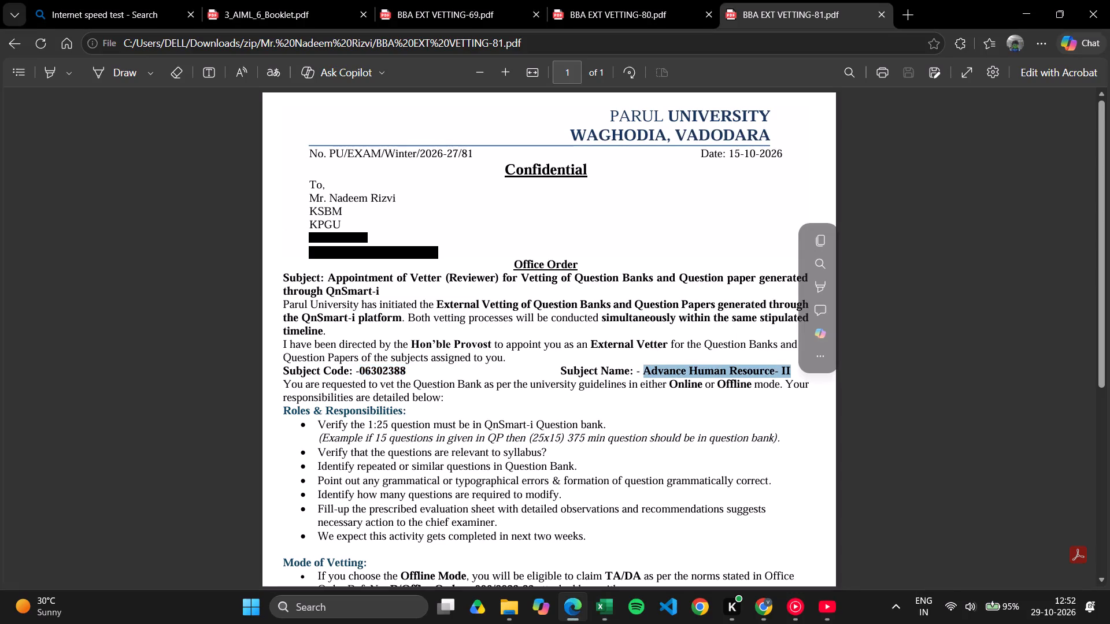
pyautogui.hotkey('alt', 'Tab')
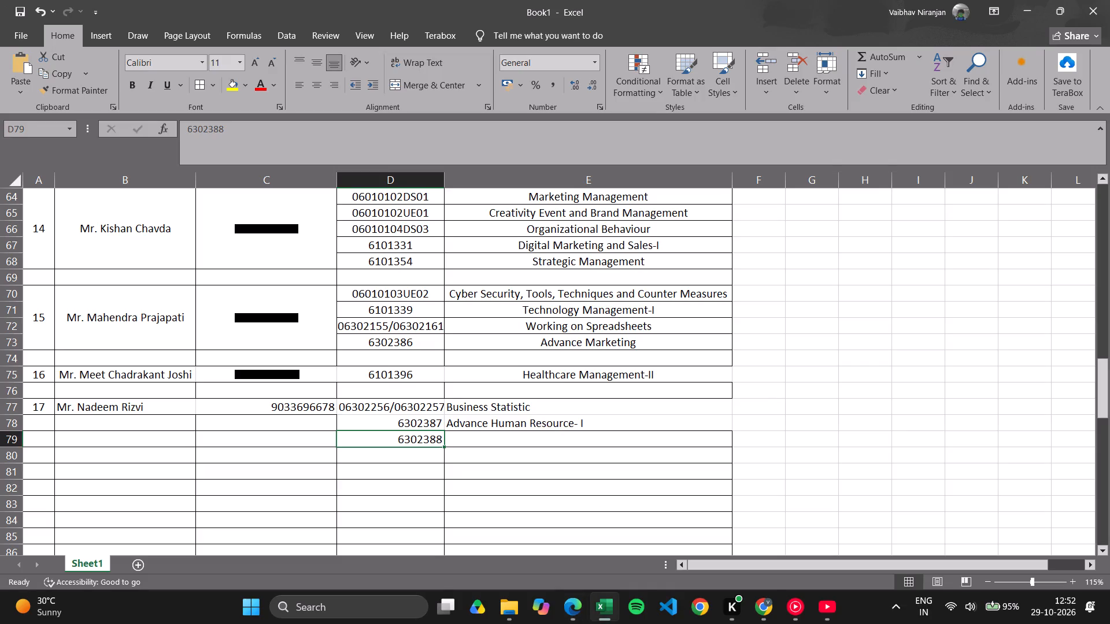
pyautogui.click(524, 439)
pyautogui.hotkey('ctrl', 'v')
# Open the BBA EXT VETTING-84 letter and copy its subject code 06302391 into cell D80 of the Excel sheet.
pyautogui.hotkey('alt', 'Tab')
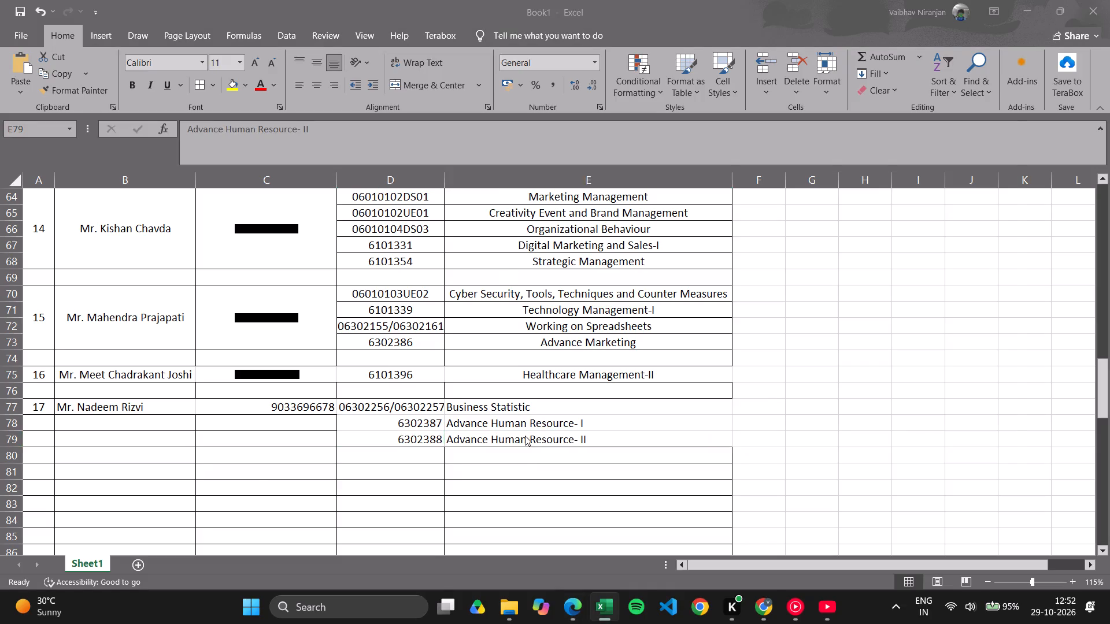
pyautogui.hotkey('alt', 'Tab')
pyautogui.hotkey('alt', 'Tab')
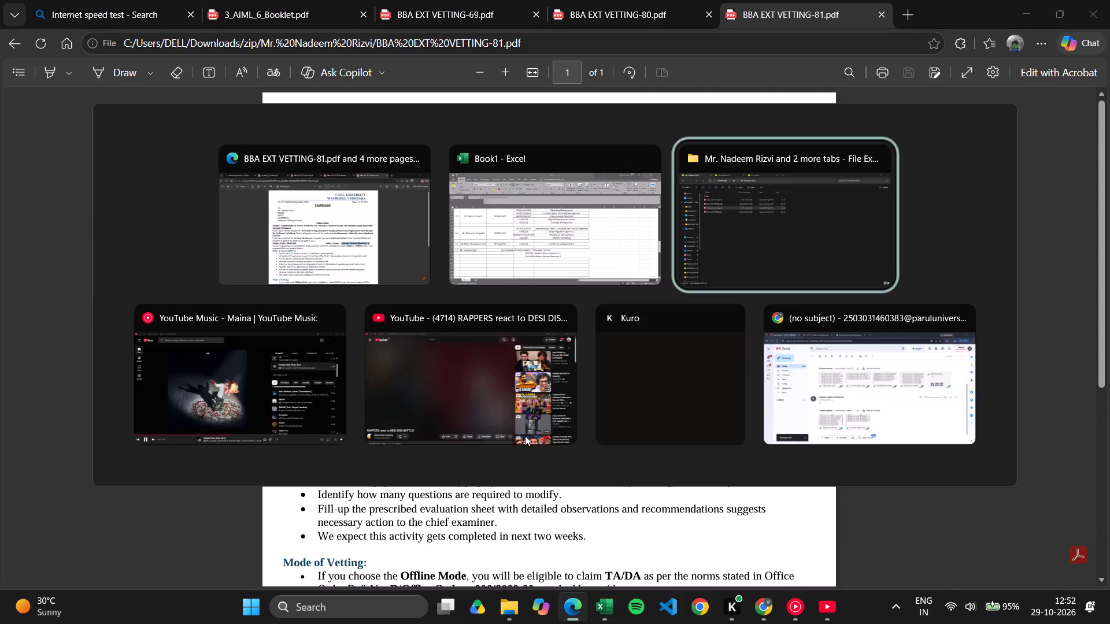
pyautogui.doubleClick(330, 203)
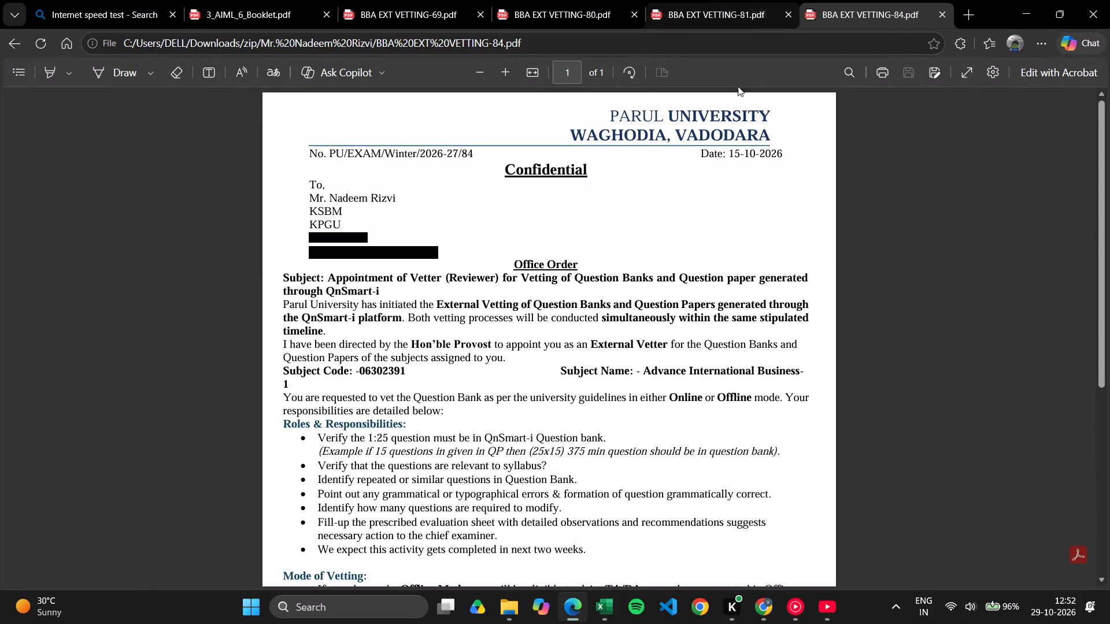
pyautogui.doubleClick(383, 375)
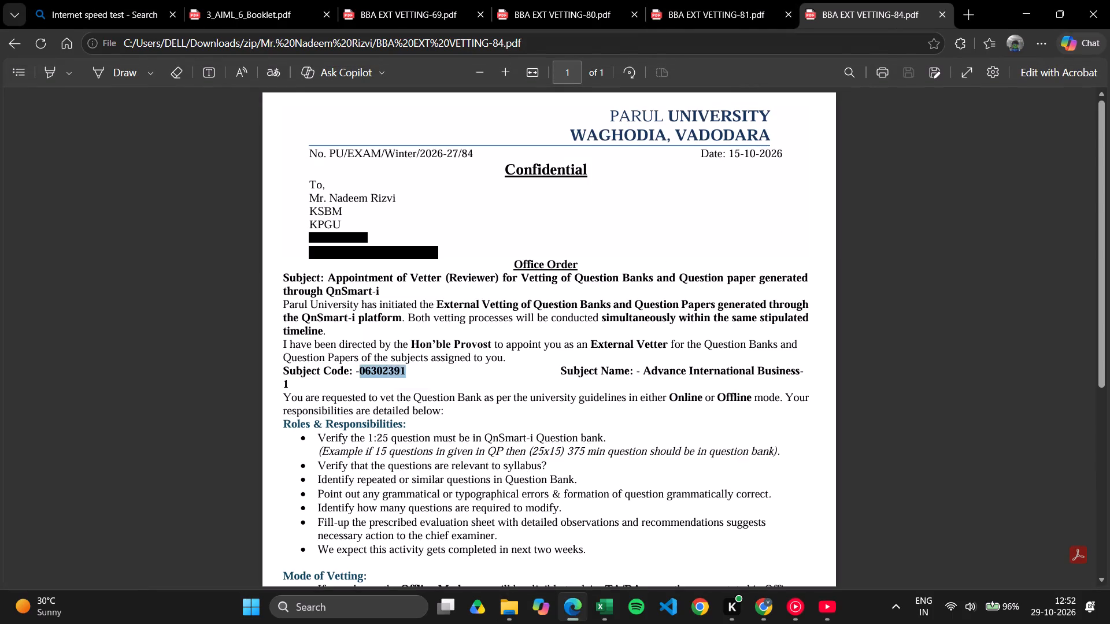
pyautogui.hotkey('ctrl', 'c')
pyautogui.hotkey('alt', 'Tab')
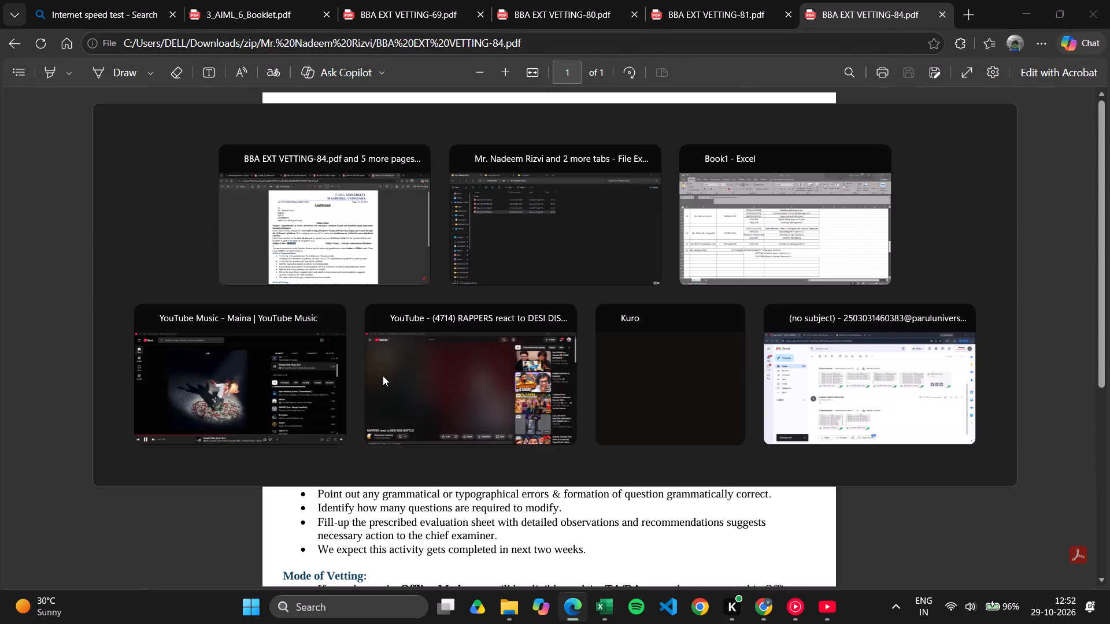
pyautogui.hotkey('alt', 'Tab')
pyautogui.click(400, 456)
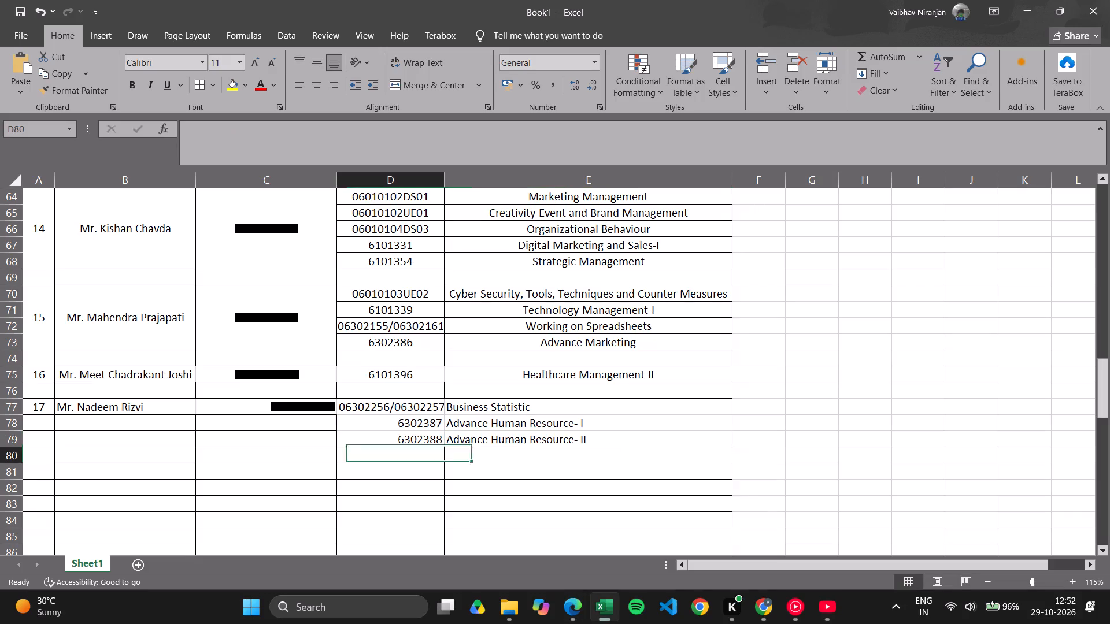
pyautogui.hotkey('ctrl', 'v')
# Copy the subject name text "Advance International Business" from the BBA EXT VETTING-84 letter into cell E80 of the Excel sheet.
pyautogui.hotkey('alt', 'Tab')
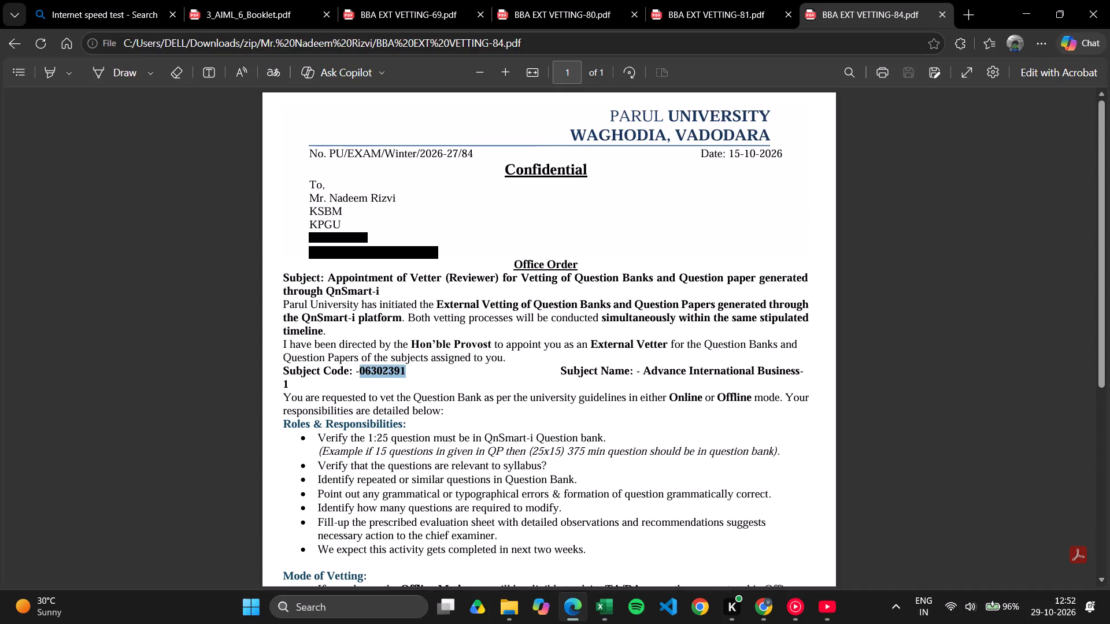
pyautogui.moveTo(643, 371); pyautogui.dragTo(811, 370)
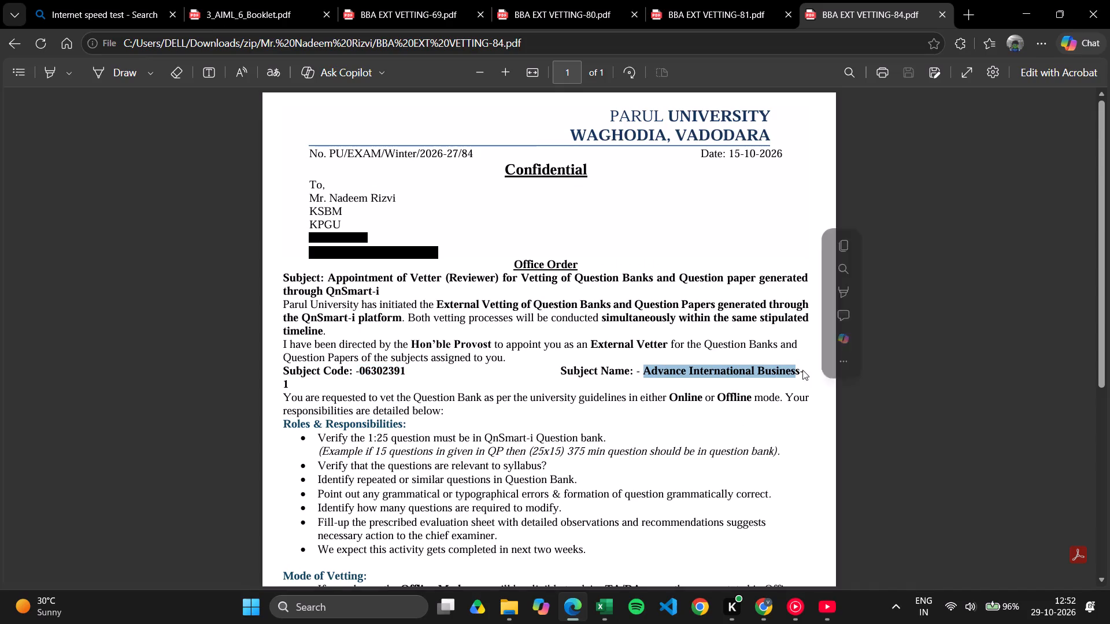
pyautogui.click(802, 370)
pyautogui.moveTo(643, 370); pyautogui.dragTo(749, 365)
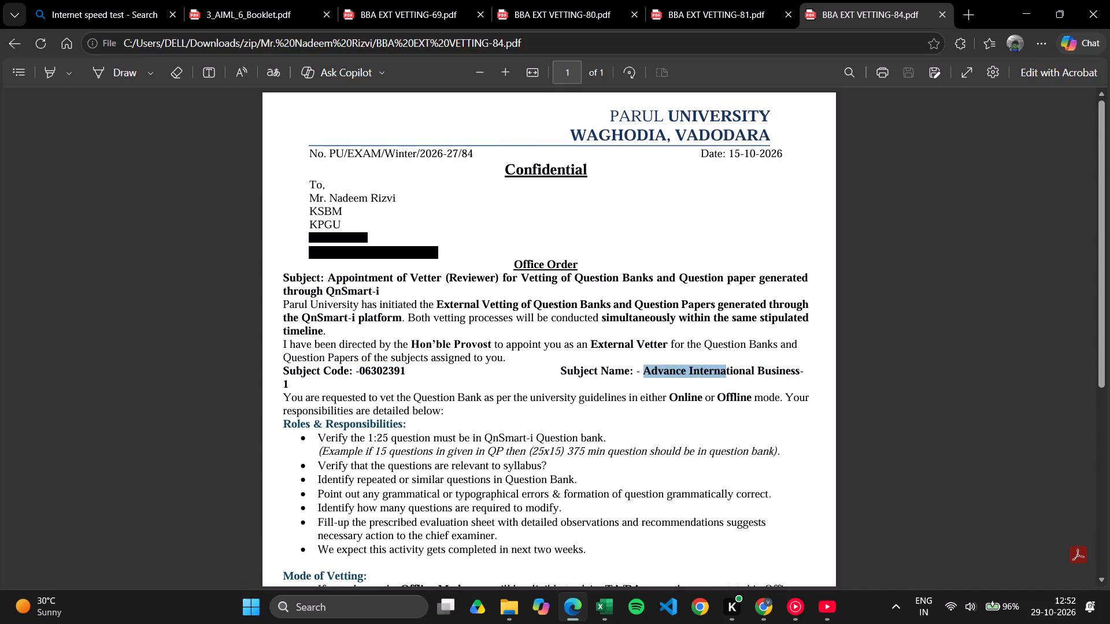
pyautogui.moveTo(749, 365); pyautogui.dragTo(808, 368)
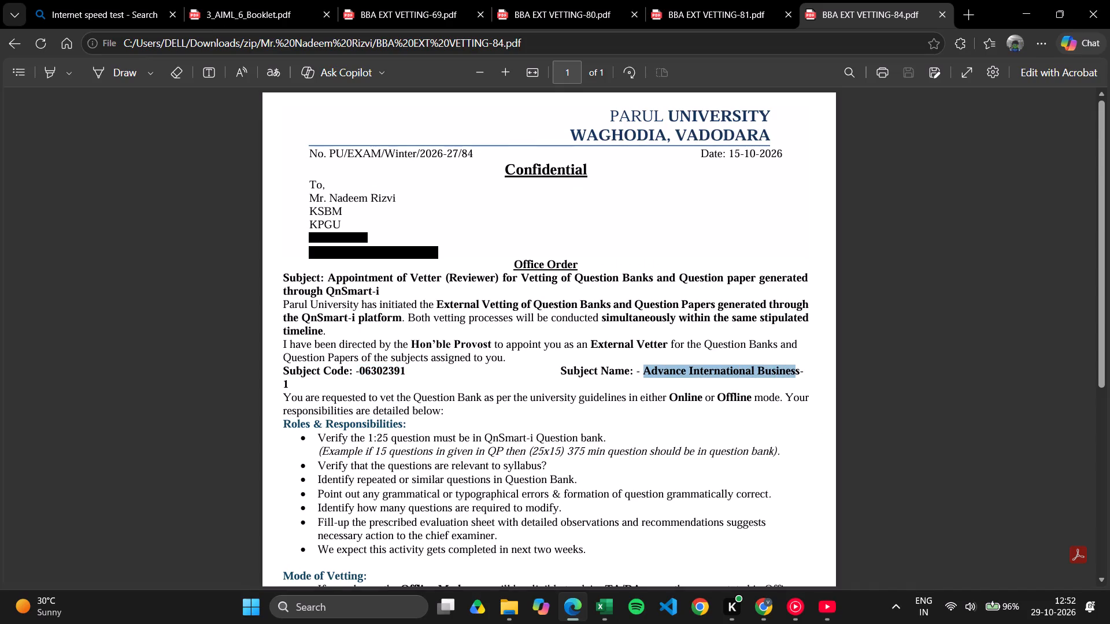
pyautogui.moveTo(808, 368); pyautogui.dragTo(798, 372)
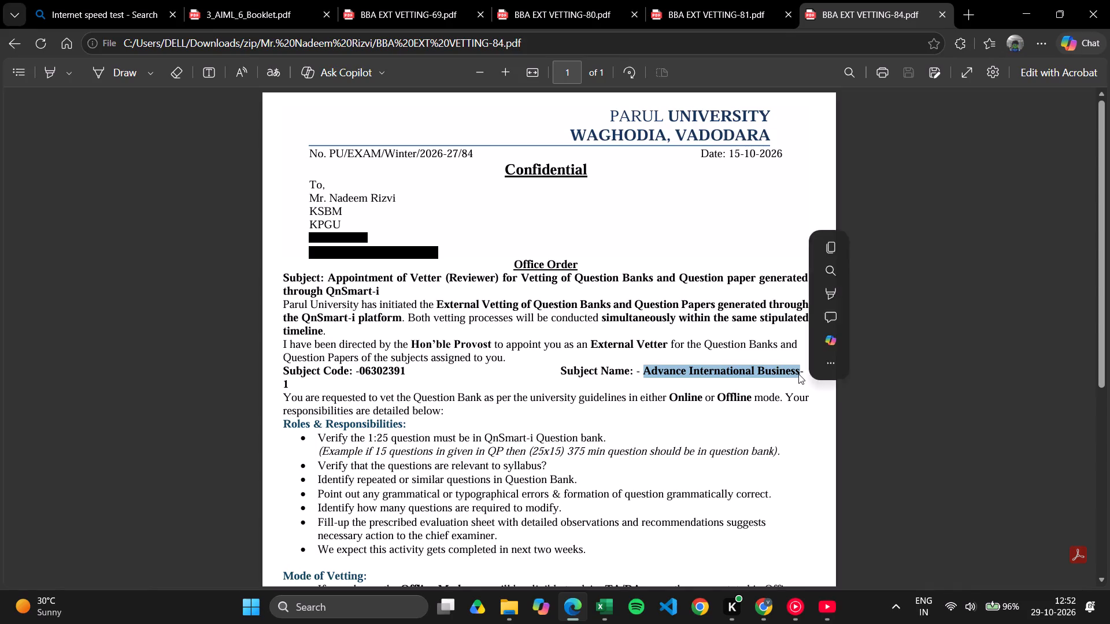
pyautogui.hotkey('ctrl', 'c')
pyautogui.hotkey('alt', 'Tab')
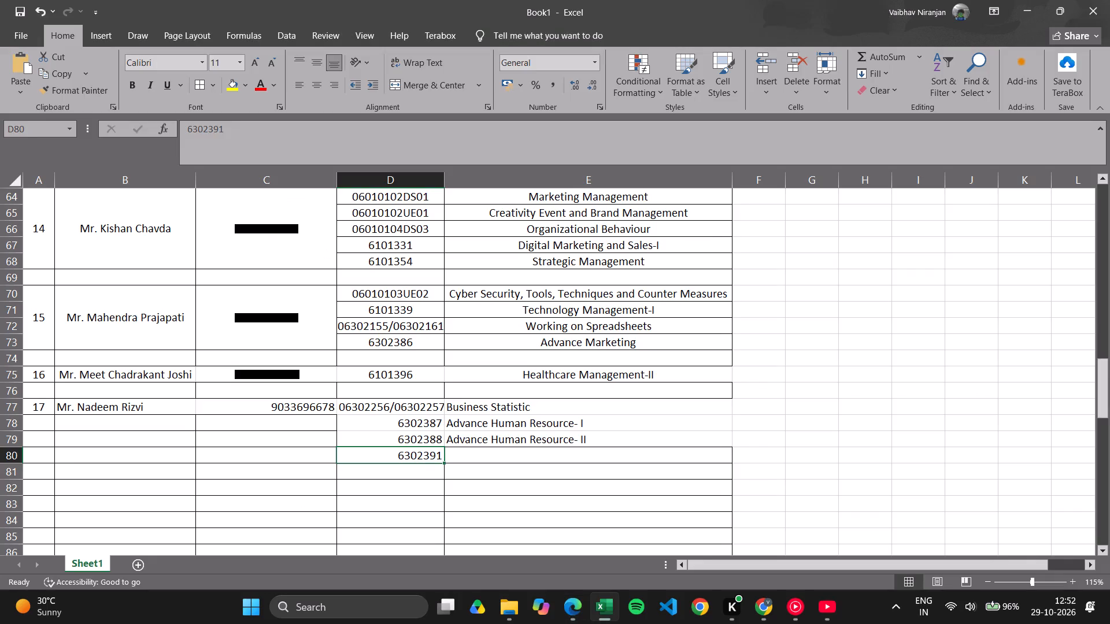
pyautogui.click(553, 455)
pyautogui.hotkey('ctrl', 'v')
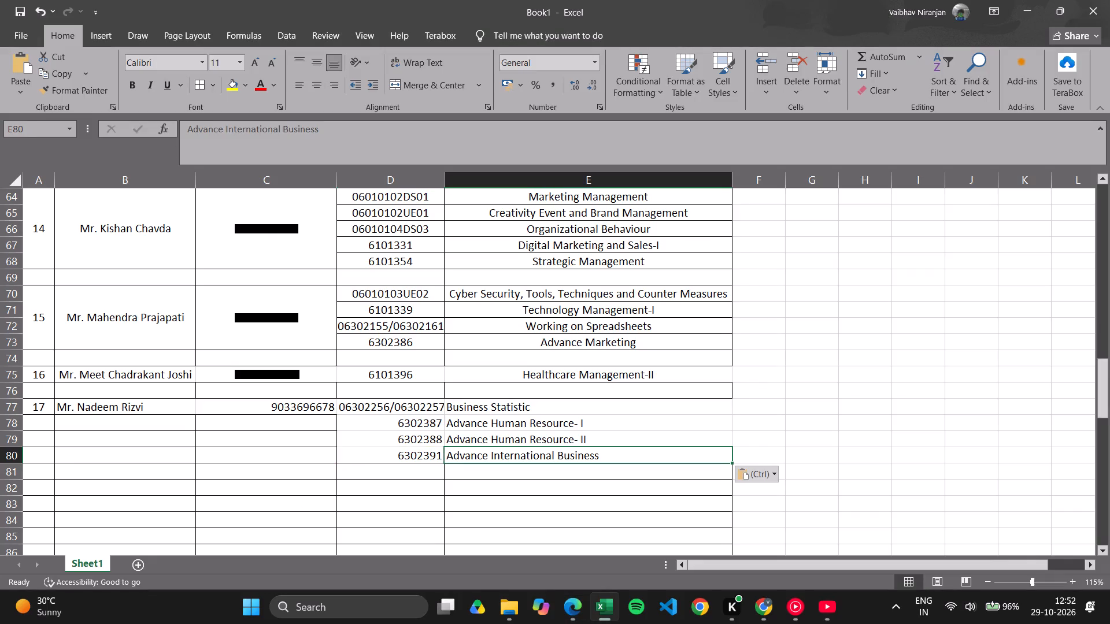
# Complete the subject name in cell E80 as "Advance International Business-1", copying the final 1 from the BBA EXT VETTING-84 letter.
pyautogui.click(391, 140)
pyautogui.press('-')
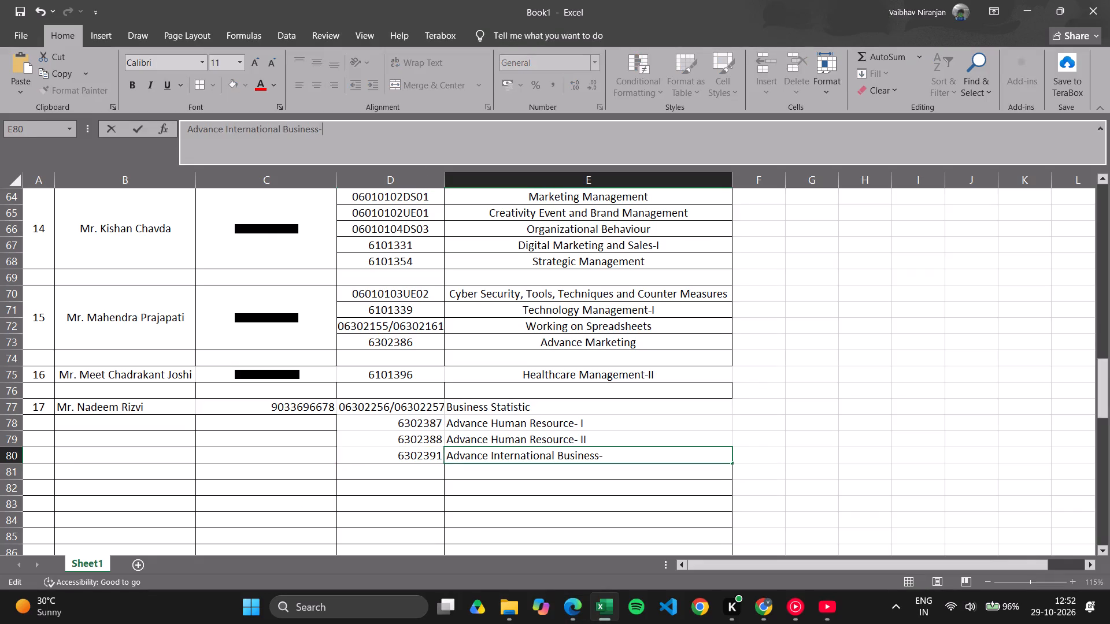
pyautogui.hotkey('alt', 'Tab')
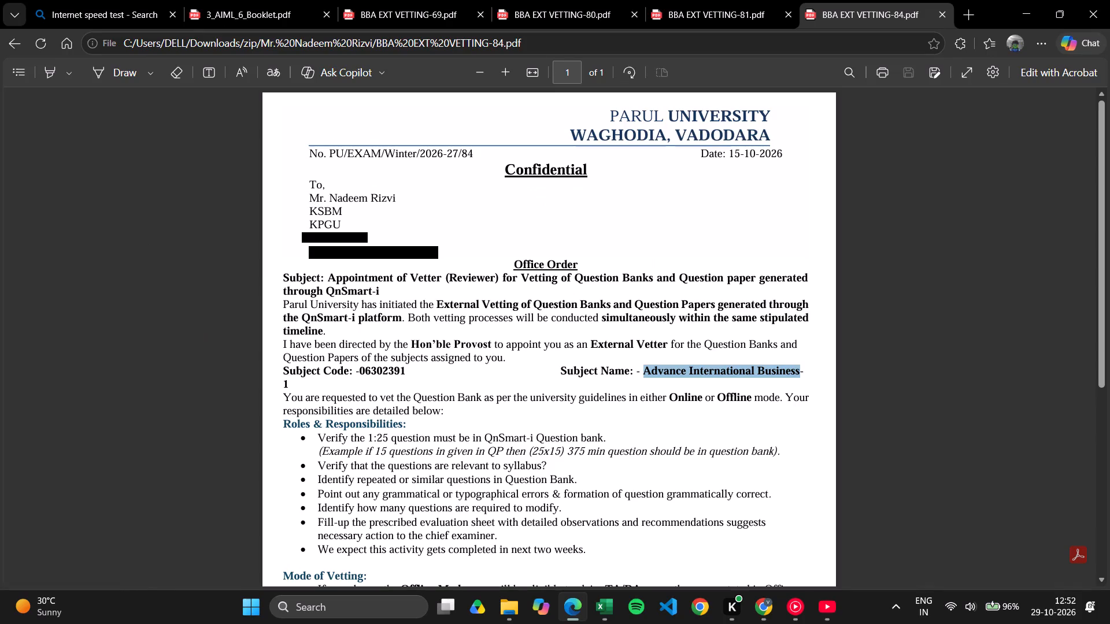
pyautogui.doubleClick(284, 382)
pyautogui.hotkey('ctrl', 'c')
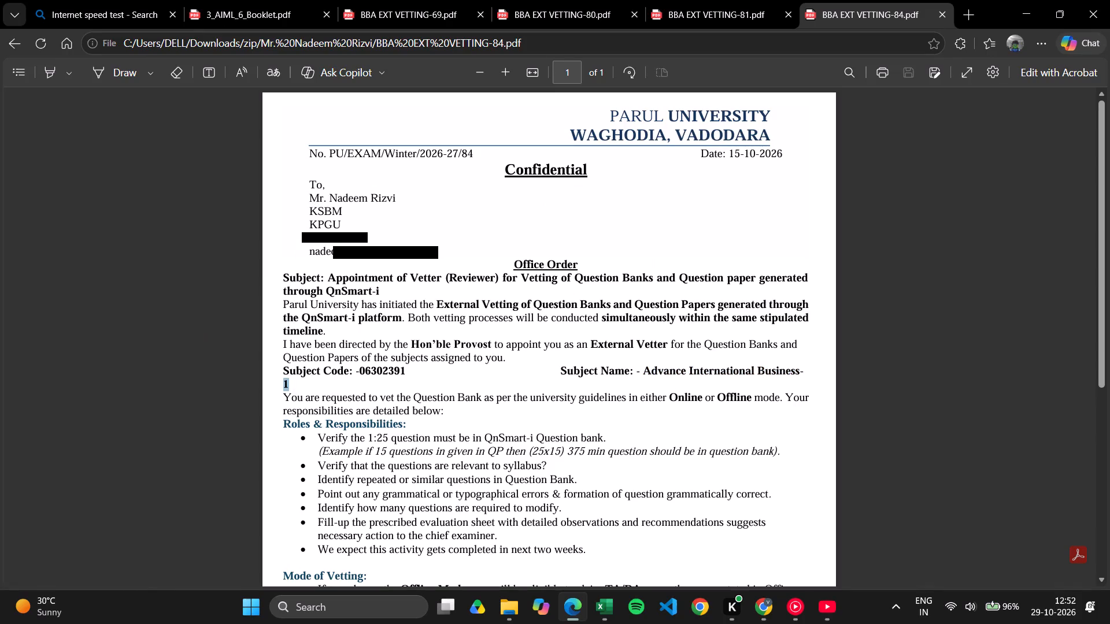
pyautogui.hotkey('alt', 'Tab')
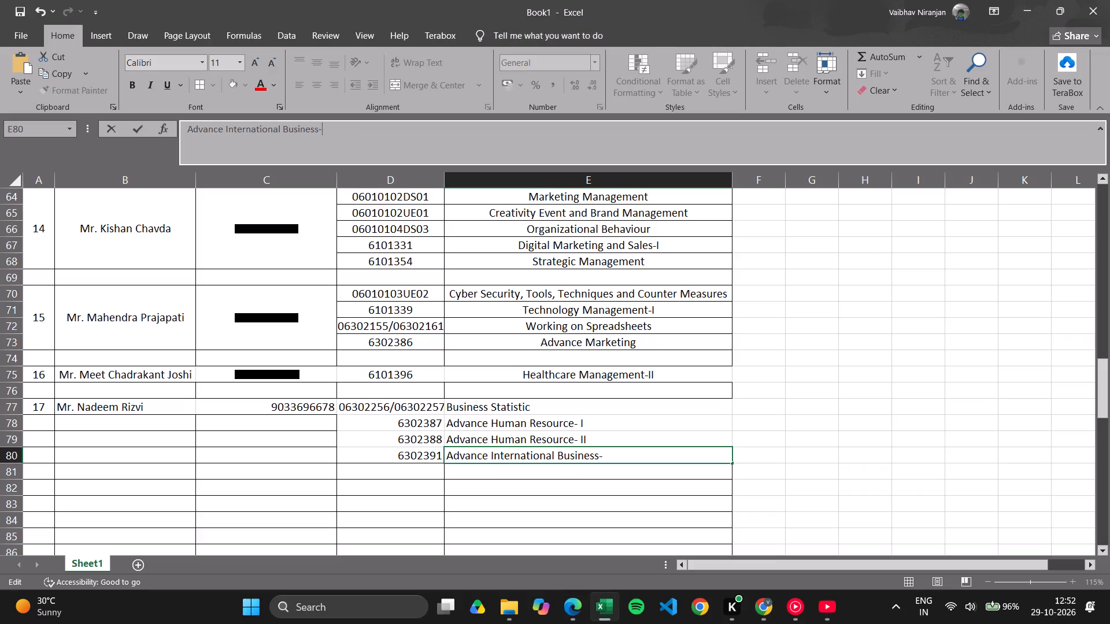
pyautogui.hotkey('ctrl', 'v')
pyautogui.click(605, 469)
pyautogui.moveTo(605, 469); pyautogui.dragTo(600, 462)
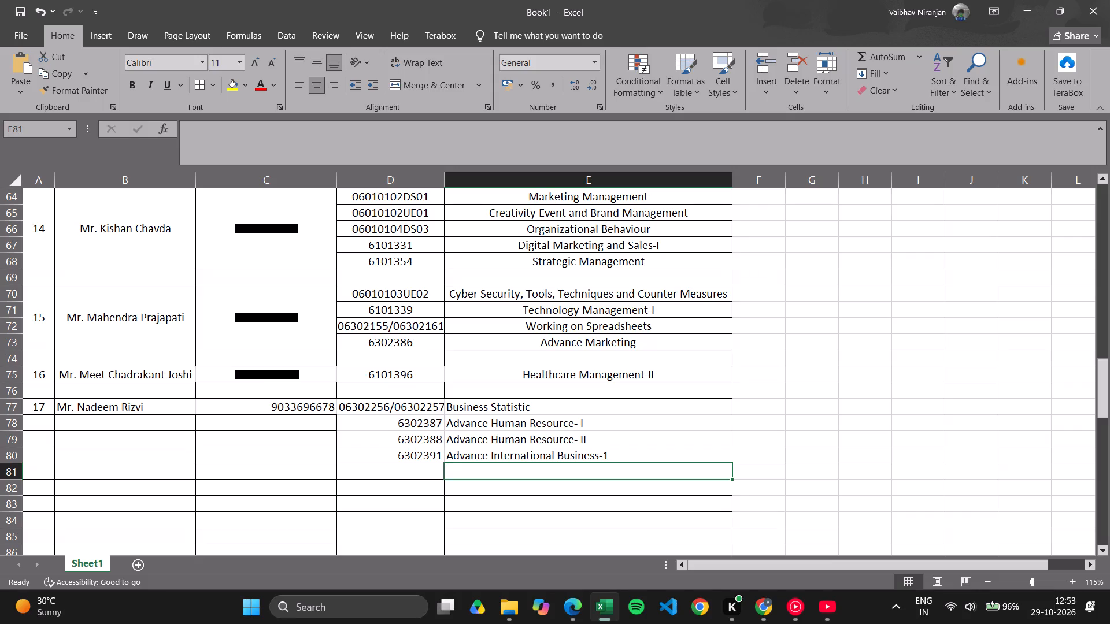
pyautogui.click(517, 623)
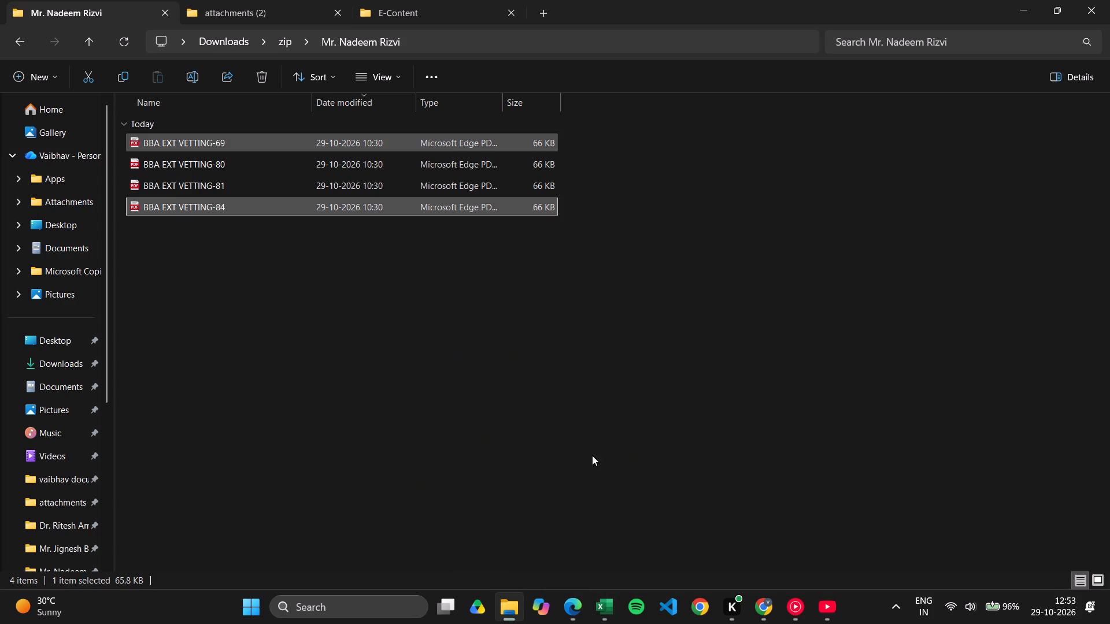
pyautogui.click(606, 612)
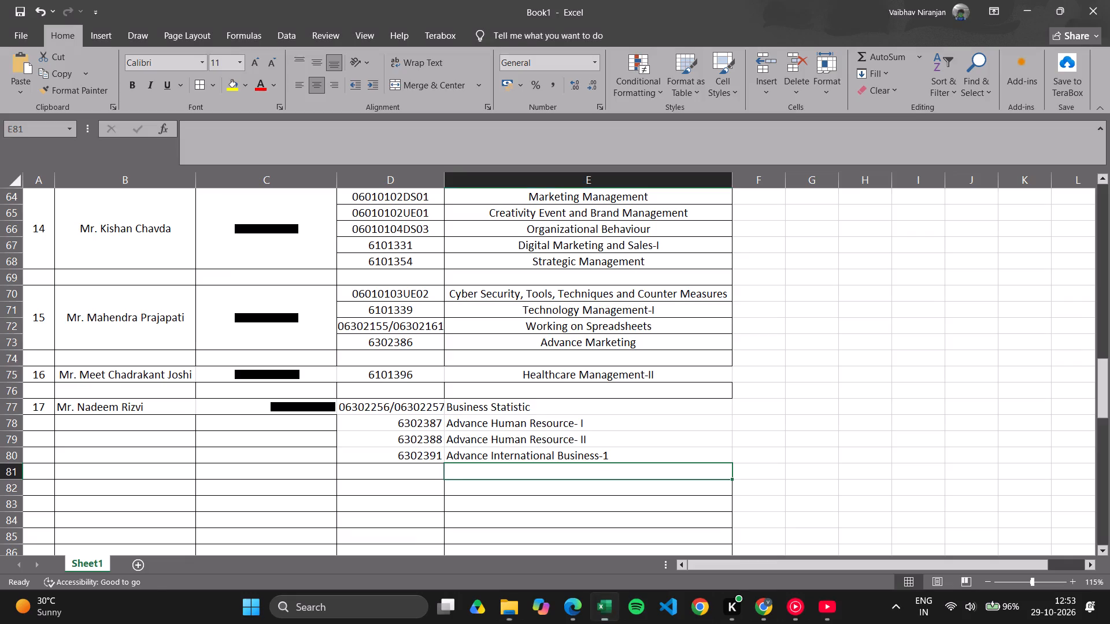
# Apply borders to the entry 17 block A77:E80 and centre its contents horizontally.
pyautogui.moveTo(512, 460); pyautogui.dragTo(201, 408)
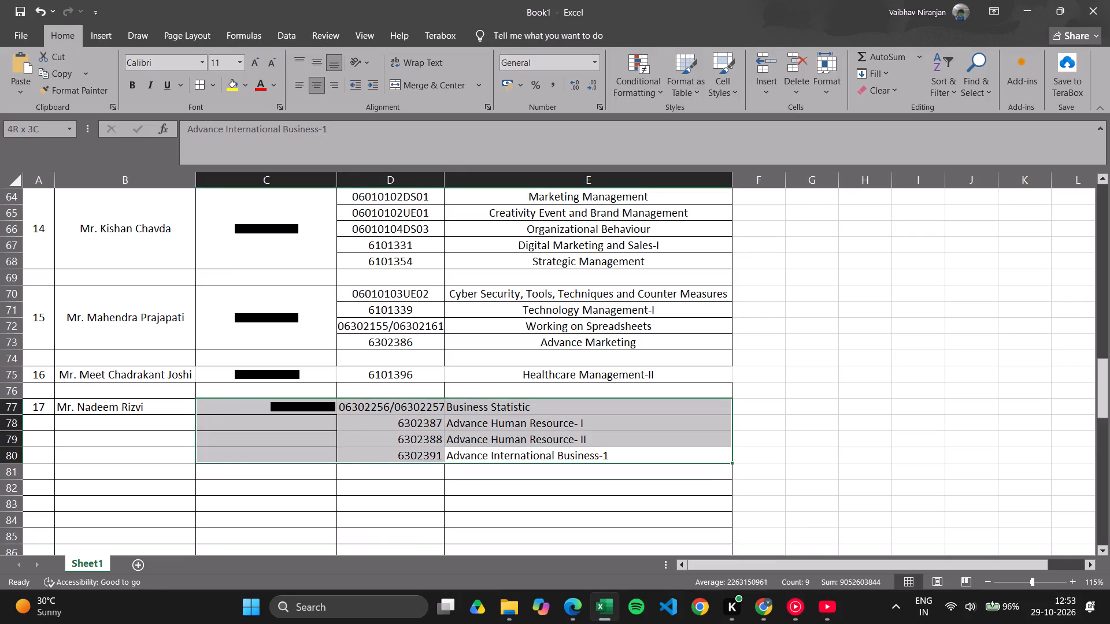
pyautogui.moveTo(201, 408); pyautogui.dragTo(45, 411)
pyautogui.click(202, 79)
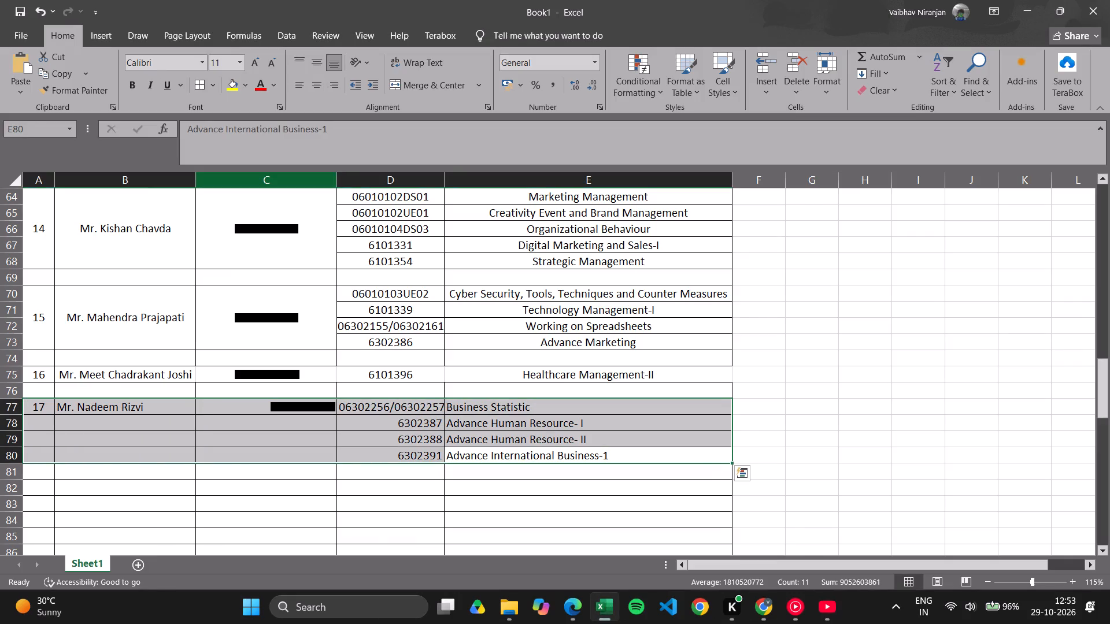
pyautogui.click(313, 90)
pyautogui.moveTo(282, 508); pyautogui.dragTo(280, 498)
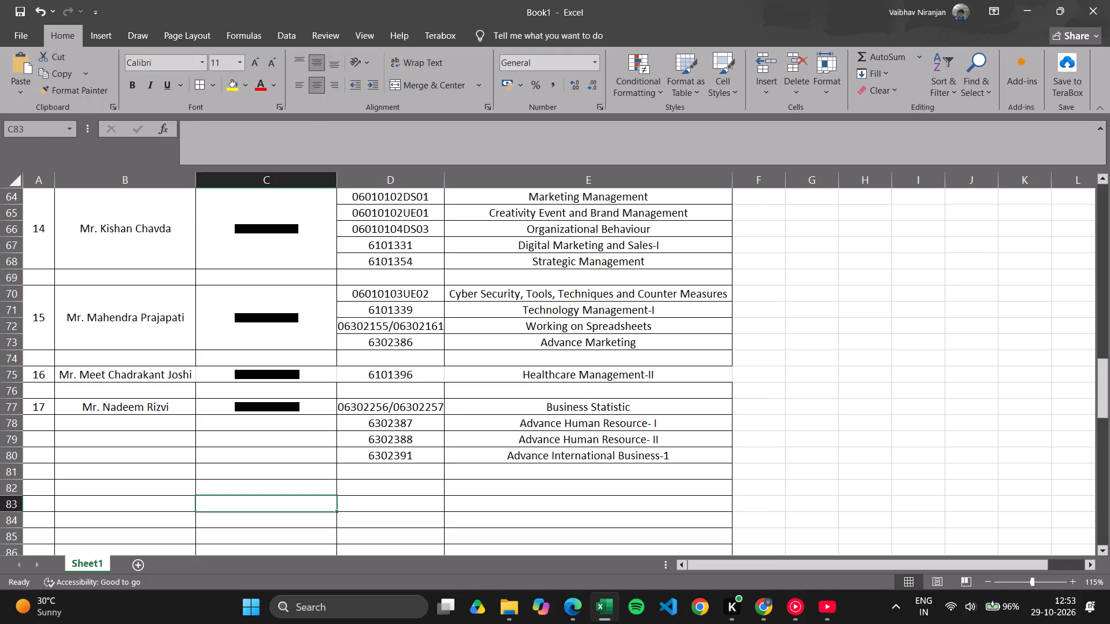
# Middle-align cells A77:A80 and merge and centre them around serial number 17.
pyautogui.moveTo(45, 406); pyautogui.dragTo(45, 451)
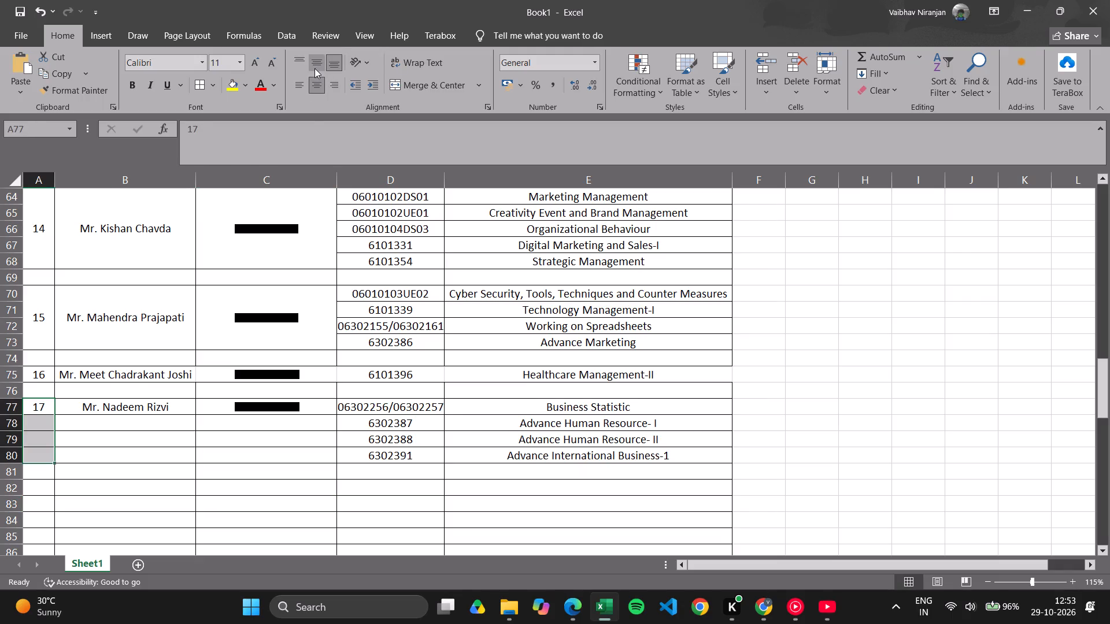
pyautogui.click(314, 68)
pyautogui.click(406, 83)
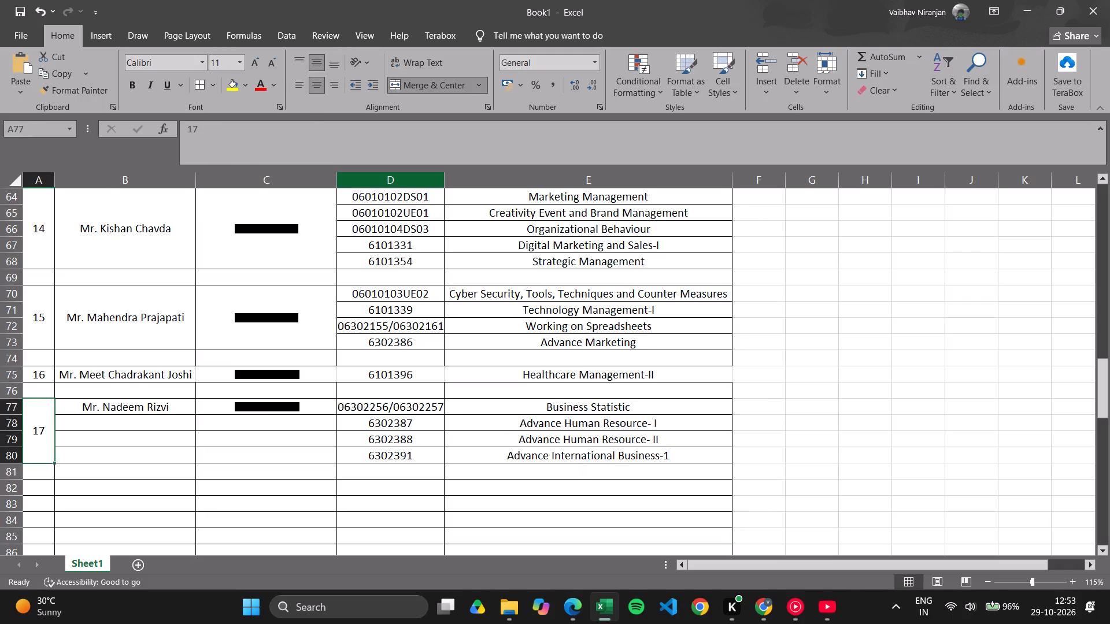
# Select cells B77:B80 in the vetter name column of entry 17.
pyautogui.moveTo(164, 406); pyautogui.dragTo(164, 455)
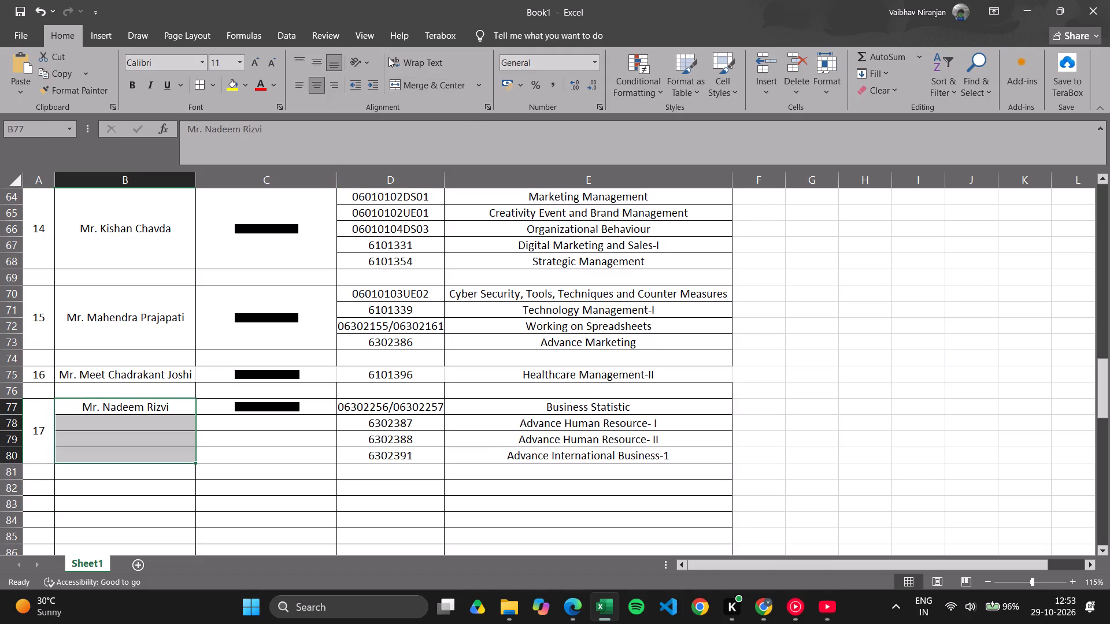
# Merge and centre the vetter name cells B77:B80 and contact number cells C77:C80 of entry 17, and middle-align both.
pyautogui.click(436, 80)
pyautogui.moveTo(289, 407); pyautogui.dragTo(289, 413)
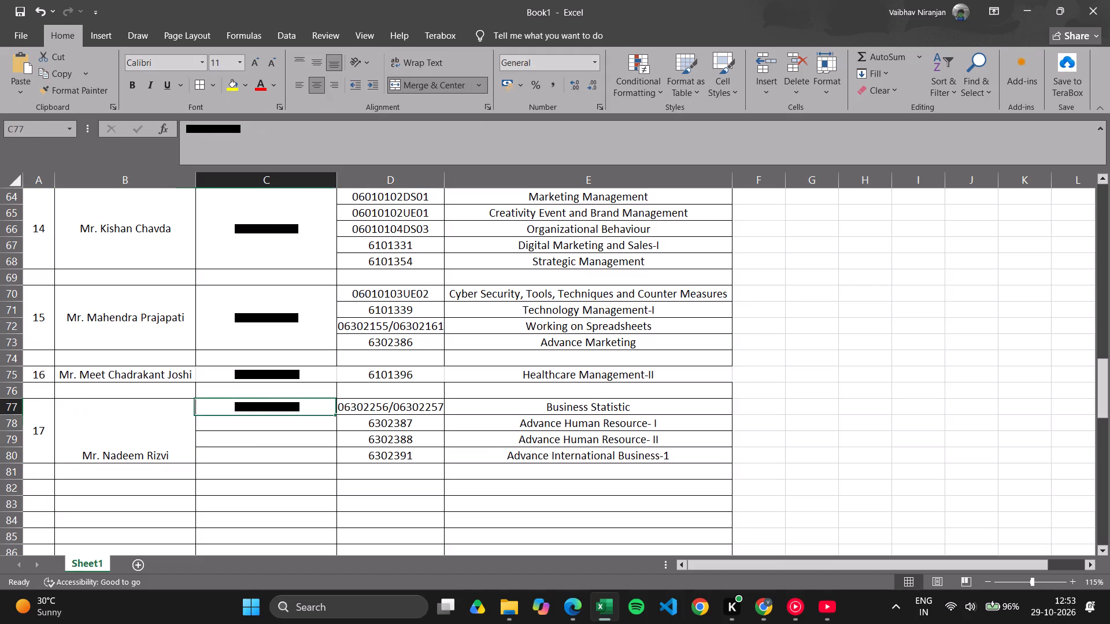
pyautogui.moveTo(289, 413); pyautogui.dragTo(288, 451)
pyautogui.click(436, 85)
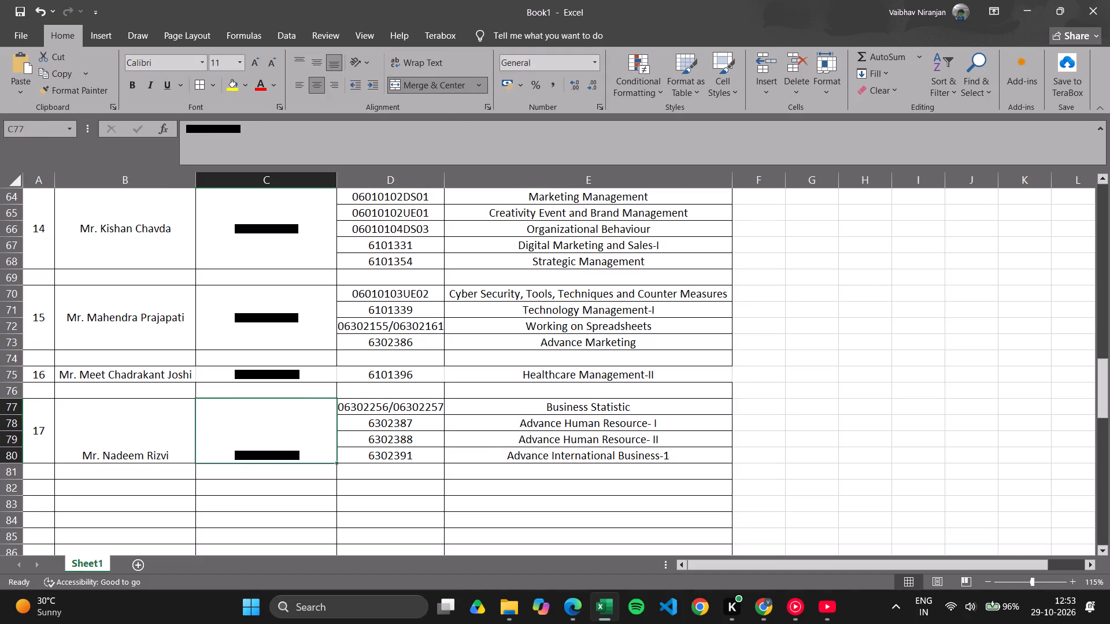
pyautogui.moveTo(253, 446); pyautogui.dragTo(185, 445)
pyautogui.click(310, 58)
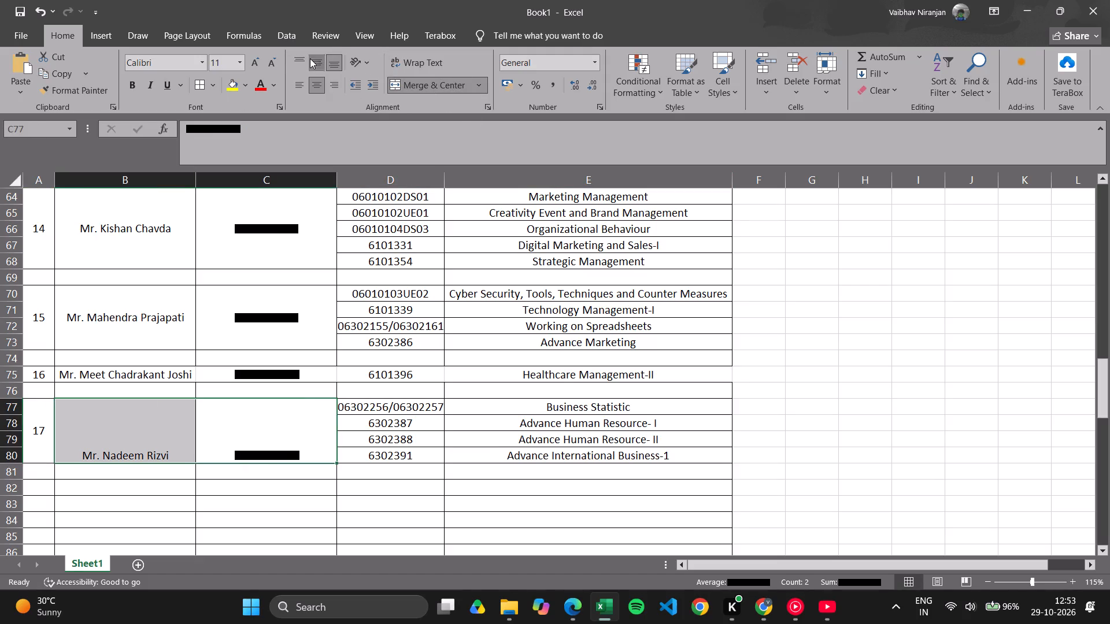
pyautogui.click(513, 428)
# Enter serial number 18 in cell A82 for the next vetter.
pyautogui.scroll(-2, 449, 499)
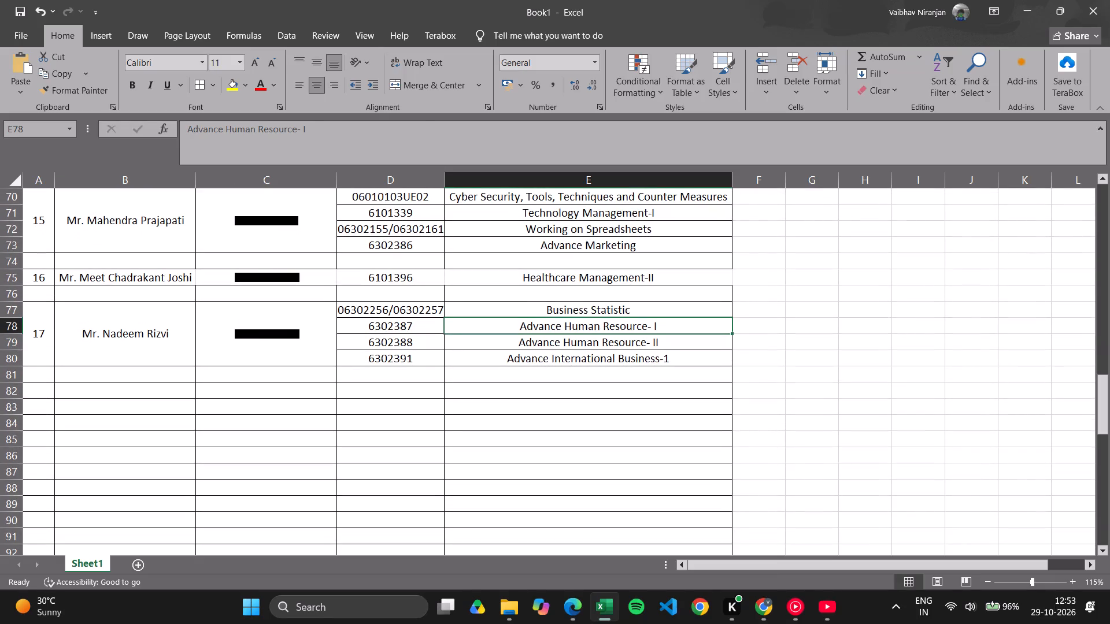
pyautogui.click(44, 394)
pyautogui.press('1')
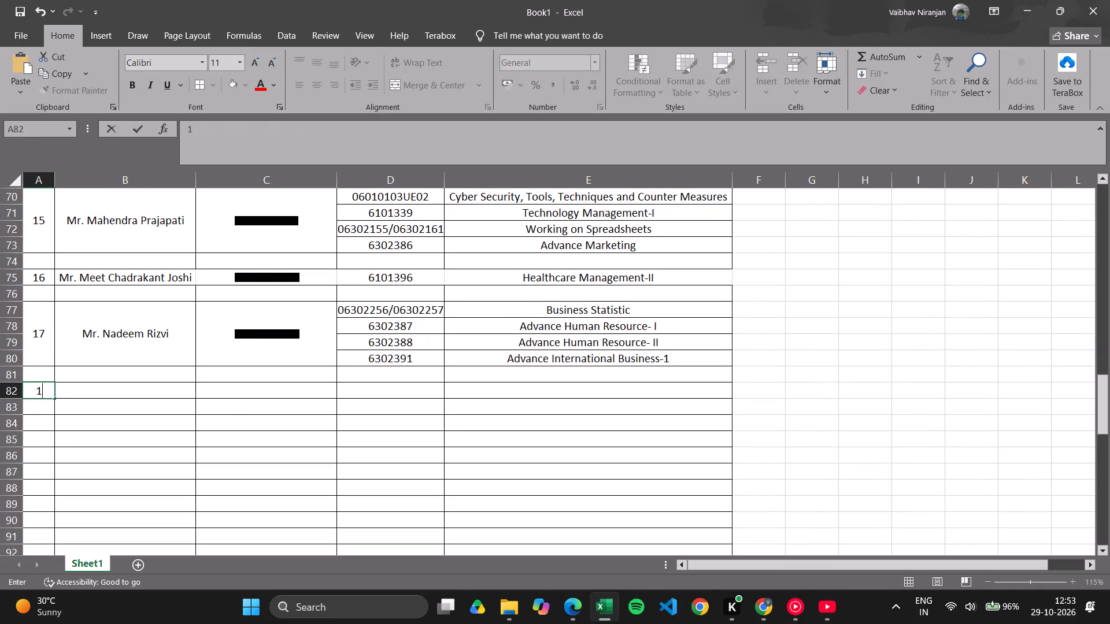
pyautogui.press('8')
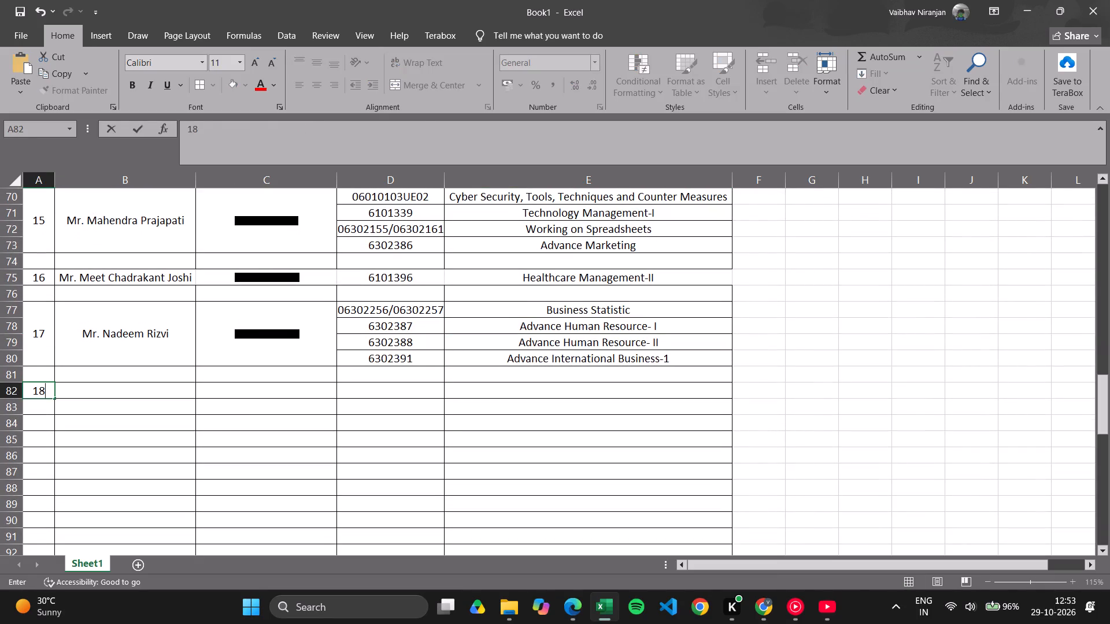
pyautogui.click(117, 395)
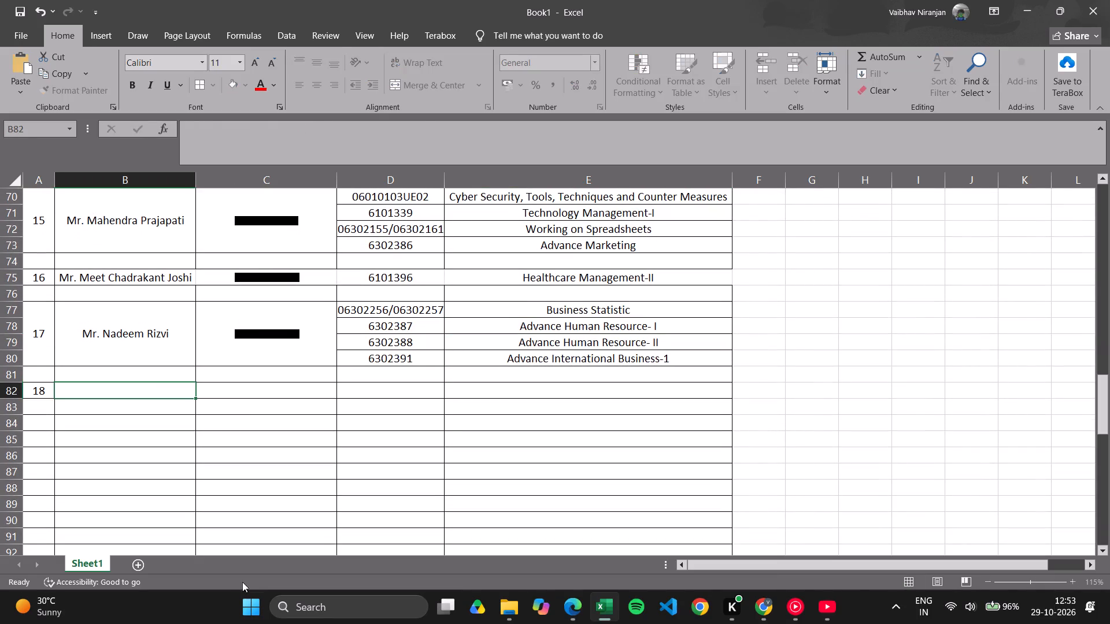
# In File Explorer, go back to the zip folder and open BBA EXT VETTING-3 from the vetter folder following entry 17's.
pyautogui.click(504, 607)
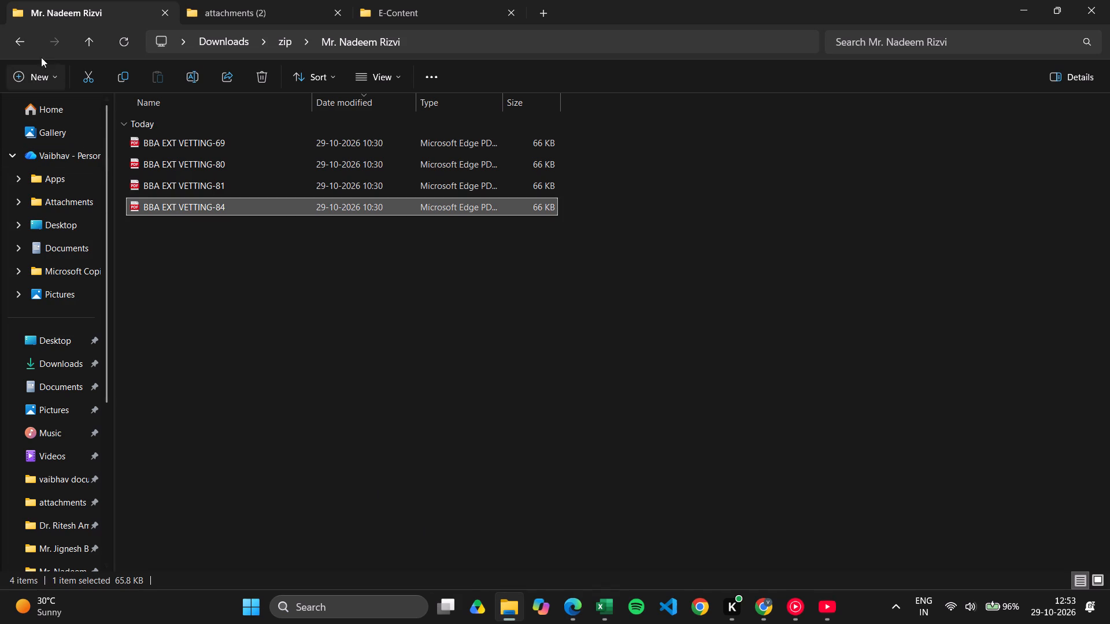
pyautogui.click(19, 46)
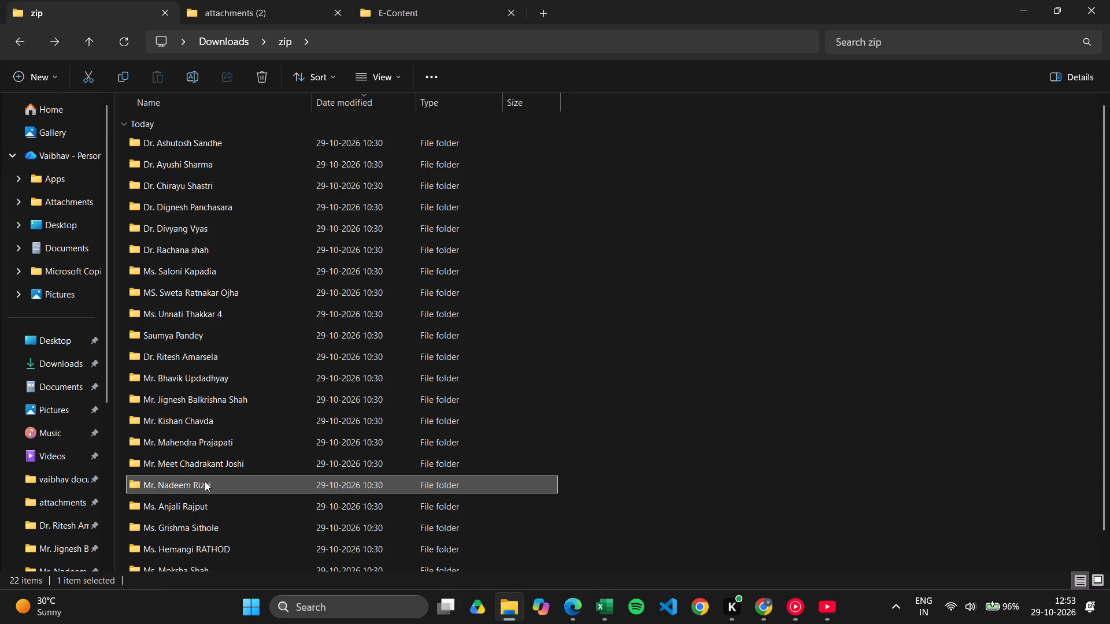
pyautogui.scroll(-4, 179, 473)
pyautogui.doubleClick(199, 477)
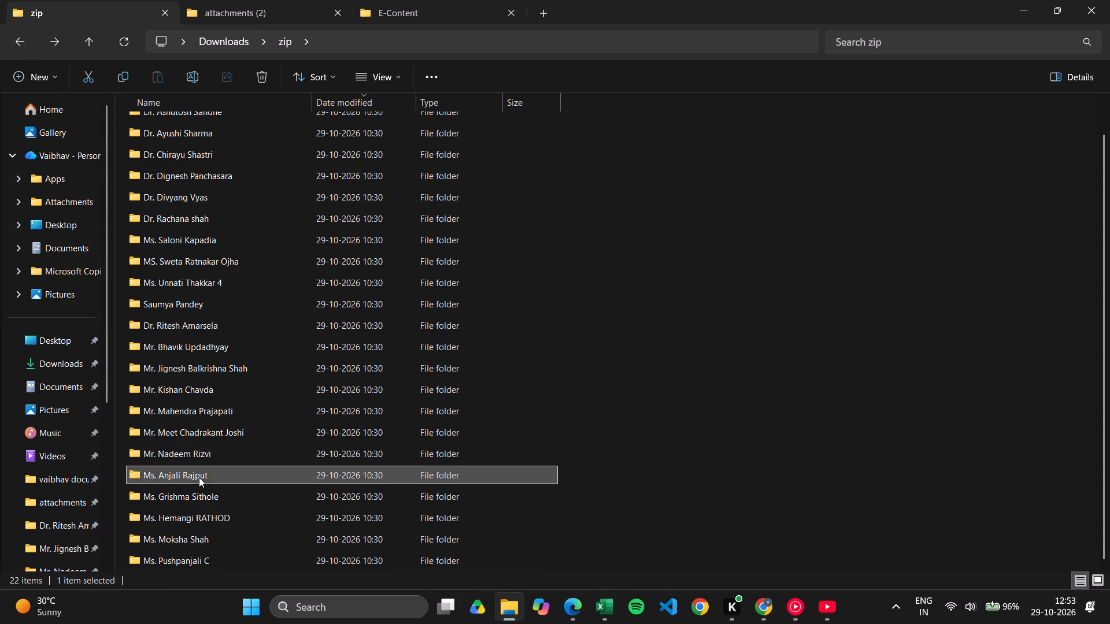
pyautogui.doubleClick(206, 148)
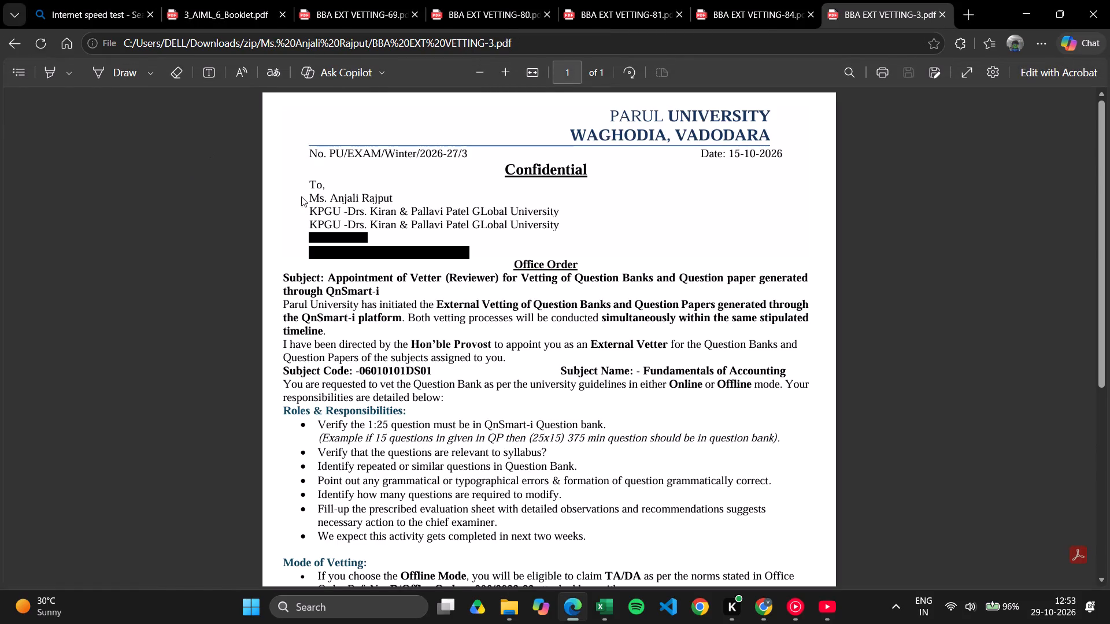
# Copy the vetter's name from the BBA EXT VETTING-3 letter into cell B82 of the Book1 Excel sheet.
pyautogui.doubleClick(311, 196)
pyautogui.tripleClick(311, 196)
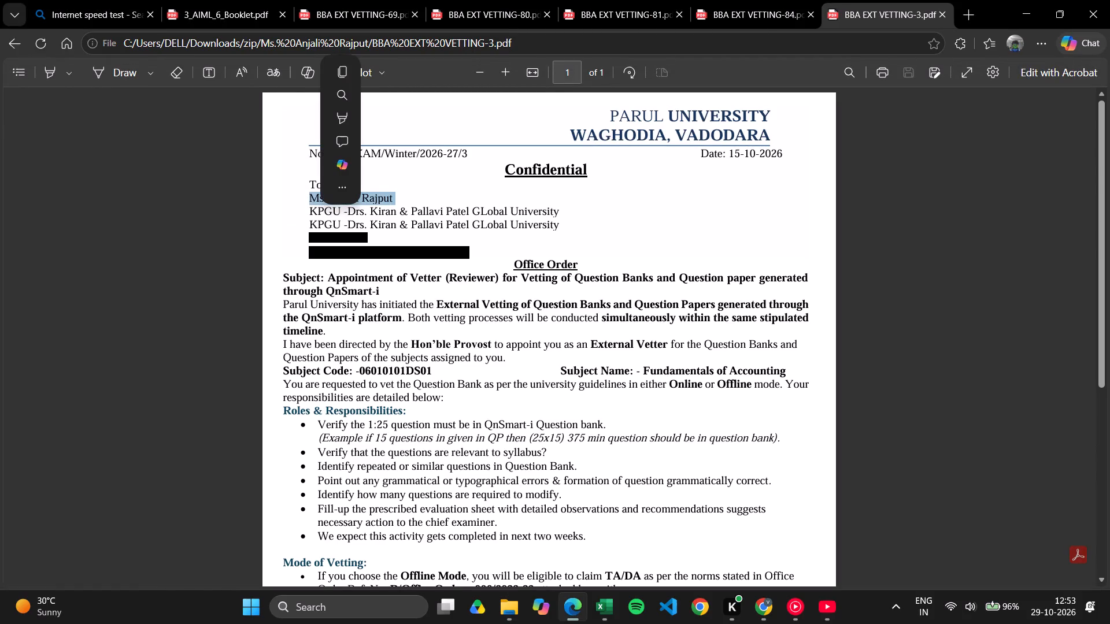
pyautogui.hotkey('ctrl', 'c')
pyautogui.hotkey('alt', 'Tab')
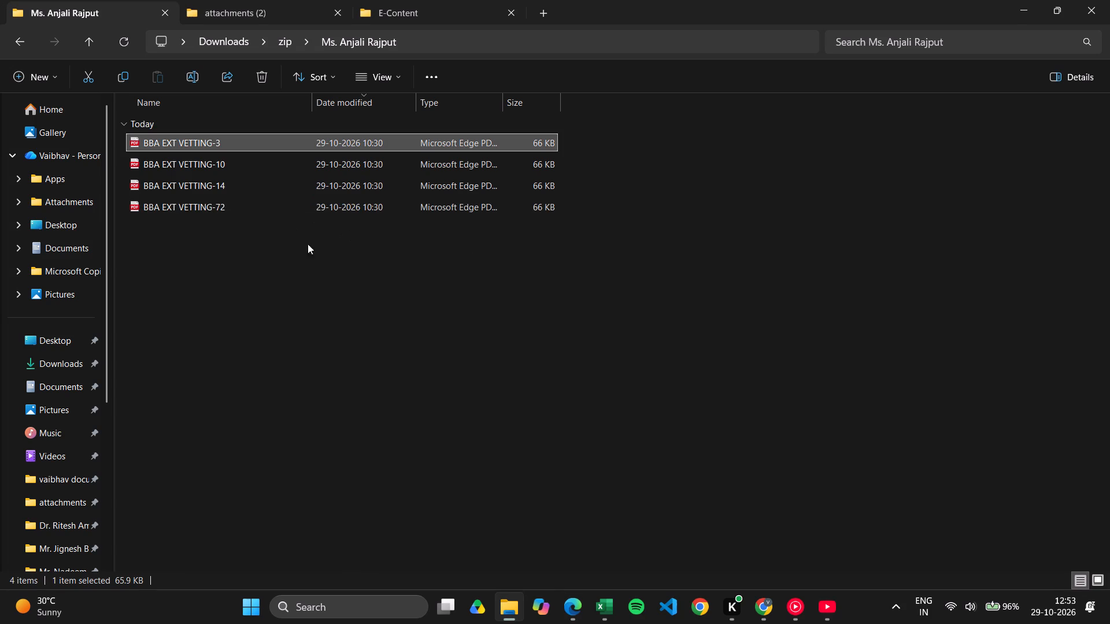
pyautogui.hotkey('alt', 'Tab')
pyautogui.hotkey('alt', 'Tab')
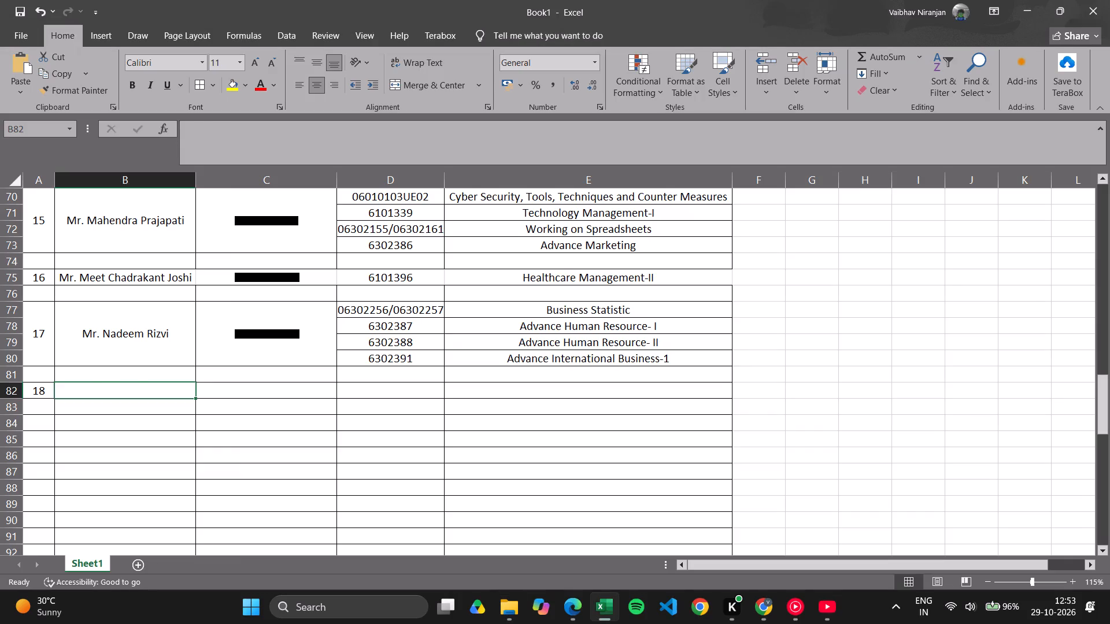
pyautogui.hotkey('ctrl', 'v')
# Copy the vetter's contact number from the BBA EXT VETTING-3 letter into cell C82 of Book1.
pyautogui.hotkey('alt', 'Tab')
pyautogui.hotkey('alt', 'Tab')
pyautogui.hotkey('alt', 'Tab')
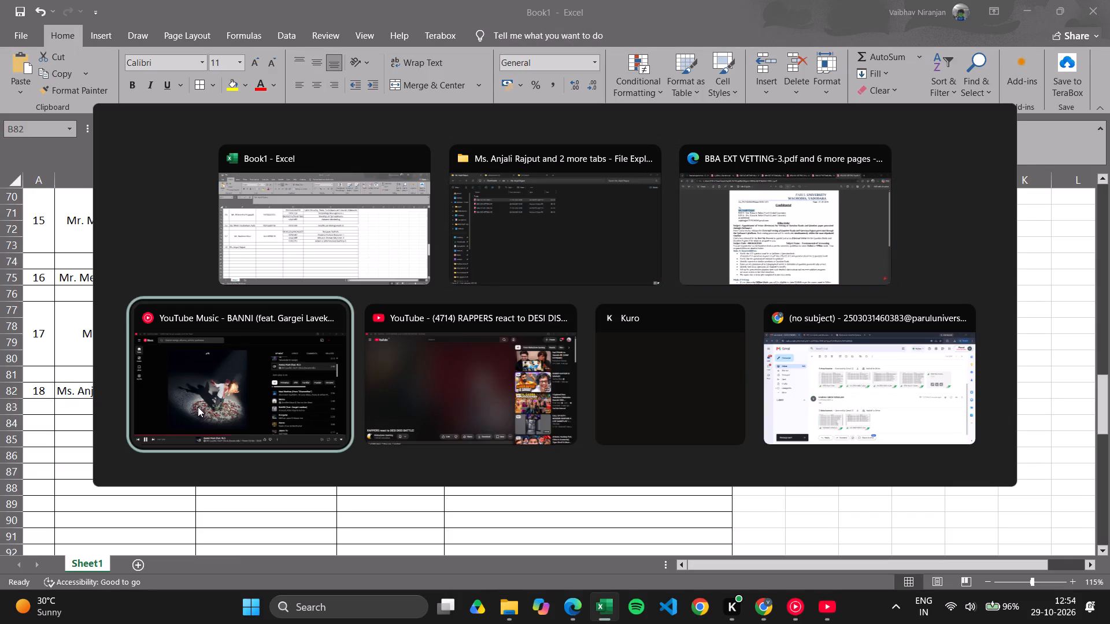
pyautogui.keyDown('alt'); pyautogui.click(728, 251); pyautogui.keyUp('alt')
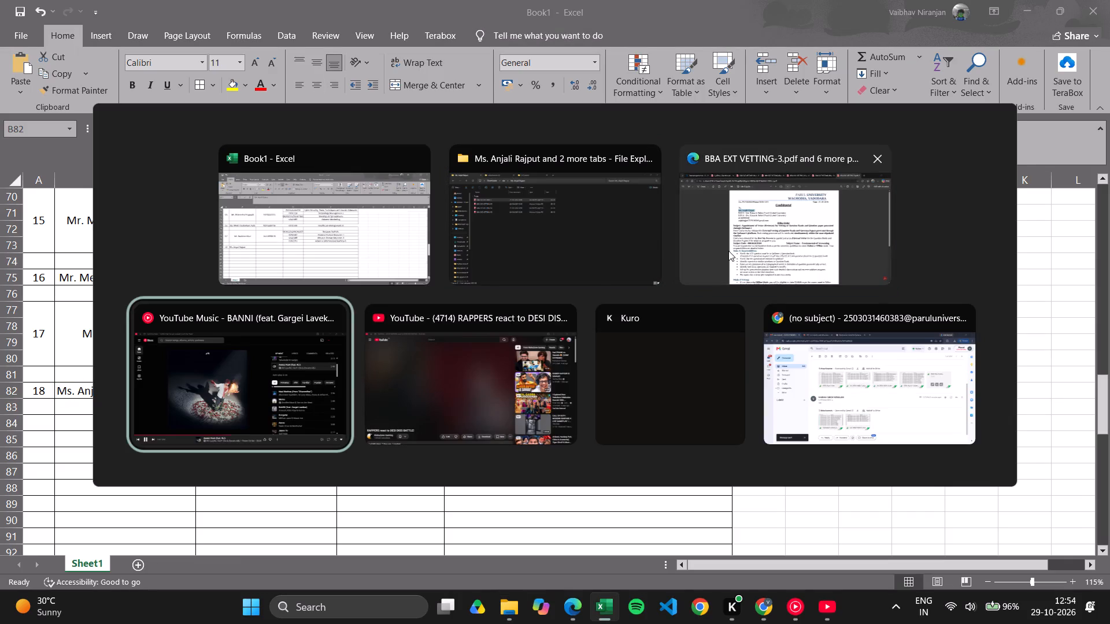
pyautogui.doubleClick(347, 236)
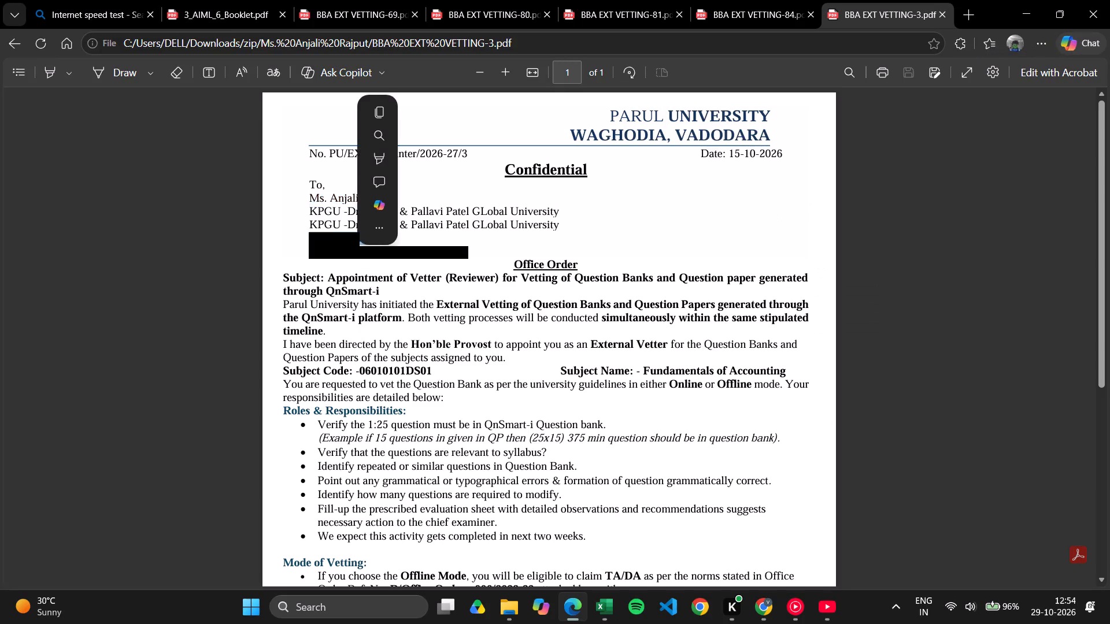
pyautogui.hotkey('ctrl', 'c')
pyautogui.hotkey('alt', 'Tab')
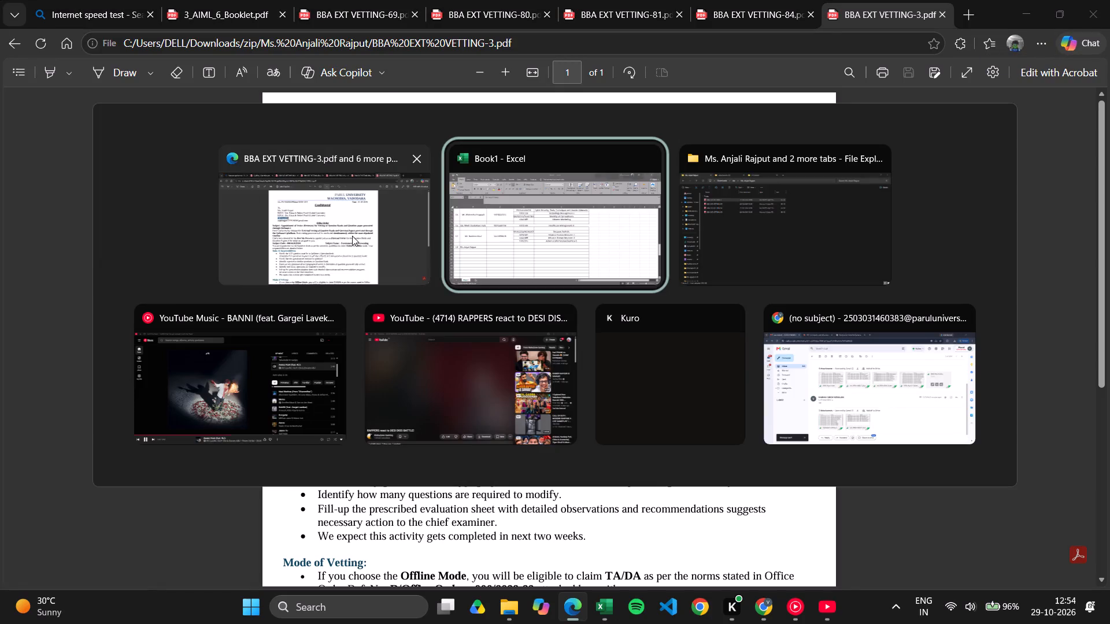
pyautogui.keyDown('alt'); pyautogui.click(532, 202); pyautogui.keyUp('alt')
pyautogui.click(286, 390)
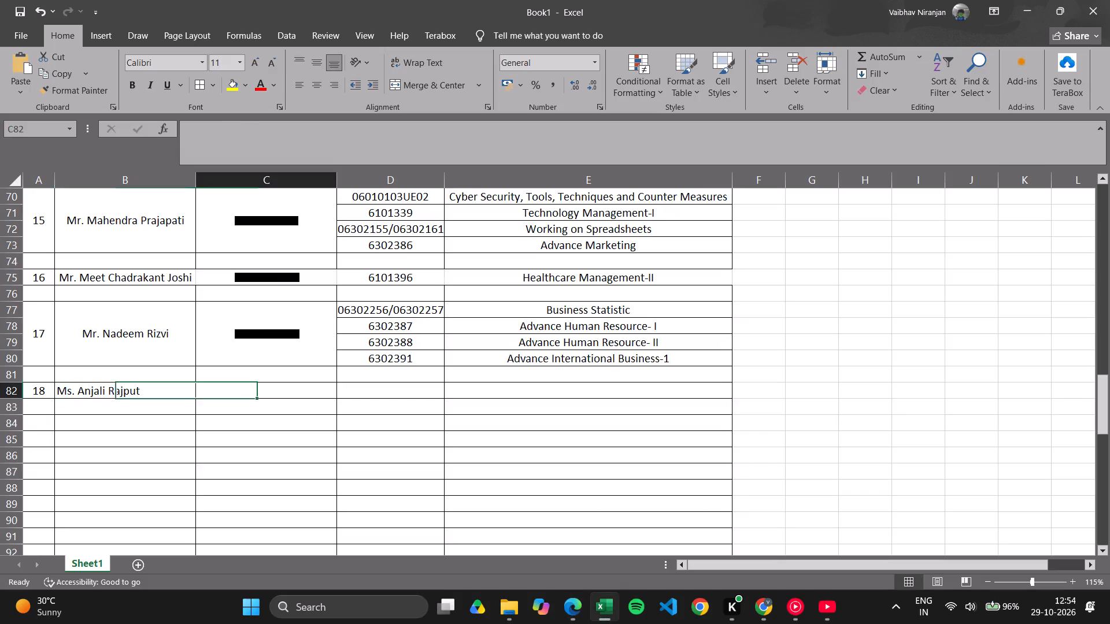
pyautogui.hotkey('ctrl', 'v')
# Copy the subject code 06010101DS01 from the BBA EXT VETTING-3 letter into cell D82 of Book1.
pyautogui.click(393, 389)
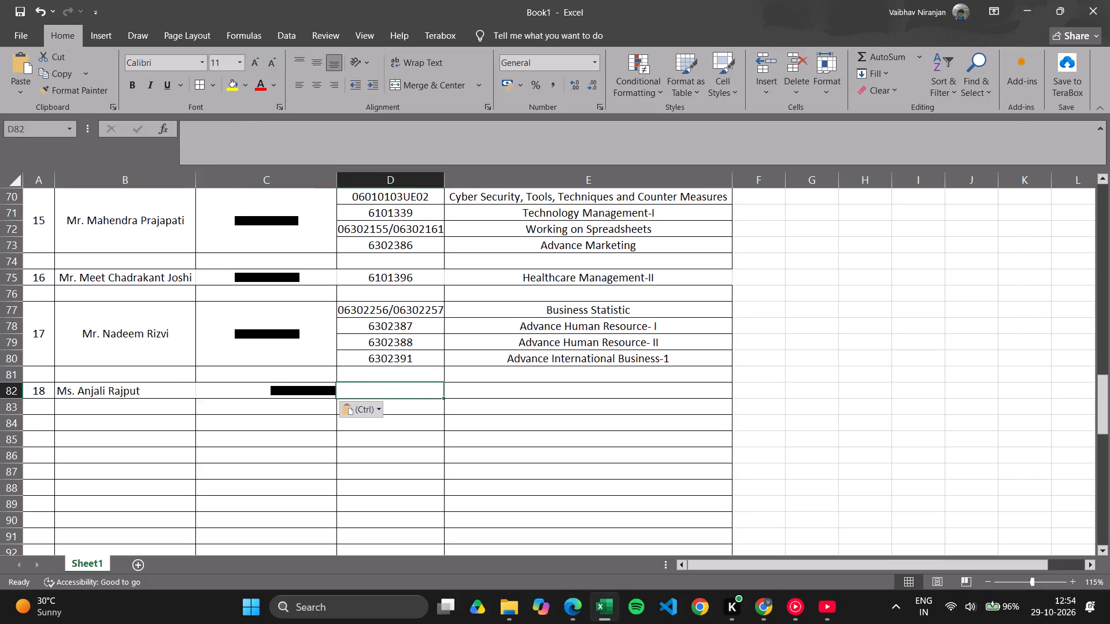
pyautogui.hotkey('alt', 'Tab')
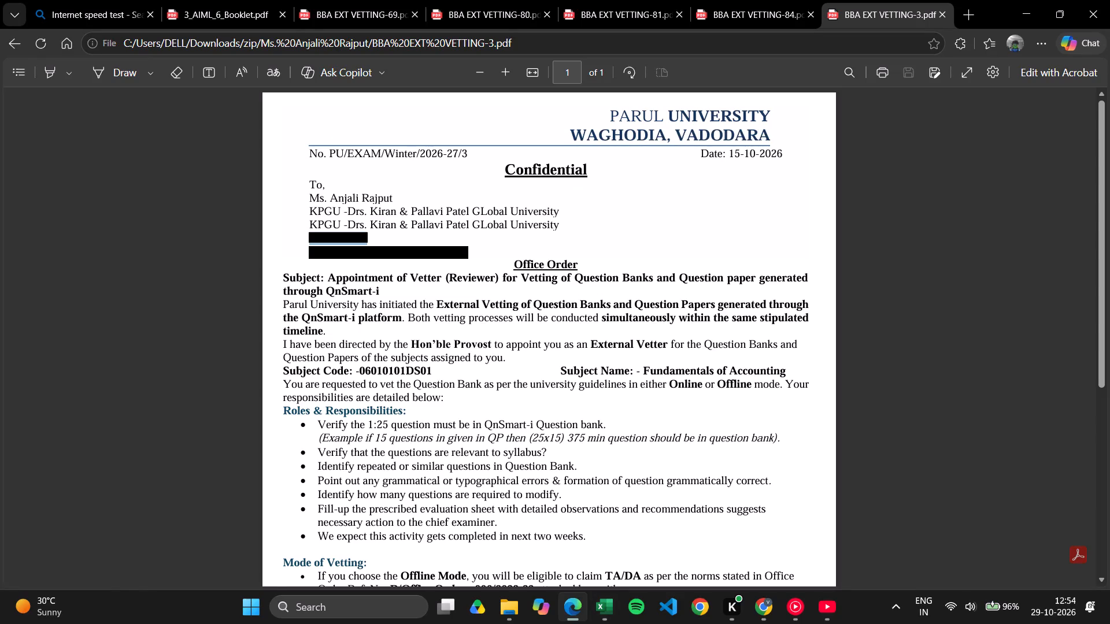
pyautogui.doubleClick(375, 370)
pyautogui.hotkey('ctrl', 'v')
pyautogui.hotkey('ctrl', 'c')
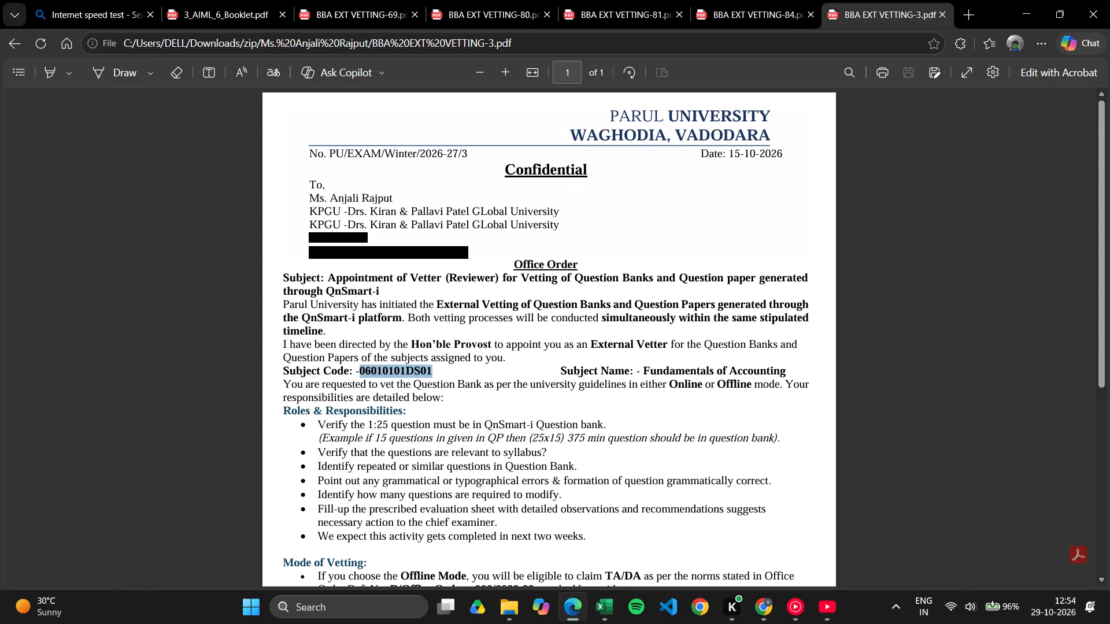
pyautogui.hotkey('alt', 'Tab')
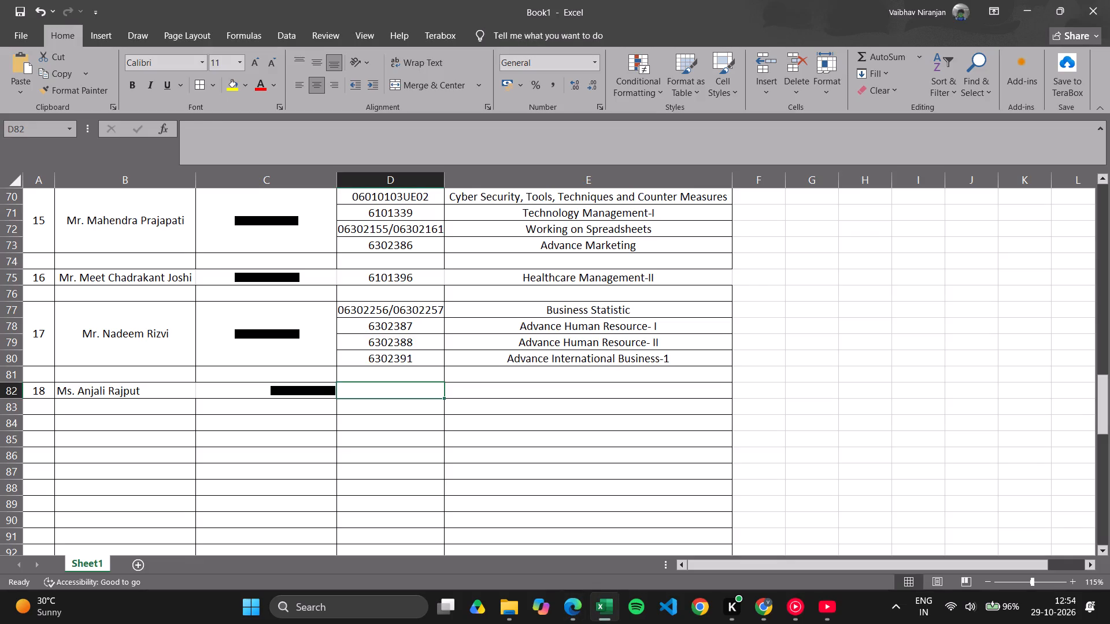
pyautogui.hotkey('ctrl', 'v')
# Copy the subject name "Fundamentals of Accounting" from the BBA EXT VETTING-3 letter and return to the Book1 sheet.
pyautogui.hotkey('alt', 'Tab')
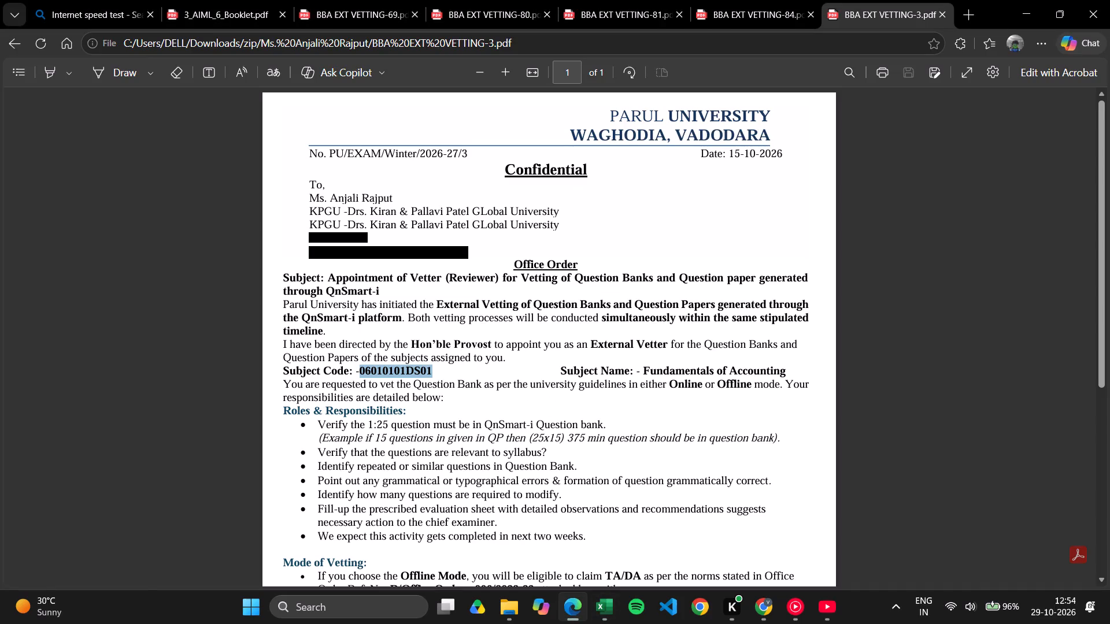
pyautogui.moveTo(643, 367); pyautogui.dragTo(783, 358)
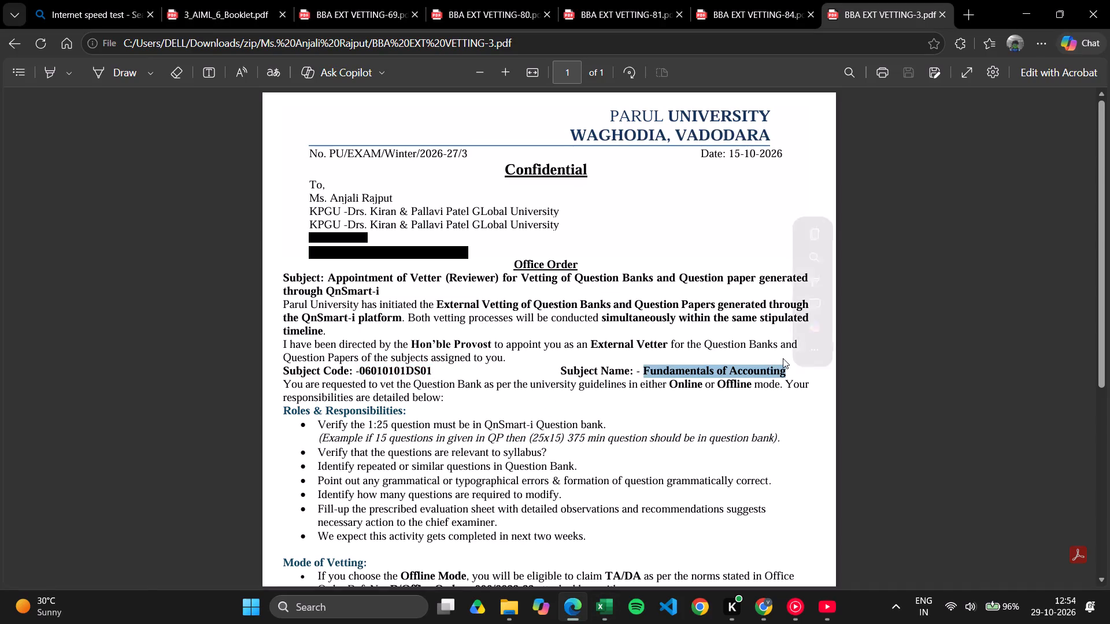
pyautogui.hotkey('ctrl', 'c')
pyautogui.hotkey('alt', 'Tab')
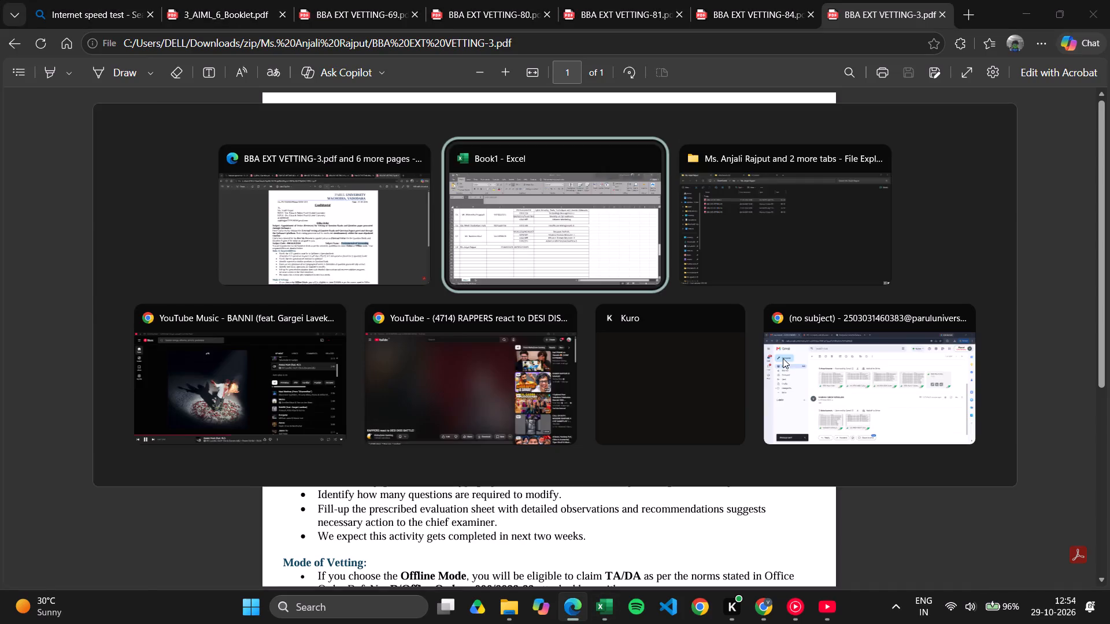
# Paste the subject name "Fundamentals of Accounting" copied from the BBA EXT VETTING-3 letter into cell E82, and return to the letter.
pyautogui.click(556, 396)
pyautogui.hotkey('ctrl', 'v')
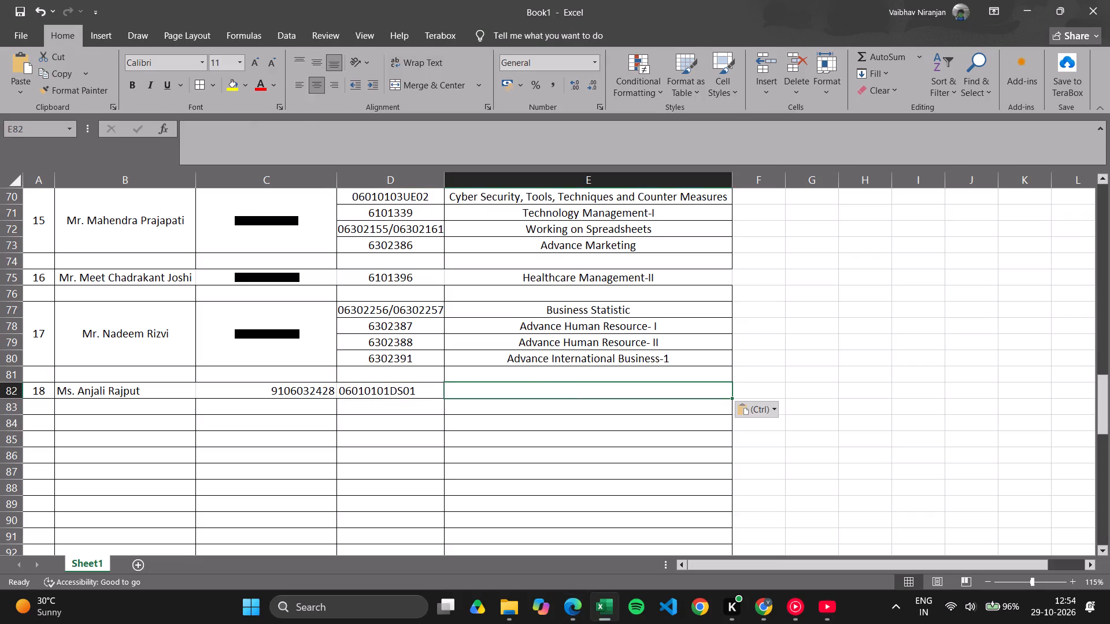
pyautogui.hotkey('alt', 'Tab')
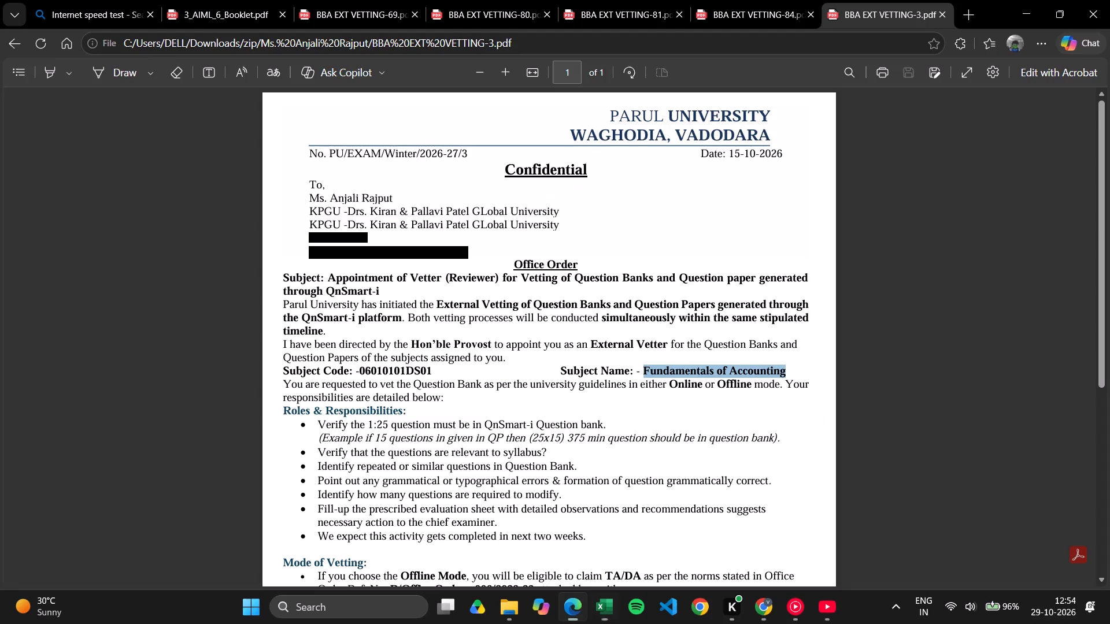
pyautogui.hotkey('alt', 'Tab')
pyautogui.hotkey('alt', 'Tab')
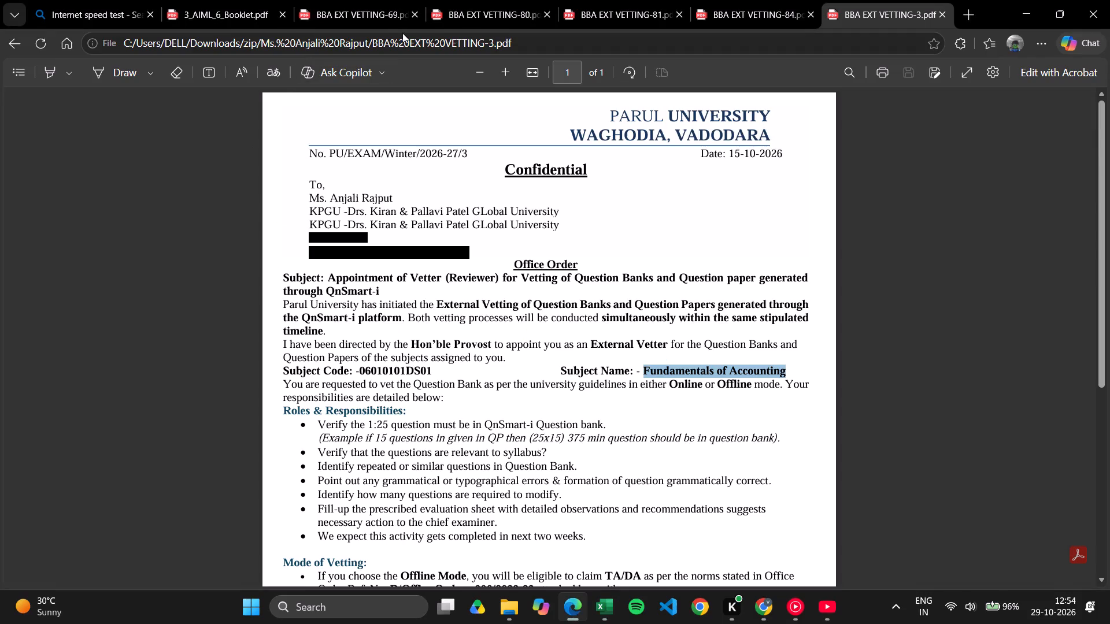
# Close the open BBA EXT VETTING-69, 80, 81 and 84 letters, keeping BBA EXT VETTING-3 open.
pyautogui.click(415, 14)
pyautogui.click(415, 14)
pyautogui.click(415, 14)
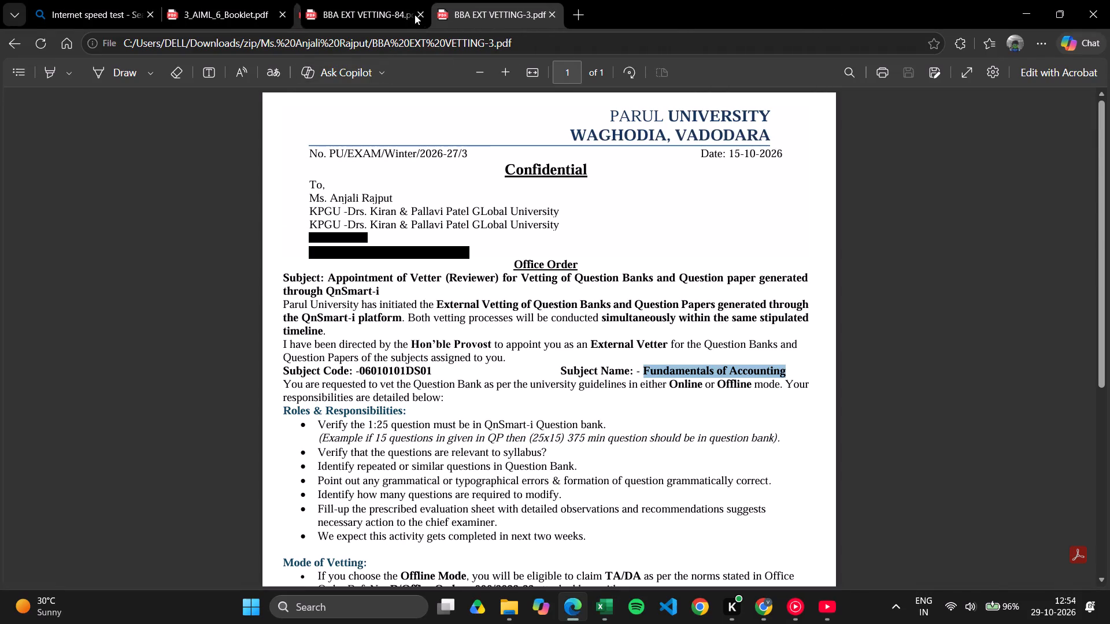
pyautogui.click(415, 14)
# Open the BBA EXT VETTING-10 letter and copy its subject code 06010102DS03 into cell D83 of the Excel list.
pyautogui.click(520, 610)
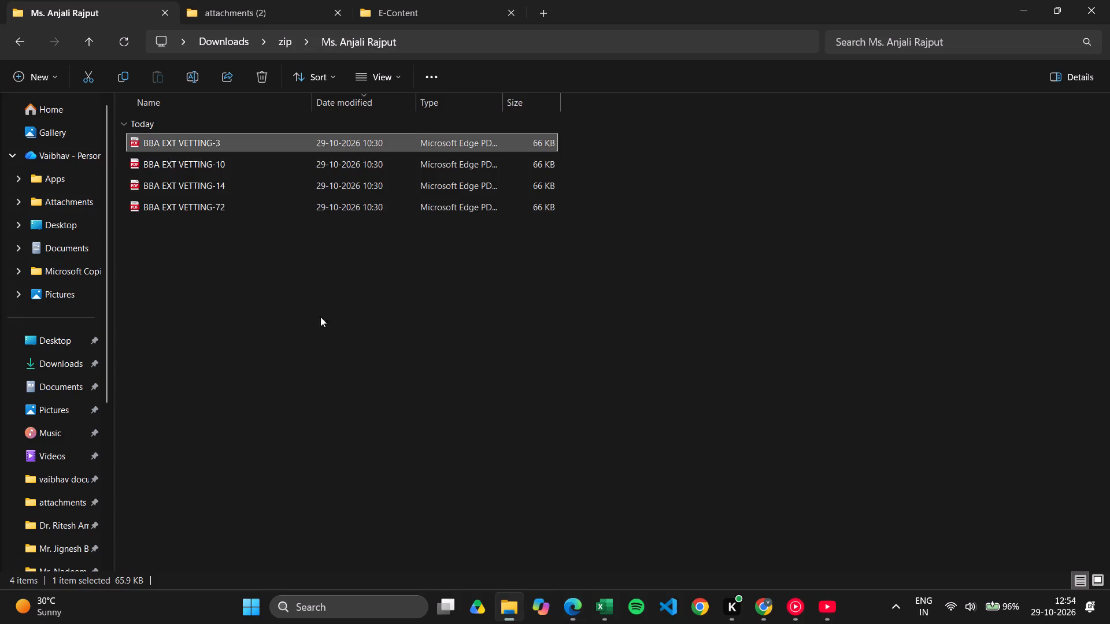
pyautogui.doubleClick(284, 163)
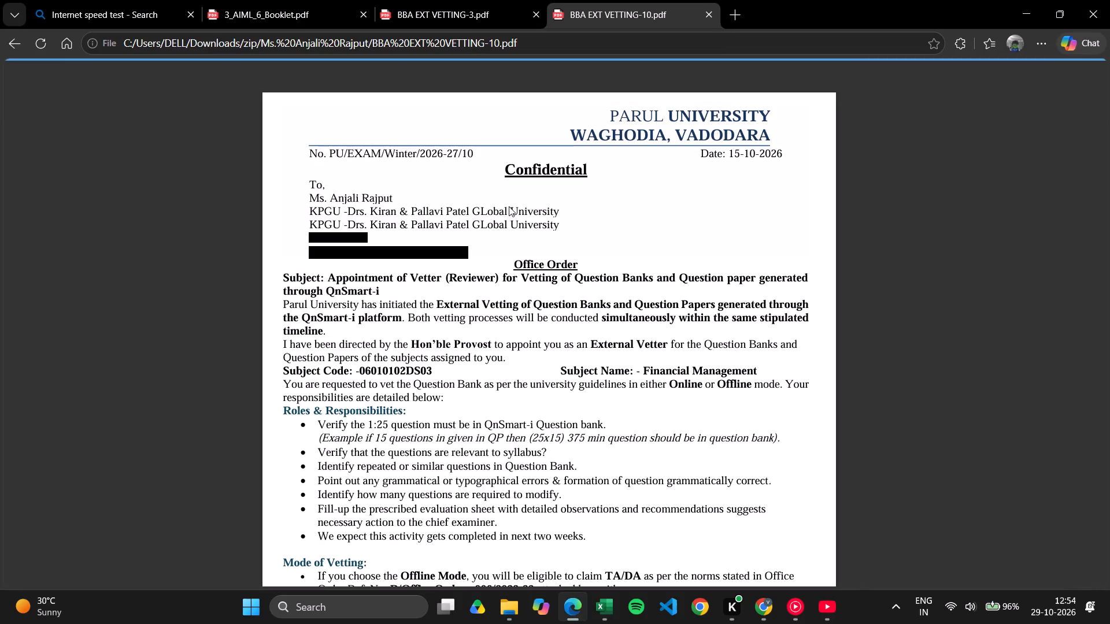
pyautogui.doubleClick(416, 369)
pyautogui.hotkey('ctrl', 'c')
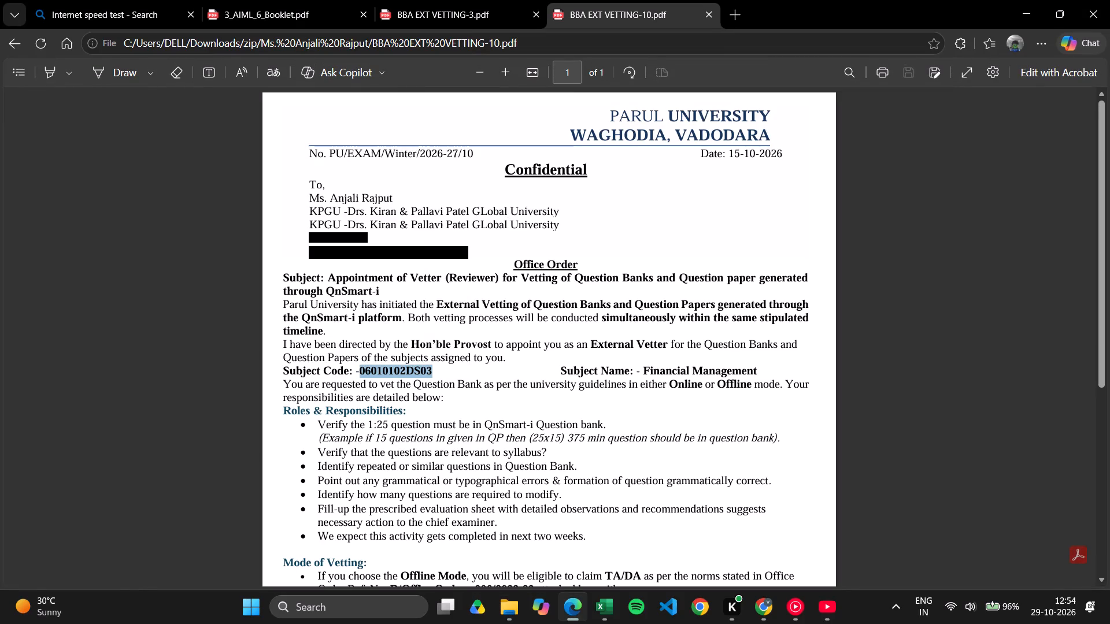
pyautogui.hotkey('alt', 'Tab')
pyautogui.hotkey('alt', 'Tab')
pyautogui.hotkey('alt', 'Tab')
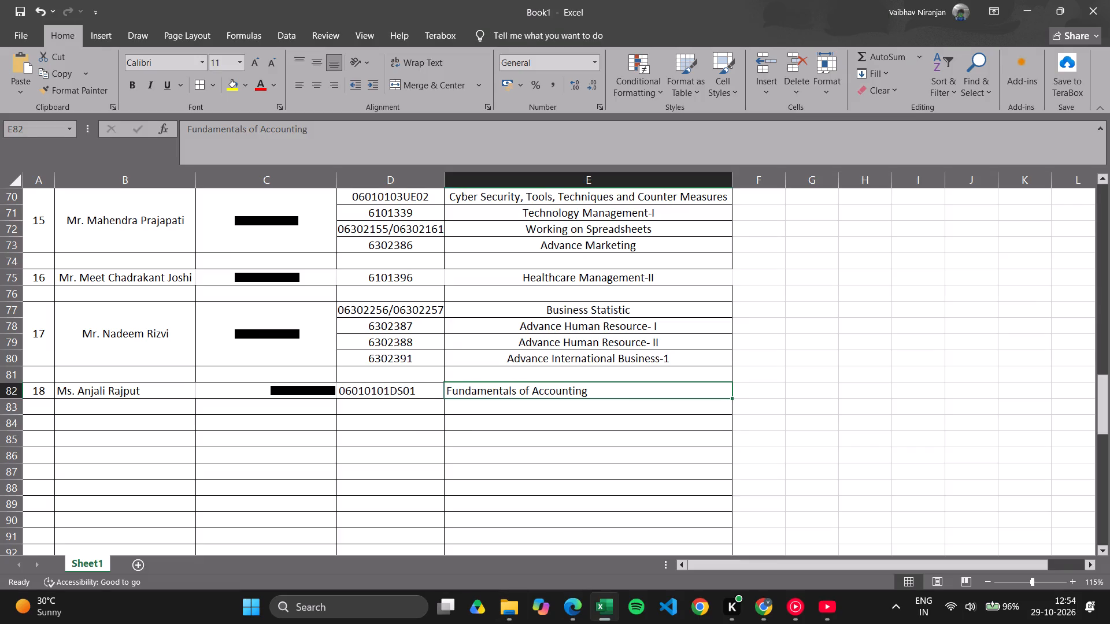
pyautogui.click(370, 411)
pyautogui.hotkey('ctrl', 'v')
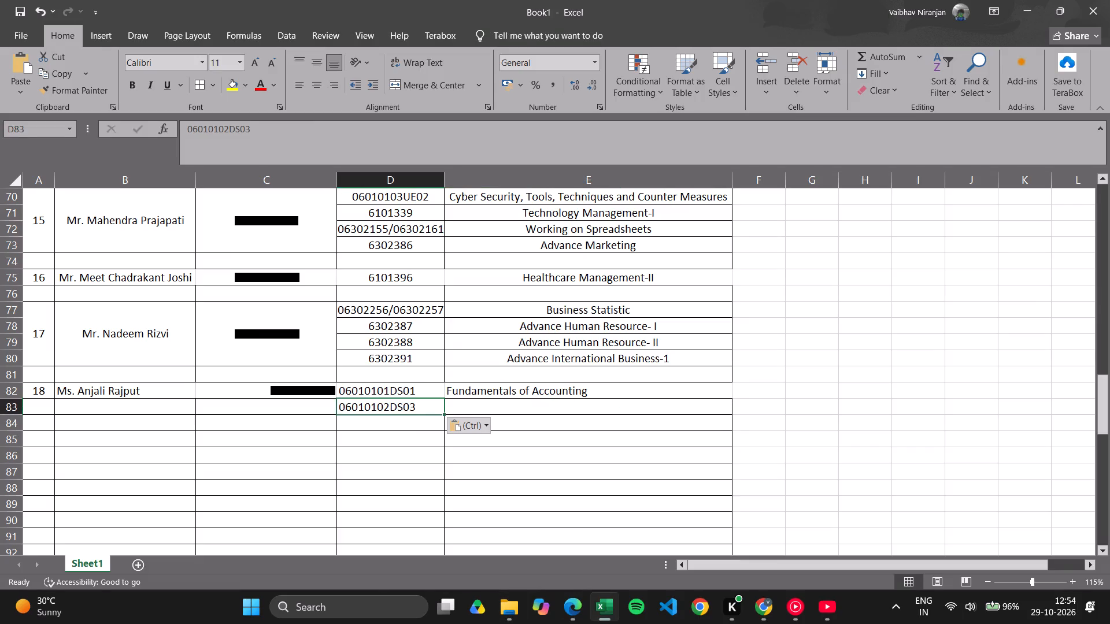
# Select cell E83 for the subject name and switch away from the Excel list to fetch it.
pyautogui.click(491, 411)
pyautogui.hotkey('alt', 'Tab')
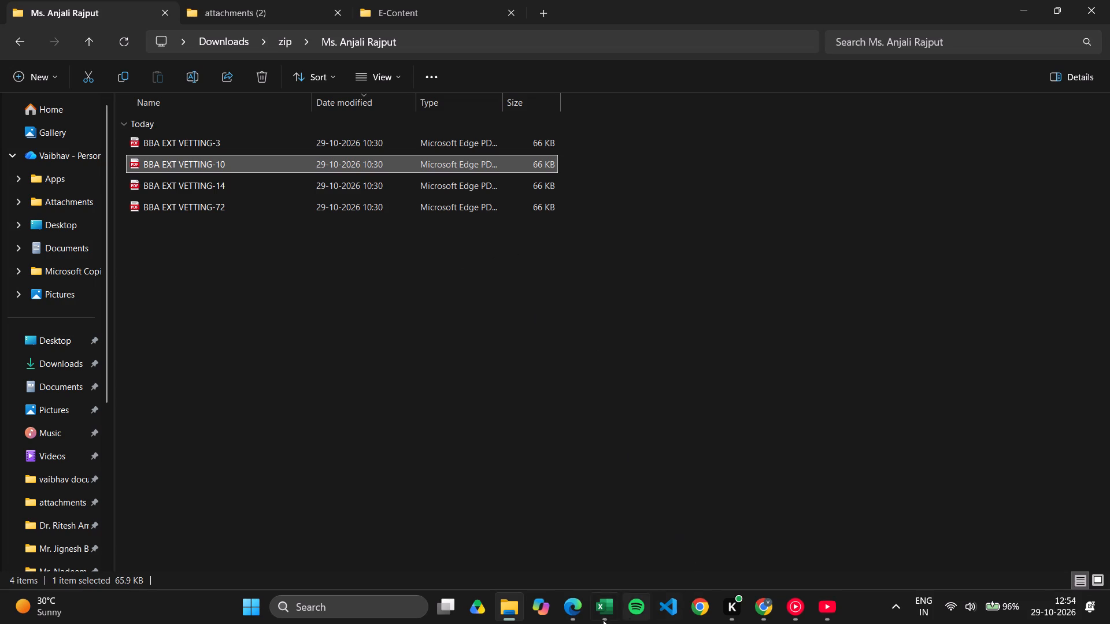
# Copy the subject name "Financial Management" from the BBA EXT VETTING-10 letter into cell E83 of the Excel list.
pyautogui.click(580, 609)
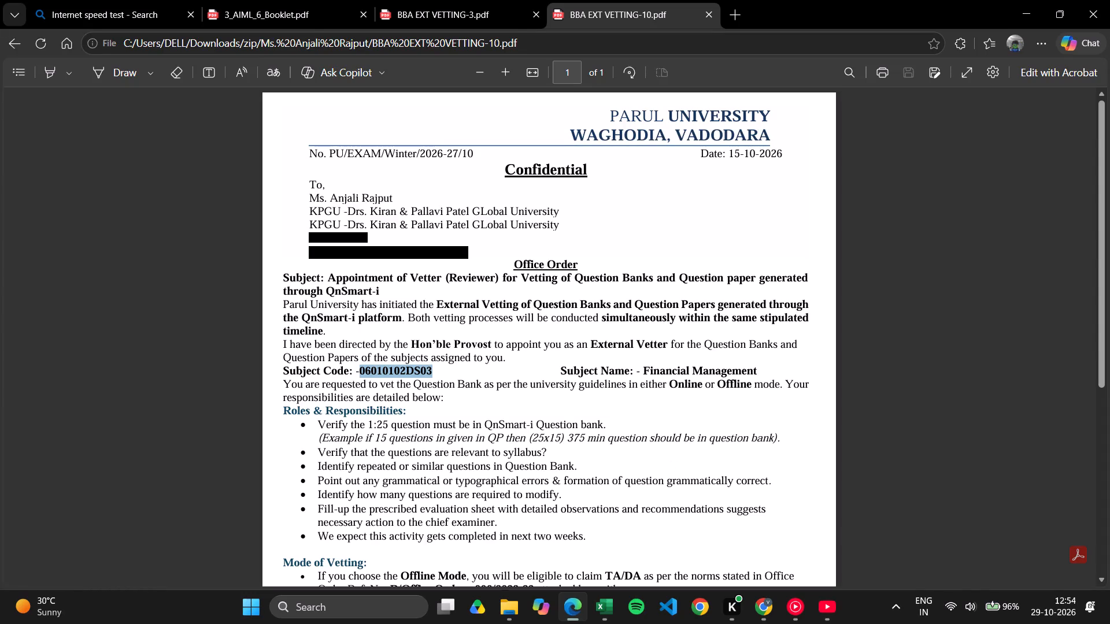
pyautogui.moveTo(643, 368); pyautogui.dragTo(757, 369)
pyautogui.hotkey('ctrl', 'c')
pyautogui.moveTo(597, 601); pyautogui.dragTo(598, 596)
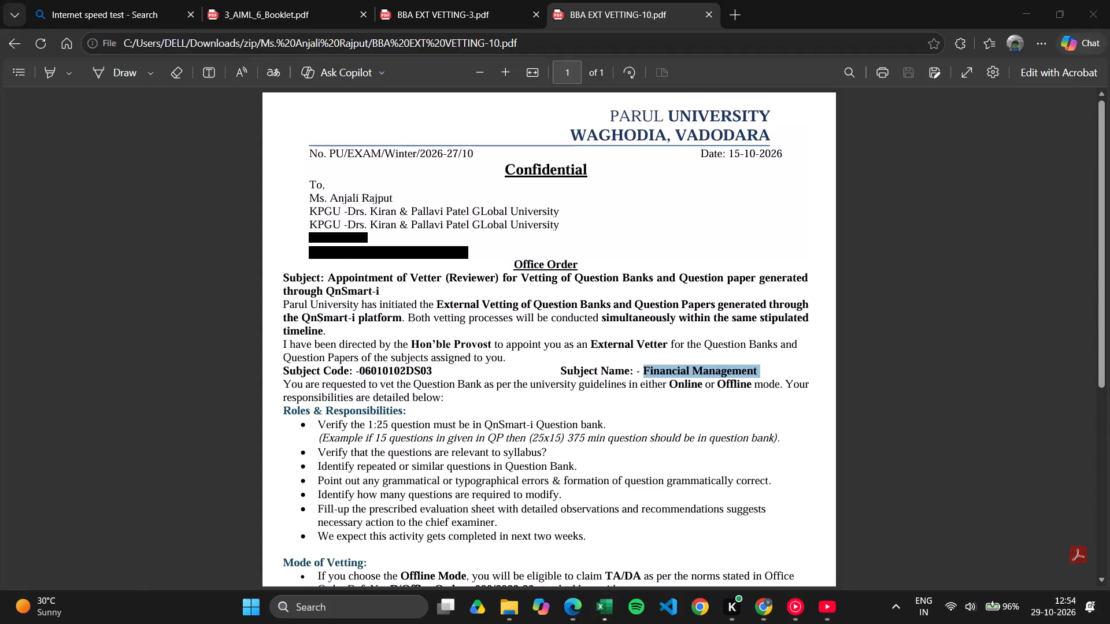
pyautogui.click(606, 597)
pyautogui.hotkey('ctrl', 'v')
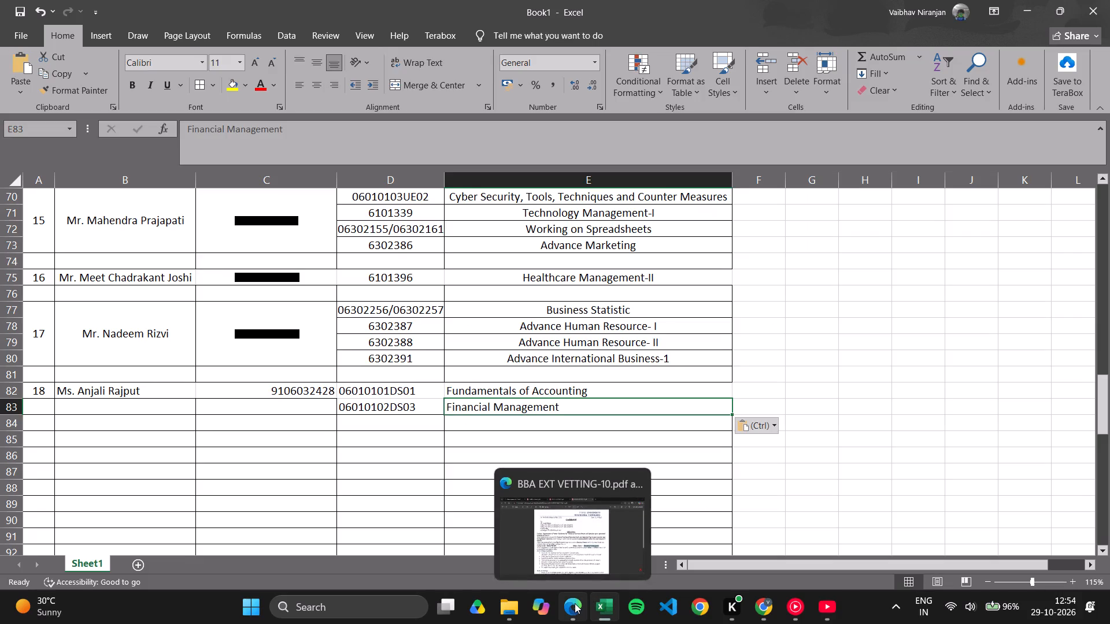
# Open the BBA EXT VETTING-14 letter and copy its subject code 06010103DS02 into cell D84 of the Excel list.
pyautogui.click(504, 600)
pyautogui.doubleClick(394, 188)
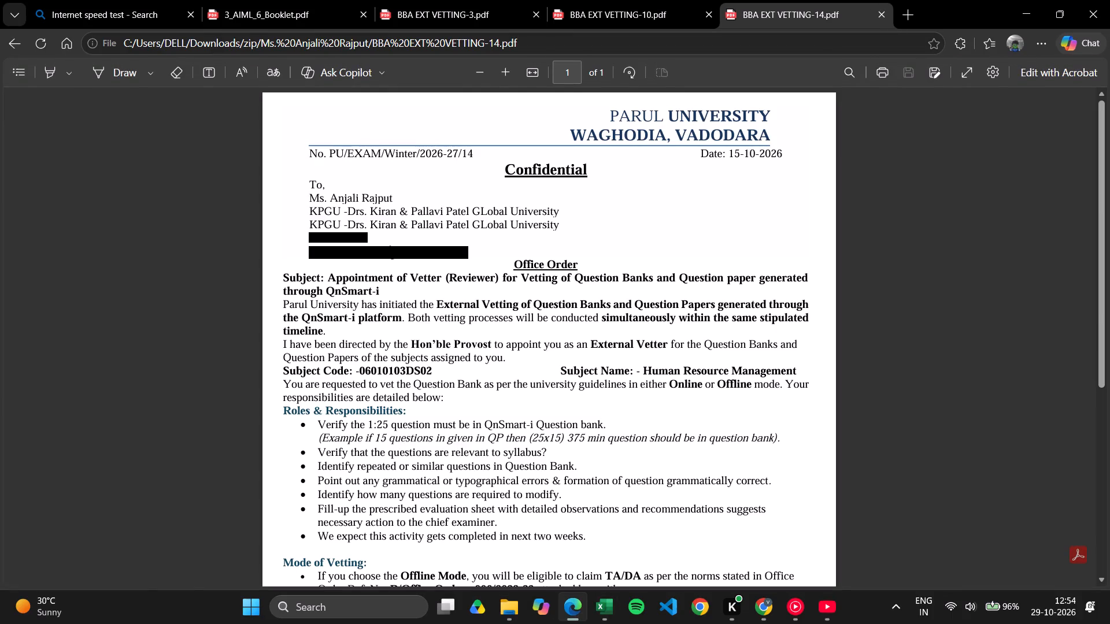
pyautogui.doubleClick(381, 372)
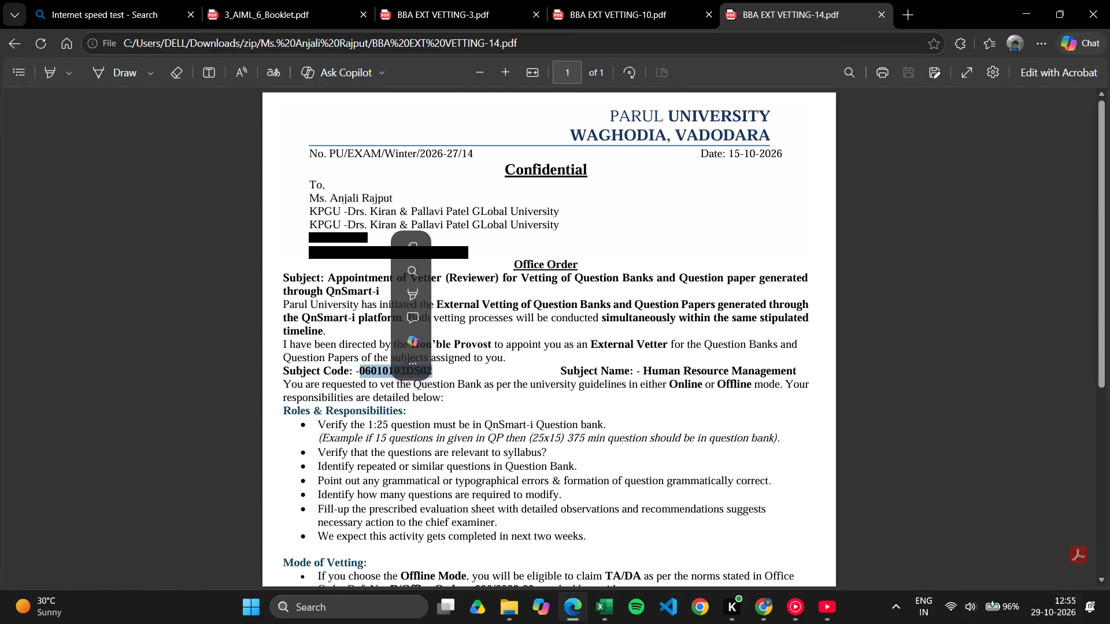
pyautogui.hotkey('ctrl', 'c')
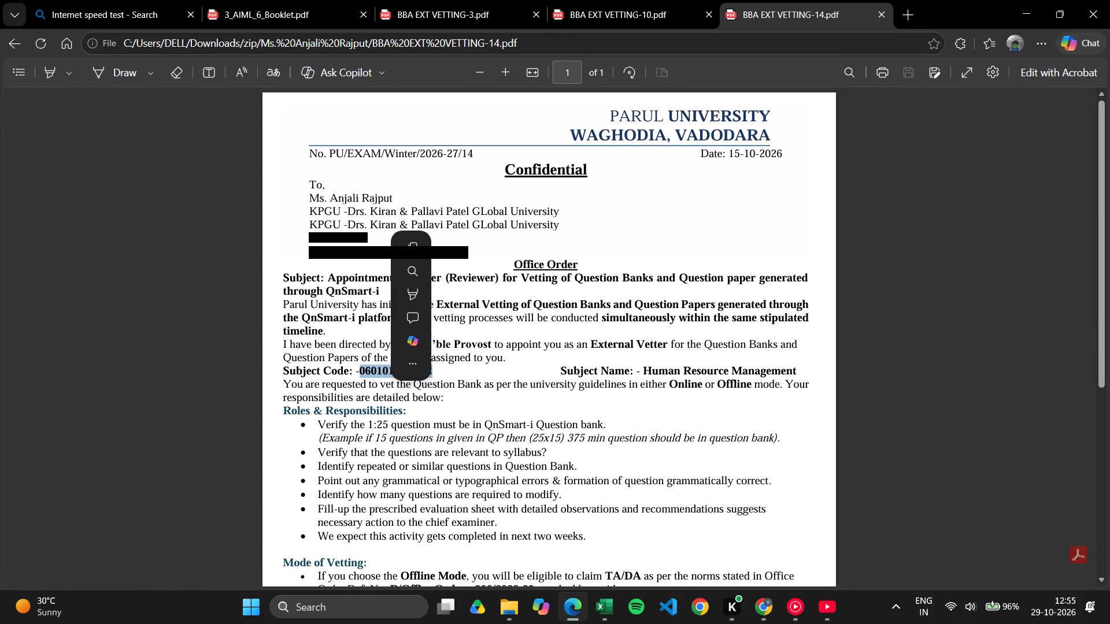
pyautogui.click(612, 604)
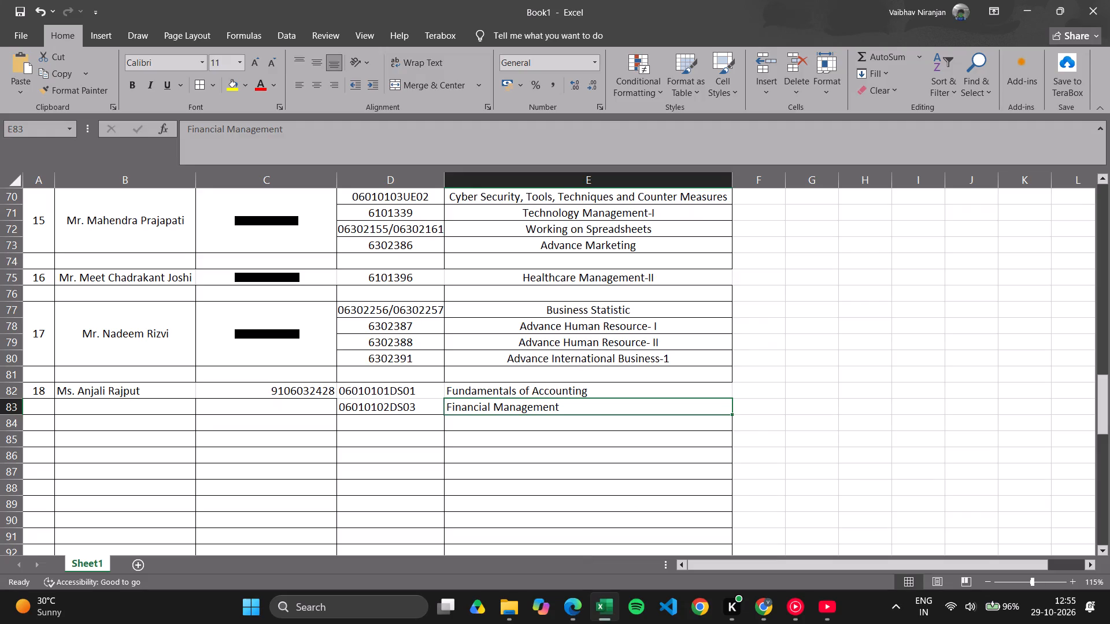
pyautogui.click(402, 426)
pyautogui.hotkey('ctrl', 'v')
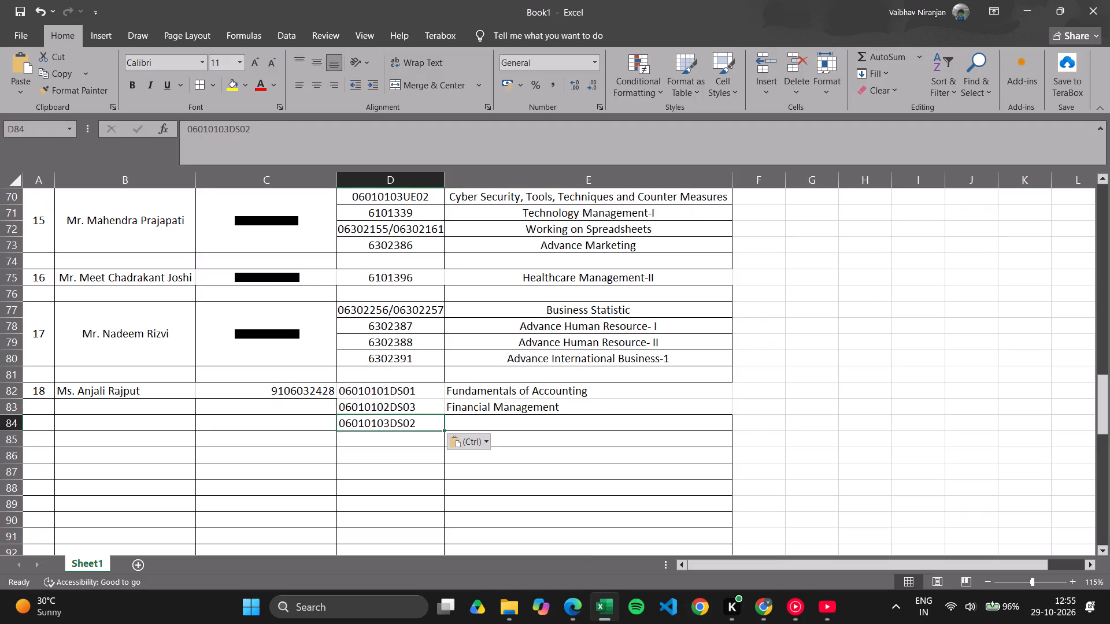
# Copy the subject name "Human Resource Management" from the BBA EXT VETTING-14 letter and return to the Excel list.
pyautogui.click(576, 611)
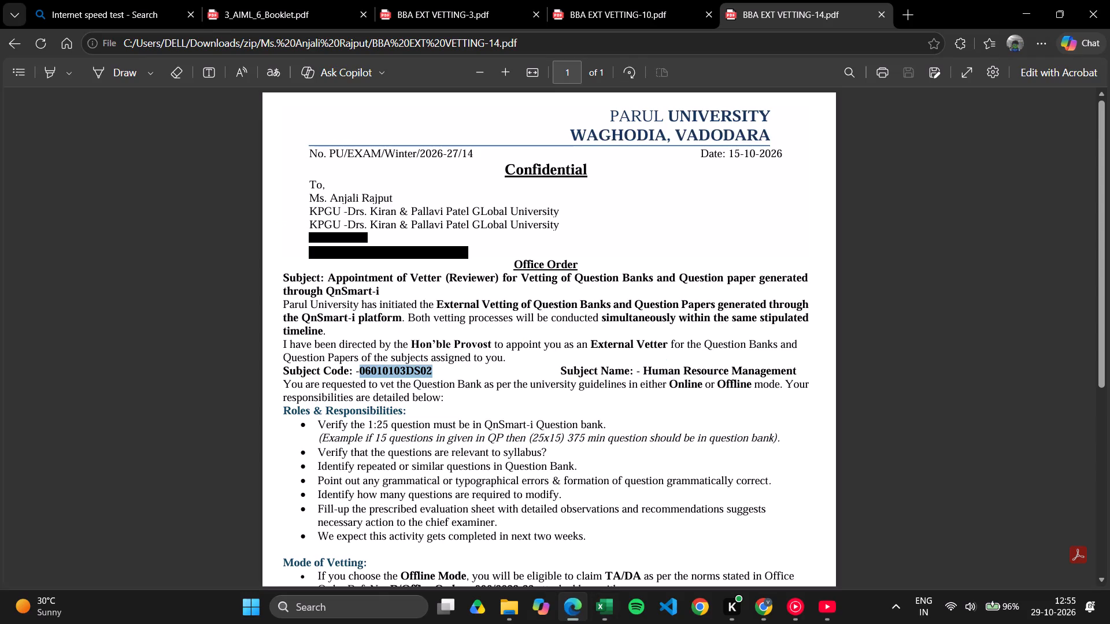
pyautogui.moveTo(646, 370); pyautogui.dragTo(813, 362)
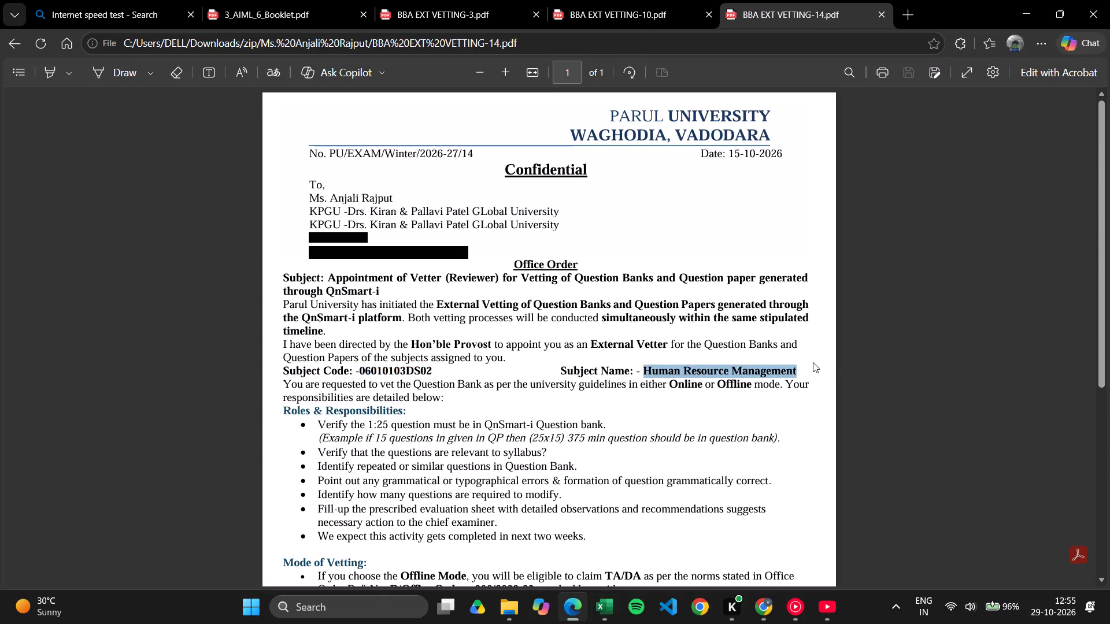
pyautogui.hotkey('ctrl', 'c')
pyautogui.click(597, 608)
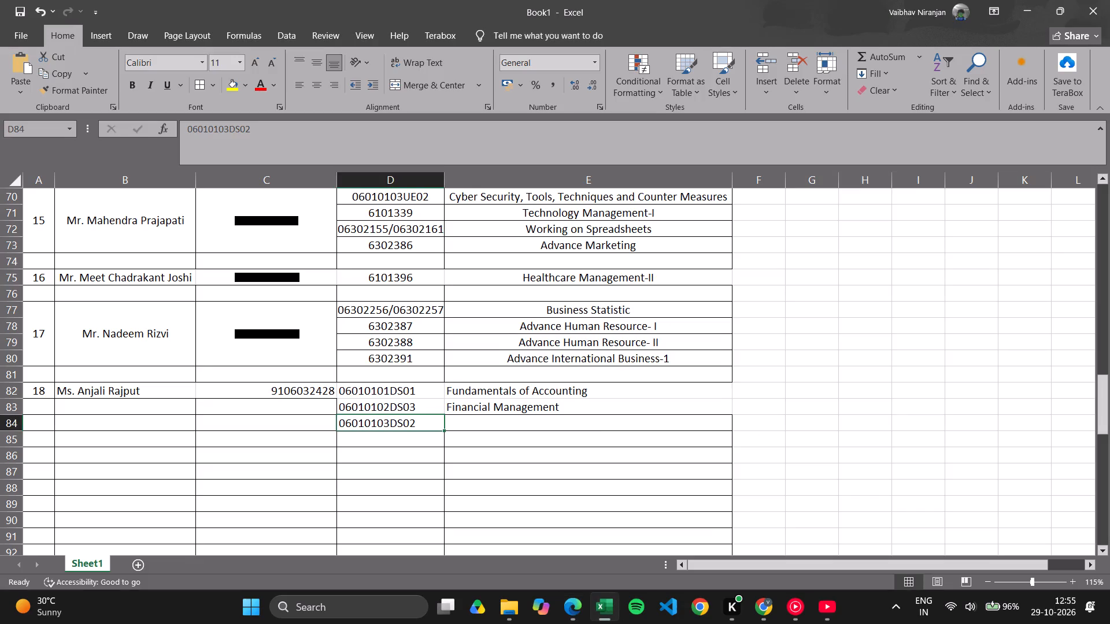
# Paste the copied subject name "Human Resource Management" into cell E84.
pyautogui.click(501, 424)
pyautogui.hotkey('ctrl', 'v')
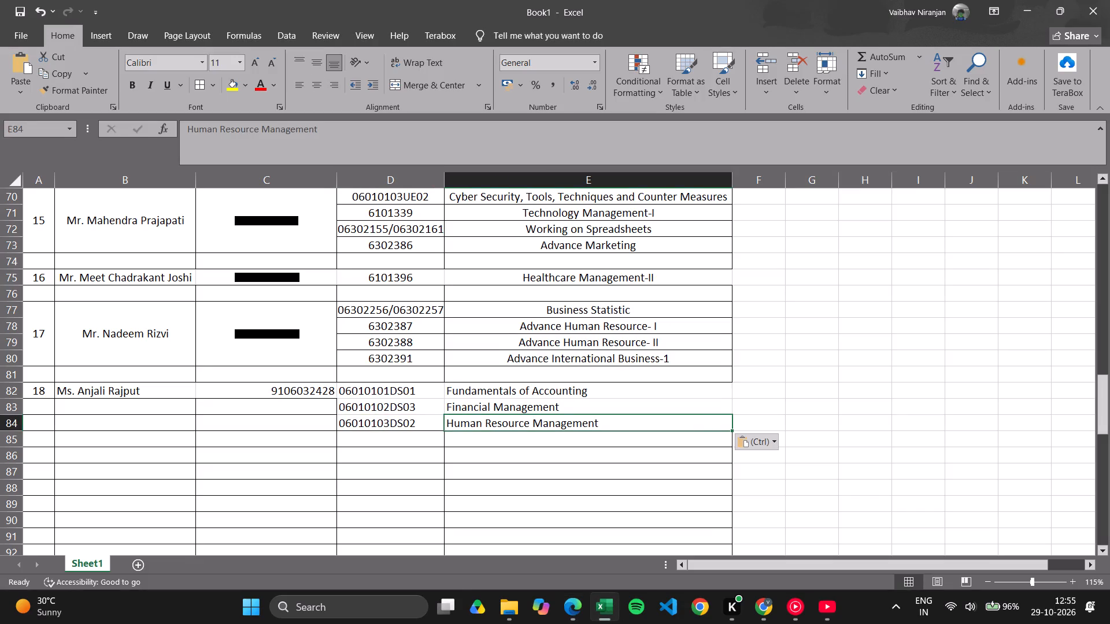
# Open the BBA EXT VETTING-72 letter from the entry 18 vetter's folder, copy its subject code and switch to the Excel list.
pyautogui.click(570, 603)
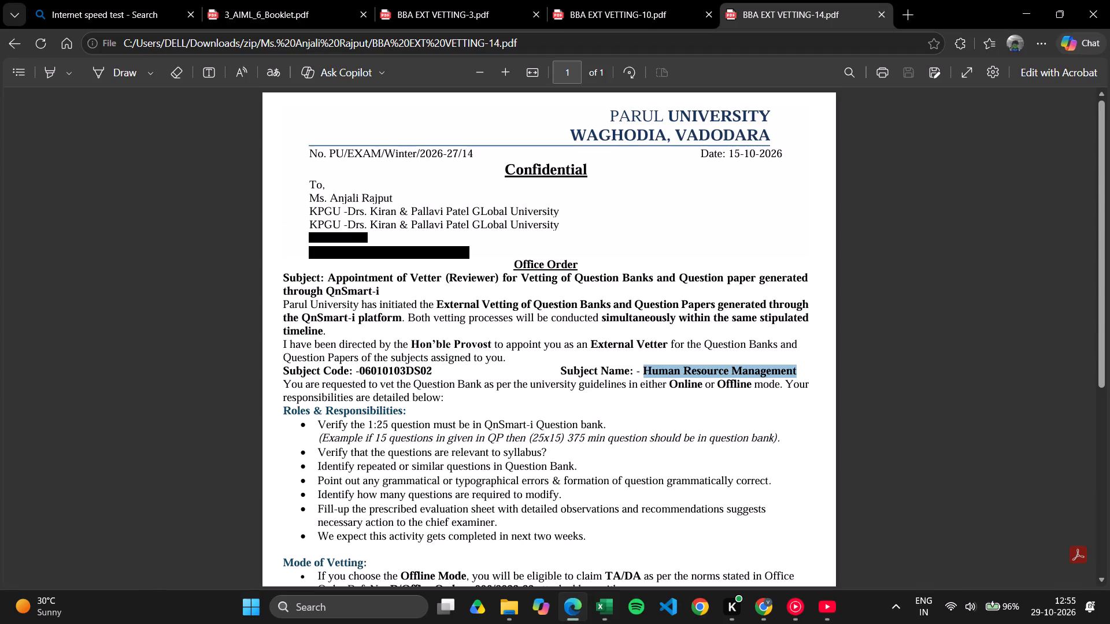
pyautogui.click(506, 613)
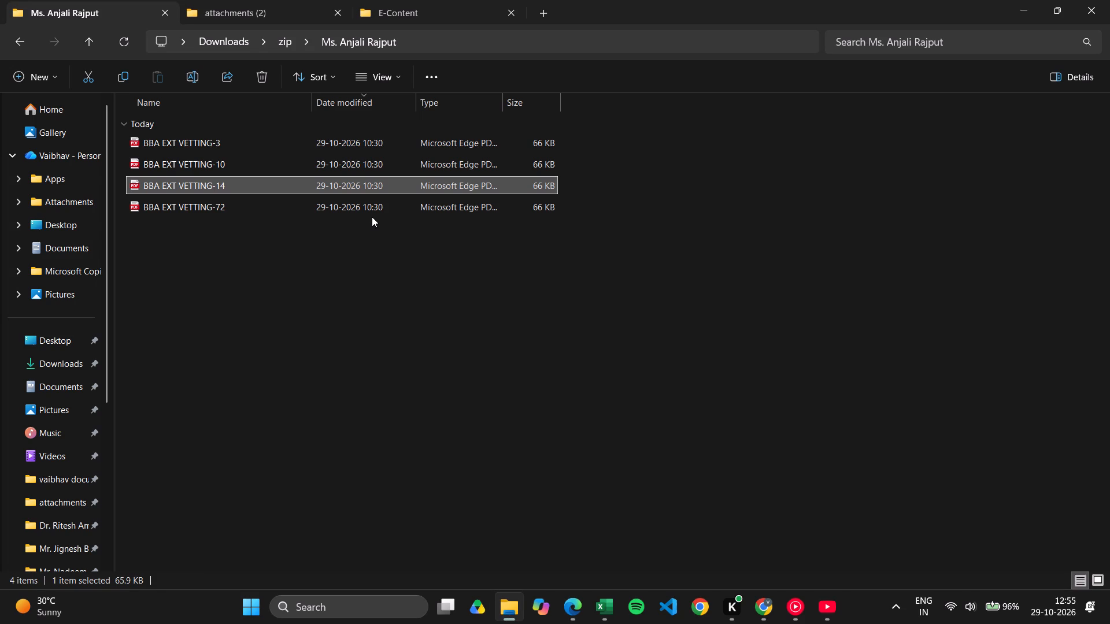
pyautogui.doubleClick(370, 210)
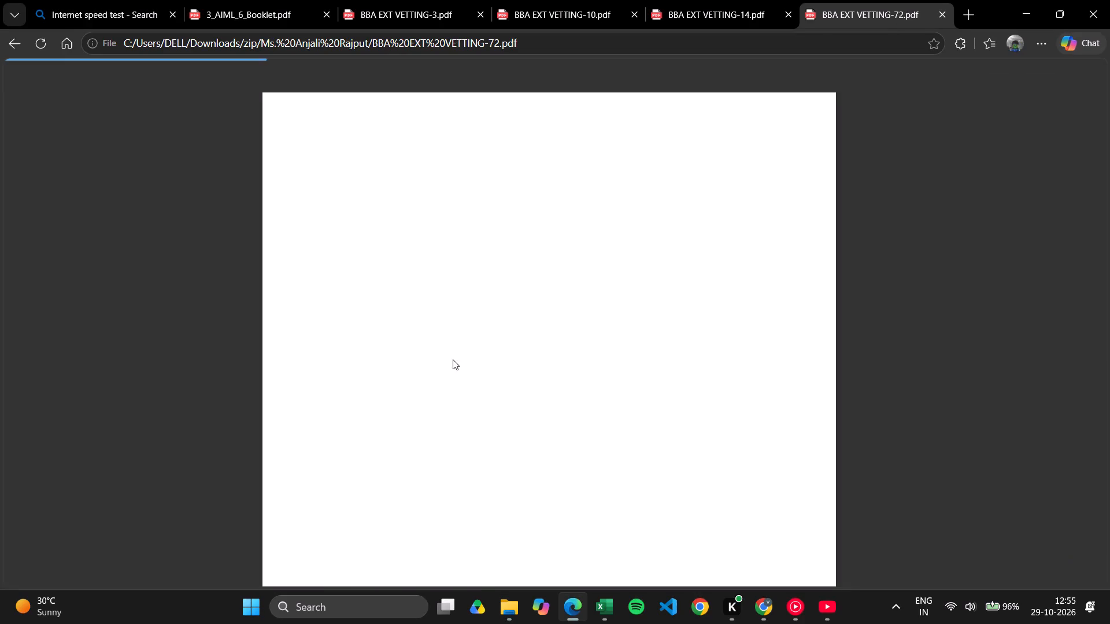
pyautogui.doubleClick(378, 373)
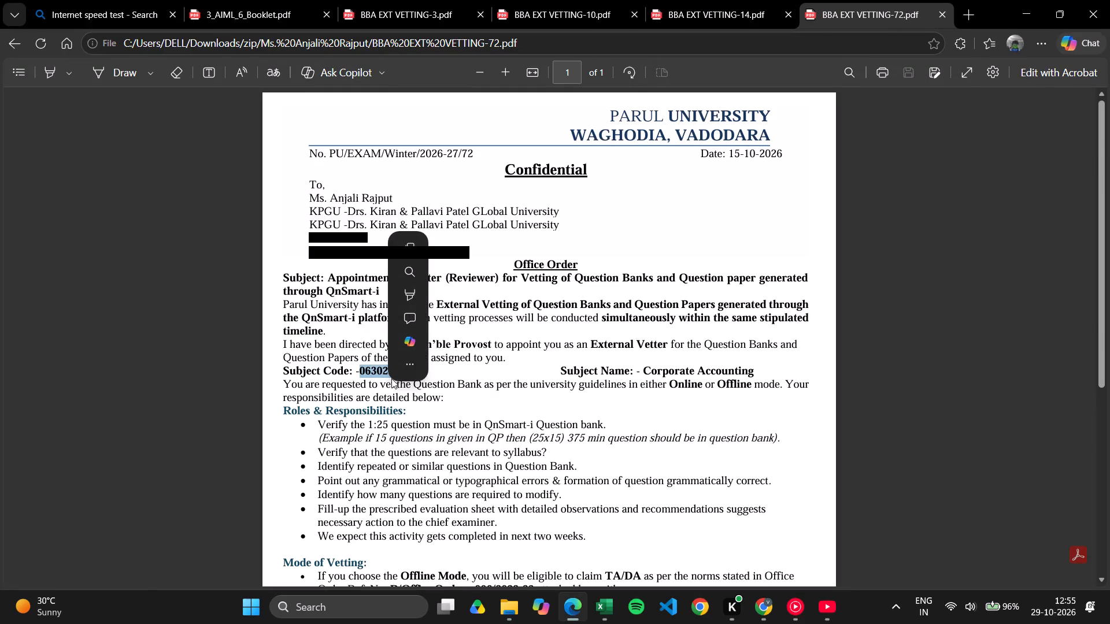
pyautogui.hotkey('ctrl', 'c')
pyautogui.click(603, 604)
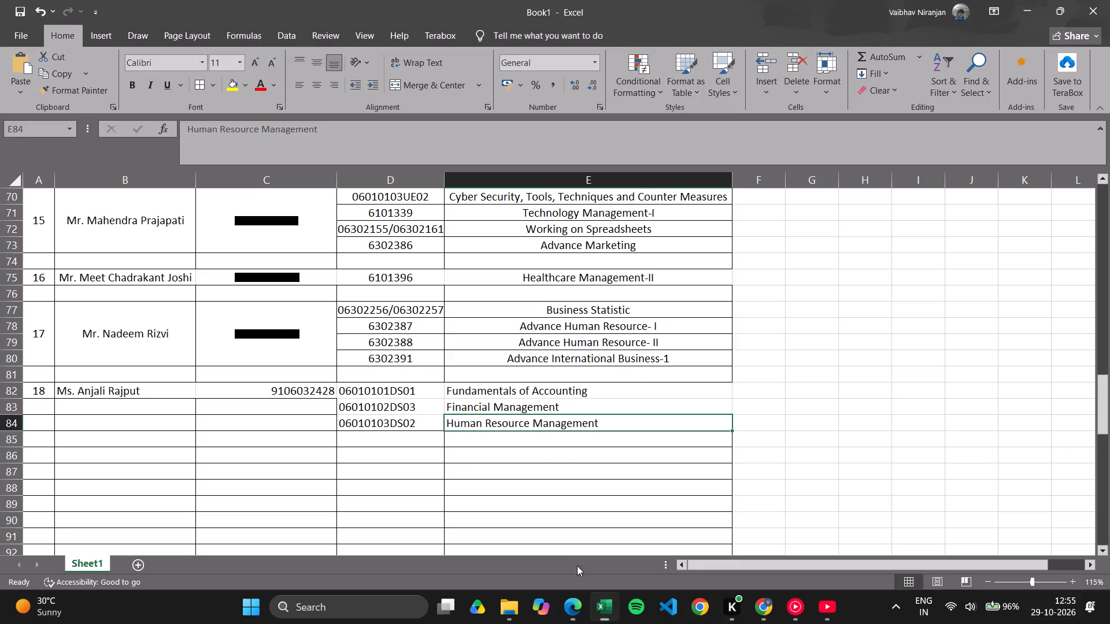
# Fill row 85 with the copied subject code 06302306 and the subject name "Corporate Accounting" from the BBA EXT VETTING-72 letter.
pyautogui.click(436, 445)
pyautogui.hotkey('ctrl', 'v')
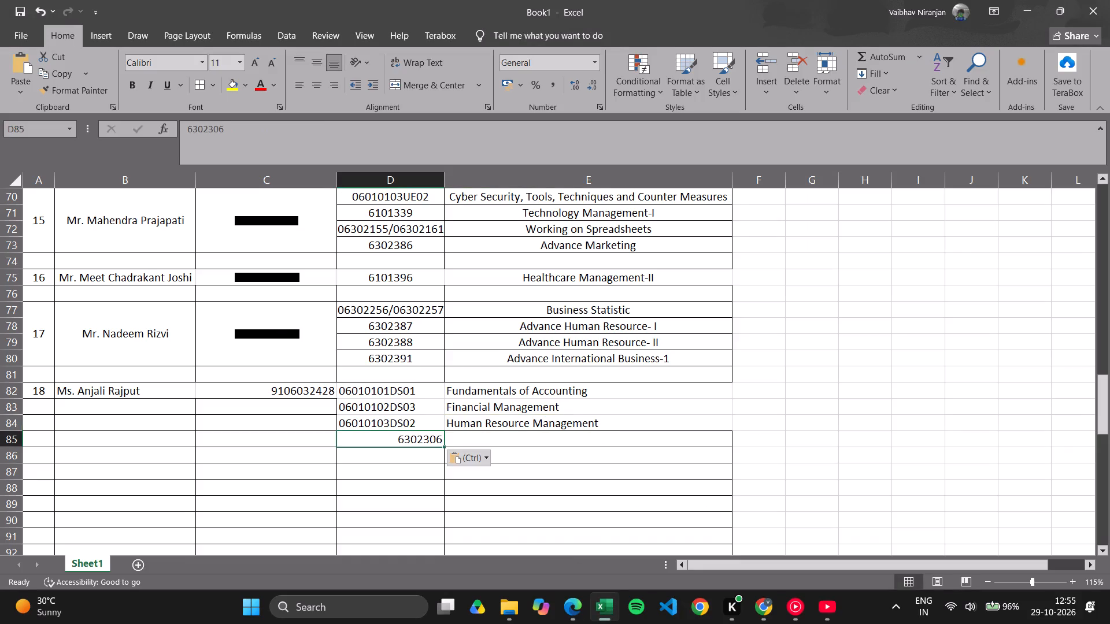
pyautogui.click(516, 440)
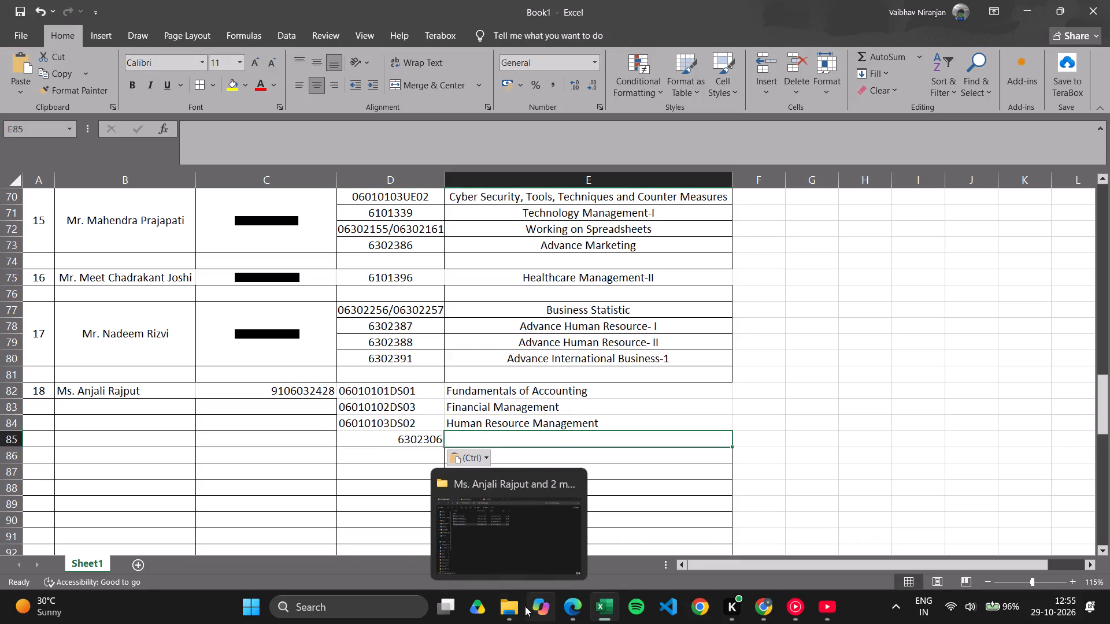
pyautogui.click(580, 619)
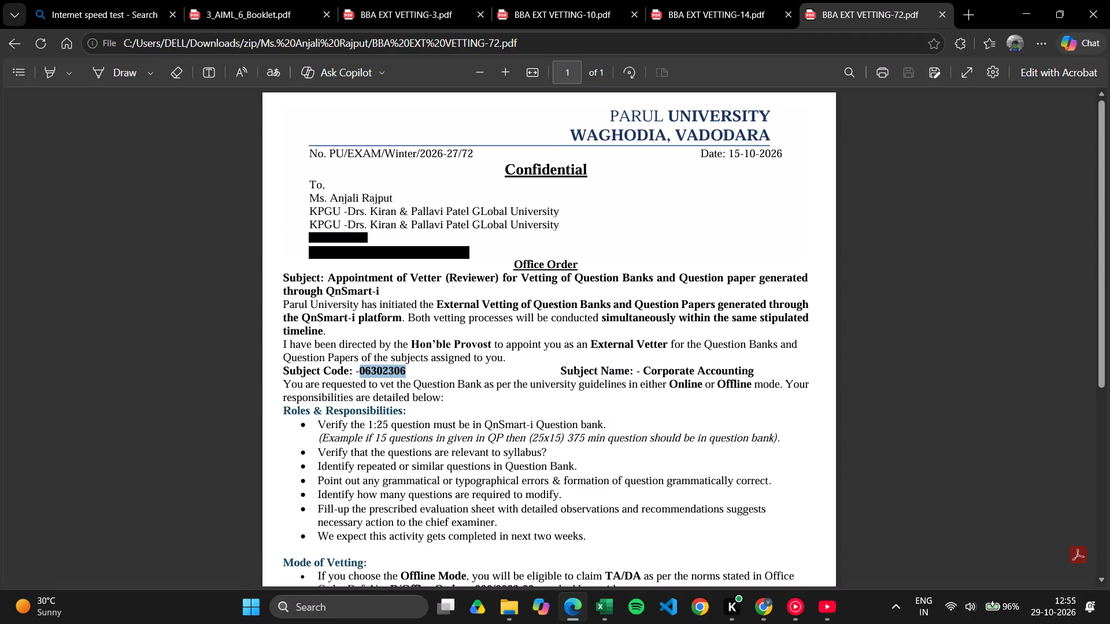
pyautogui.moveTo(645, 372); pyautogui.dragTo(753, 368)
pyautogui.hotkey('ctrl', 'c')
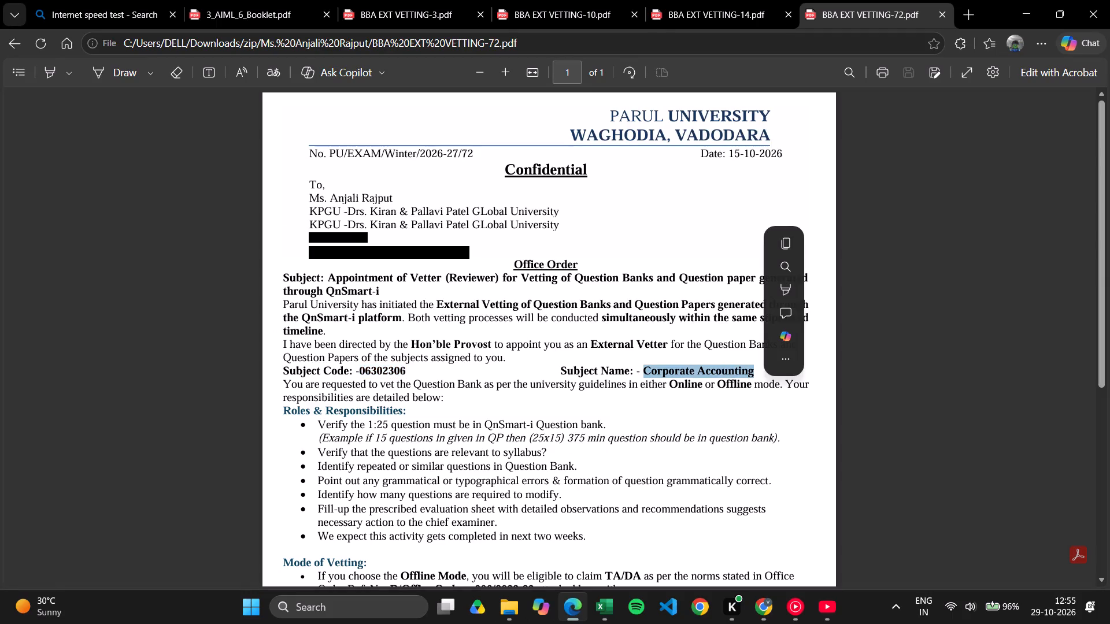
pyautogui.click(600, 607)
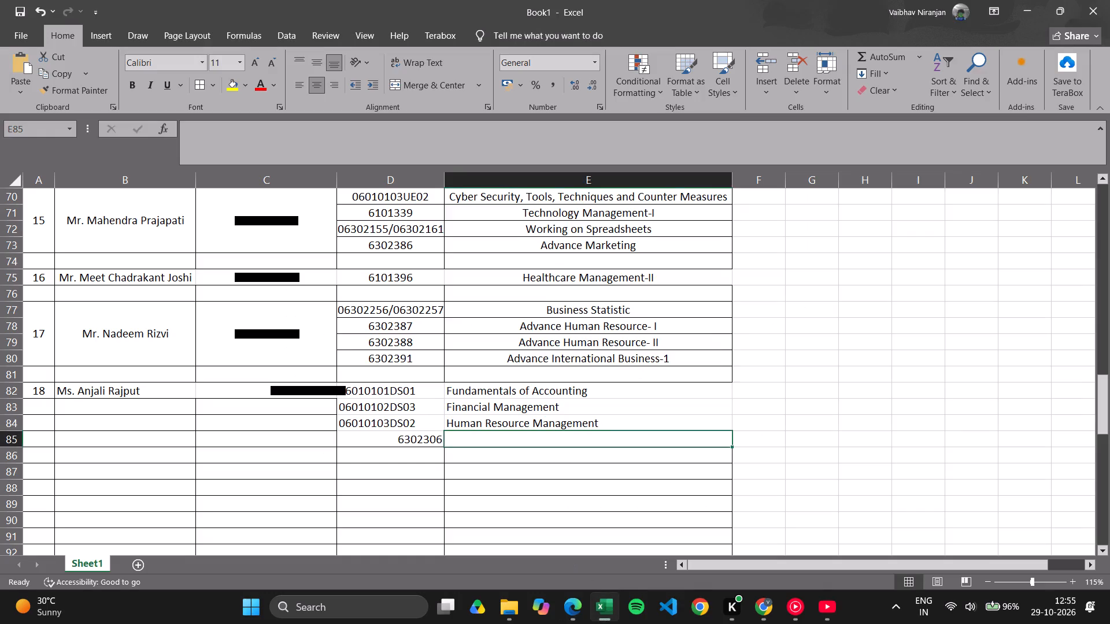
pyautogui.click(545, 443)
pyautogui.hotkey('ctrl', 'v')
pyautogui.click(527, 497)
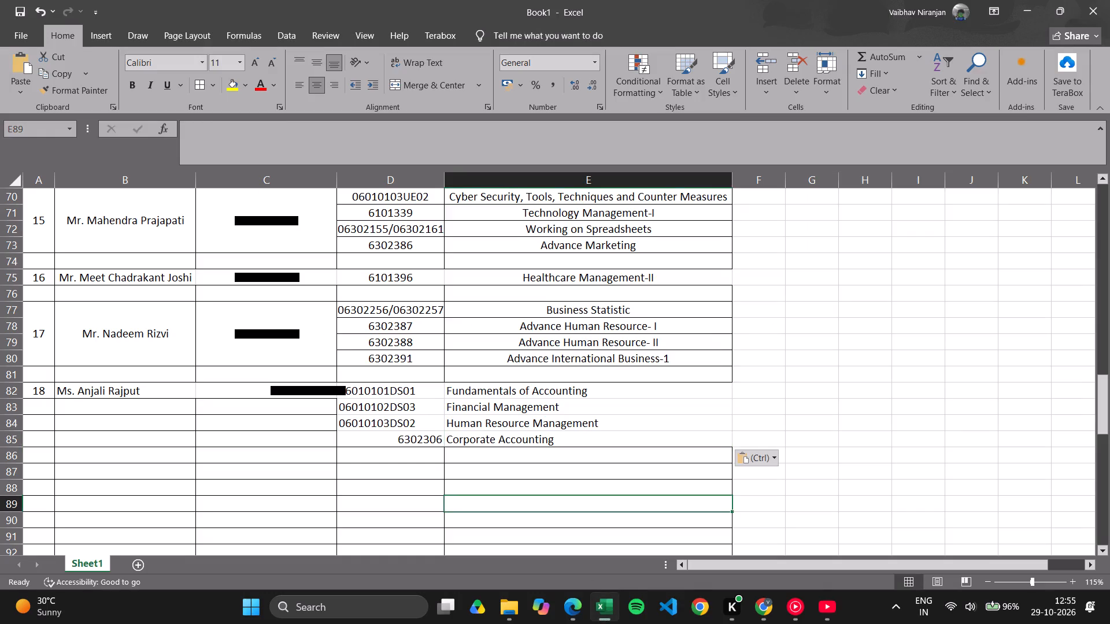
# Middle-align the entry 18 block A82:E85 vertically and apply cell borders to it.
pyautogui.moveTo(40, 390); pyautogui.dragTo(366, 418)
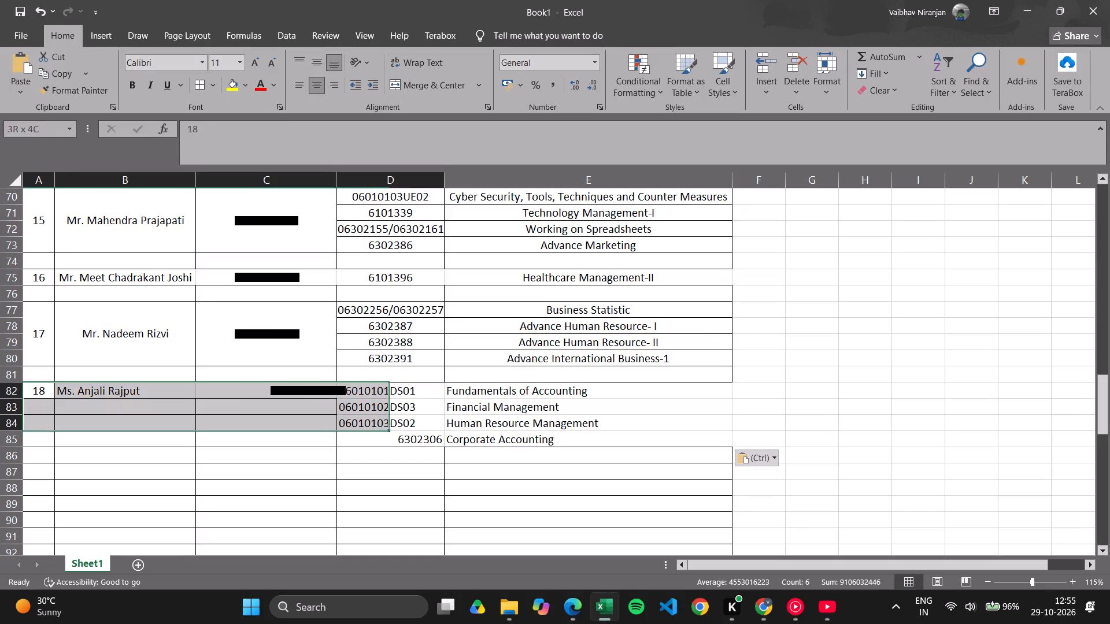
pyautogui.moveTo(366, 418); pyautogui.dragTo(499, 435)
pyautogui.click(314, 62)
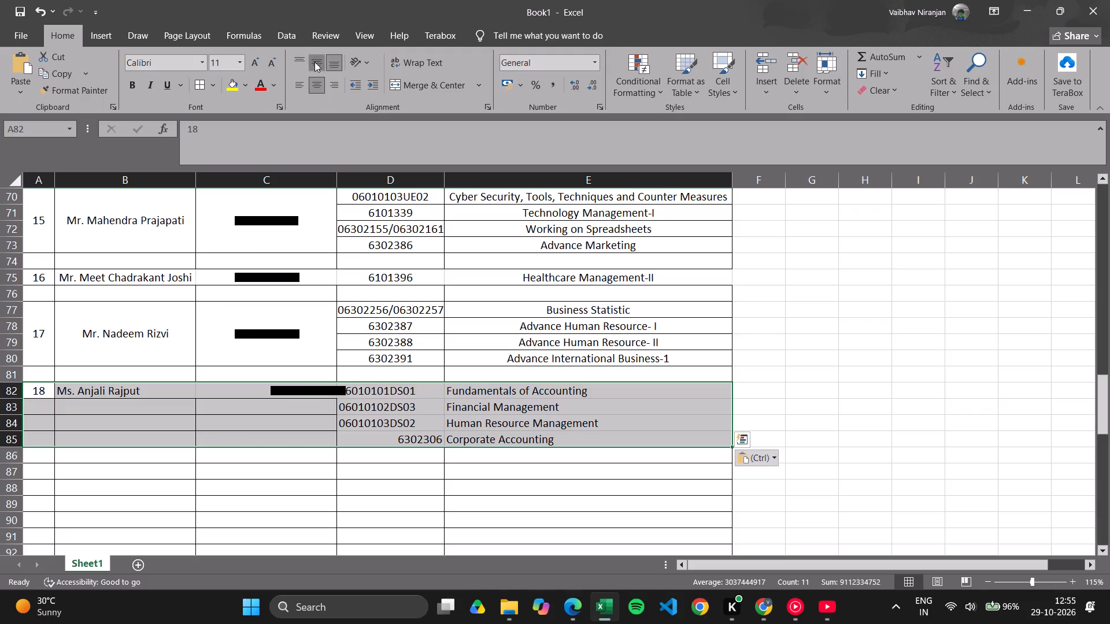
pyautogui.click(195, 86)
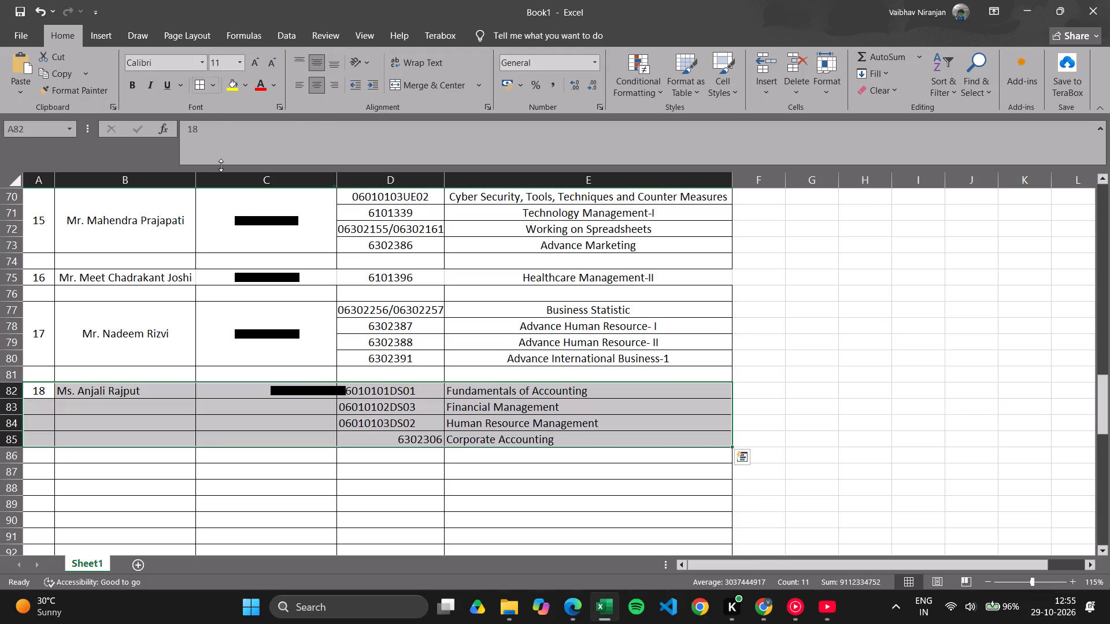
# Merge and centre entry 18's contact number (C82:C85), vetter name (B82:B85) and serial number (A82:A85) cells.
pyautogui.moveTo(254, 392); pyautogui.dragTo(252, 440)
pyautogui.click(393, 92)
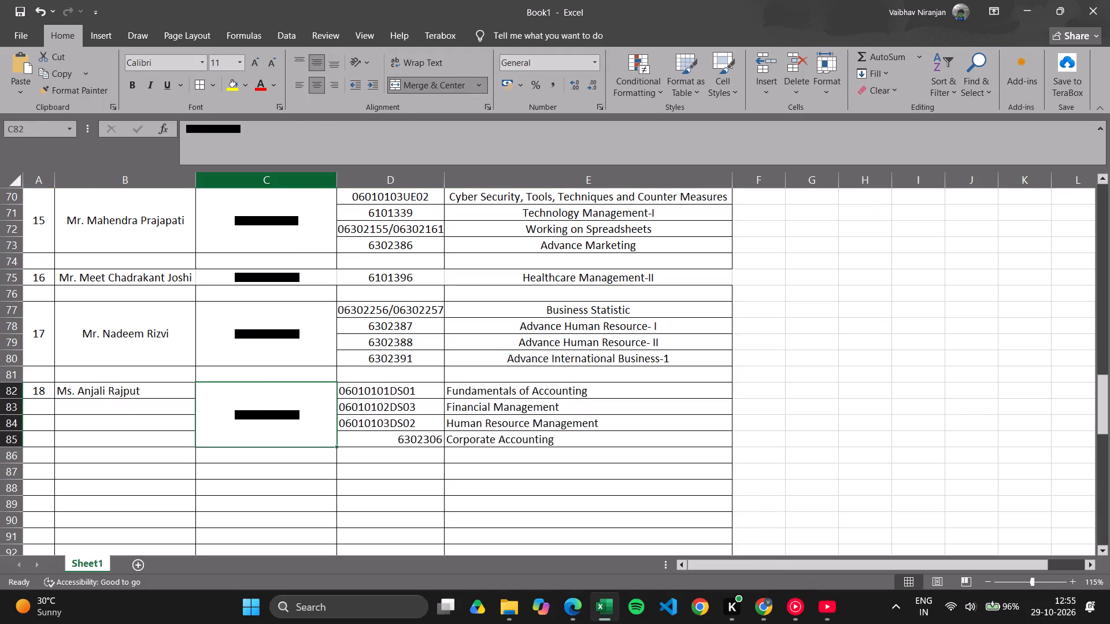
pyautogui.moveTo(147, 392); pyautogui.dragTo(147, 432)
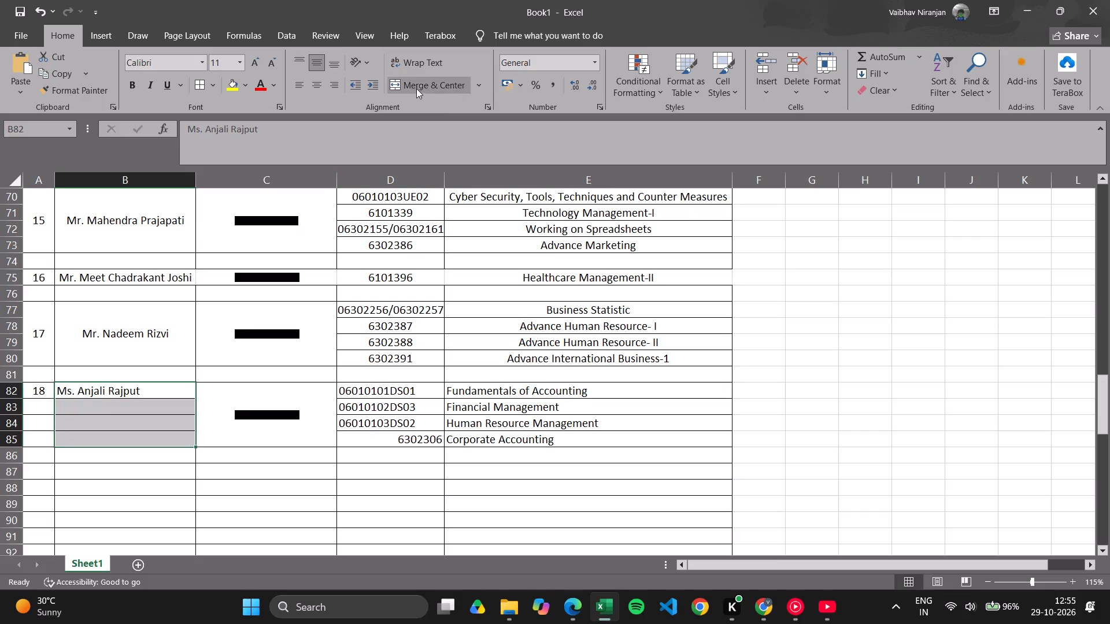
pyautogui.click(417, 84)
pyautogui.moveTo(46, 396); pyautogui.dragTo(45, 420)
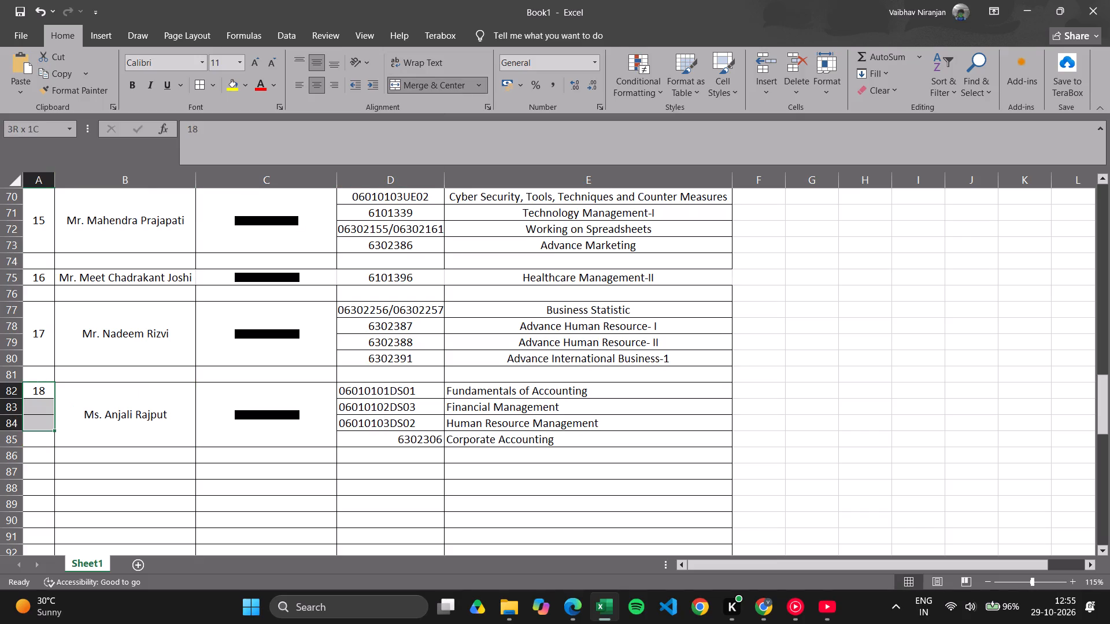
pyautogui.moveTo(45, 420); pyautogui.dragTo(47, 435)
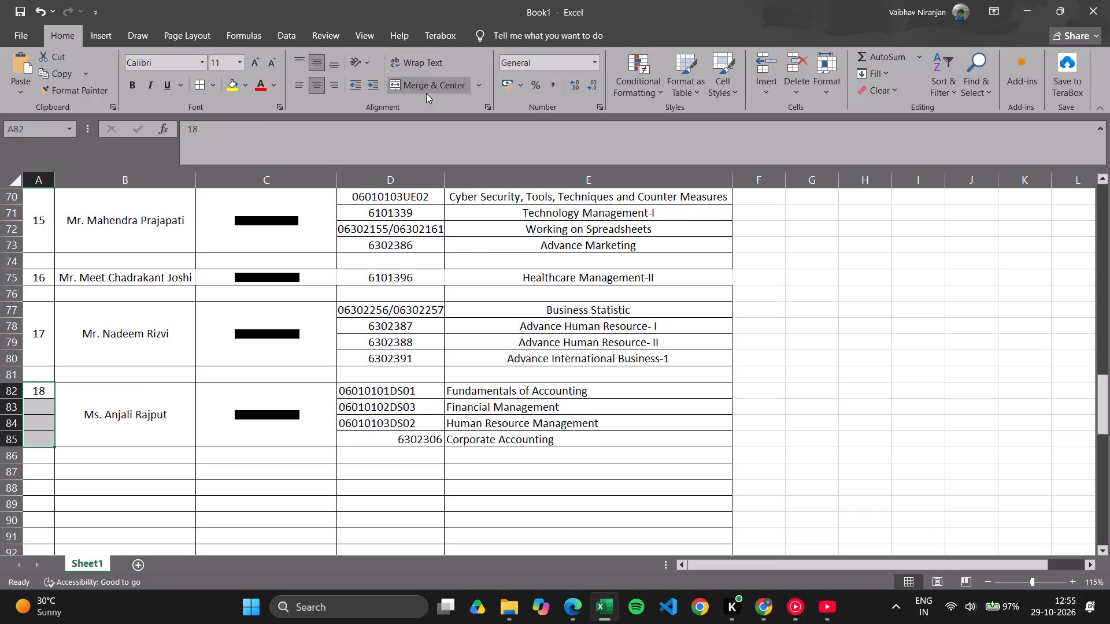
pyautogui.click(424, 90)
# Centre all the contents of the entry 18 block A82:E85 horizontally, including the subject codes and names.
pyautogui.moveTo(39, 421); pyautogui.dragTo(489, 407)
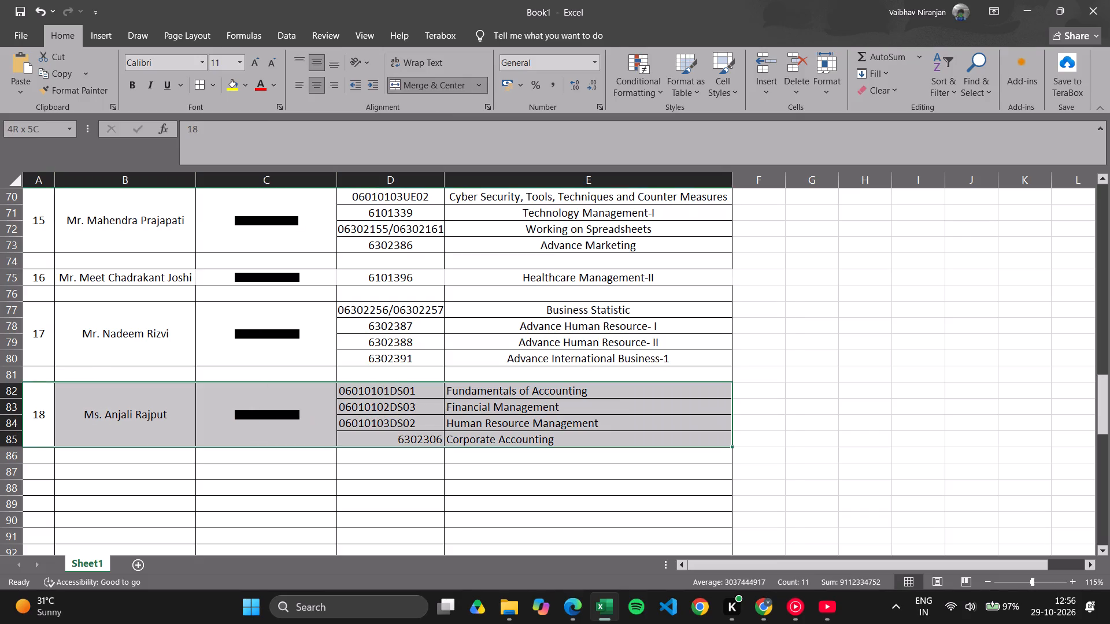
pyautogui.moveTo(489, 407); pyautogui.dragTo(528, 407)
pyautogui.doubleClick(316, 88)
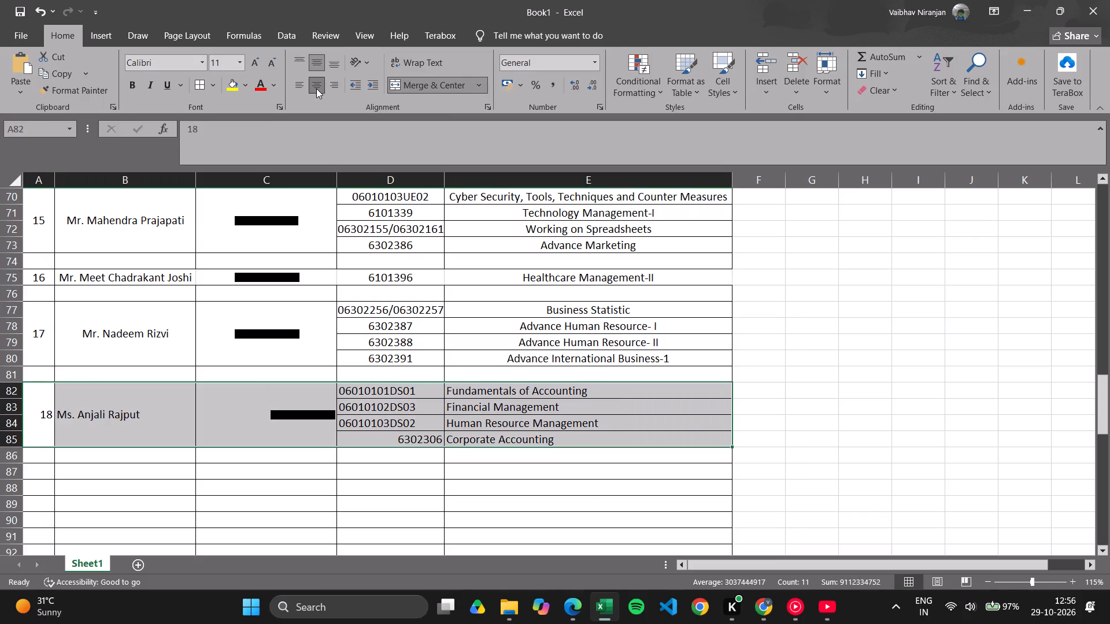
pyautogui.click(447, 444)
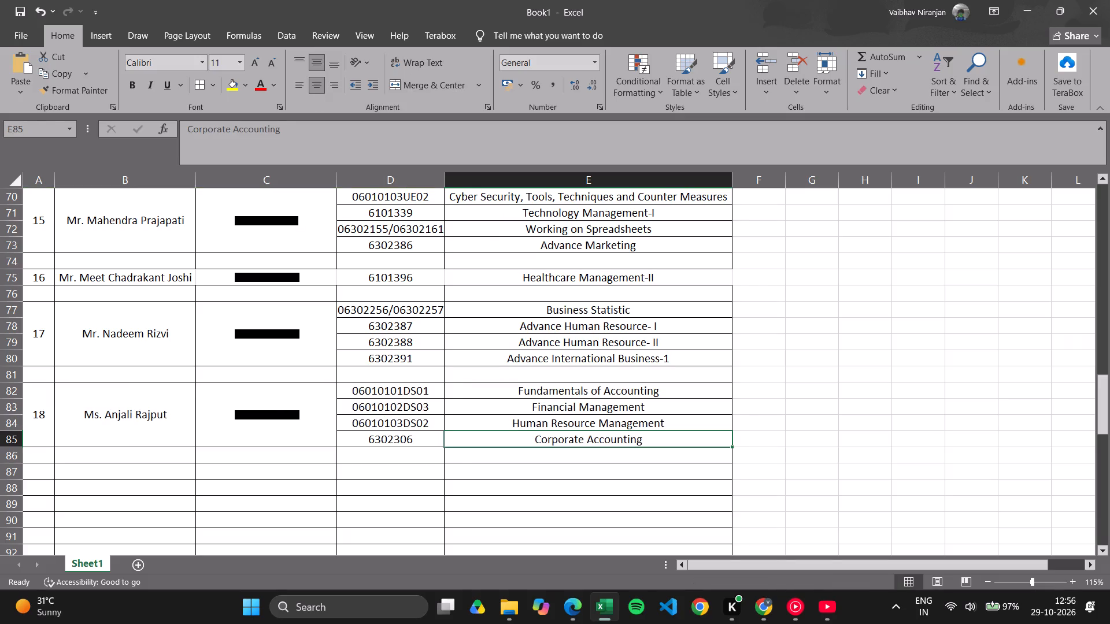
pyautogui.moveTo(416, 395); pyautogui.dragTo(416, 445)
pyautogui.click(394, 512)
# Open the BBA EXT VETTING-23 letter from the folder that follows the entry 18 vetter's in the zip folder.
pyautogui.click(504, 597)
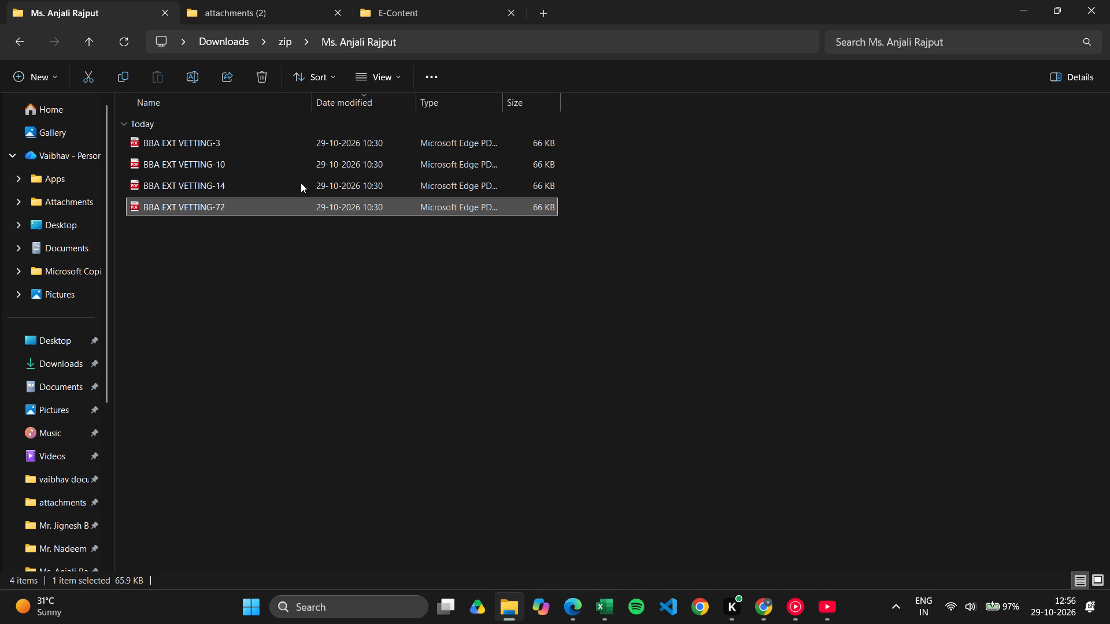
pyautogui.moveTo(273, 139); pyautogui.dragTo(272, 248)
pyautogui.click(280, 325)
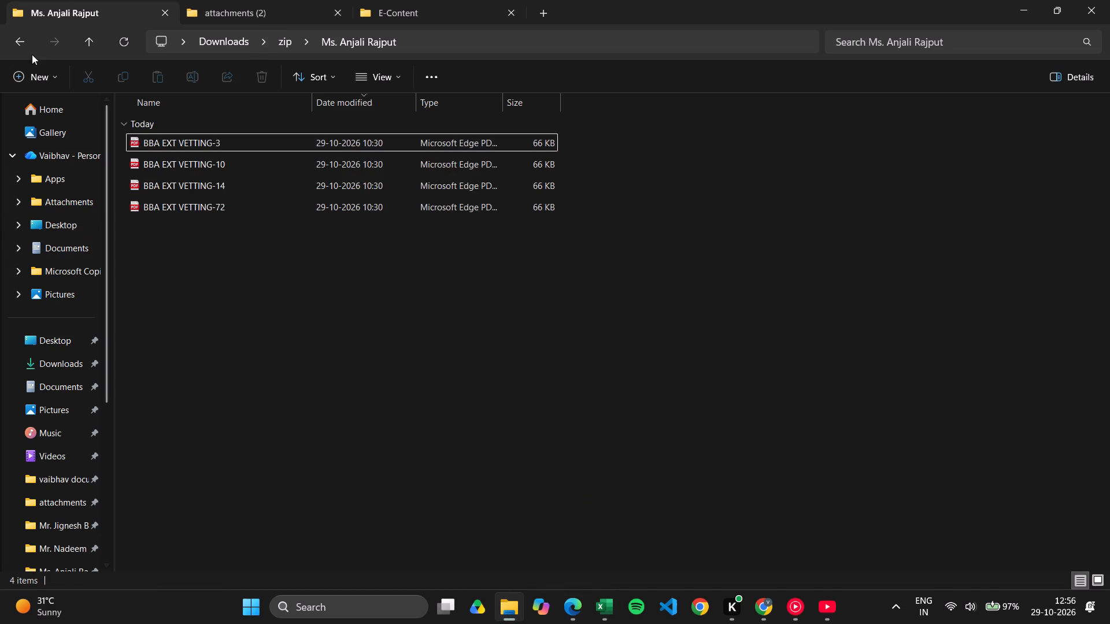
pyautogui.click(22, 40)
pyautogui.scroll(-4, 199, 485)
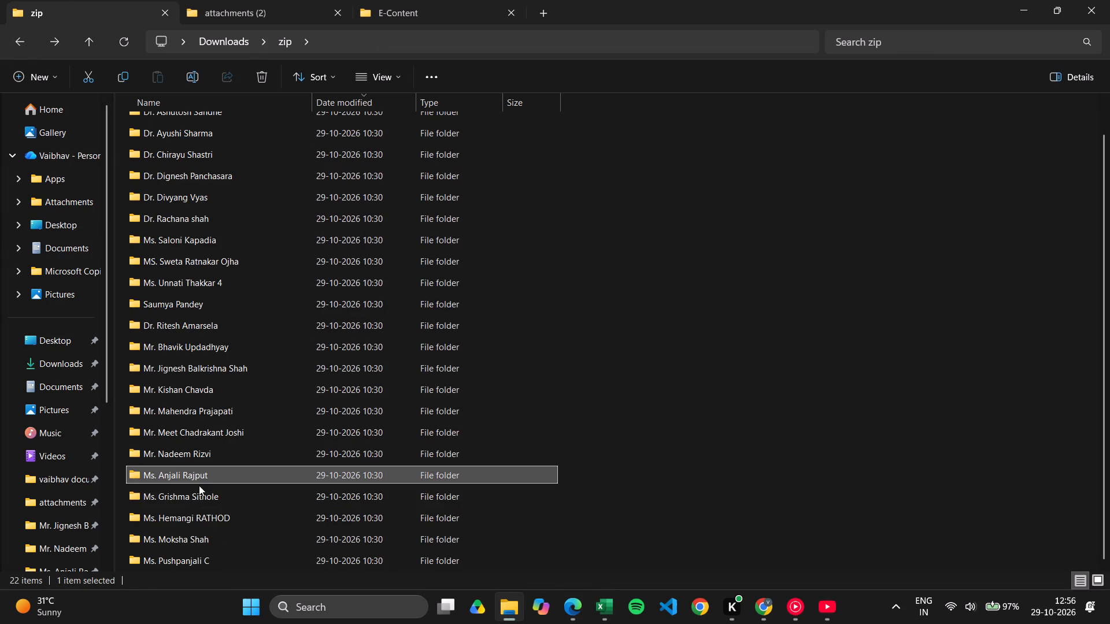
pyautogui.doubleClick(207, 502)
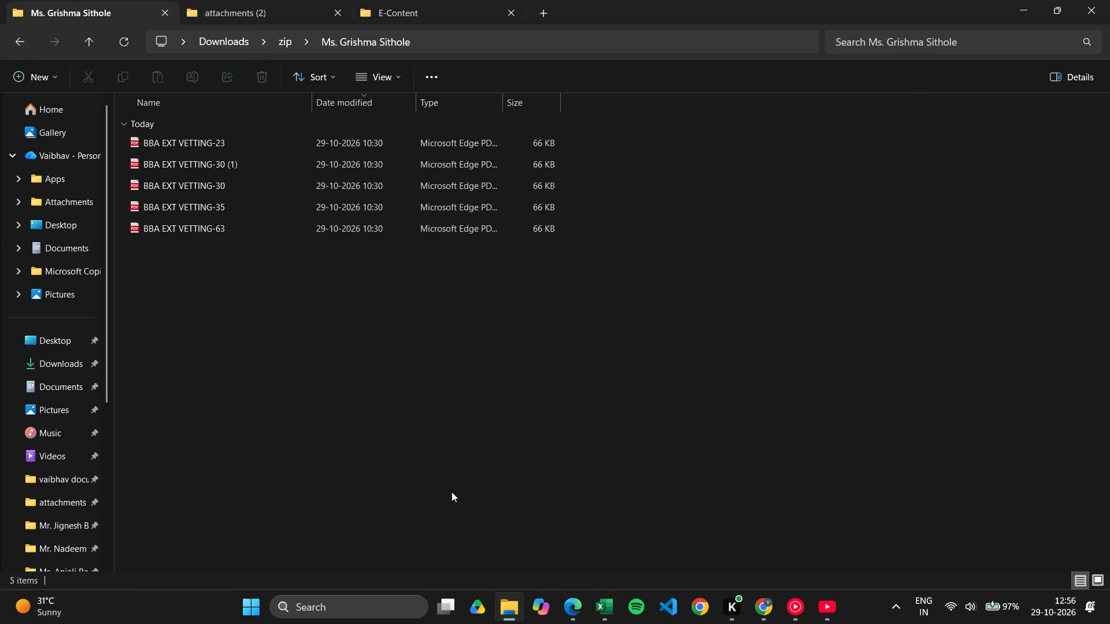
pyautogui.doubleClick(269, 140)
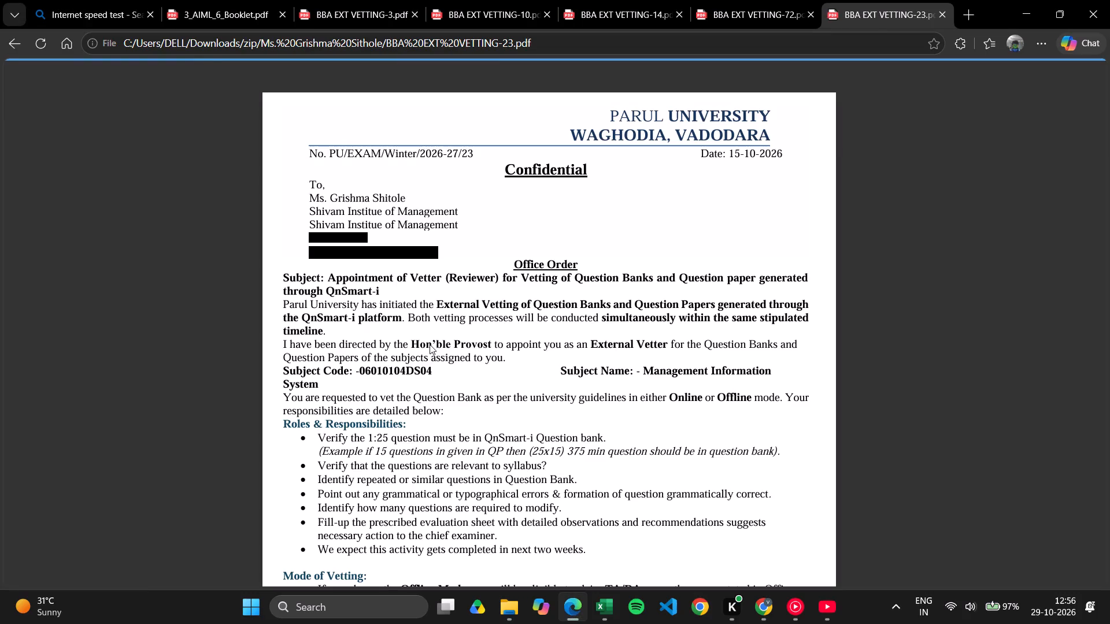
# Start entry 19 in row 87 by entering serial number 19 in A87 and the vetter's name copied from the letter in B87.
pyautogui.tripleClick(360, 198)
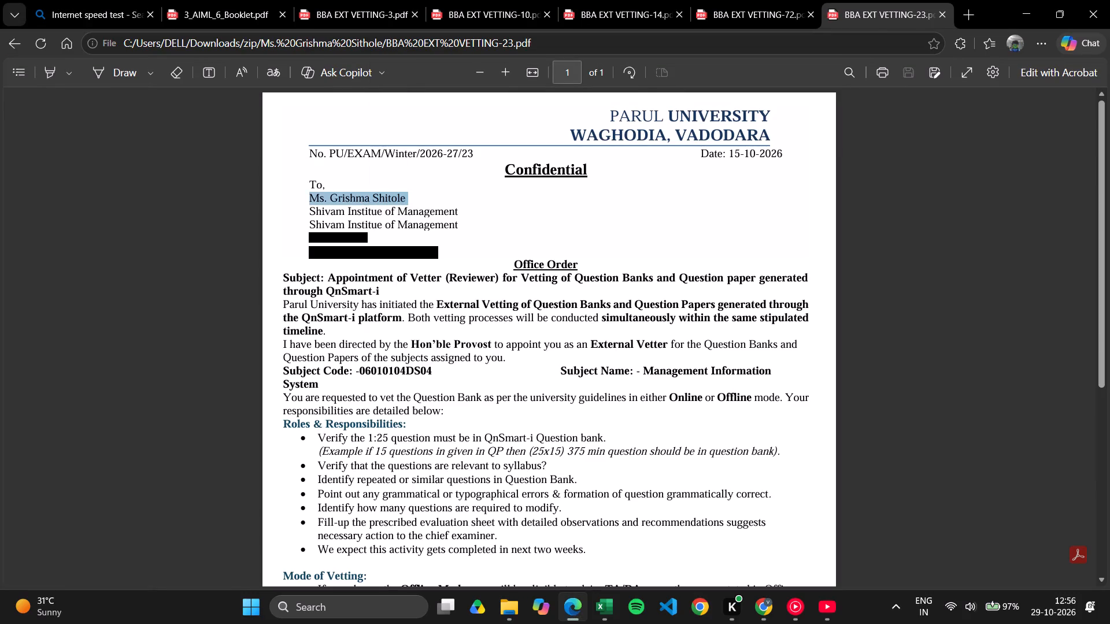
pyautogui.hotkey('ctrl', 'c')
pyautogui.click(591, 601)
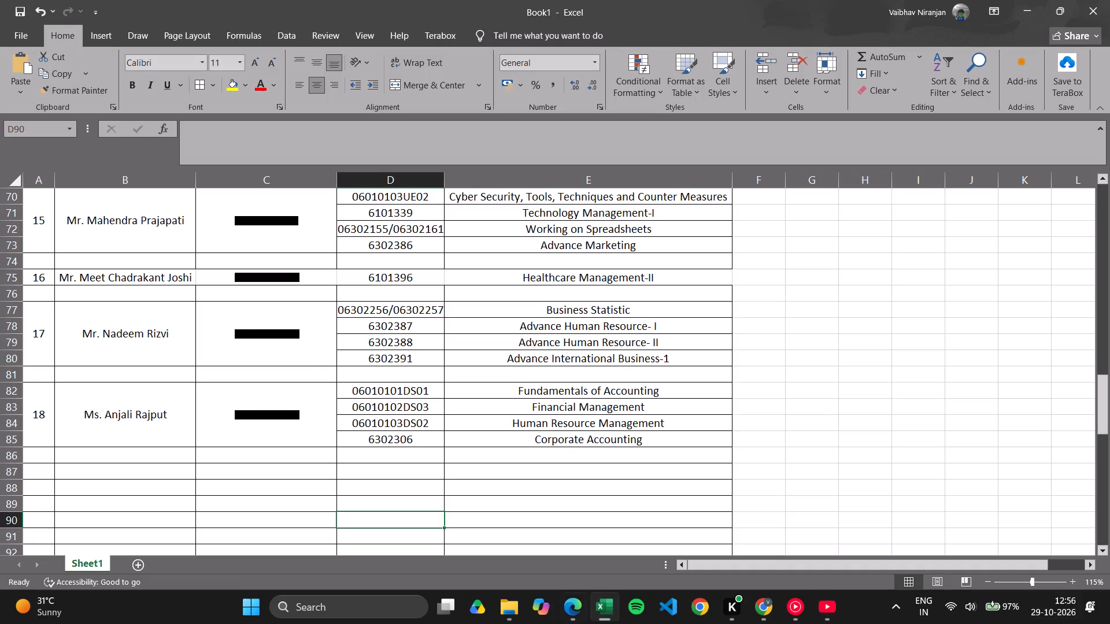
pyautogui.click(41, 471)
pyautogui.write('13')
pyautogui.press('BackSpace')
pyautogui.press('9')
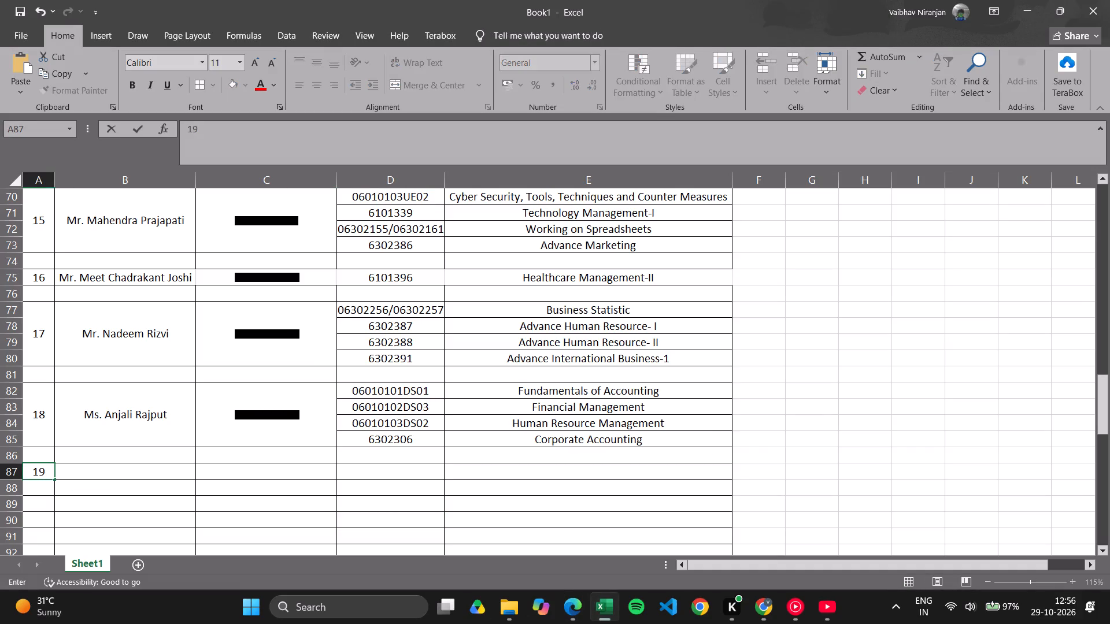
pyautogui.click(120, 469)
pyautogui.hotkey('ctrl', 'v')
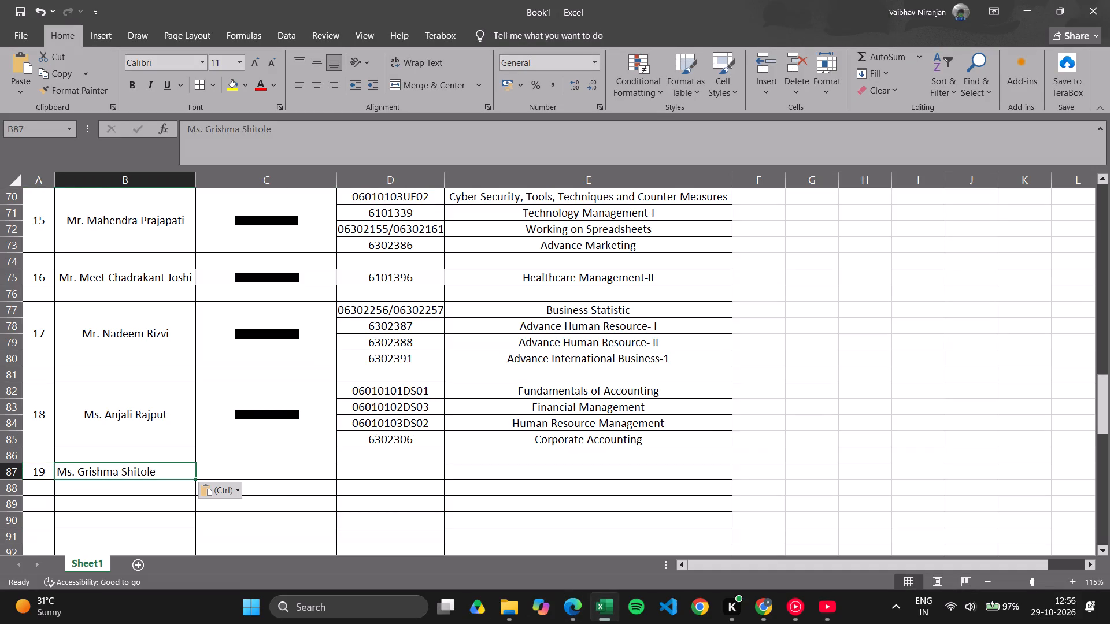
pyautogui.click(260, 469)
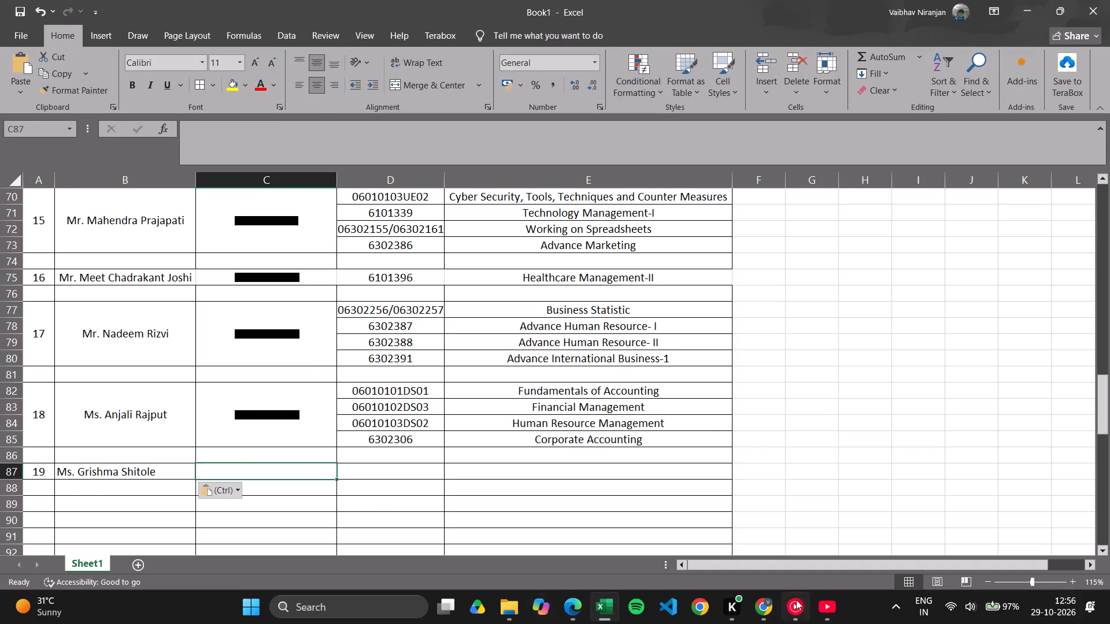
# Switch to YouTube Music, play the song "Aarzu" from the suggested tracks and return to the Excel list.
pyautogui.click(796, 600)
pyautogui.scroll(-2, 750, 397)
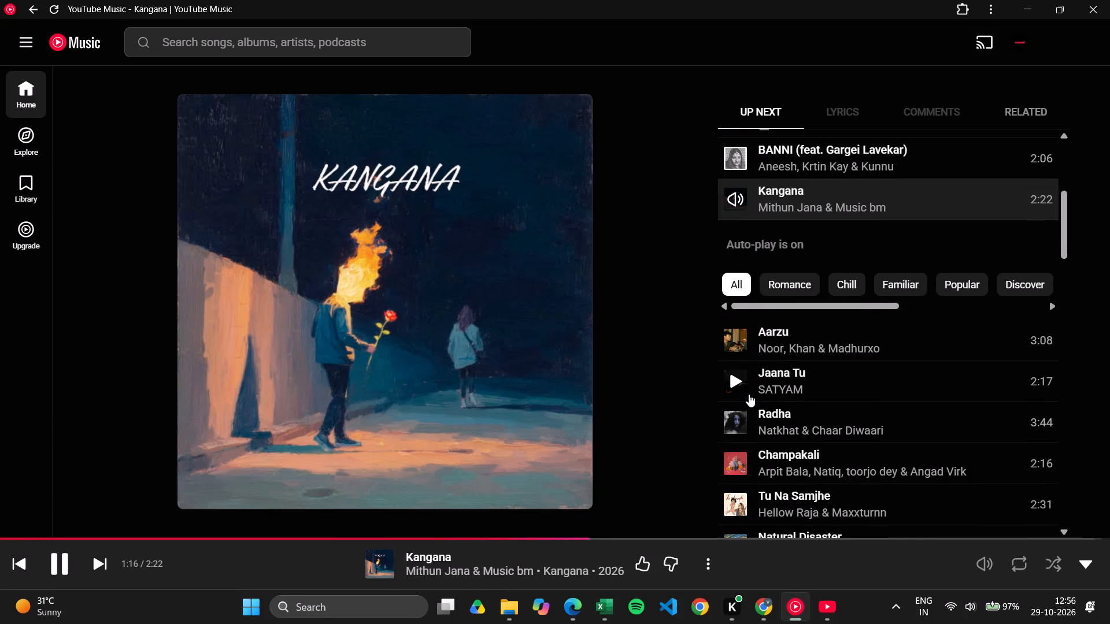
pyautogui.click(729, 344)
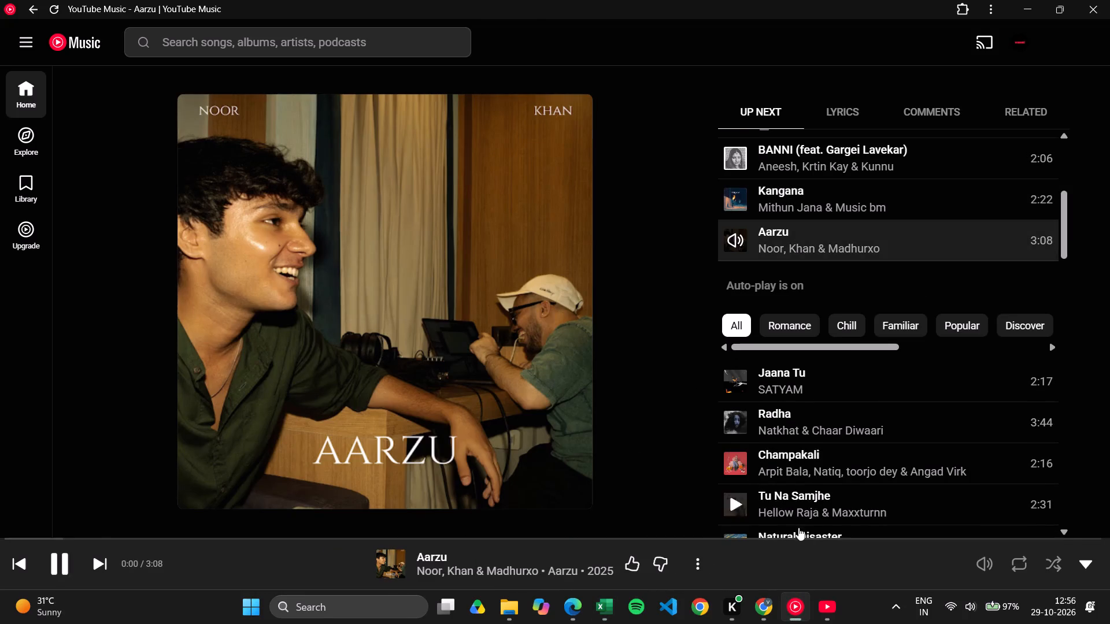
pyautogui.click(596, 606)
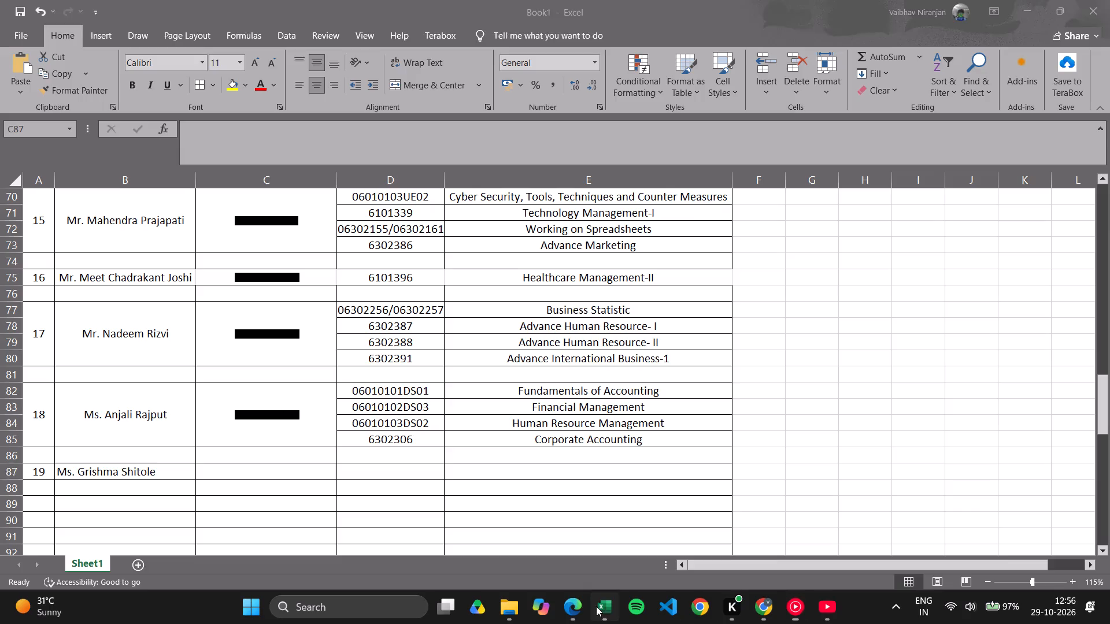
# Copy the entry 19 vetter's mobile number from the BBA EXT VETTING-23 letter and return to the Excel list.
pyautogui.click(567, 613)
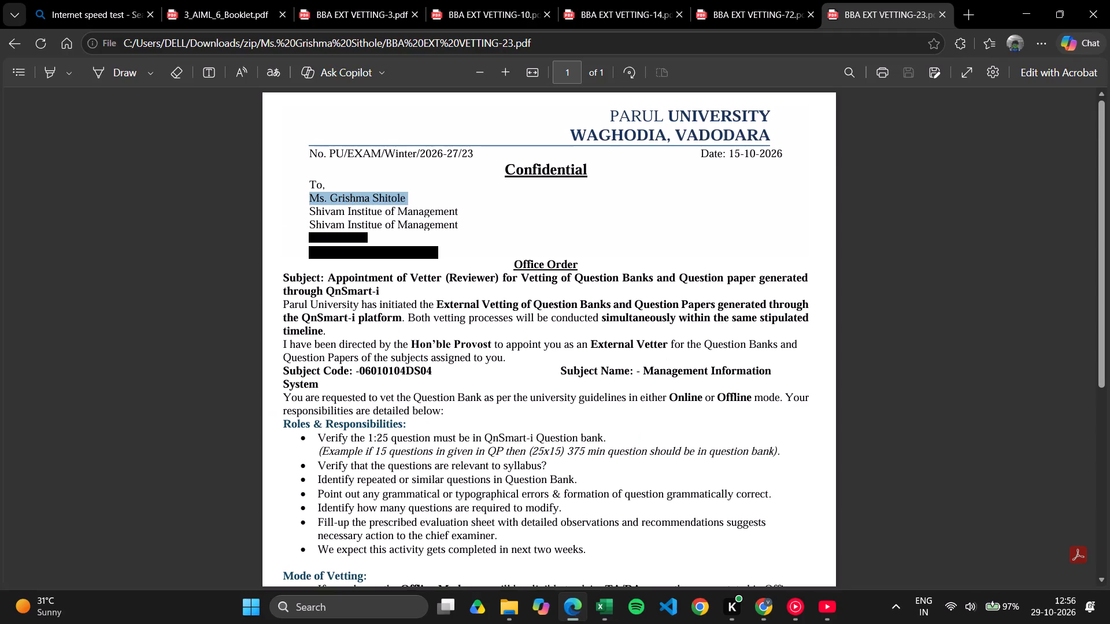
pyautogui.doubleClick(361, 237)
pyautogui.hotkey('ctrl', 'c')
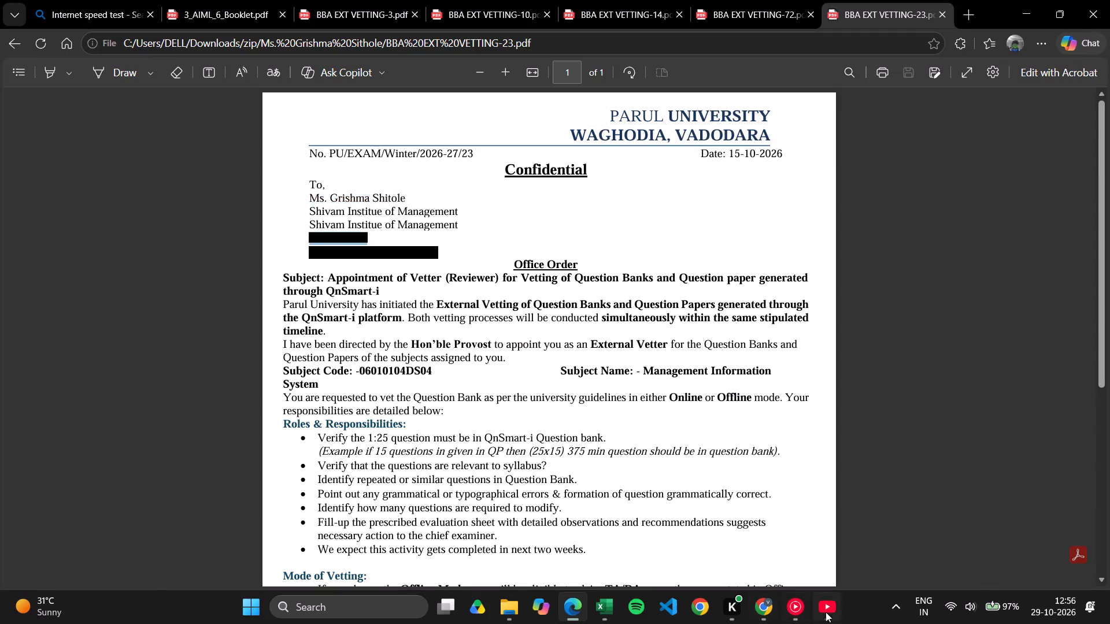
pyautogui.click(608, 601)
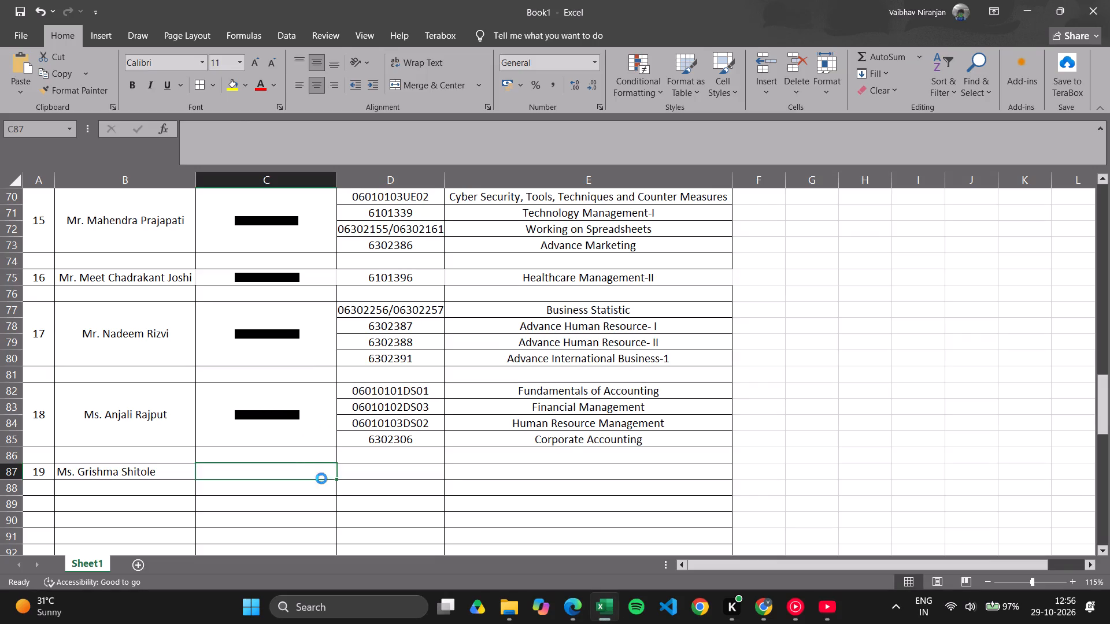
# Paste the copied mobile number into cell C87 for the entry 19 vetter.
pyautogui.hotkey('ctrl', 'v')
# Copy the subject code 06010104DS04 from the BBA EXT VETTING-23 letter in Edge into cell D87 of the Excel list.
pyautogui.click(404, 478)
pyautogui.click(561, 604)
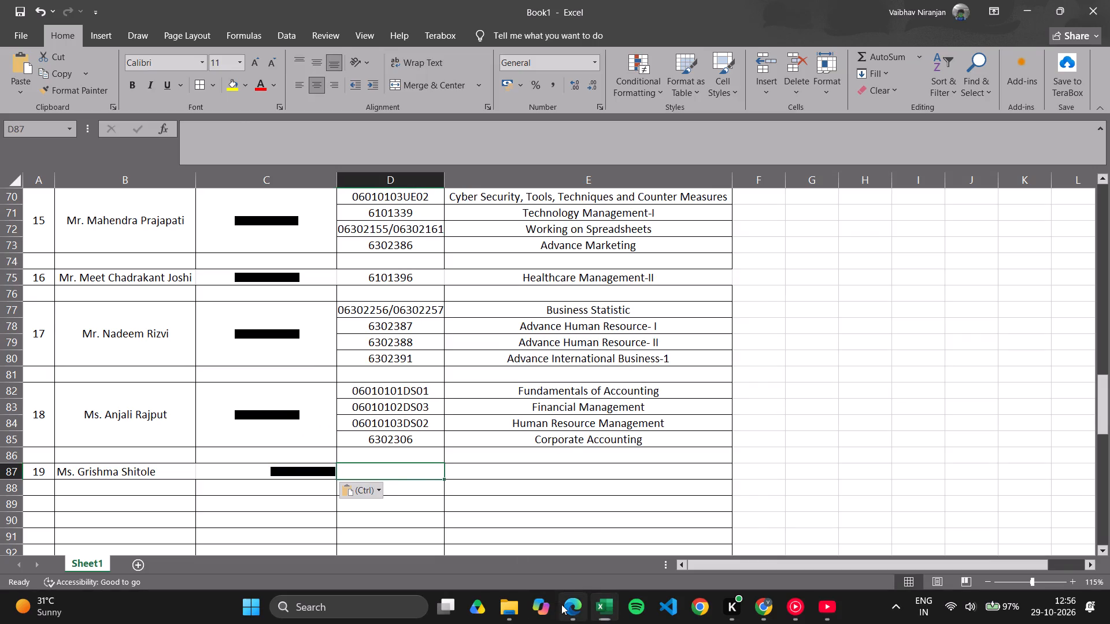
pyautogui.doubleClick(396, 369)
pyautogui.hotkey('ctrl', 'c')
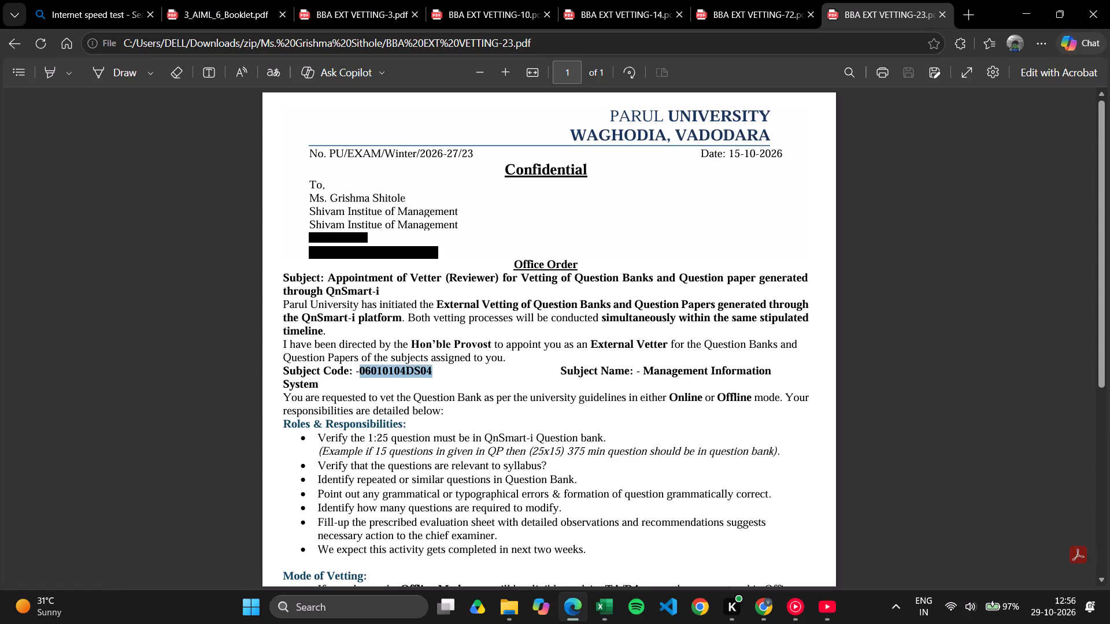
pyautogui.click(601, 608)
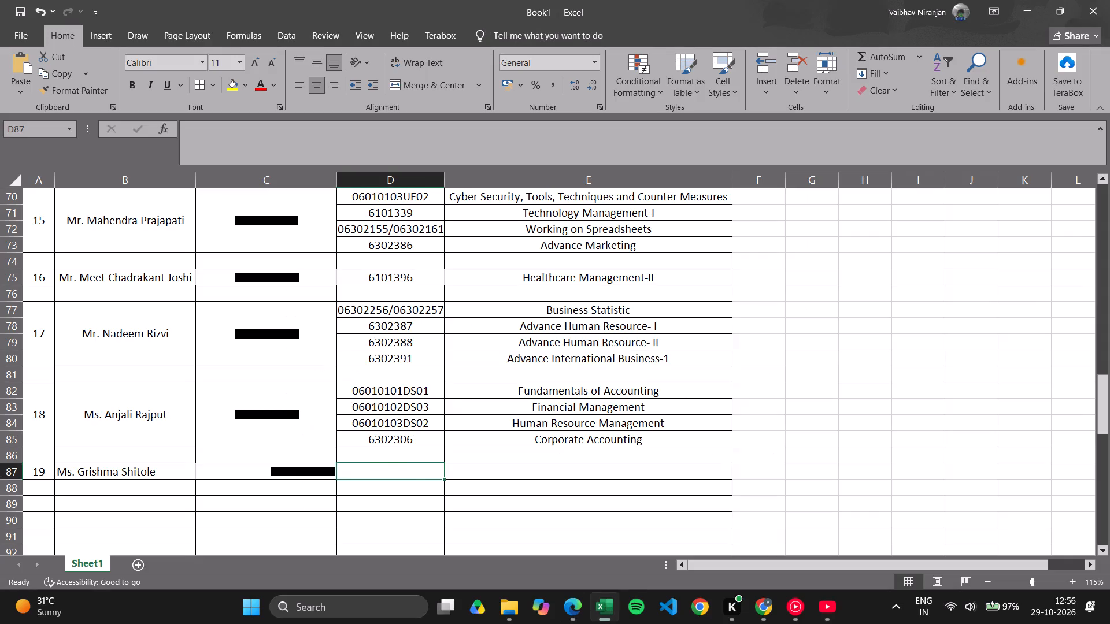
pyautogui.hotkey('ctrl', 'v')
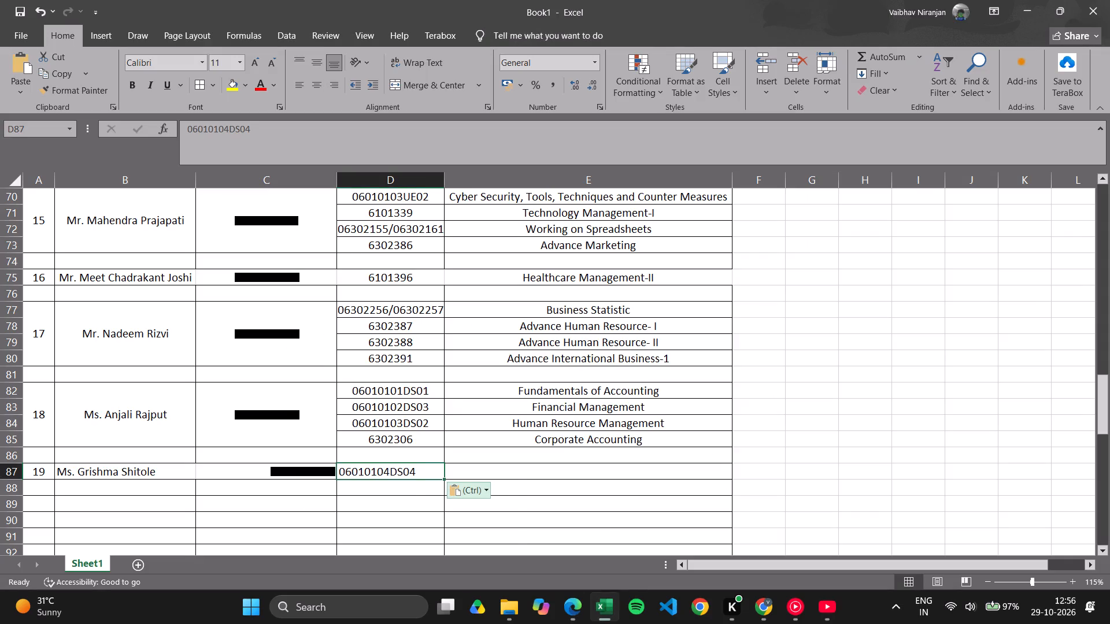
# Copy "Management Information" from the subject name in the BBA EXT VETTING-23 letter into cell E87 of the Excel list.
pyautogui.click(549, 466)
pyautogui.click(542, 470)
pyautogui.click(569, 603)
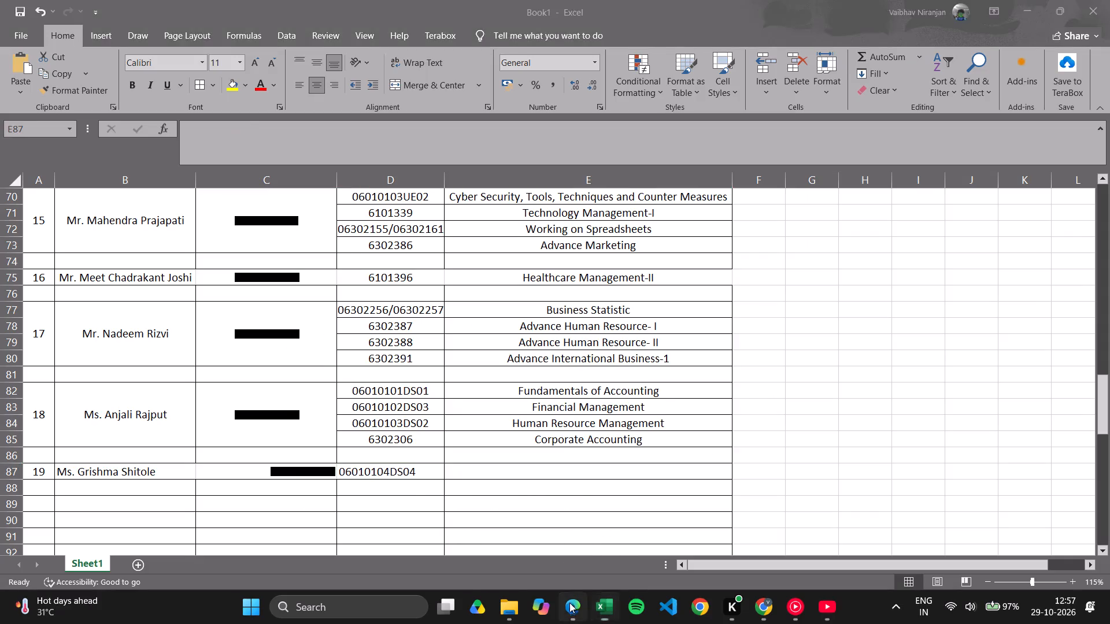
pyautogui.moveTo(643, 369); pyautogui.dragTo(723, 372)
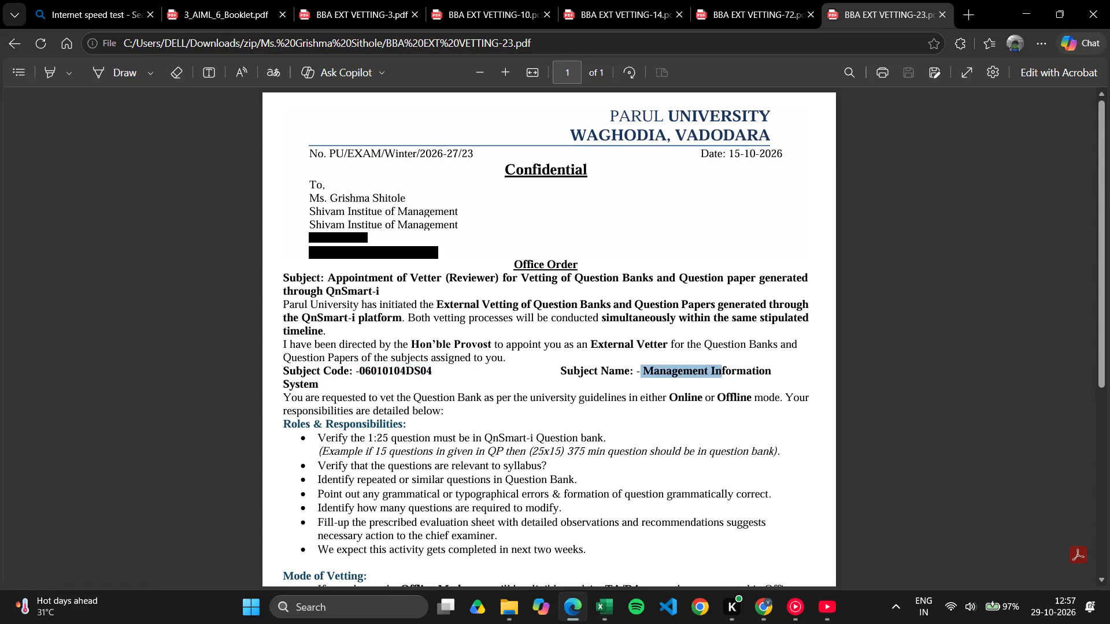
pyautogui.moveTo(723, 372); pyautogui.dragTo(769, 372)
pyautogui.hotkey('ctrl', 'c')
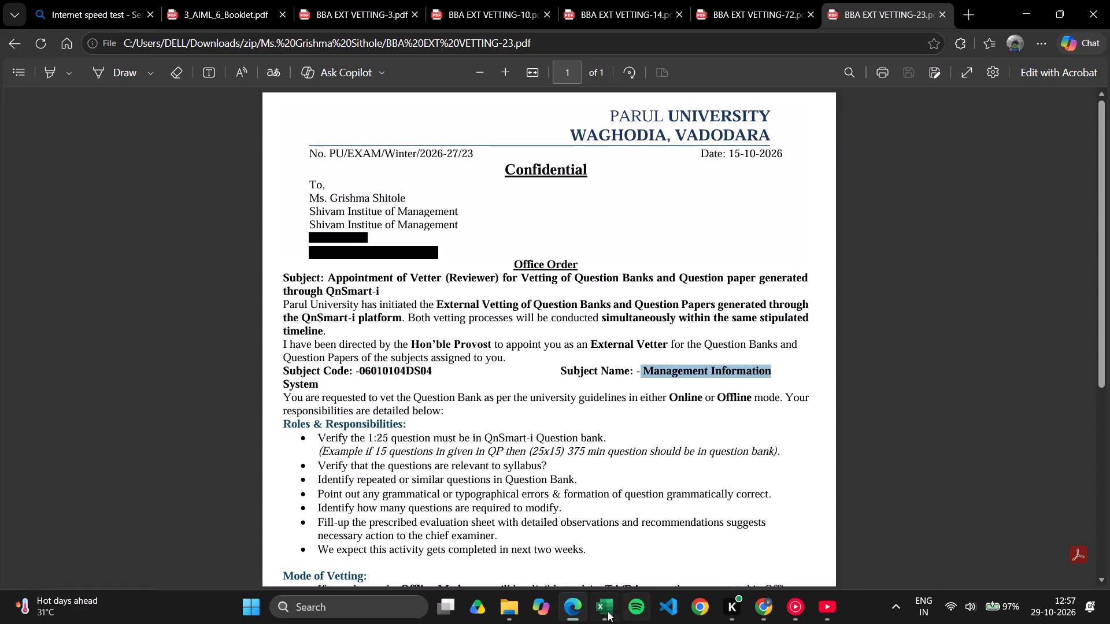
pyautogui.click(606, 611)
pyautogui.hotkey('ctrl', 'v')
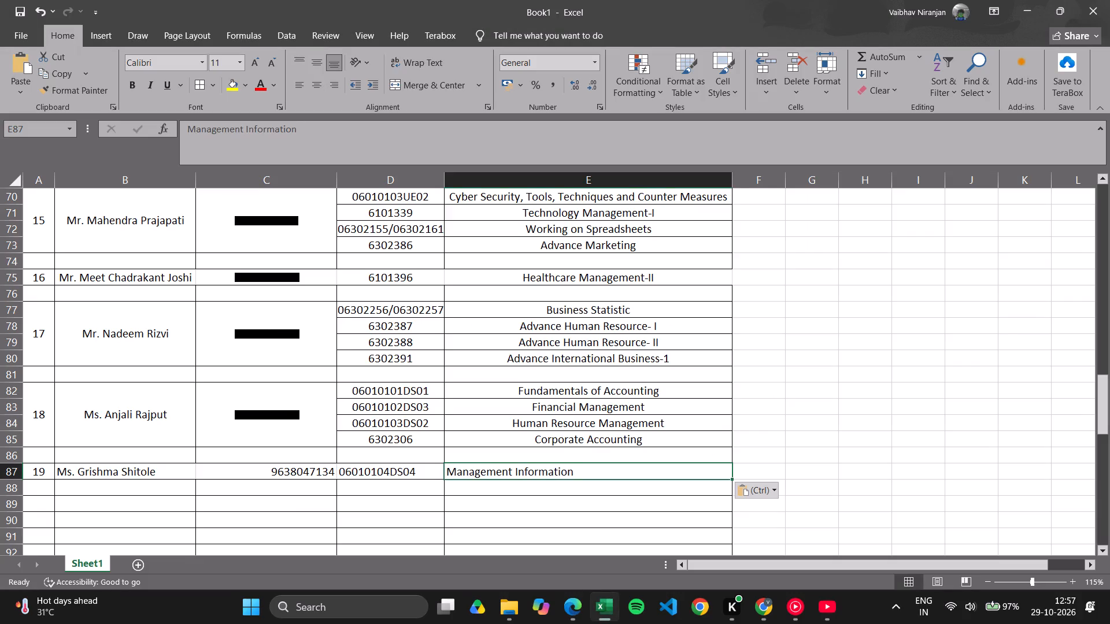
# Select cell D88 for the next subject code and switch to the entry 19 vetter's folder in File Explorer.
pyautogui.click(382, 491)
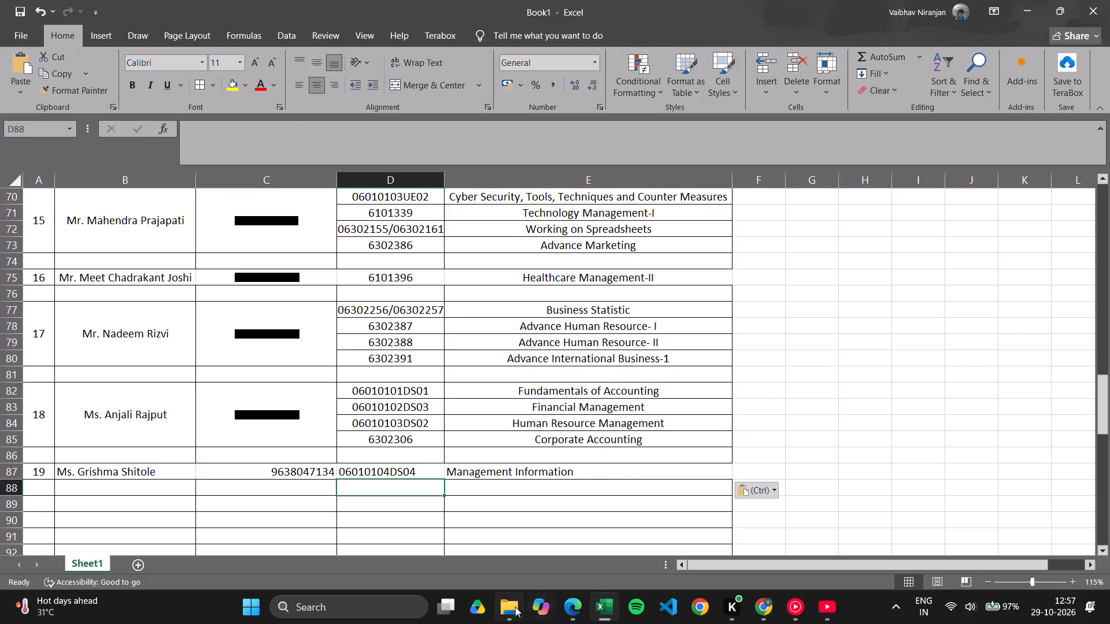
pyautogui.click(509, 602)
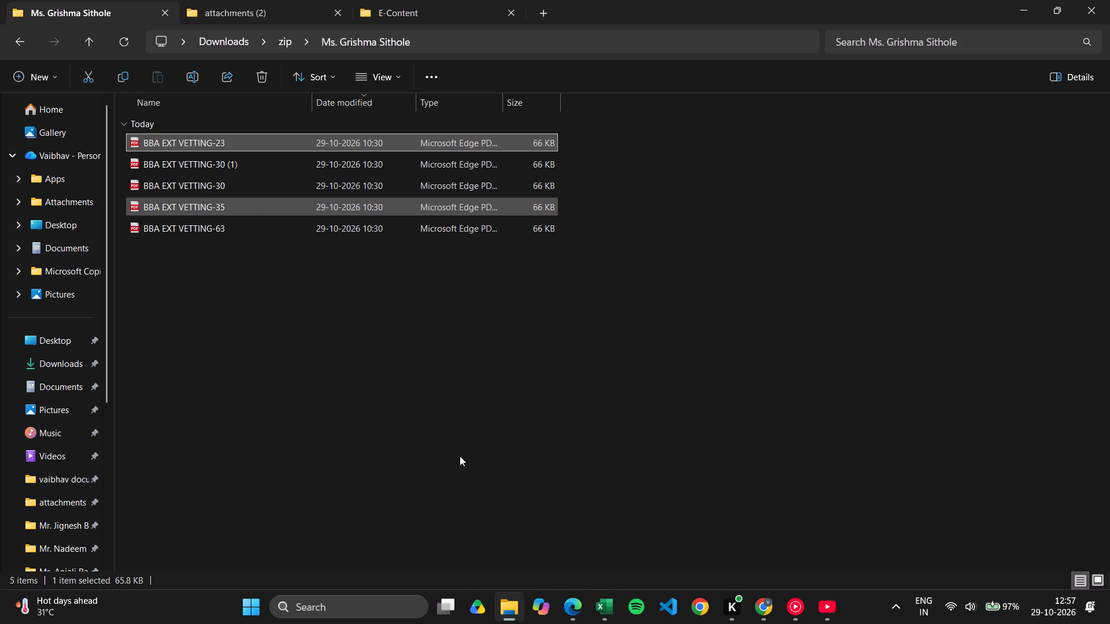
# Switch to Edge and close the BBA EXT VETTING-3, -10, -14 and -72 letters, keeping BBA EXT VETTING-23 open.
pyautogui.click(571, 604)
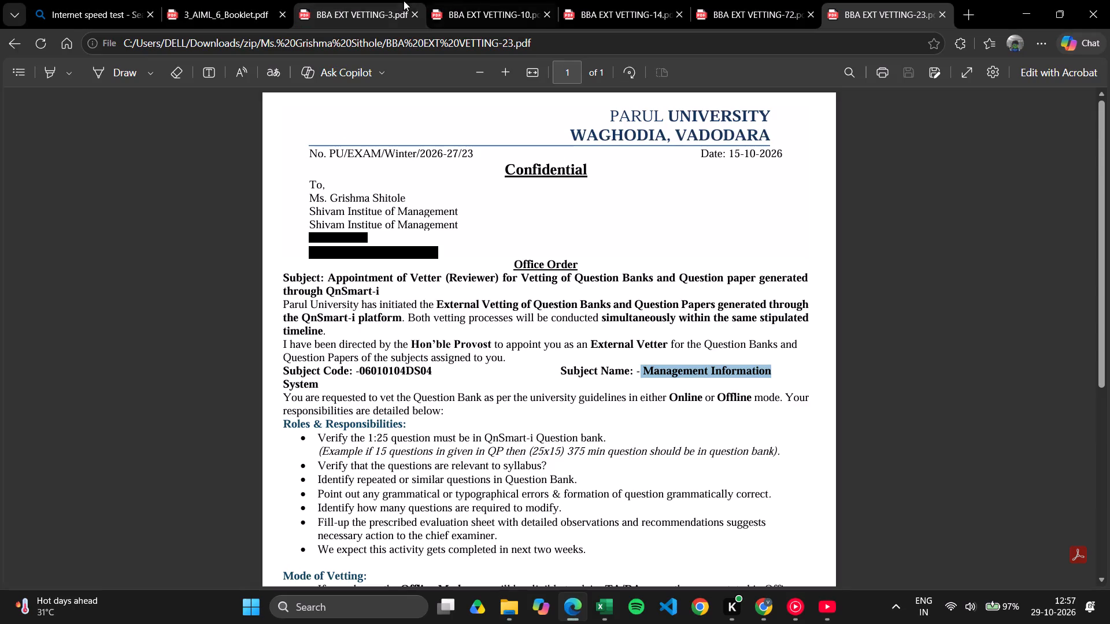
pyautogui.click(417, 14)
pyautogui.click(418, 15)
pyautogui.click(418, 15)
pyautogui.click(418, 15)
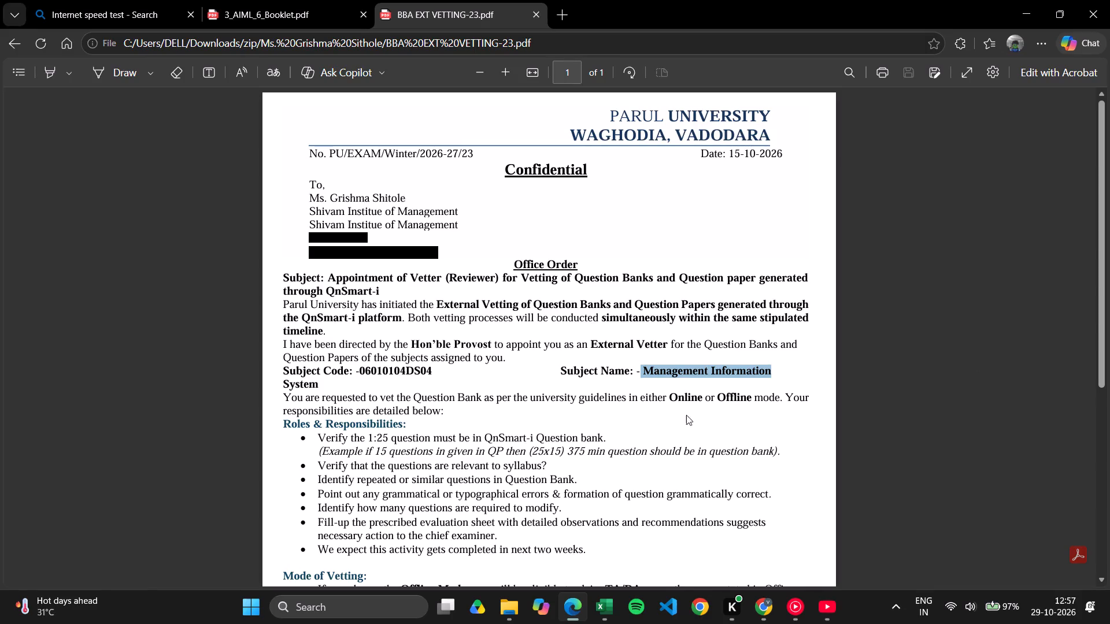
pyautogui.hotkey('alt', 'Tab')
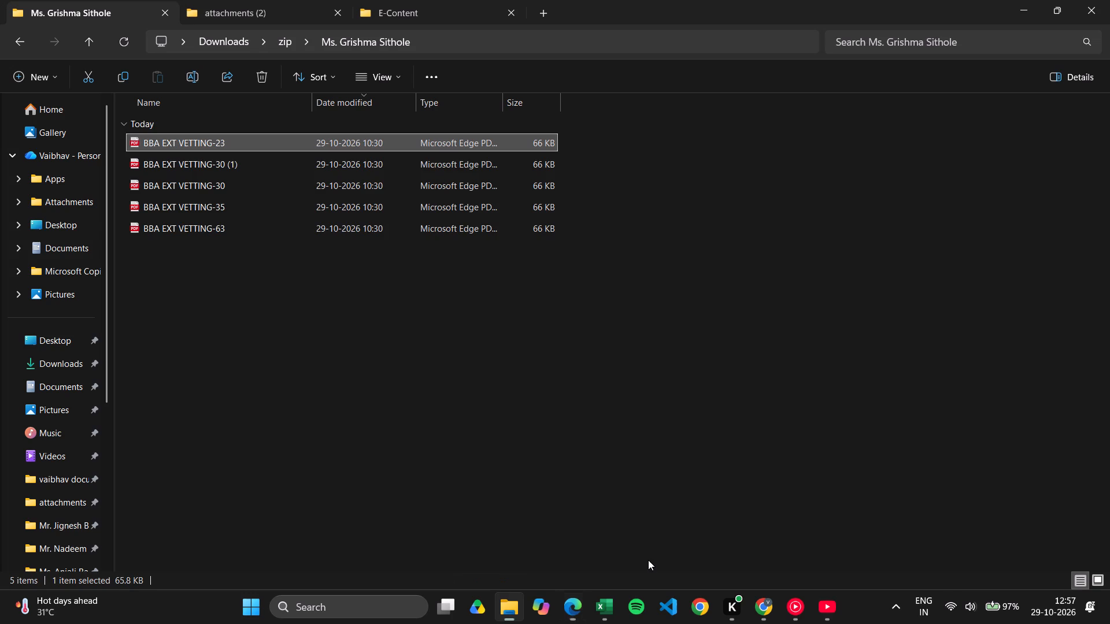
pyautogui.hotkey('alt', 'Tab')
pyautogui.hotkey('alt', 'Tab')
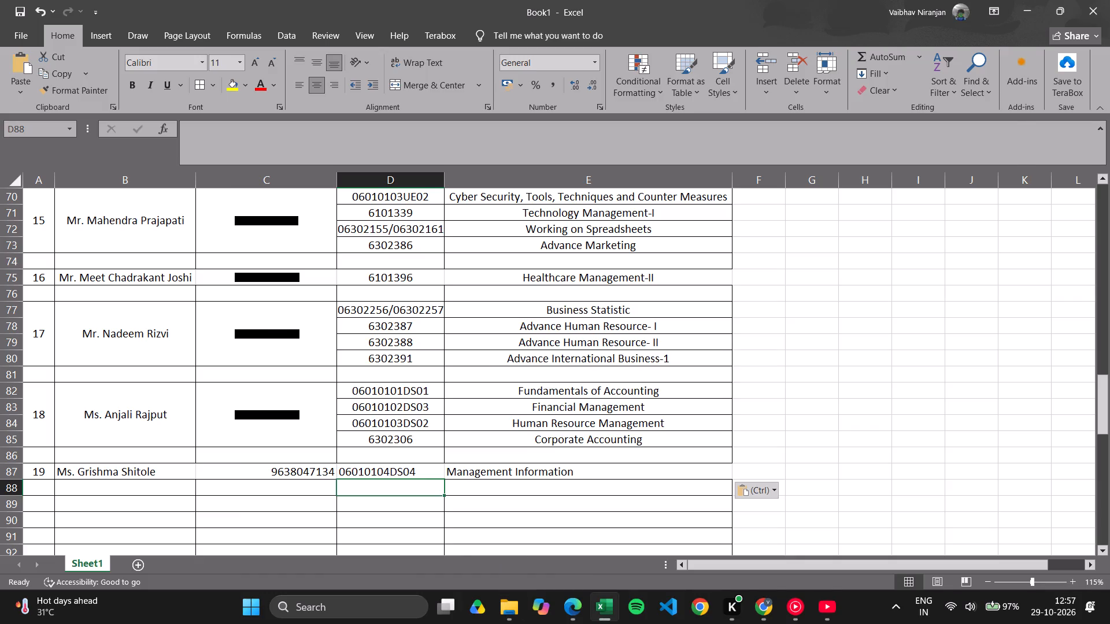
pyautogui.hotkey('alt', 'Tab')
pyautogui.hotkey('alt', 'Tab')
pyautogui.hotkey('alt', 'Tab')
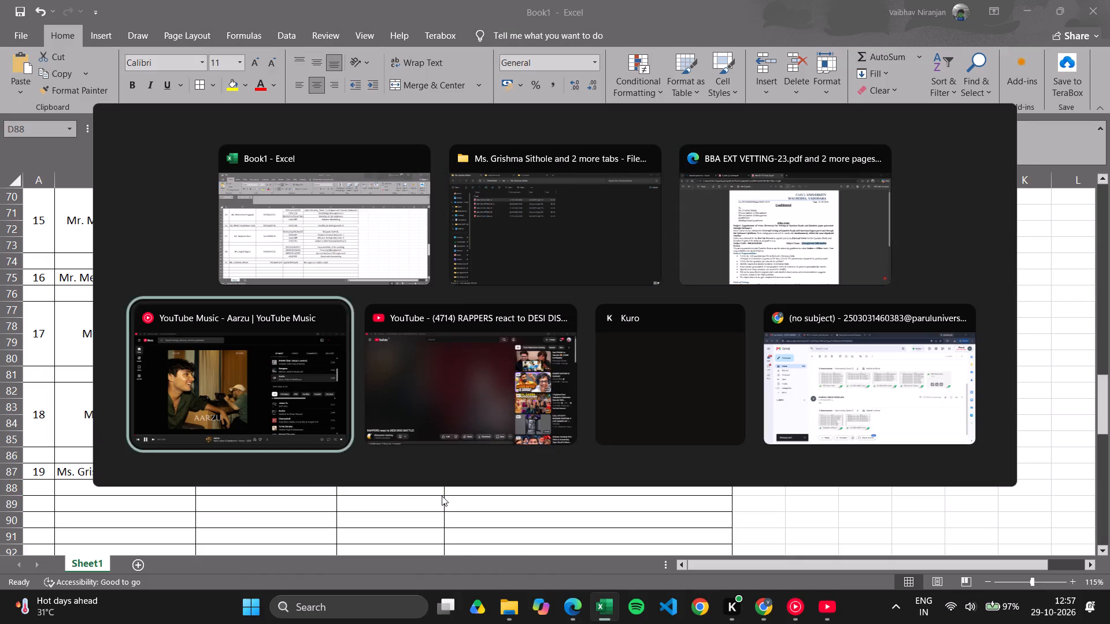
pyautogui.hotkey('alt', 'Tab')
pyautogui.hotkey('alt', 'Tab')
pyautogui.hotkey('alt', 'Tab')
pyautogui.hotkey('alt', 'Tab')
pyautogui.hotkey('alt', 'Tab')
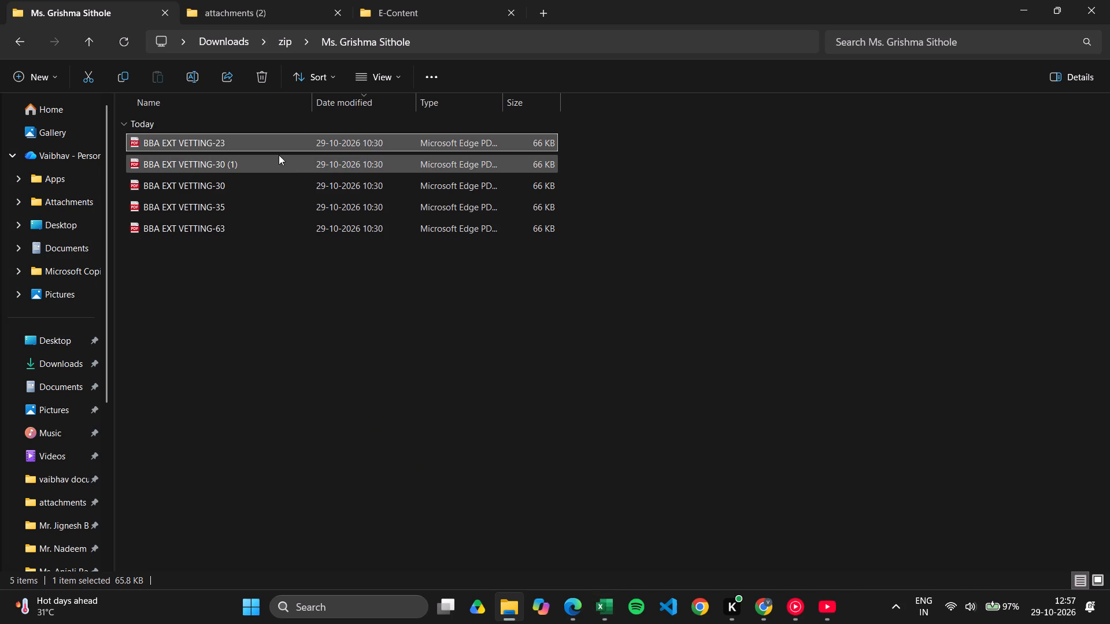
# Open the BBA EXT VETTING-30 (1) letter, copy subject code 06101303 and paste it into cell D88 of the Excel list.
pyautogui.doubleClick(278, 169)
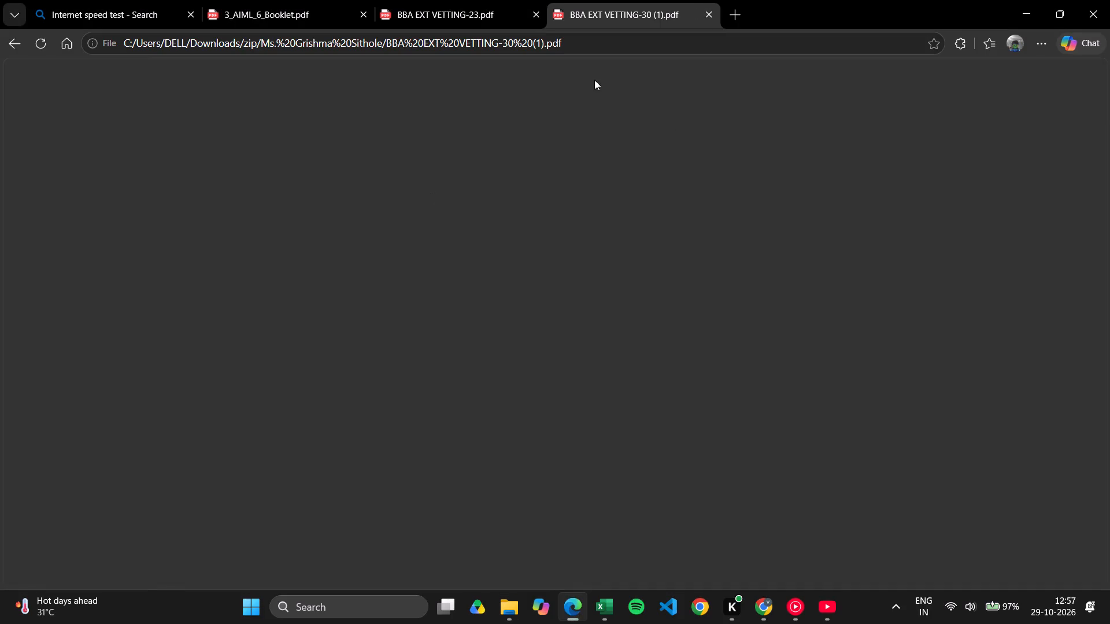
pyautogui.doubleClick(384, 376)
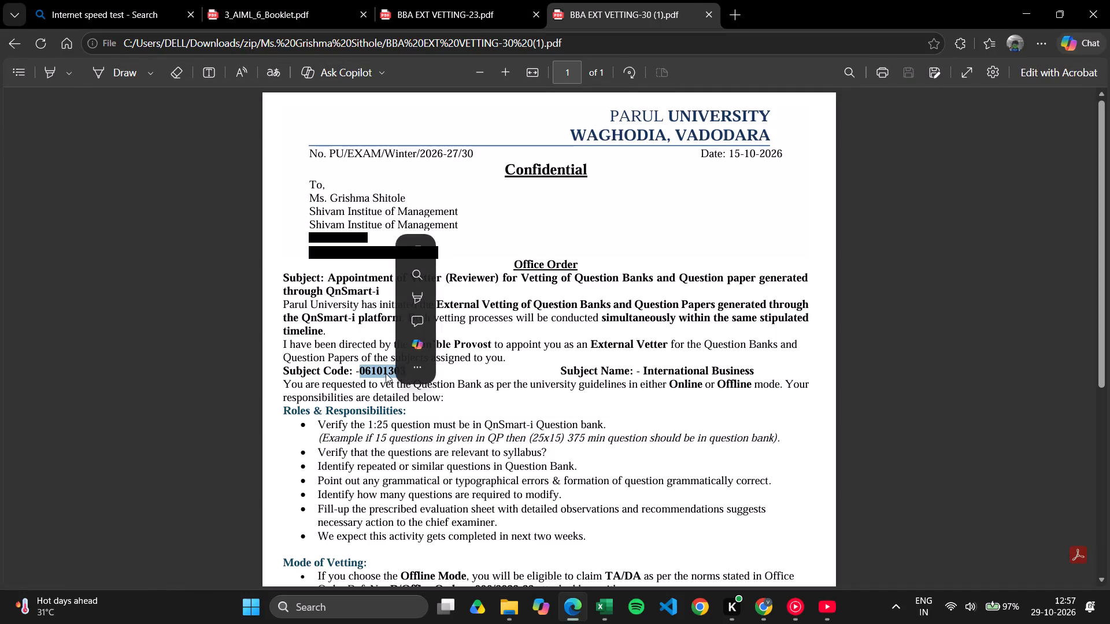
pyautogui.click(421, 253)
pyautogui.click(594, 604)
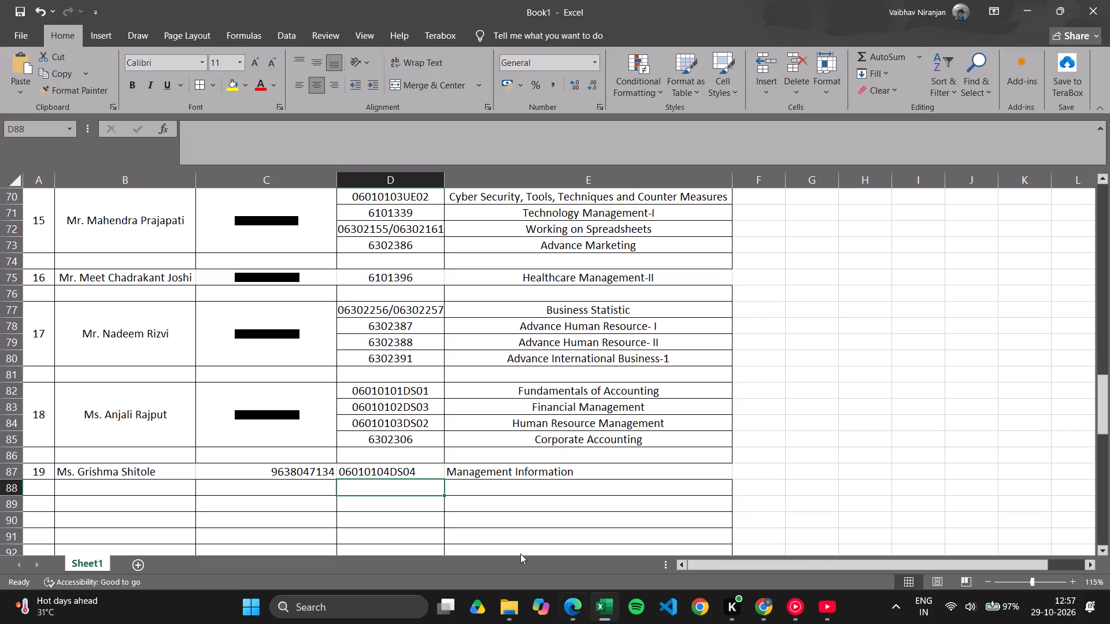
pyautogui.click(410, 486)
pyautogui.hotkey('ctrl', 'v')
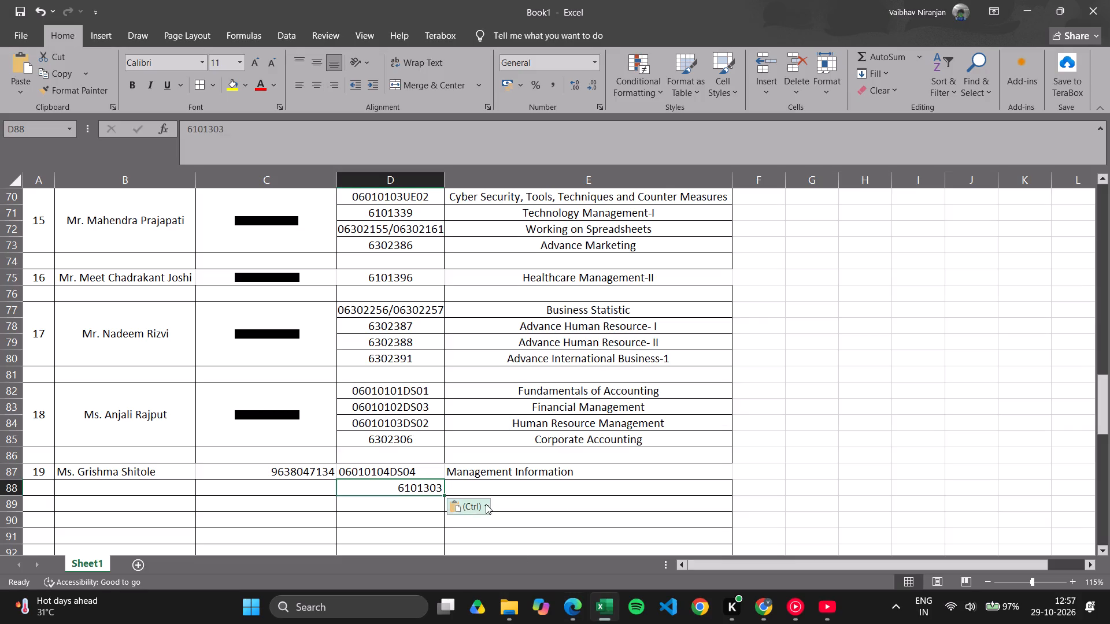
# Copy the subject name "International Business" from the BBA EXT VETTING-30 (1) letter into cell E88 of the Excel list.
pyautogui.click(505, 486)
pyautogui.click(575, 606)
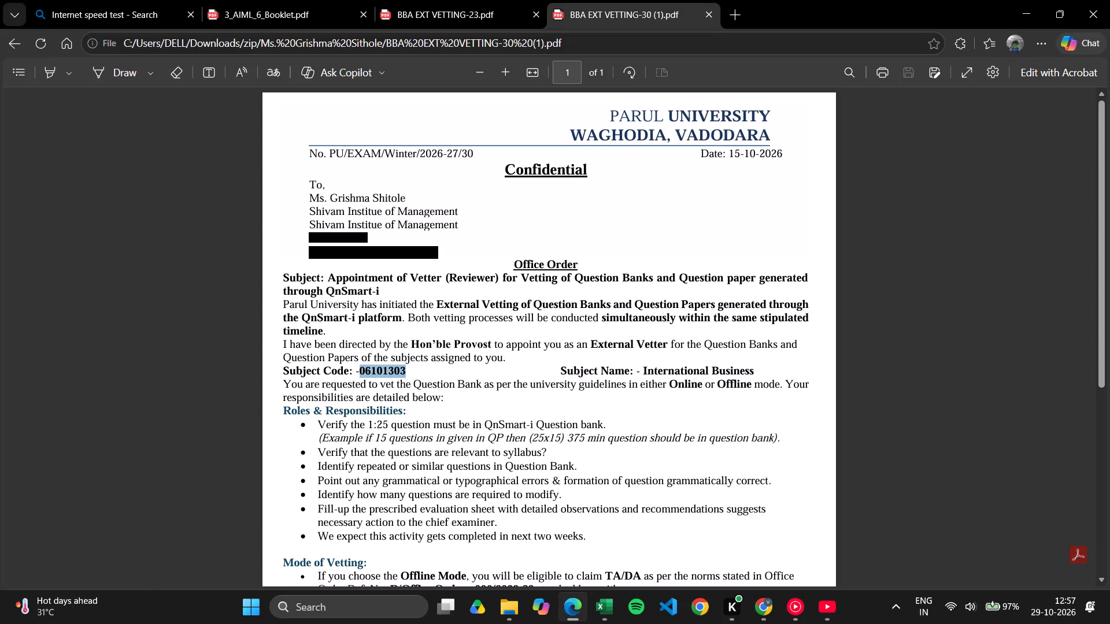
pyautogui.moveTo(644, 370); pyautogui.dragTo(754, 370)
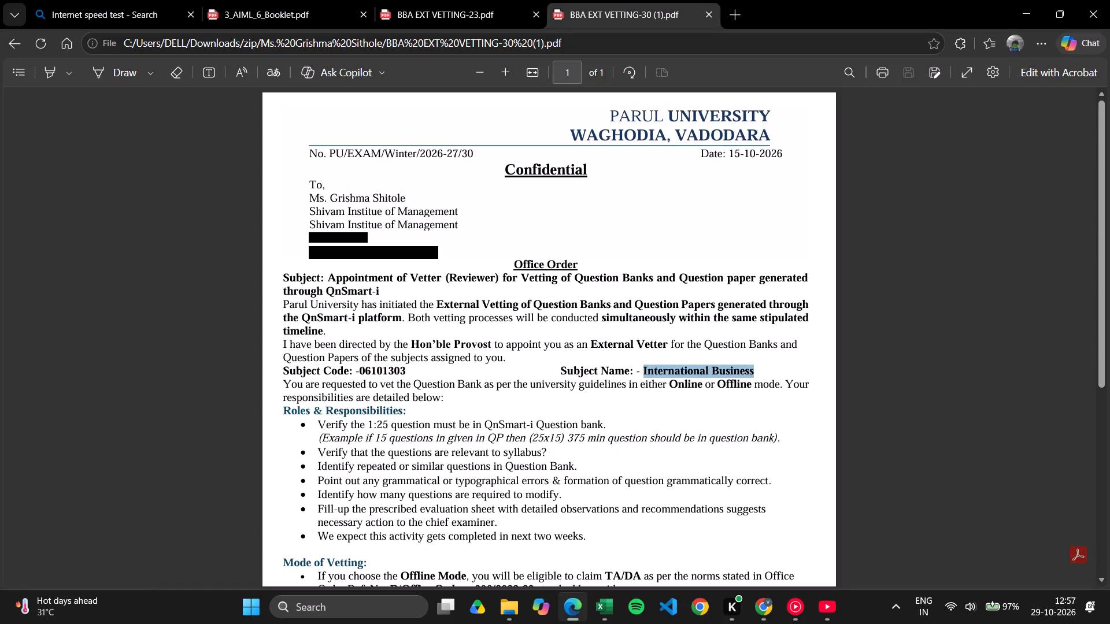
pyautogui.moveTo(754, 370); pyautogui.dragTo(755, 370)
pyautogui.click(783, 243)
pyautogui.click(606, 612)
pyautogui.click(536, 489)
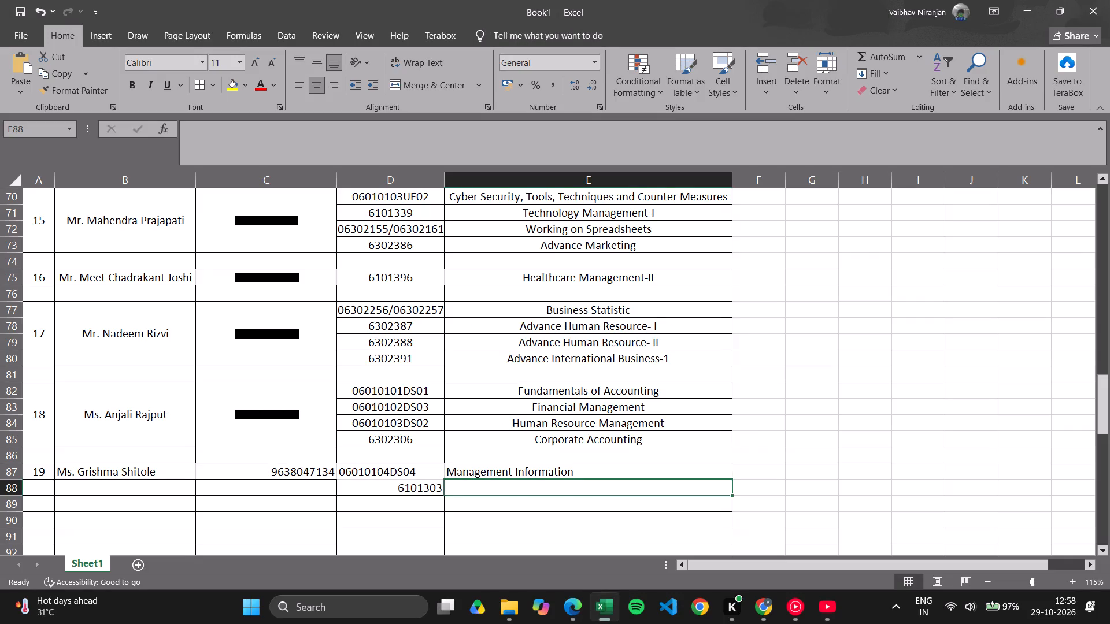
pyautogui.hotkey('ctrl', 'v')
# Select cell D89 for the next subject code and switch from the Excel list to the PDF letters in Edge.
pyautogui.click(426, 508)
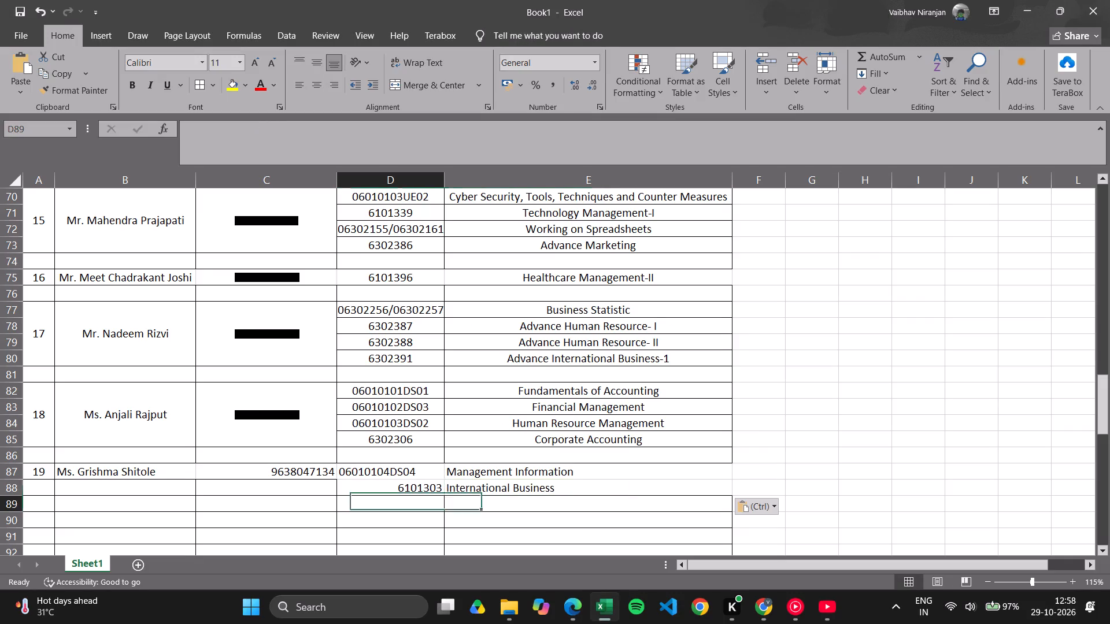
pyautogui.click(576, 603)
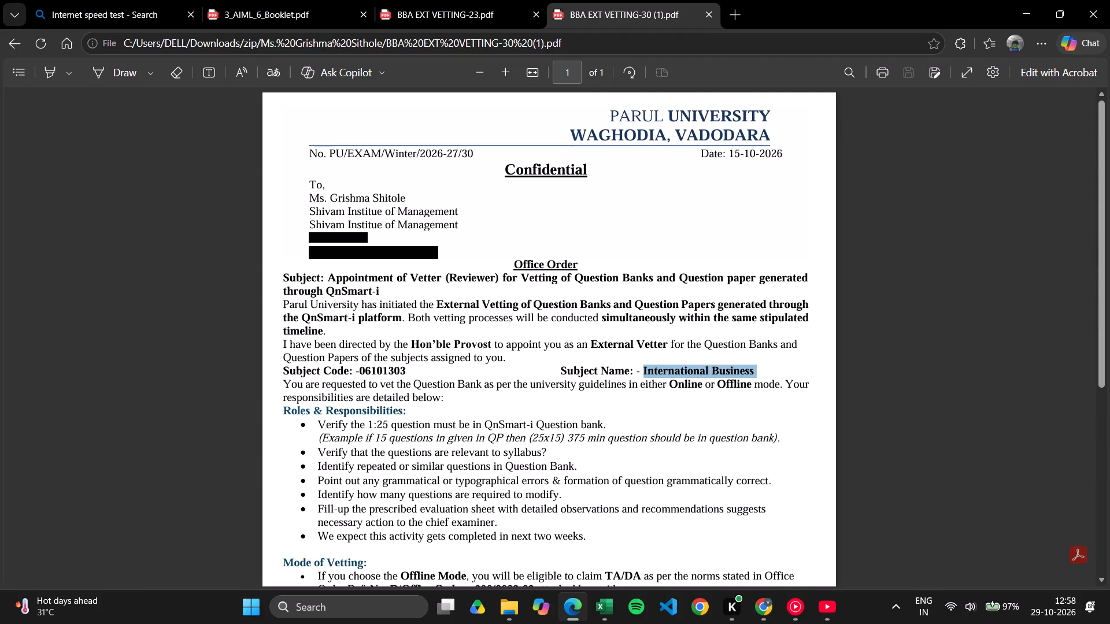
# Open the "Updated calling for Assesment" workbook from the attachments (2) folder.
pyautogui.click(515, 606)
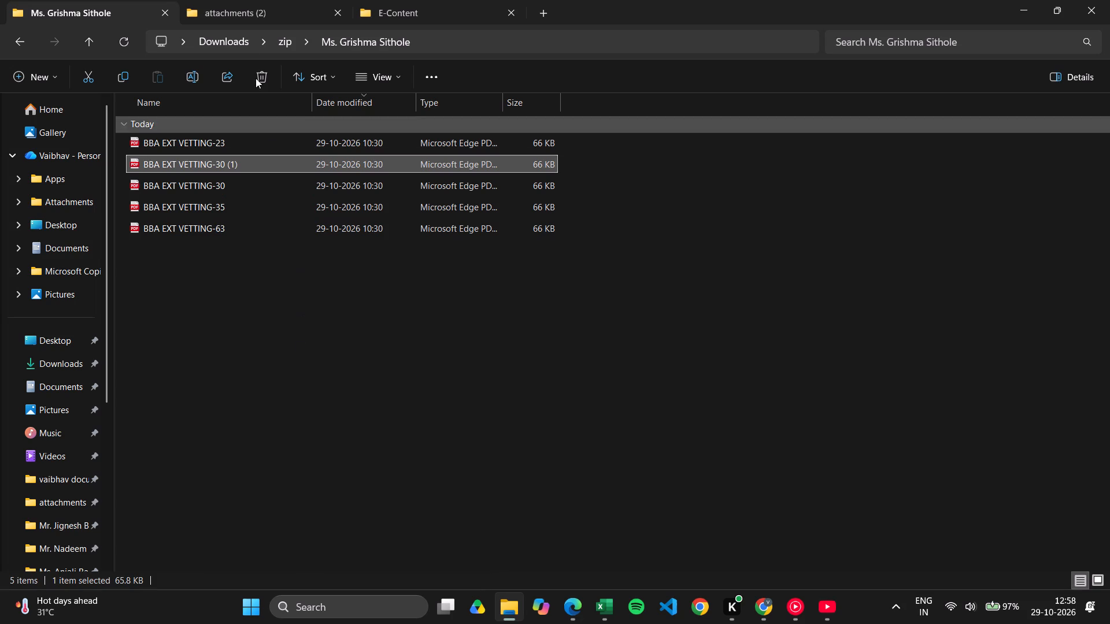
pyautogui.click(277, 0)
pyautogui.click(247, 3)
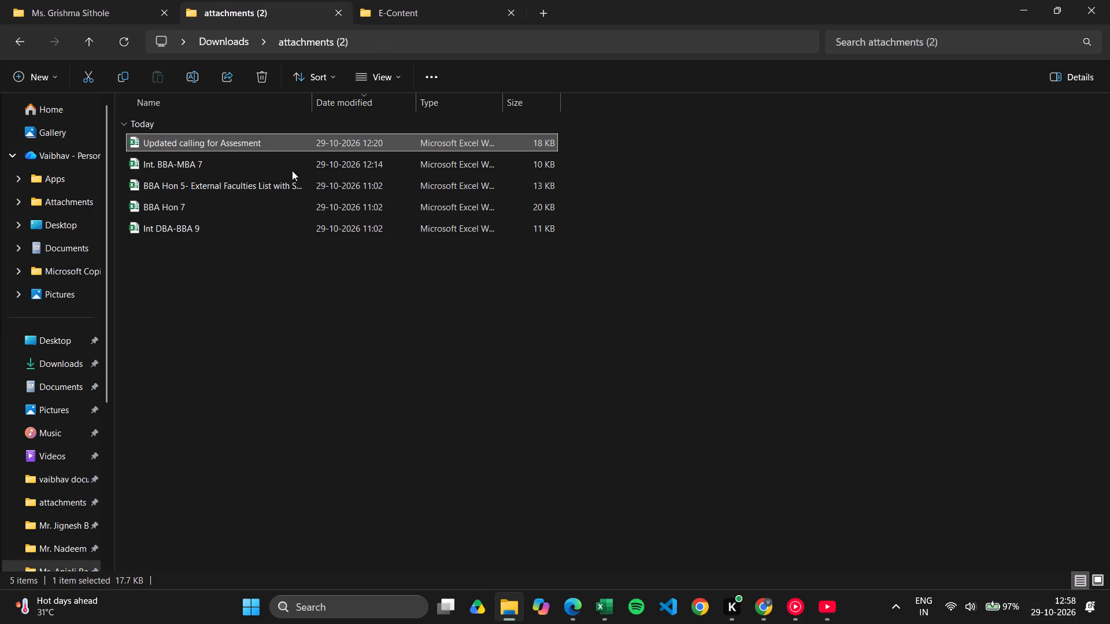
pyautogui.doubleClick(219, 139)
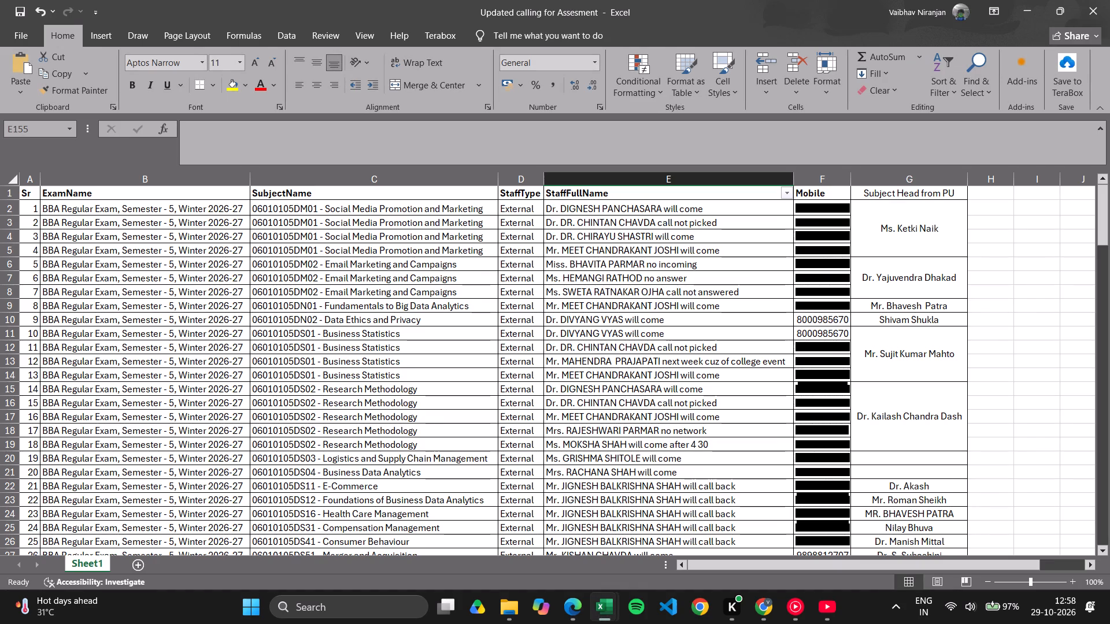
# Search the StaffFullName column filter for "shweta".
pyautogui.click(786, 194)
pyautogui.click(642, 339)
pyautogui.press('s')
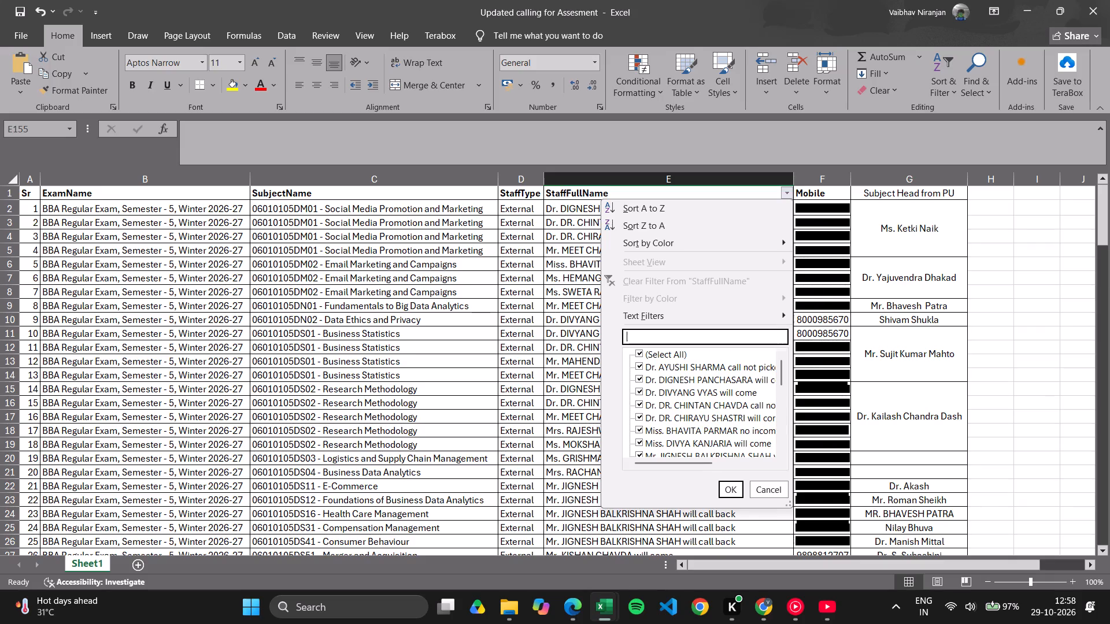
pyautogui.press('h')
pyautogui.write('weta')
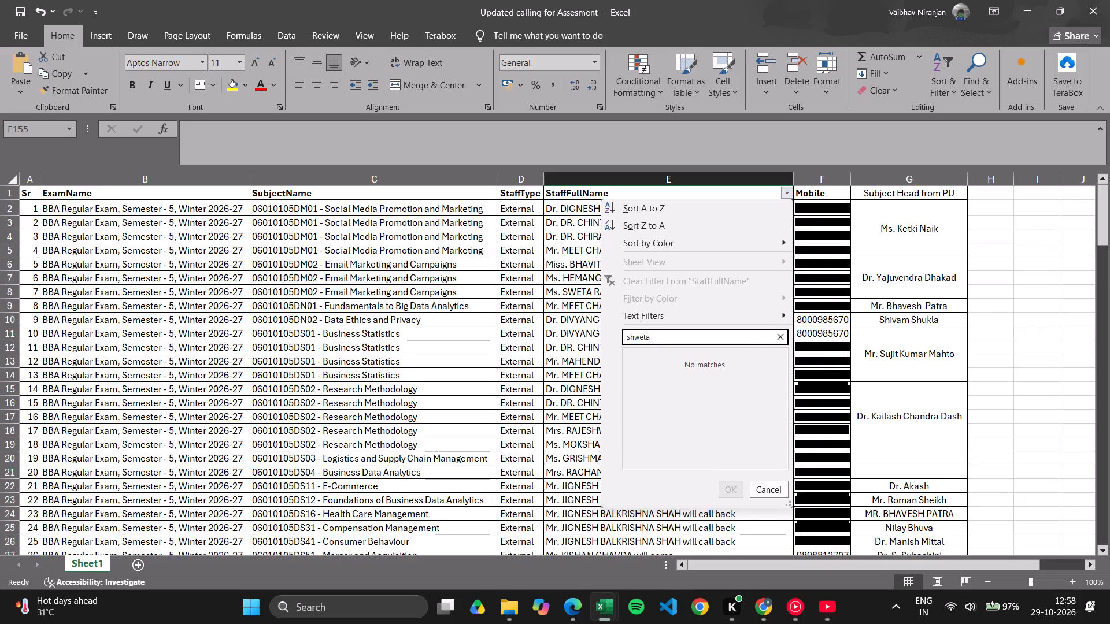
# Clear the filter search, look through the StaffFullName list for the staff member, and start a new search with "s".
pyautogui.click(778, 335)
pyautogui.scroll(-7, 661, 376)
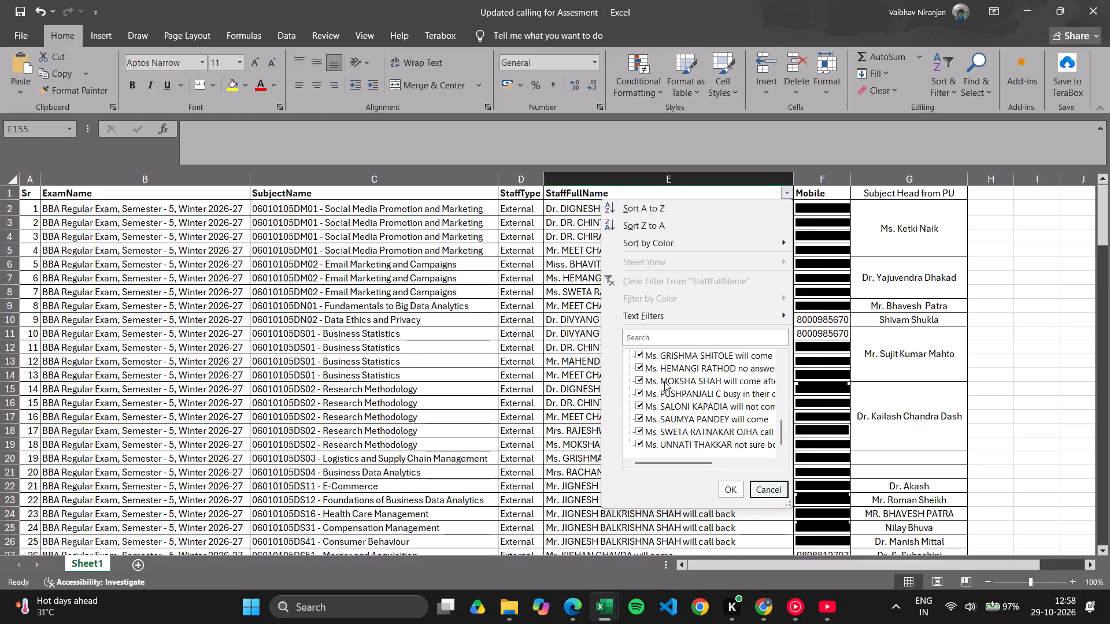
pyautogui.scroll(-4, 664, 381)
pyautogui.scroll(5, 664, 414)
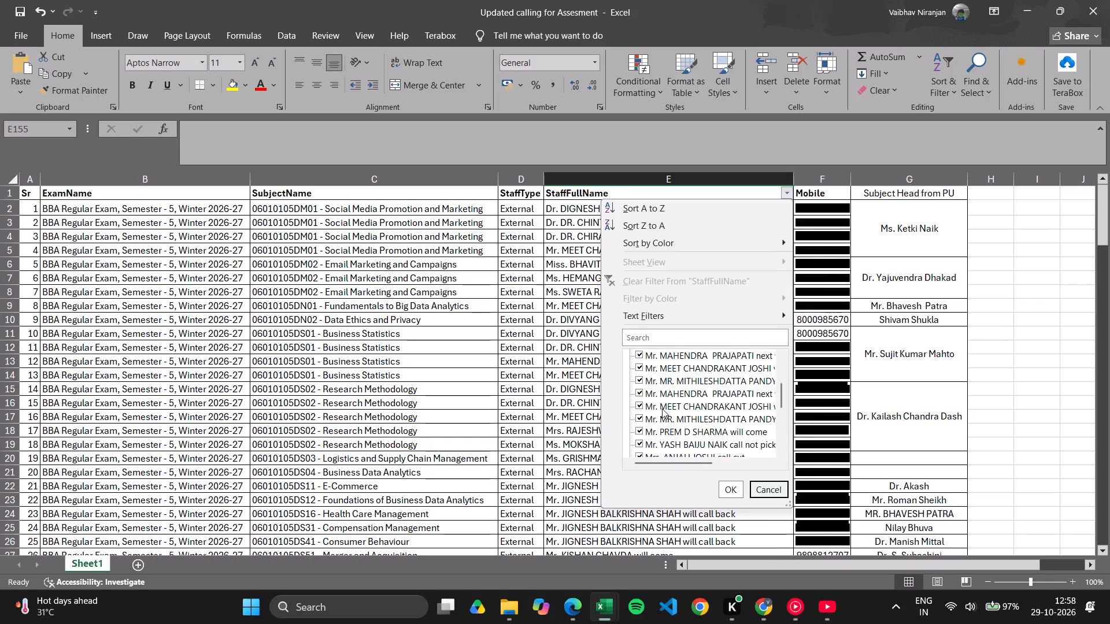
pyautogui.scroll(3, 662, 408)
pyautogui.press('s')
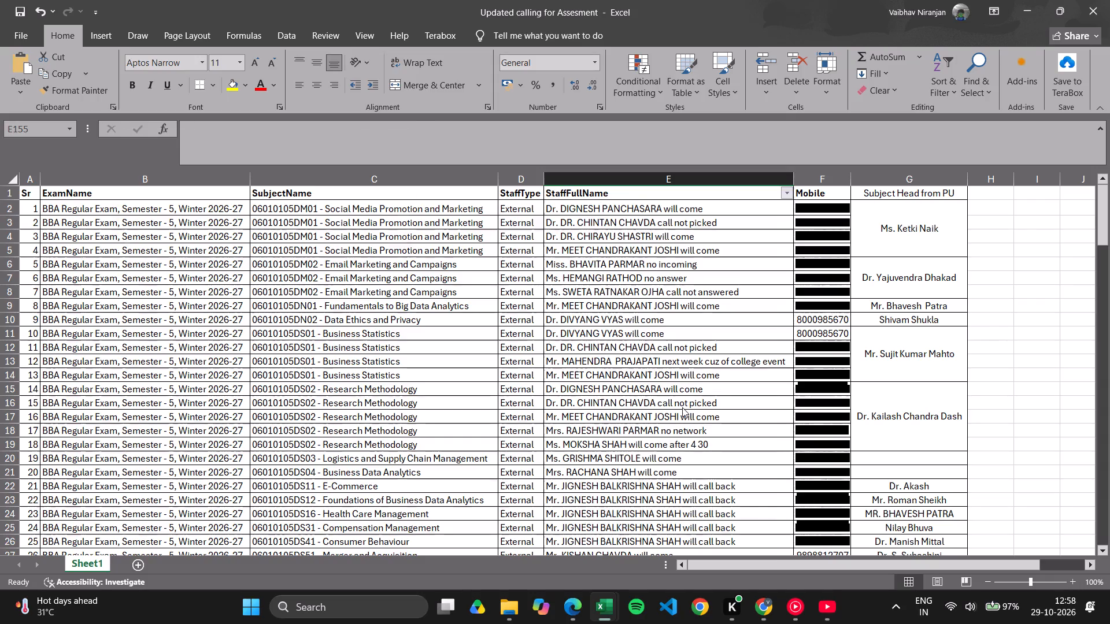
# Filter the StaffFullName column with the search "ojha", keeping only the matching staff member's entry selected.
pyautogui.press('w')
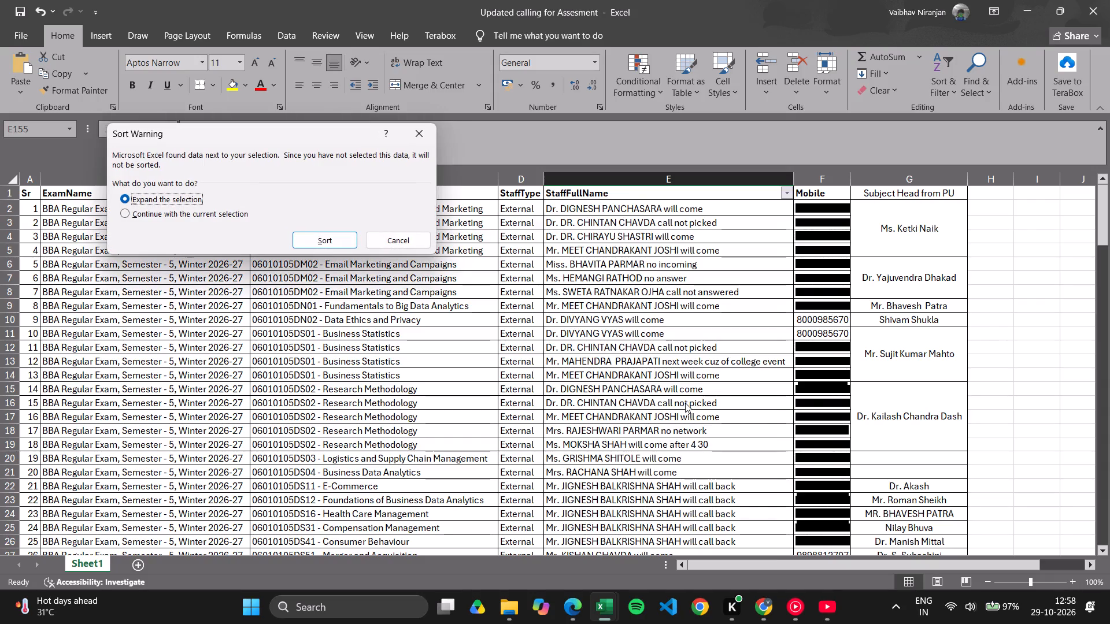
pyautogui.click(434, 137)
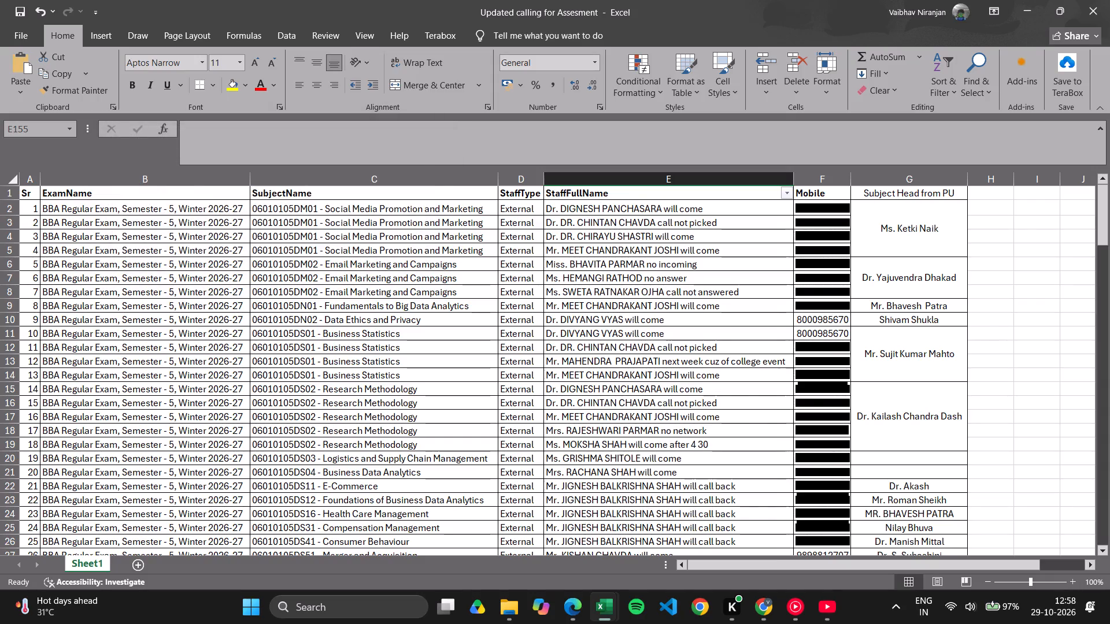
pyautogui.click(786, 195)
pyautogui.click(669, 339)
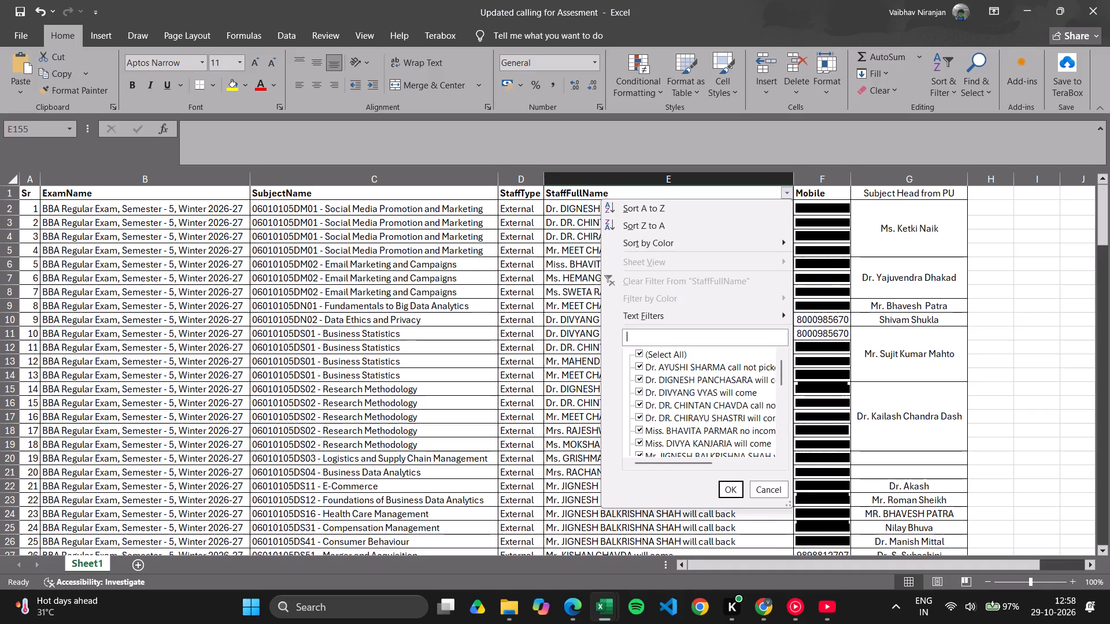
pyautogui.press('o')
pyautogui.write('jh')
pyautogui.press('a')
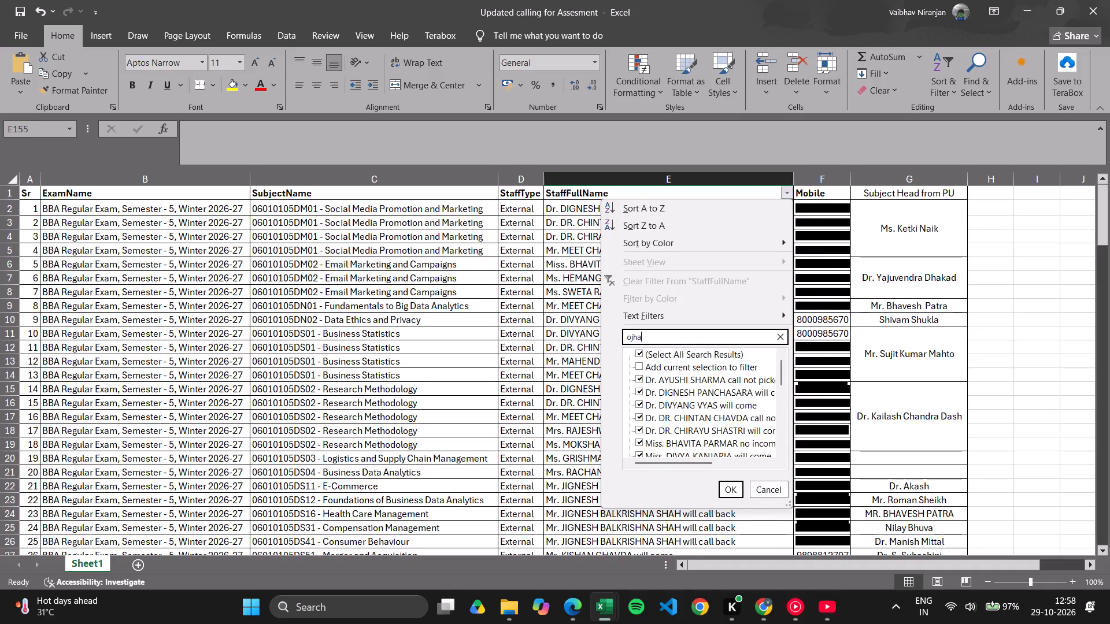
pyautogui.click(640, 355)
pyautogui.click(641, 379)
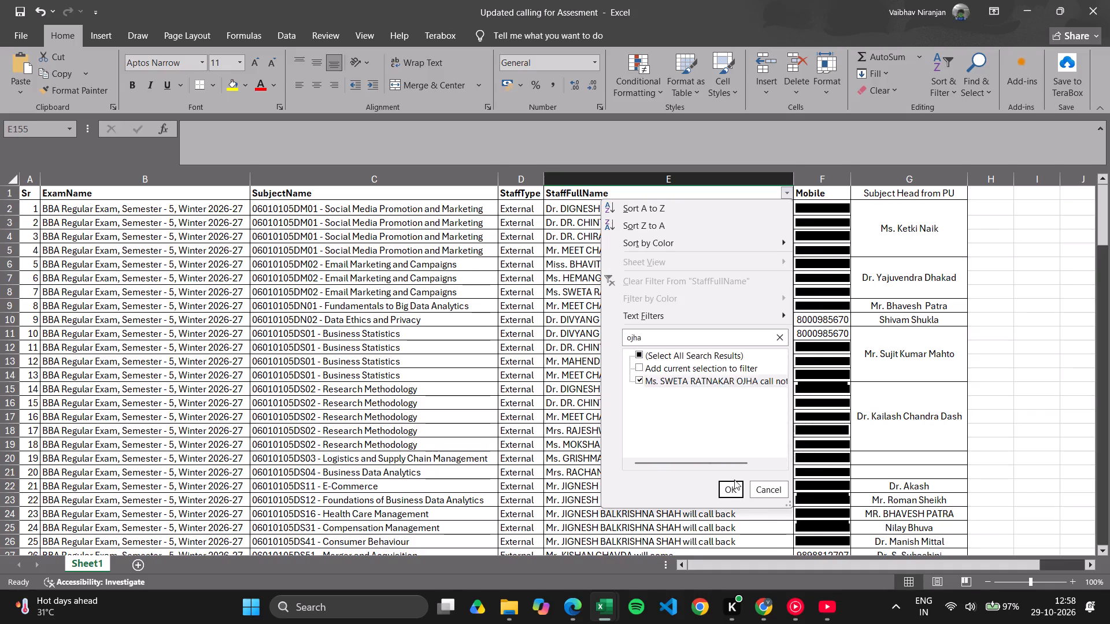
pyautogui.click(738, 487)
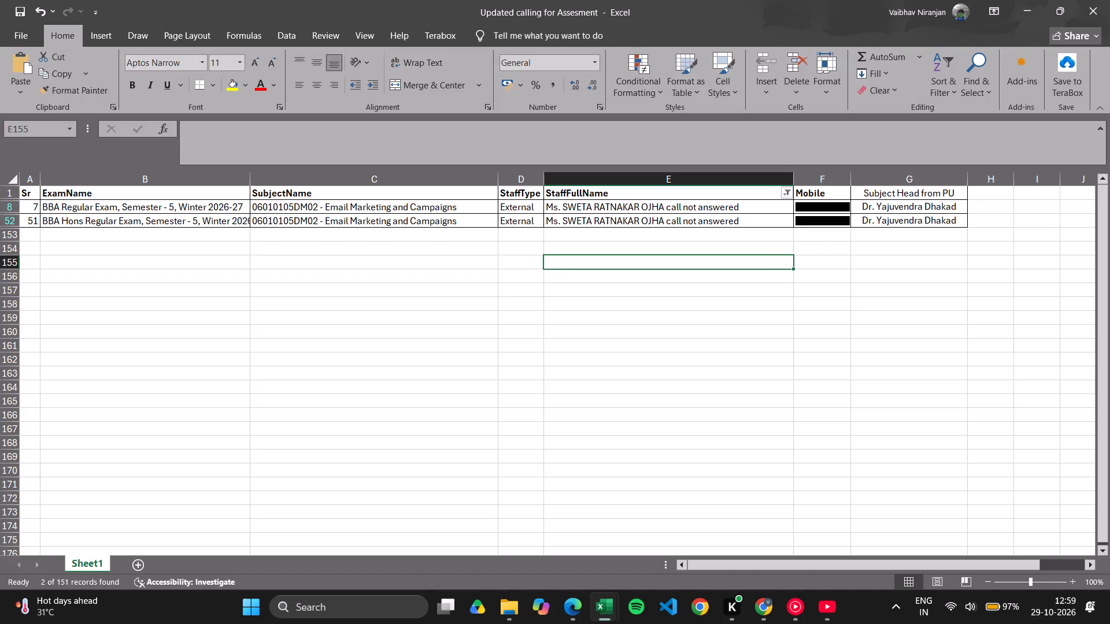
pyautogui.click(683, 298)
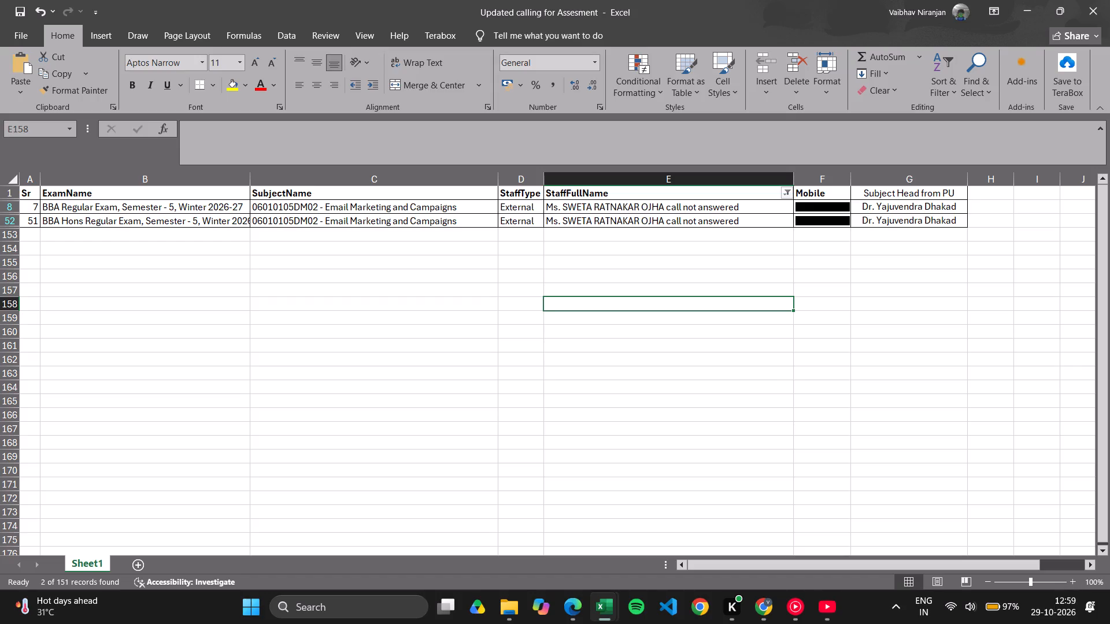
# Open the StaffFullName cell E8 with its call remark for editing.
pyautogui.click(740, 206)
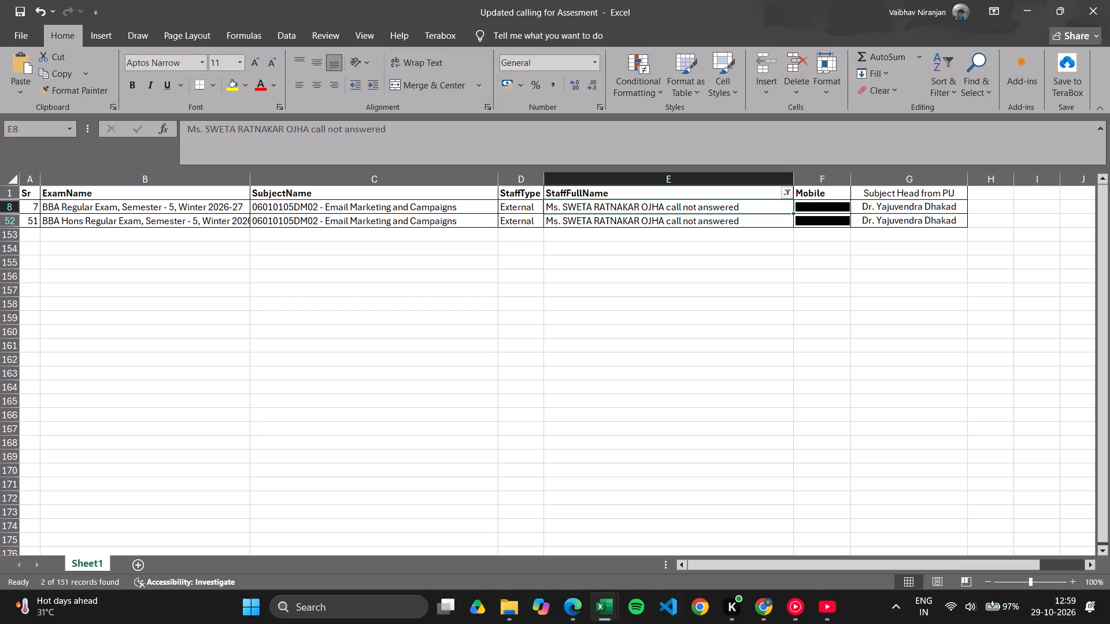
pyautogui.doubleClick(740, 207)
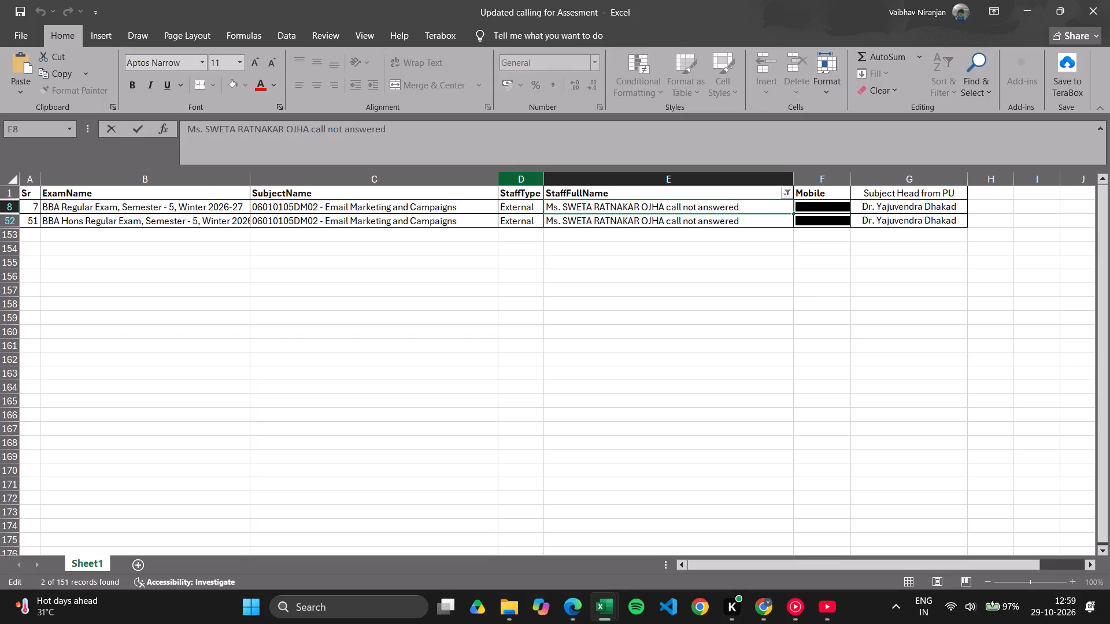
# Replace the call remark after the staff name in cell E8 with "wil not come".
pyautogui.doubleClick(478, 144)
pyautogui.doubleClick(482, 143)
pyautogui.press('BackSpace')
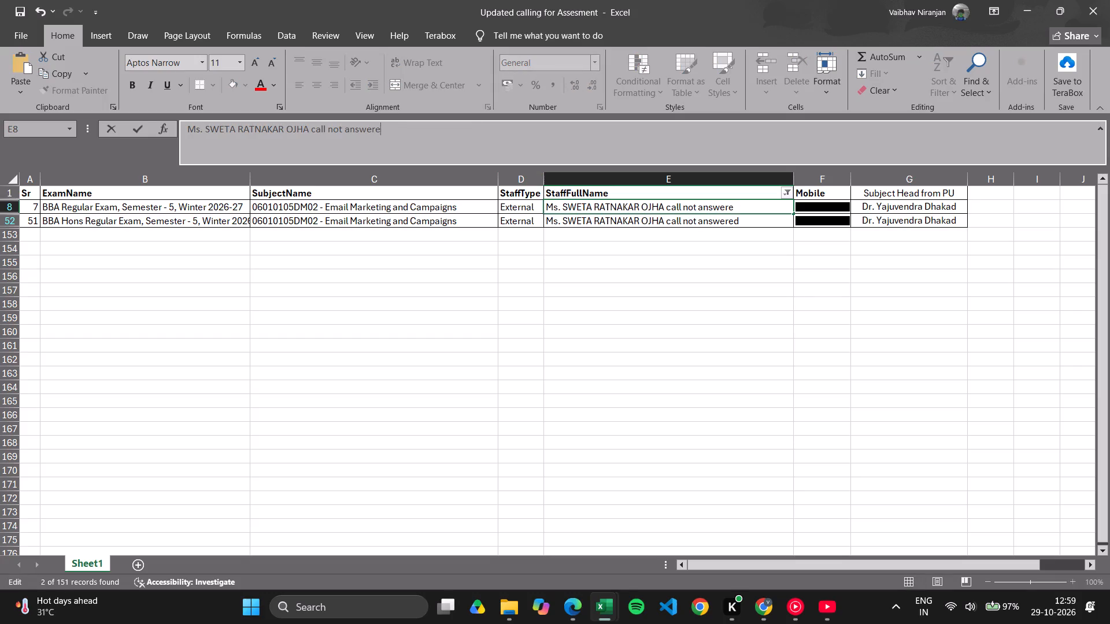
pyautogui.press('BackSpace')
pyautogui.press('BackSpace')
pyautogui.press('BackSpace')
pyautogui.press('BackSpace')
pyautogui.press('BackSpace')
pyautogui.press('BackSpace')
pyautogui.press('BackSpace')
pyautogui.press('BackSpace')
pyautogui.press('BackSpace')
pyautogui.press('BackSpace')
pyautogui.press('BackSpace')
pyautogui.press('BackSpace')
pyautogui.press('BackSpace')
pyautogui.press('BackSpace')
pyautogui.press('BackSpace')
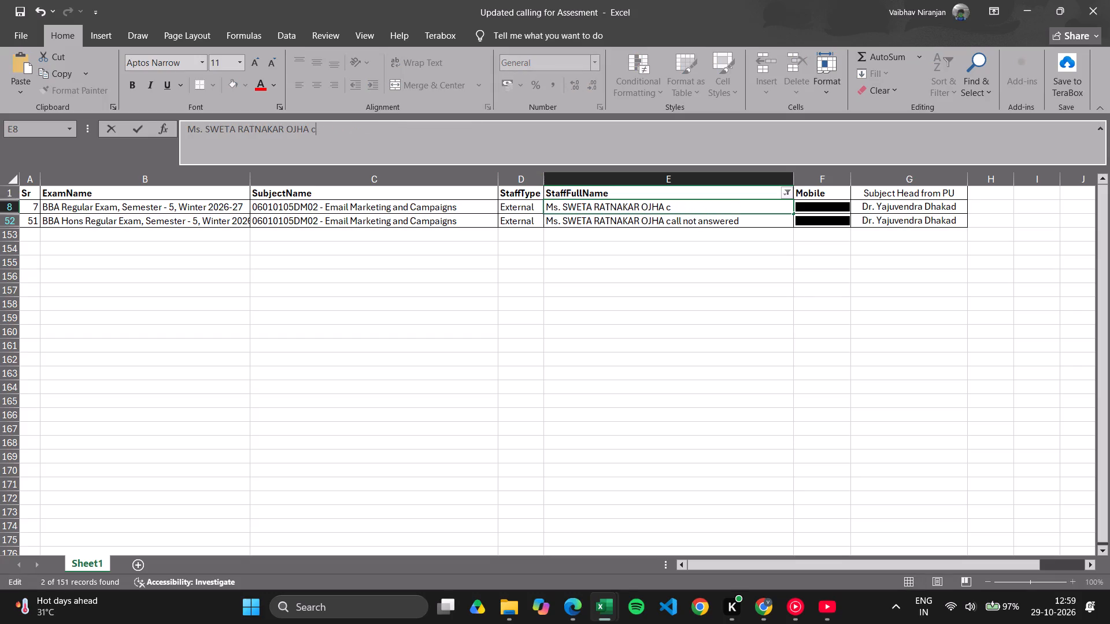
pyautogui.press('BackSpace')
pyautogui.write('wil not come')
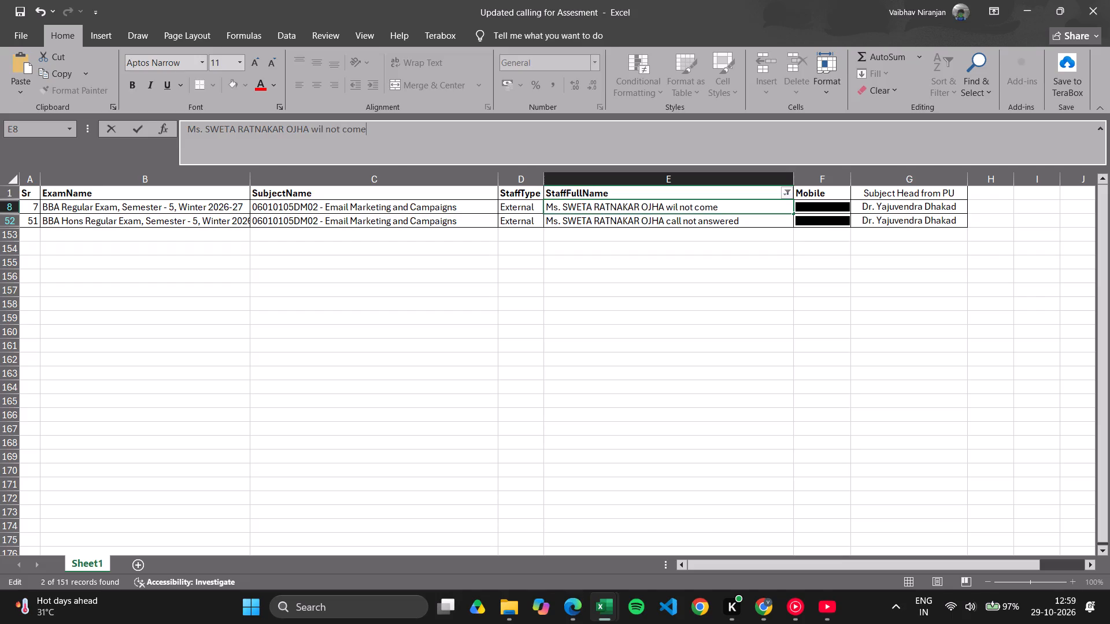
pyautogui.click(796, 212)
# Fill the updated E8 staff entry down to the matching filtered row 52.
pyautogui.click(796, 212)
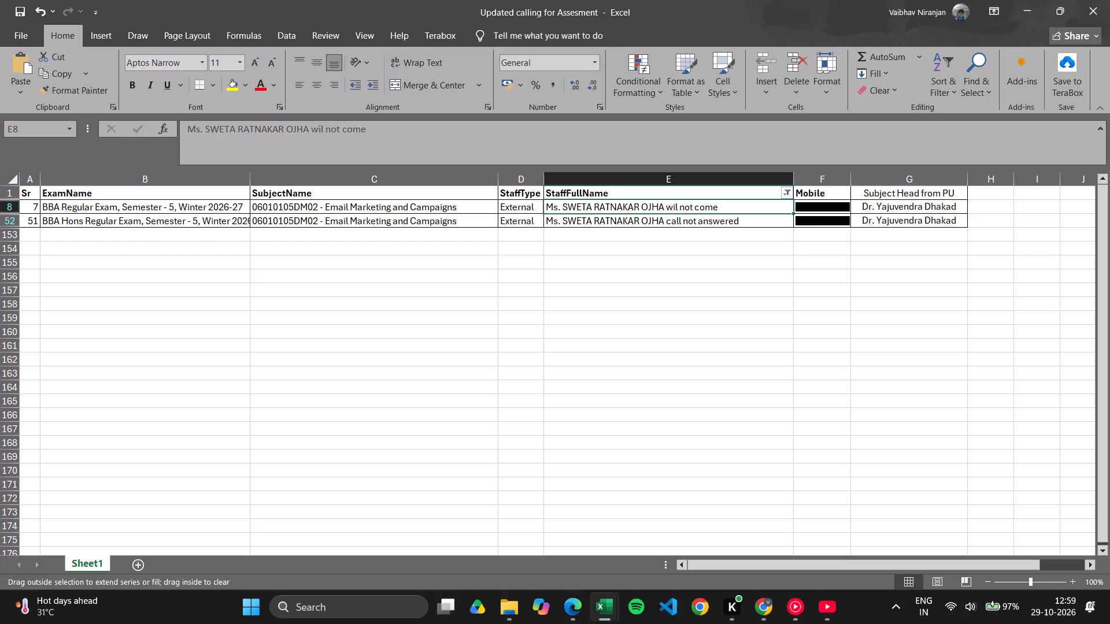
pyautogui.doubleClick(793, 213)
pyautogui.click(776, 283)
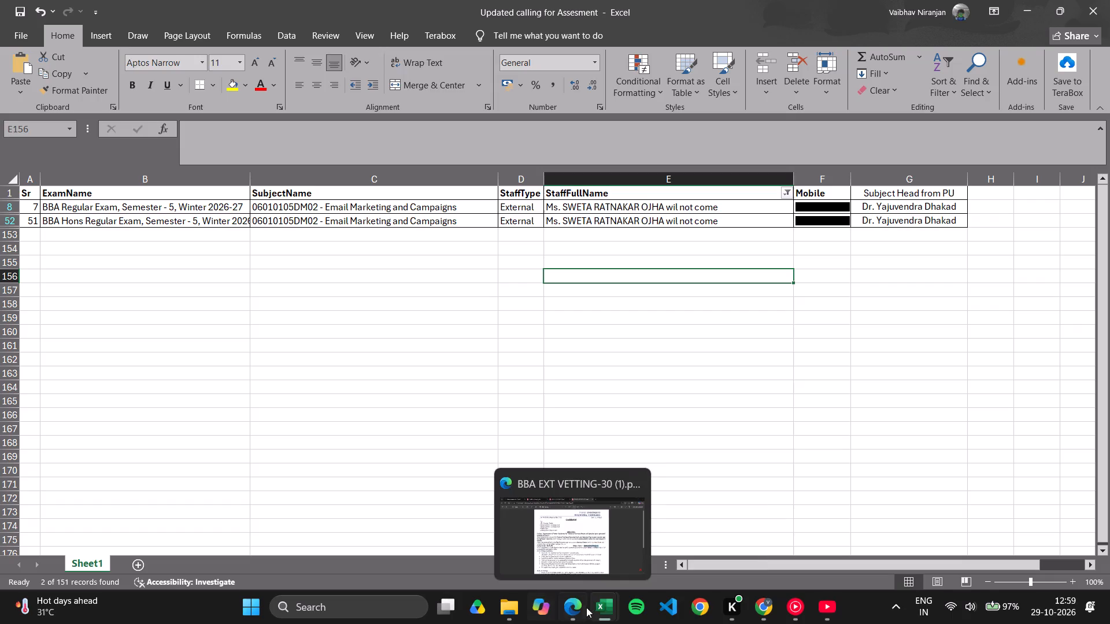
# Open the BBA EXT VETTING-30 PDF from the folder of Book1's entry 19 vetter, and return to the Book1 workbook.
pyautogui.click(564, 530)
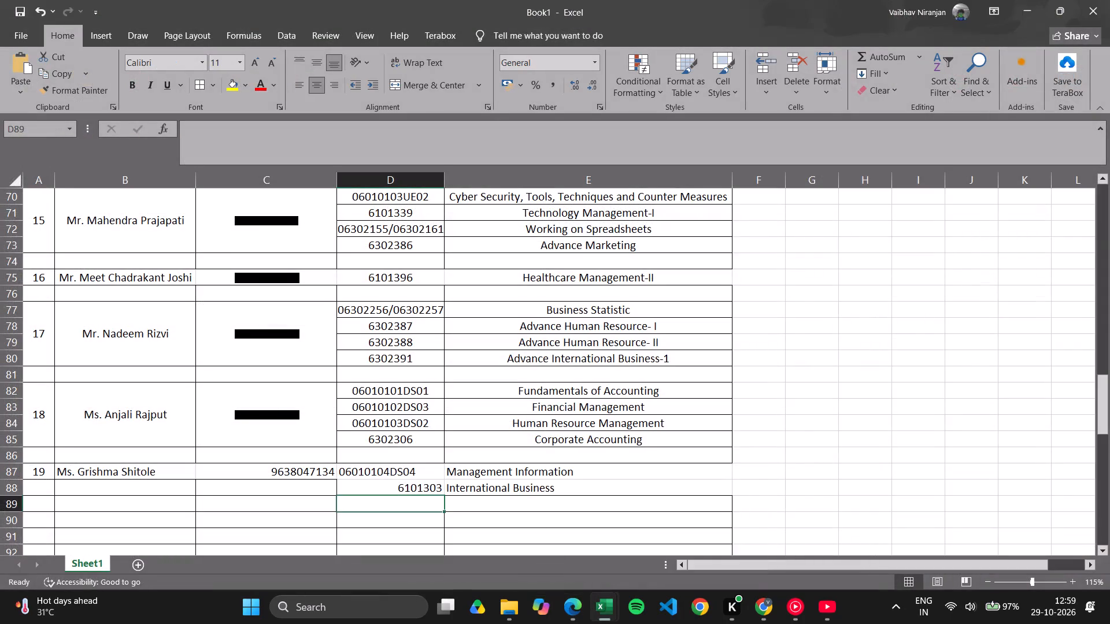
pyautogui.click(512, 604)
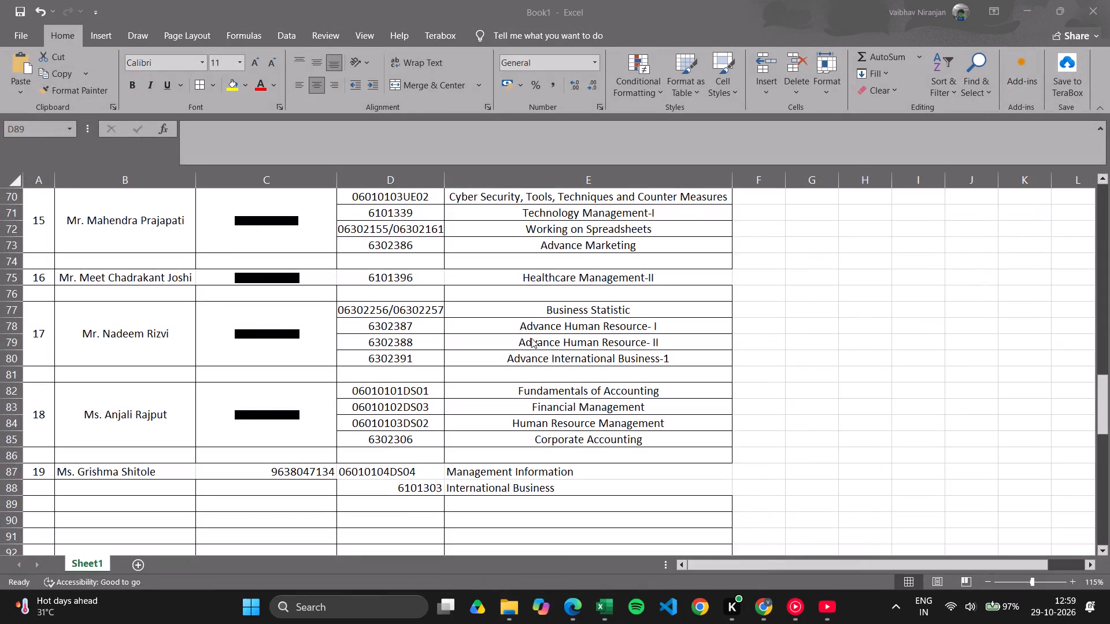
pyautogui.click(504, 613)
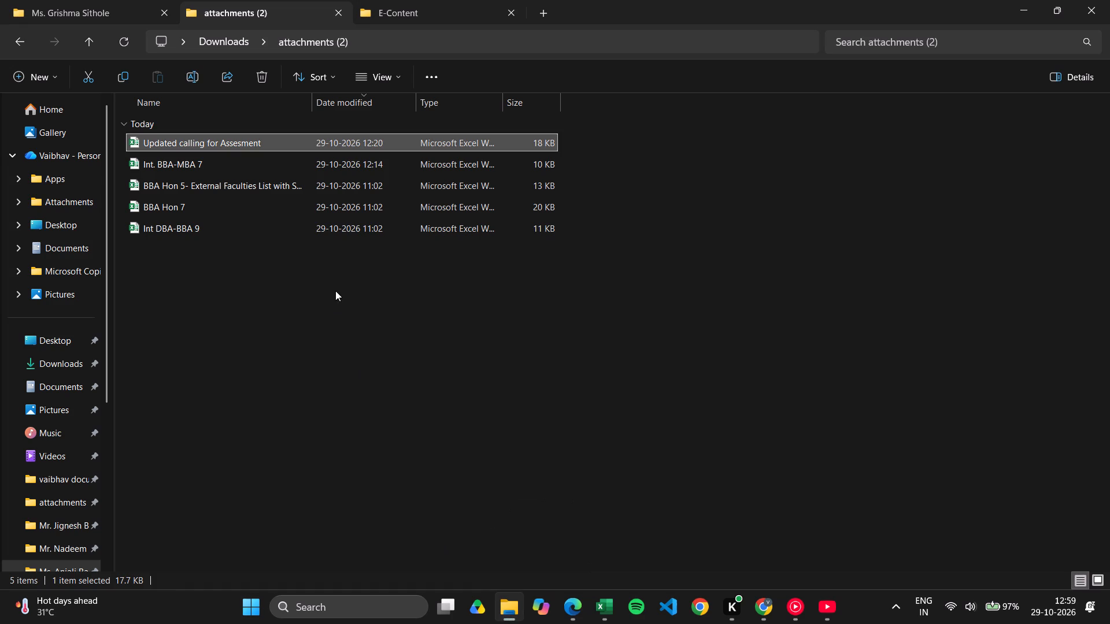
pyautogui.click(441, 6)
pyautogui.click(124, 1)
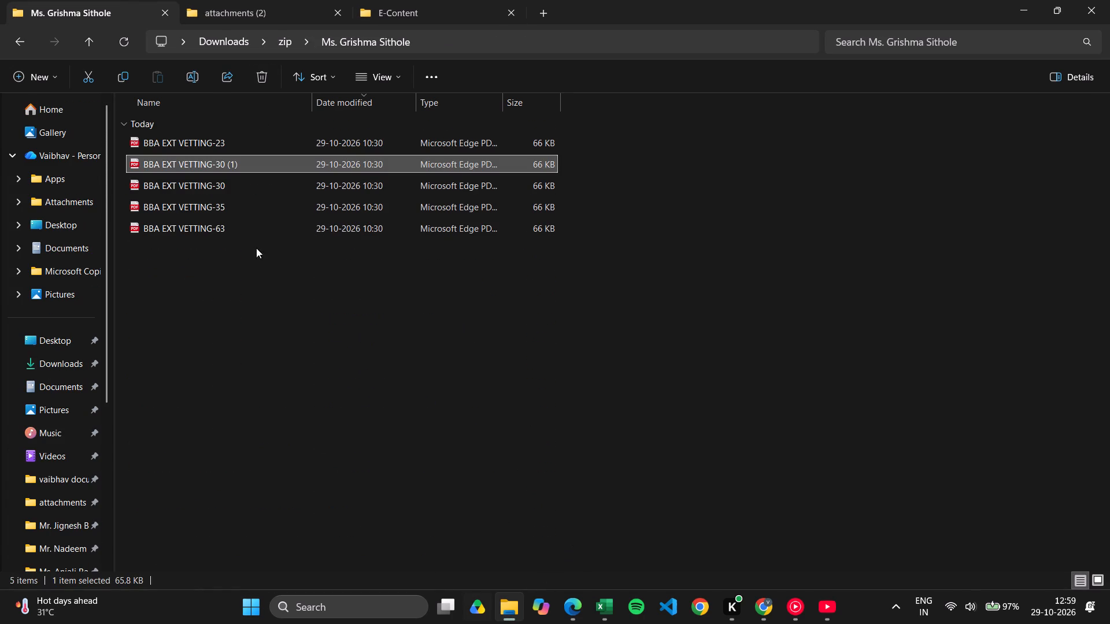
pyautogui.doubleClick(326, 184)
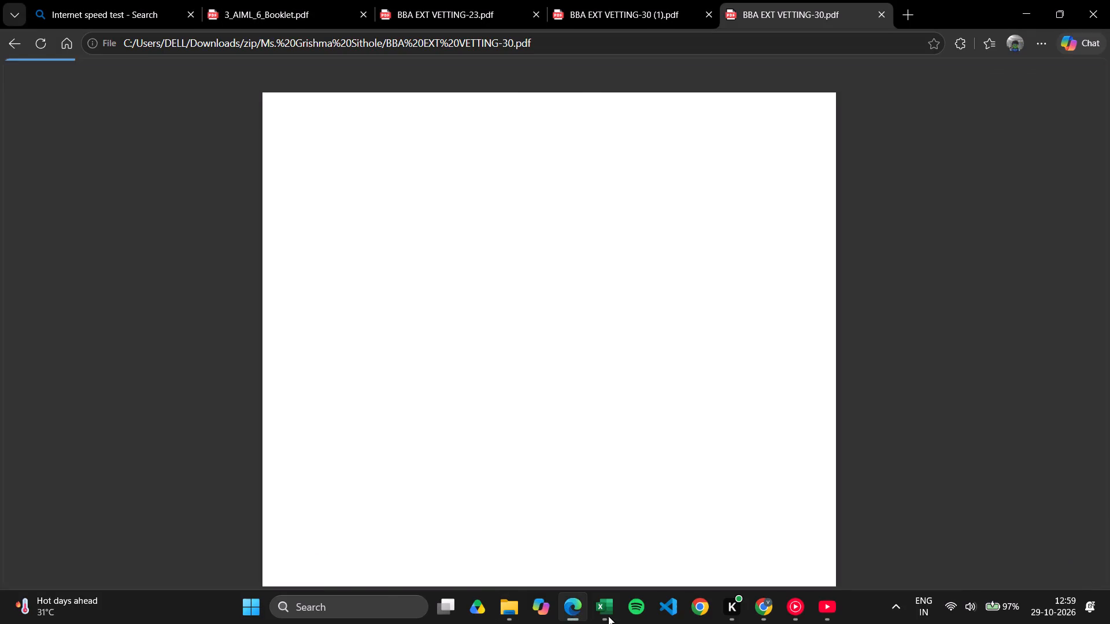
pyautogui.click(568, 540)
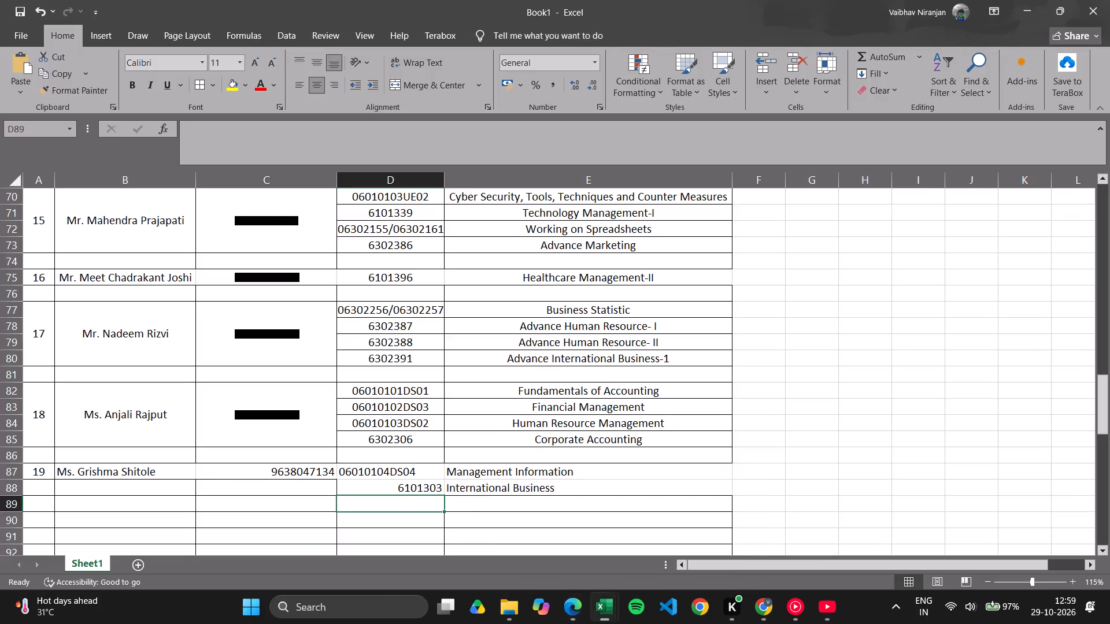
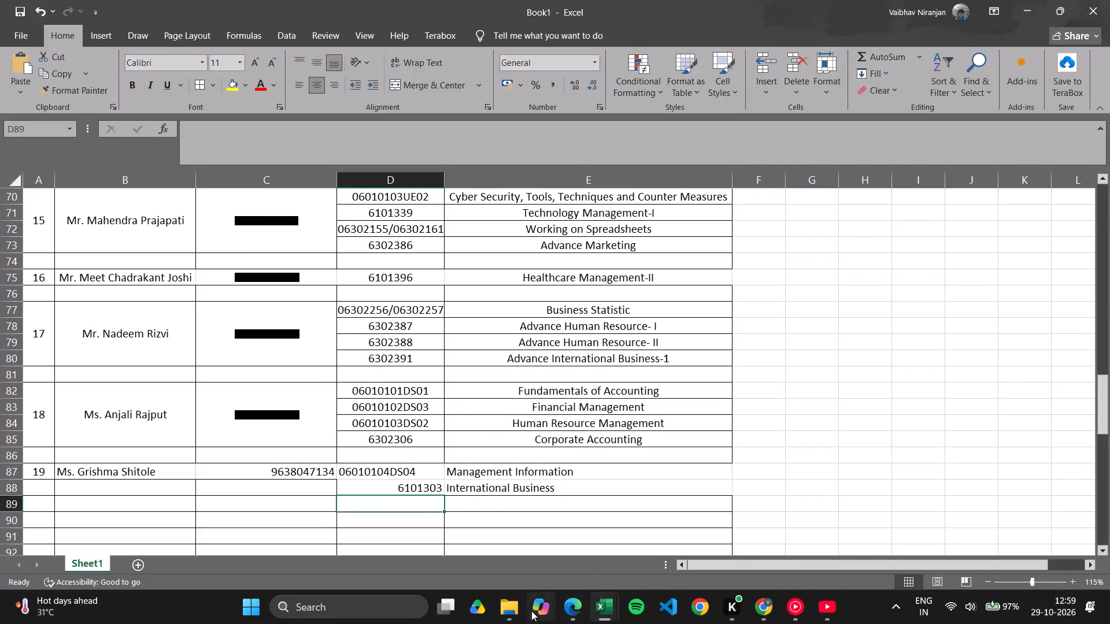
# Open the BBA EXT VETTING-35 PDF from the vetter's folder and copy subject code 06101335 for cell D89 in Book1.
pyautogui.click(580, 602)
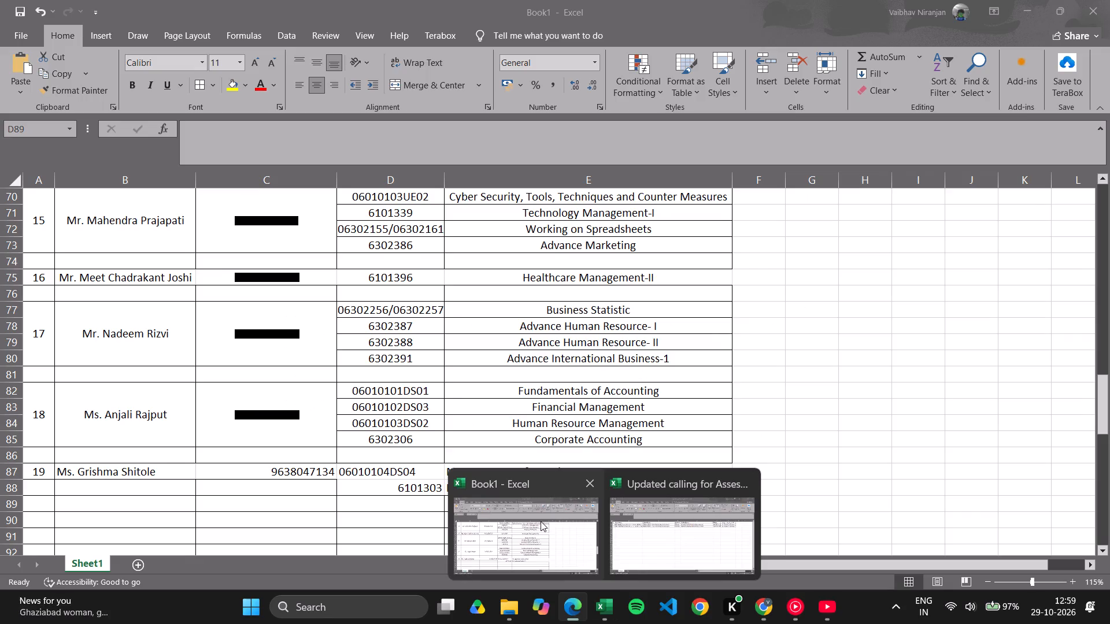
pyautogui.click(510, 604)
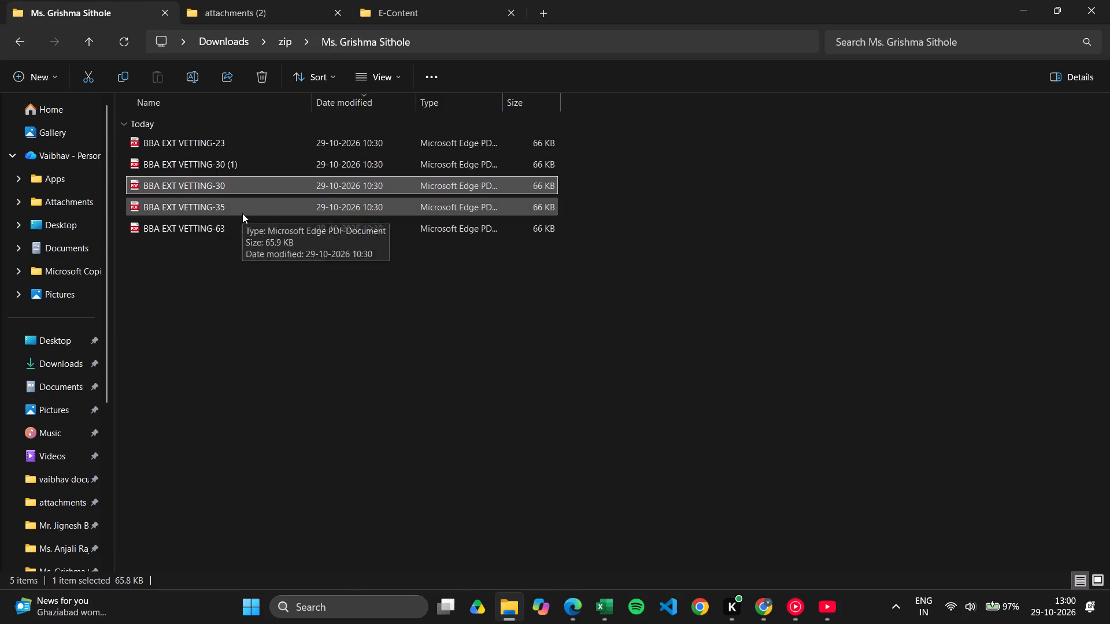
pyautogui.doubleClick(242, 213)
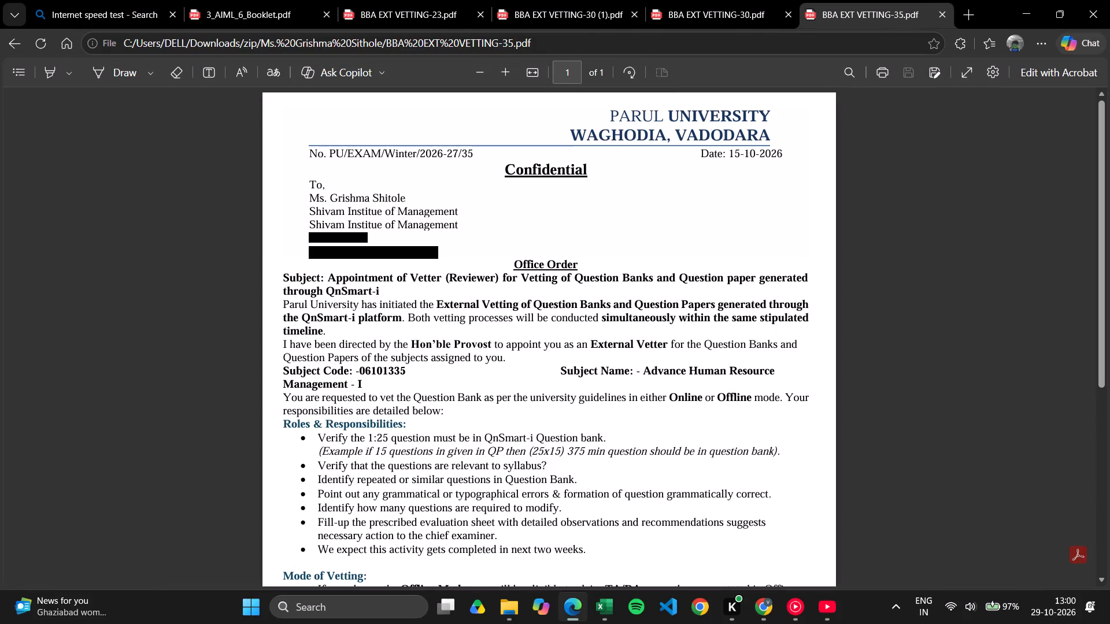
pyautogui.doubleClick(388, 372)
pyautogui.hotkey('ctrl', 'c')
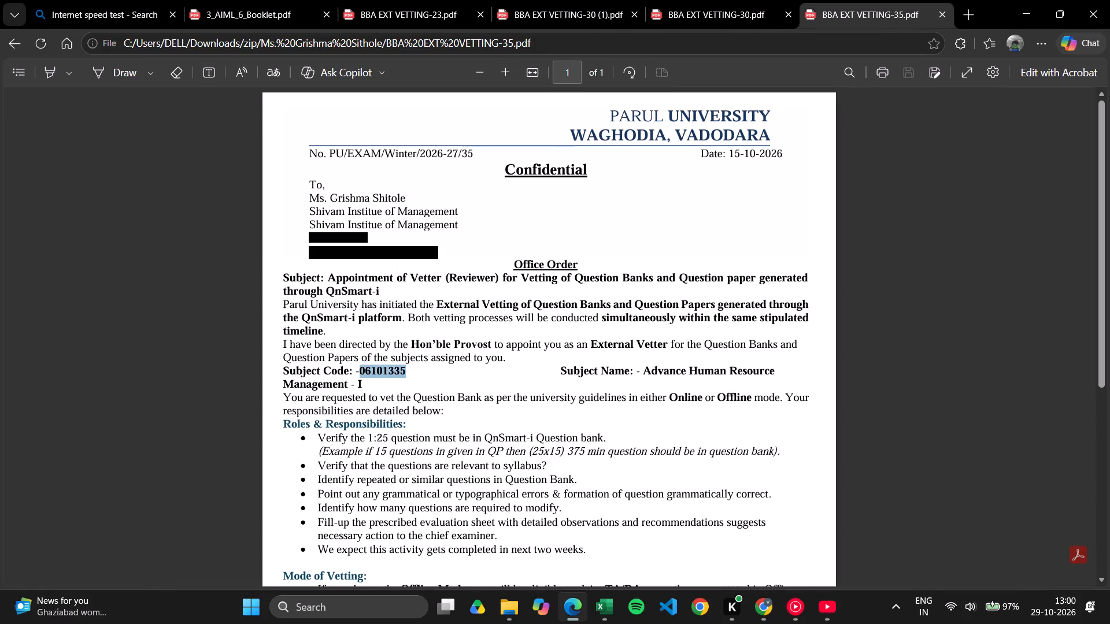
pyautogui.hotkey('alt', 'Tab')
pyautogui.hotkey('alt', 'Tab')
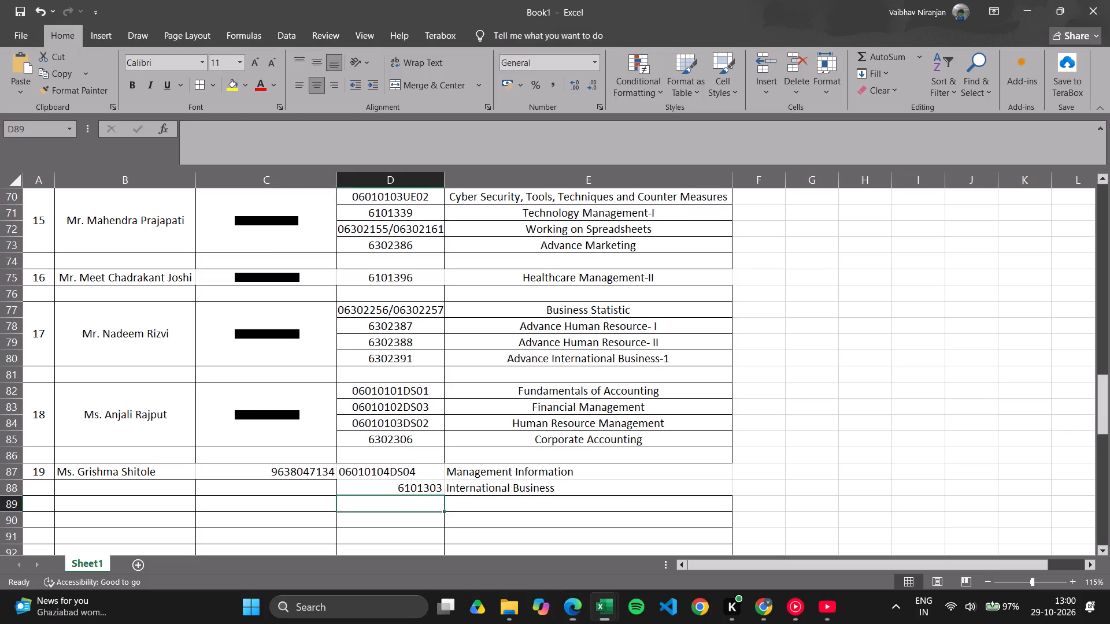
# Paste the copied subject code 6101335 into cell D89 of entry 19.
pyautogui.hotkey('ctrl', 'v')
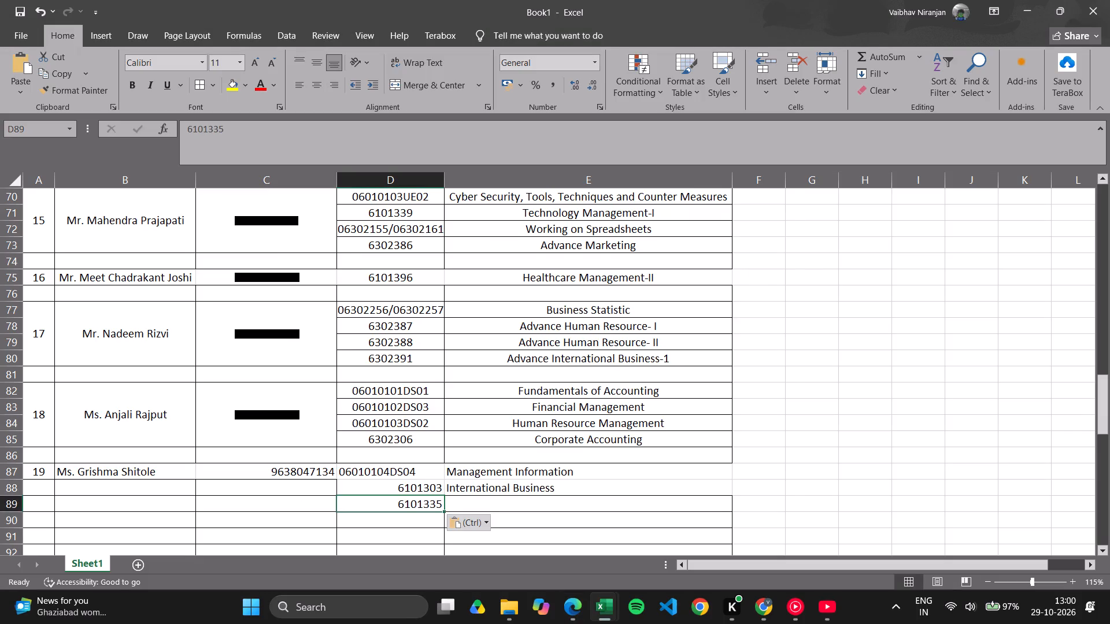
# Switch to YouTube Music and play "Tu Na Samjhe" from the suggested songs.
pyautogui.click(786, 600)
pyautogui.scroll(-1, 758, 482)
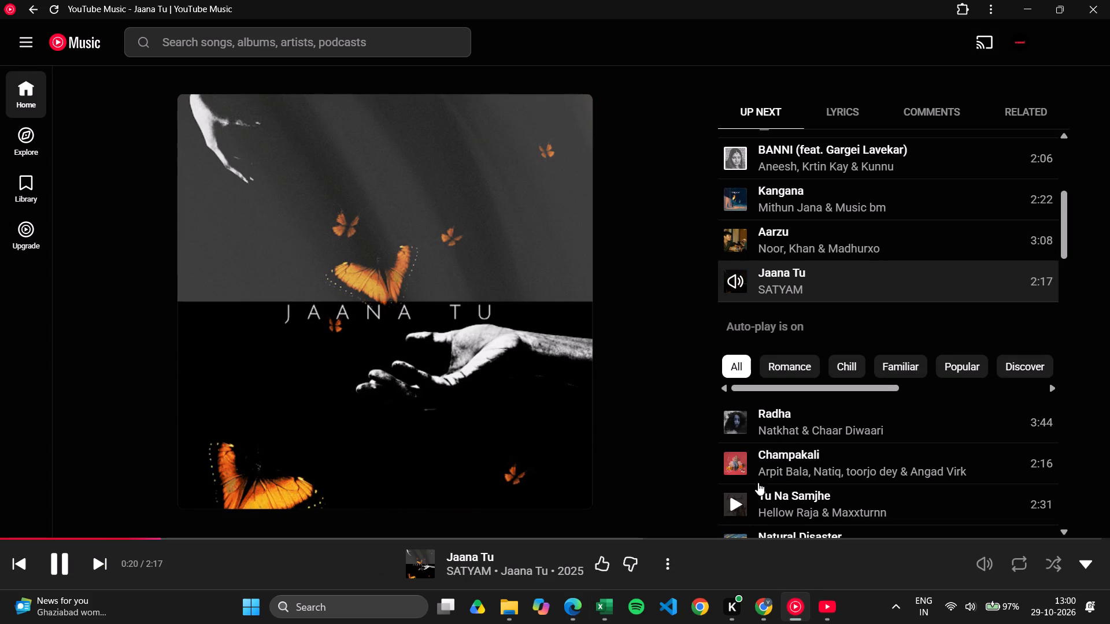
pyautogui.scroll(-5, 763, 463)
pyautogui.click(748, 499)
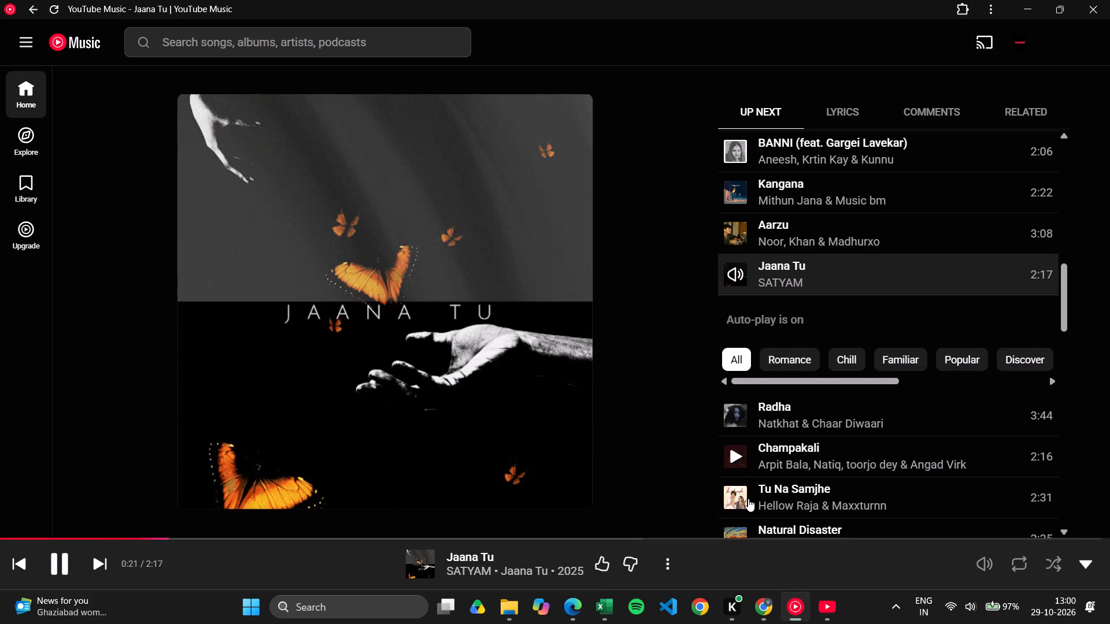
pyautogui.scroll(12, 786, 393)
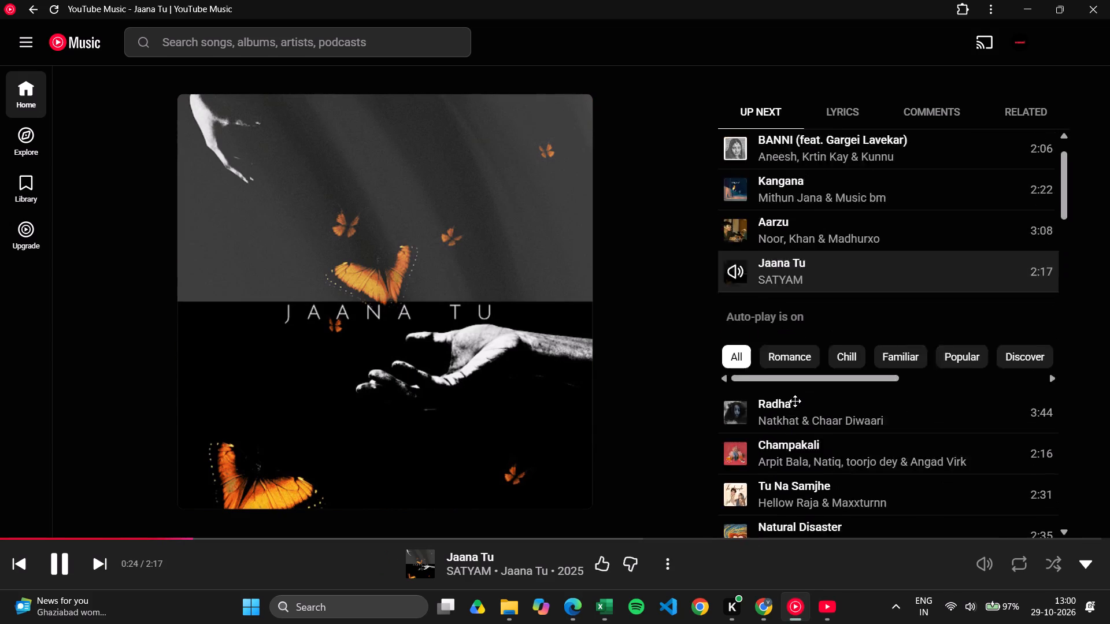
pyautogui.scroll(5, 797, 402)
pyautogui.scroll(-6, 781, 395)
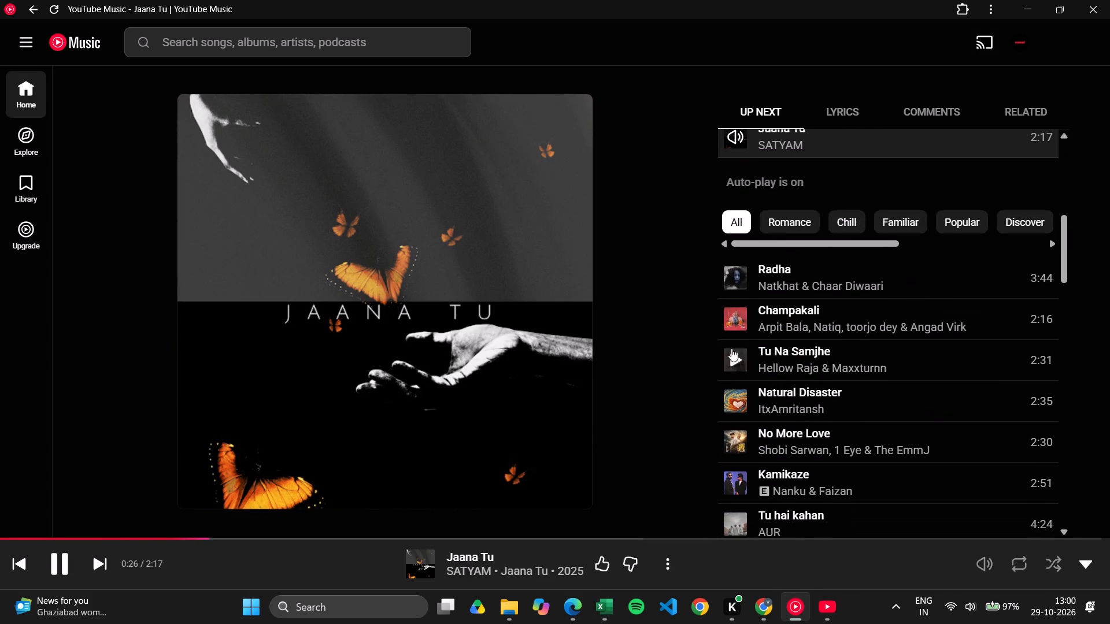
pyautogui.click(727, 355)
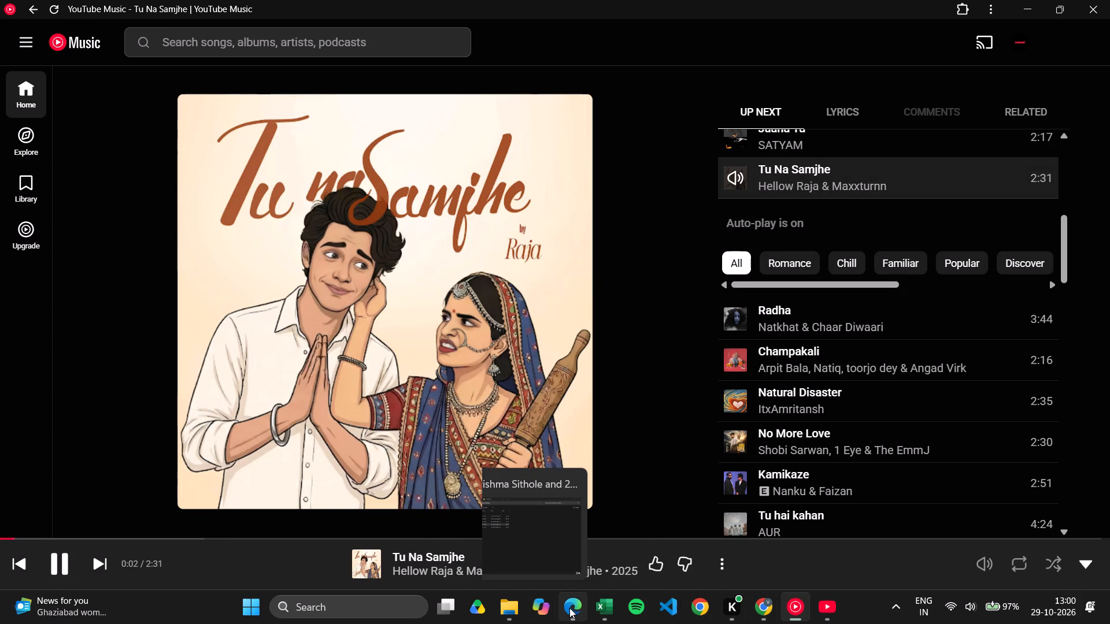
# Switch to the "Updated calling for Assesment" workbook, save it and close it.
pyautogui.click(593, 610)
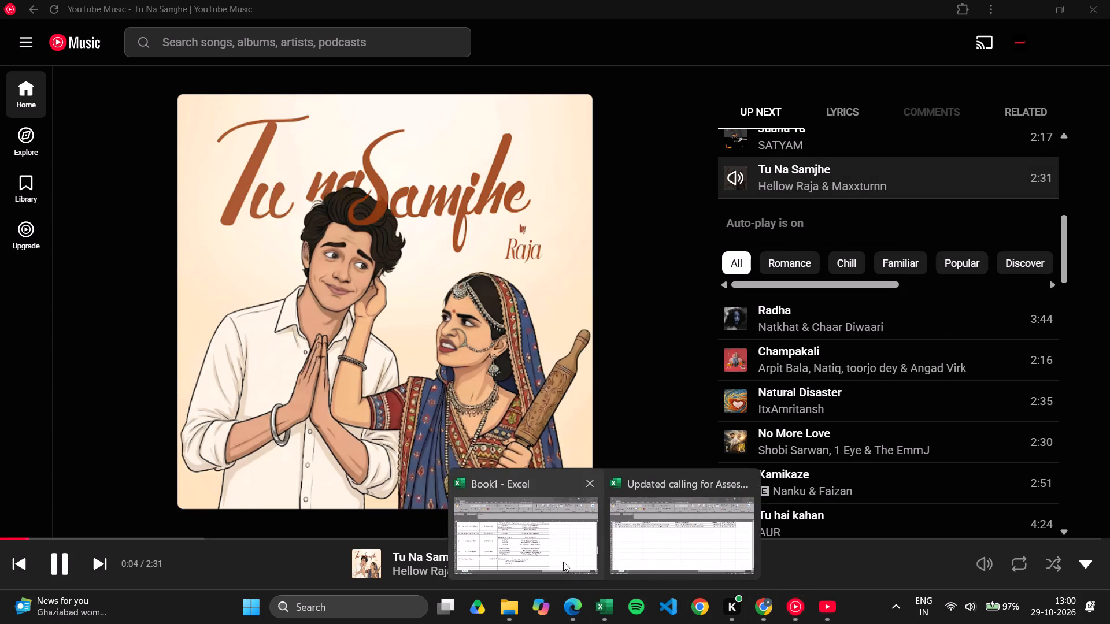
pyautogui.click(700, 512)
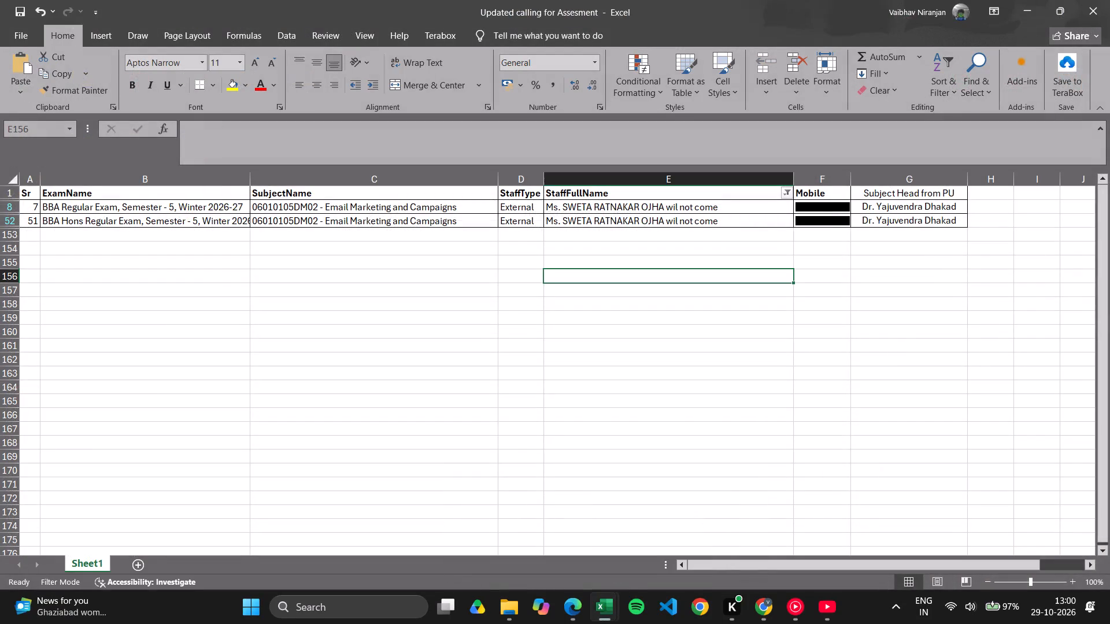
pyautogui.hotkey('ctrl', 's')
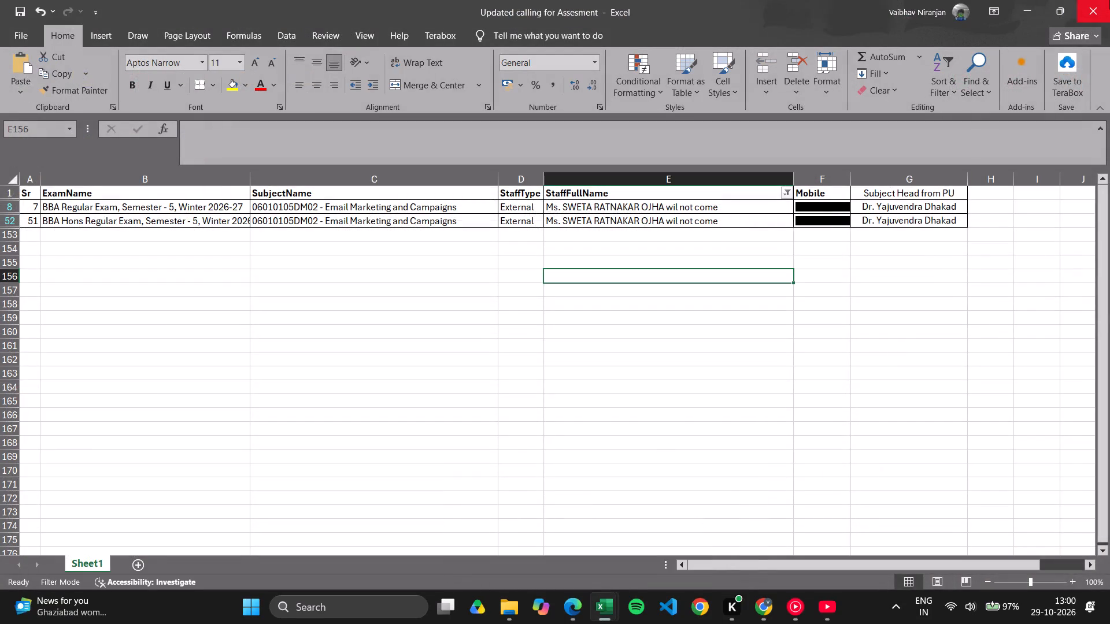
pyautogui.click(1109, 0)
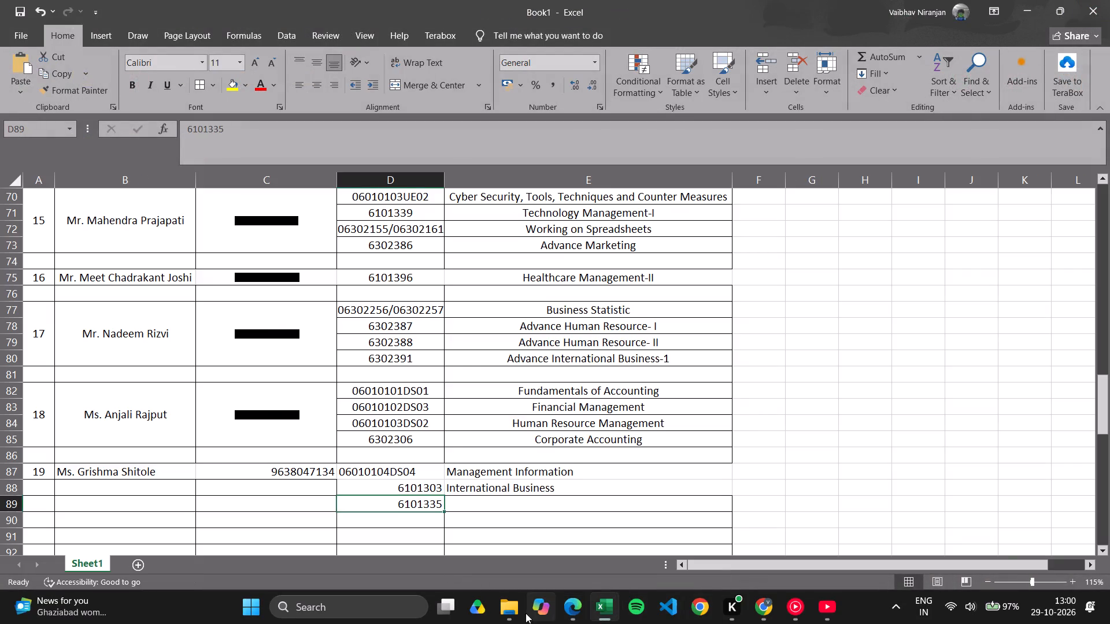
# Copy "Advance Human Resource" from the subject name in the BBA EXT VETTING-35 letter into cell E90 of Book1.
pyautogui.click(572, 610)
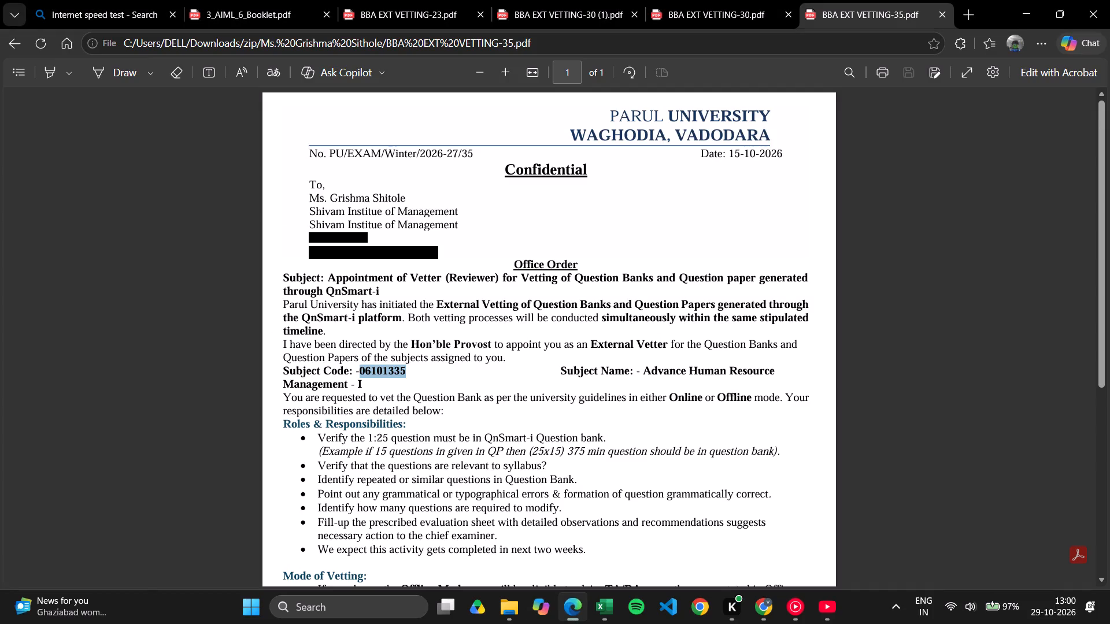
pyautogui.click(508, 615)
pyautogui.click(602, 605)
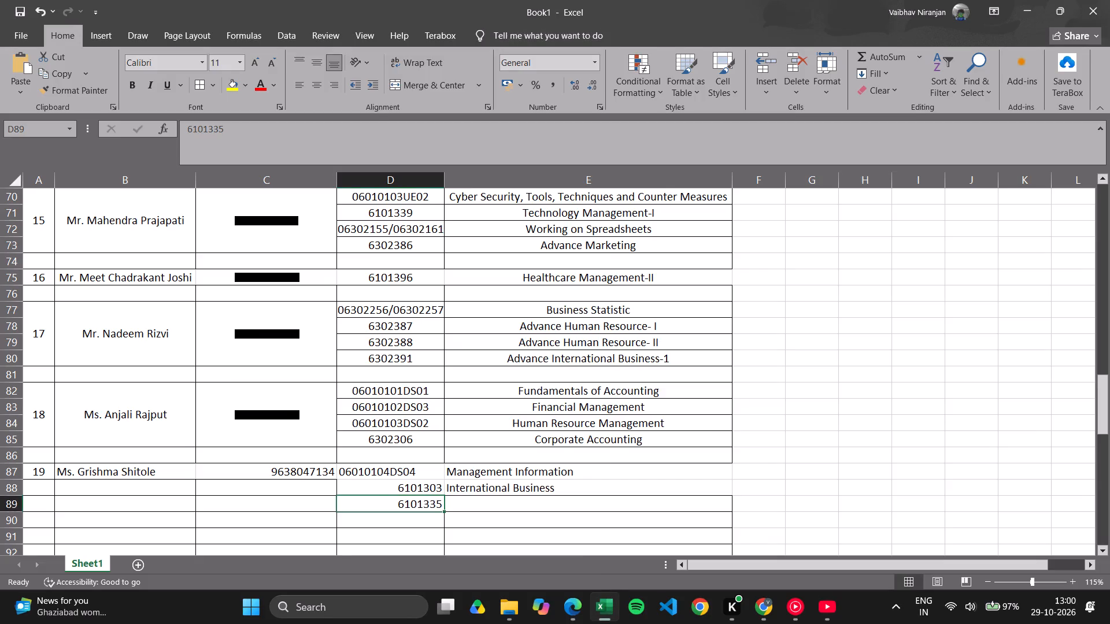
pyautogui.click(575, 603)
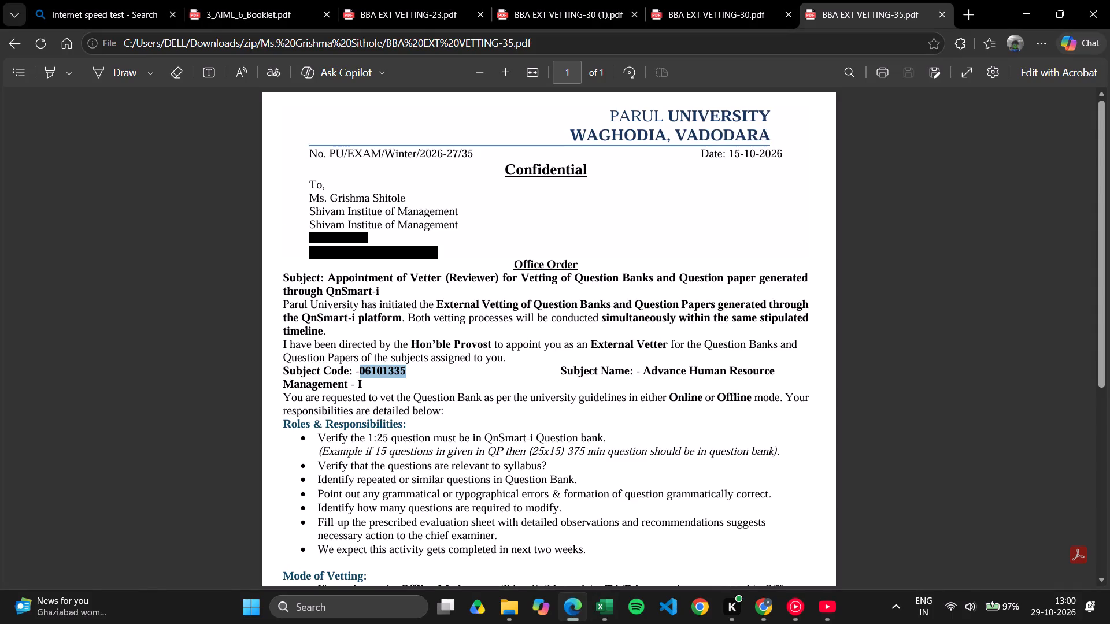
pyautogui.moveTo(645, 370); pyautogui.dragTo(774, 370)
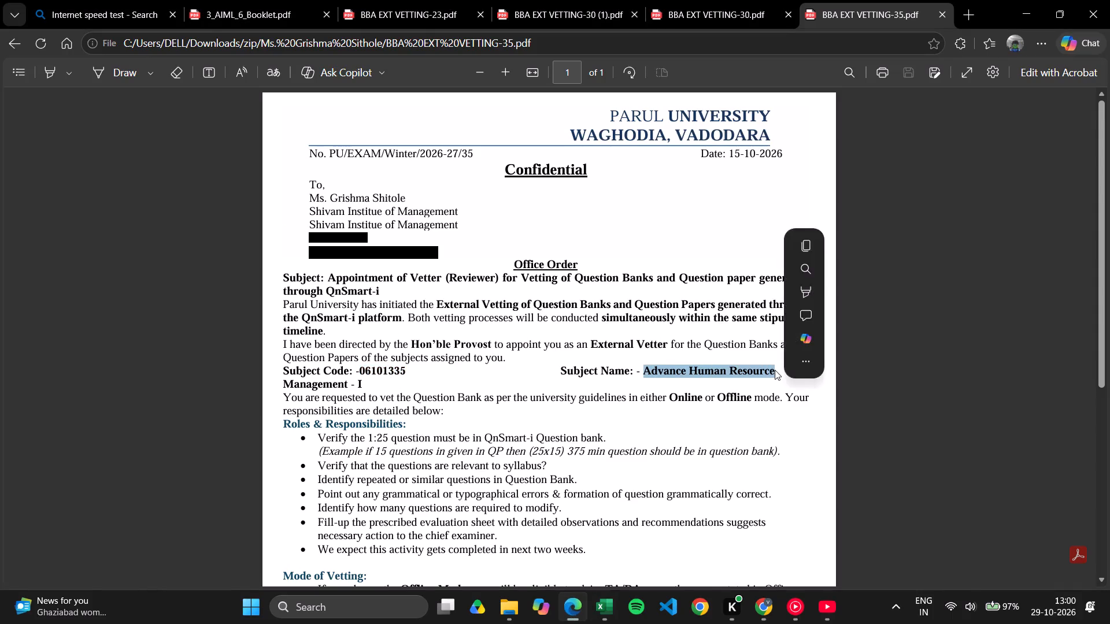
pyautogui.hotkey('ctrl', 'c')
pyautogui.click(608, 619)
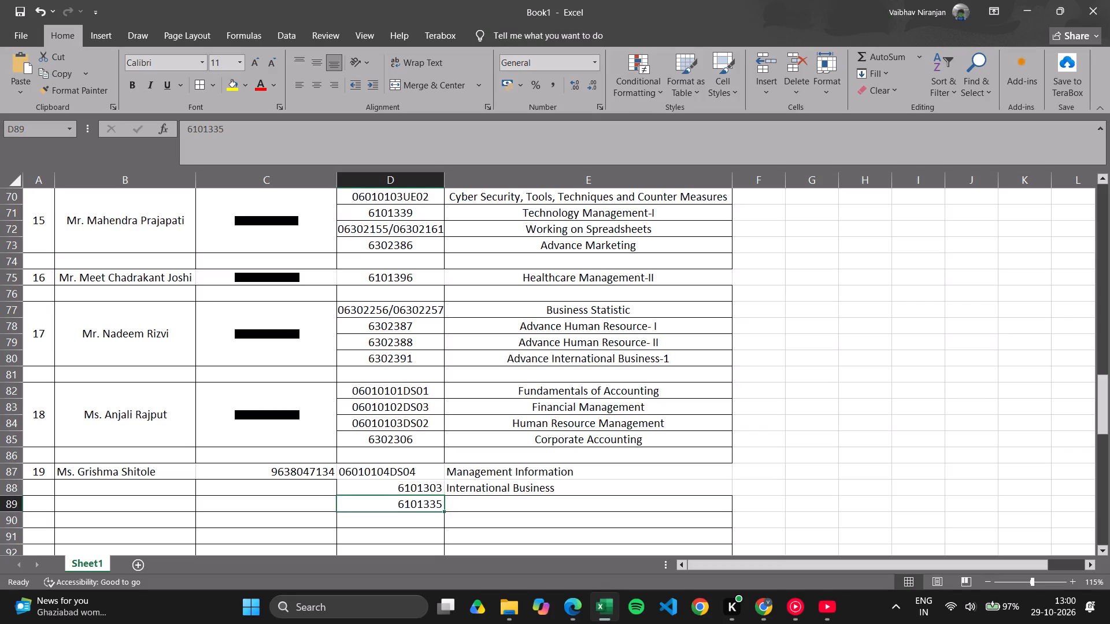
pyautogui.click(527, 512)
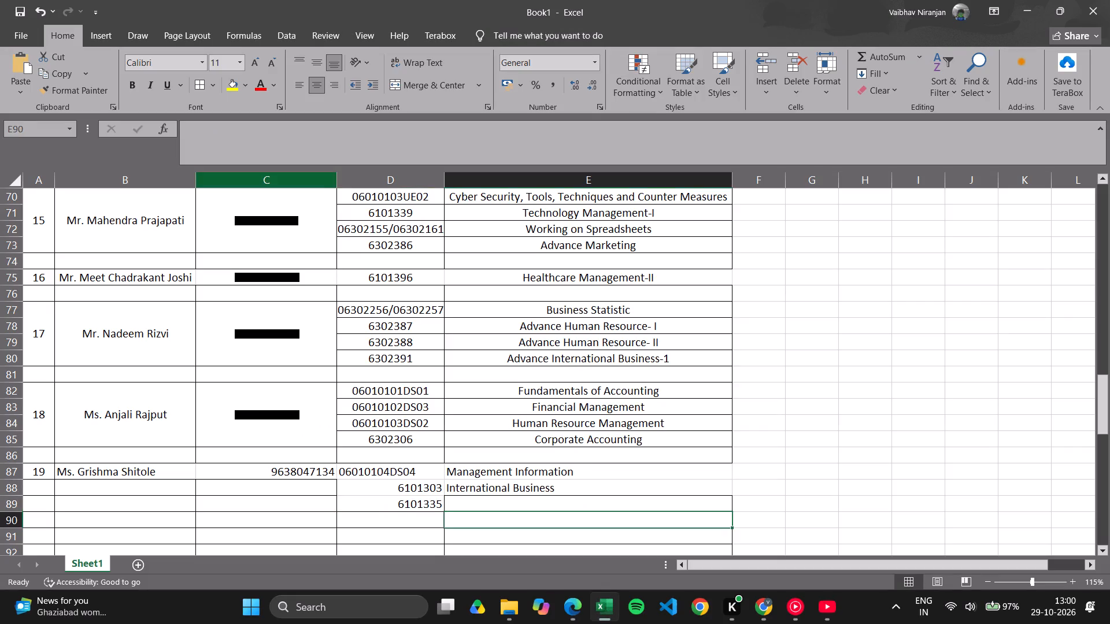
pyautogui.click(249, 142)
pyautogui.hotkey('ctrl', 'v')
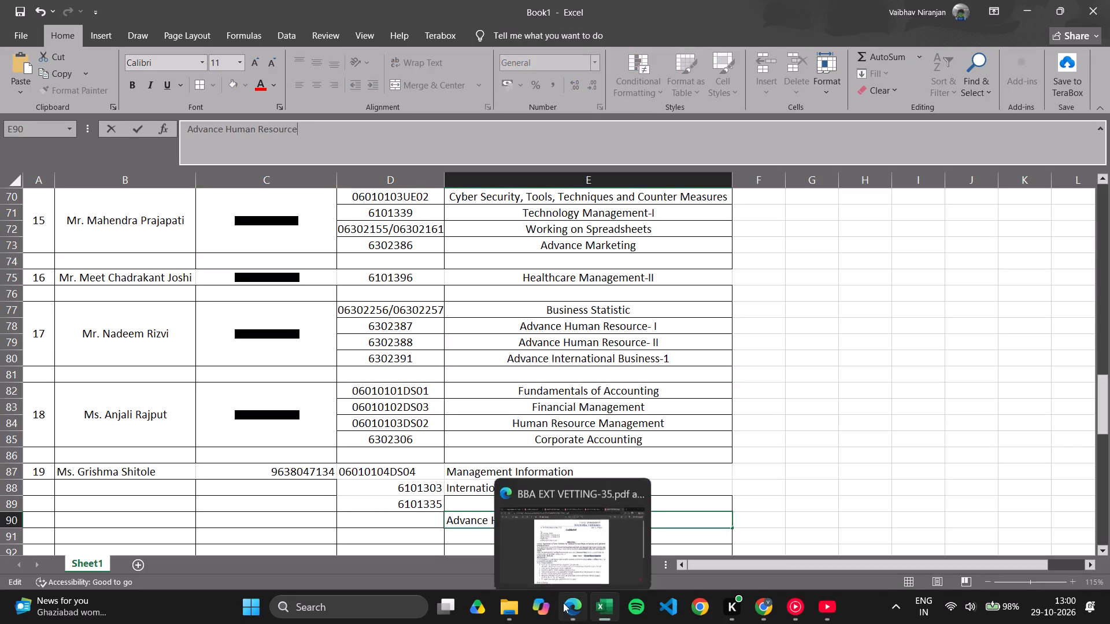
# Append "Management - I" from the BBA EXT VETTING-35 letter to the subject name in cell E90.
pyautogui.click(563, 603)
pyautogui.moveTo(372, 382); pyautogui.dragTo(320, 384)
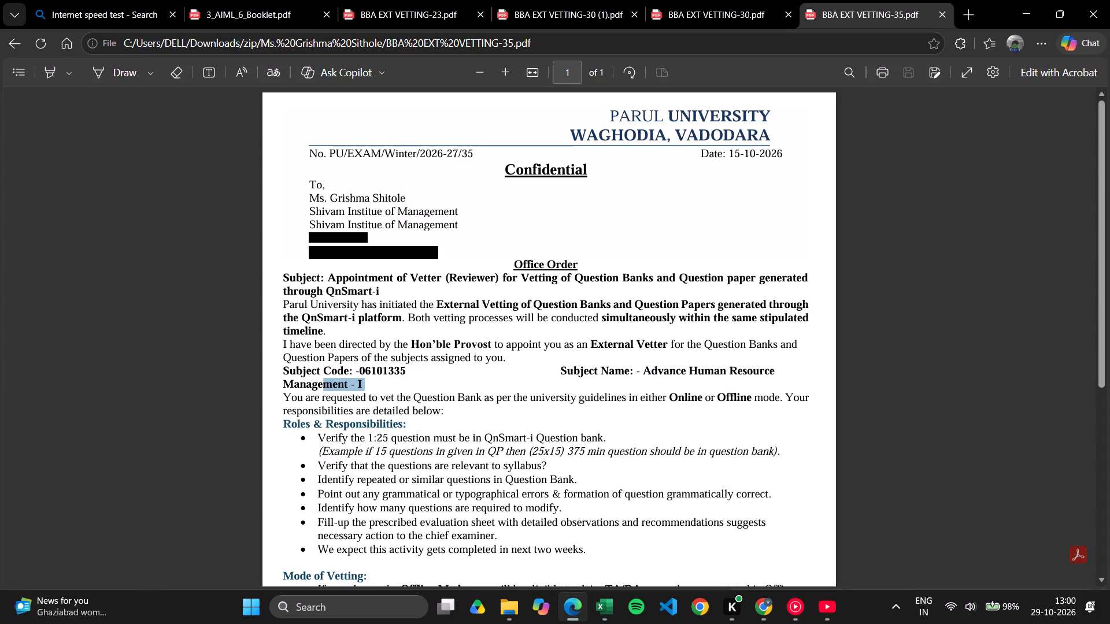
pyautogui.moveTo(320, 384); pyautogui.dragTo(282, 385)
pyautogui.moveTo(371, 383); pyautogui.dragTo(295, 386)
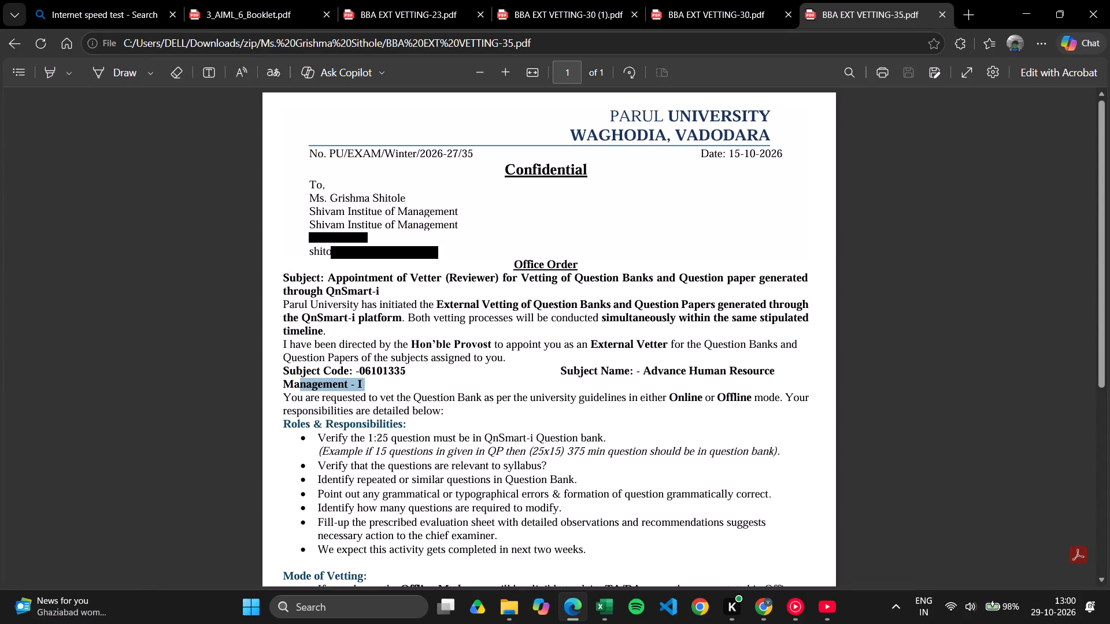
pyautogui.moveTo(295, 386); pyautogui.dragTo(273, 386)
pyautogui.hotkey('ctrl', 'c')
pyautogui.click(605, 616)
pyautogui.press('space')
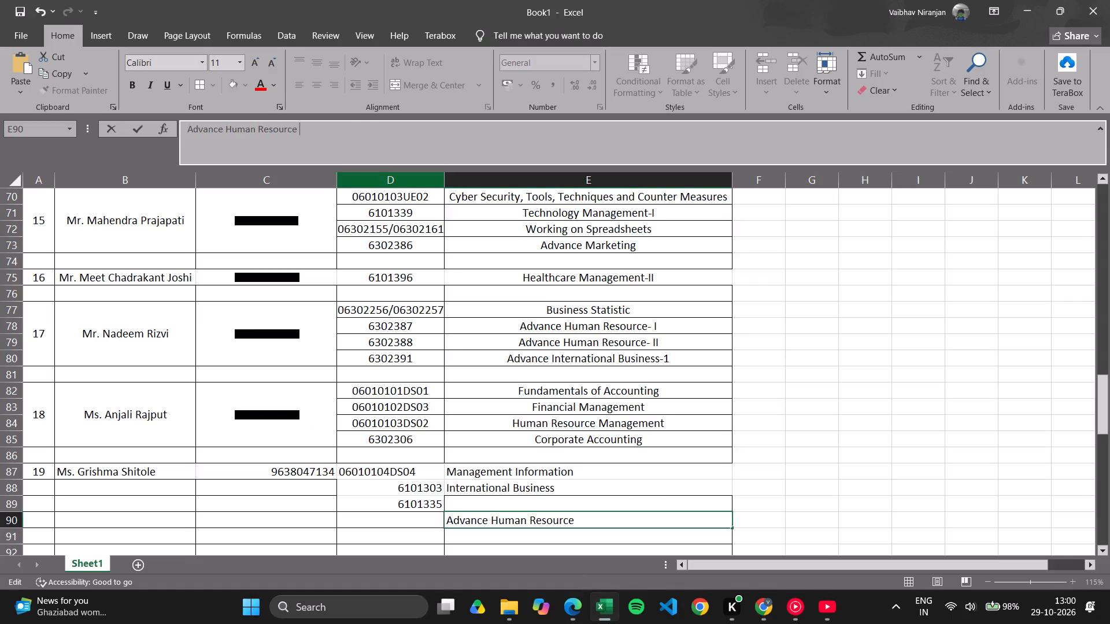
pyautogui.hotkey('ctrl', 'v')
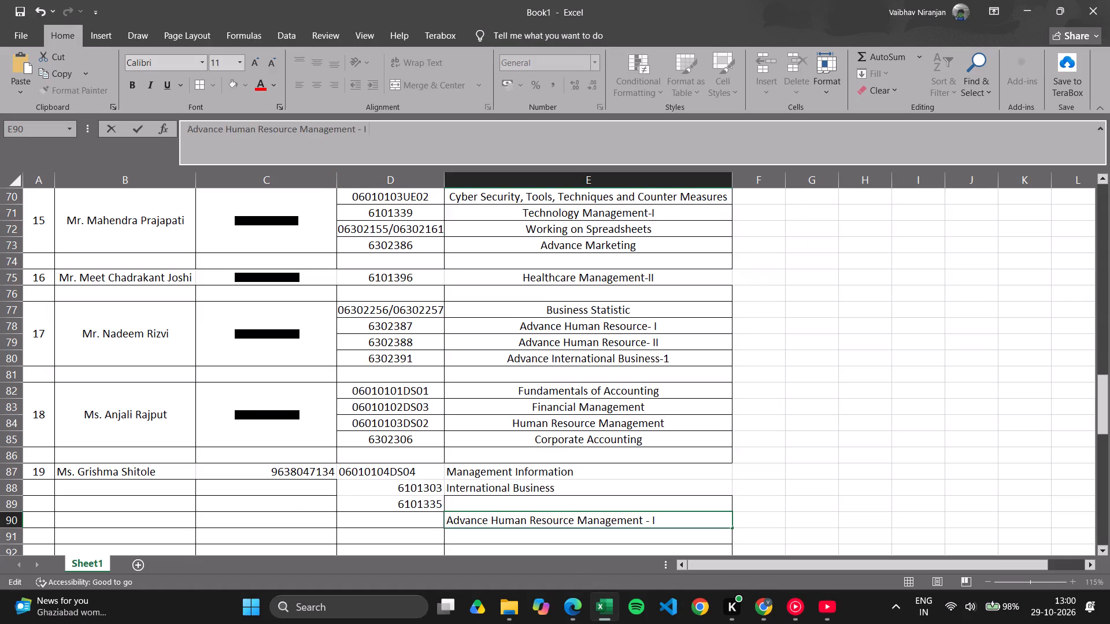
# Move the subject name from cell E90 up to E89, beside code 6101335.
pyautogui.moveTo(509, 510); pyautogui.dragTo(511, 497)
pyautogui.click(478, 538)
# Open the BBA EXT VETTING-63 letter and copy its subject code 06302156/06302162 into cell D90 of Book1.
pyautogui.click(426, 523)
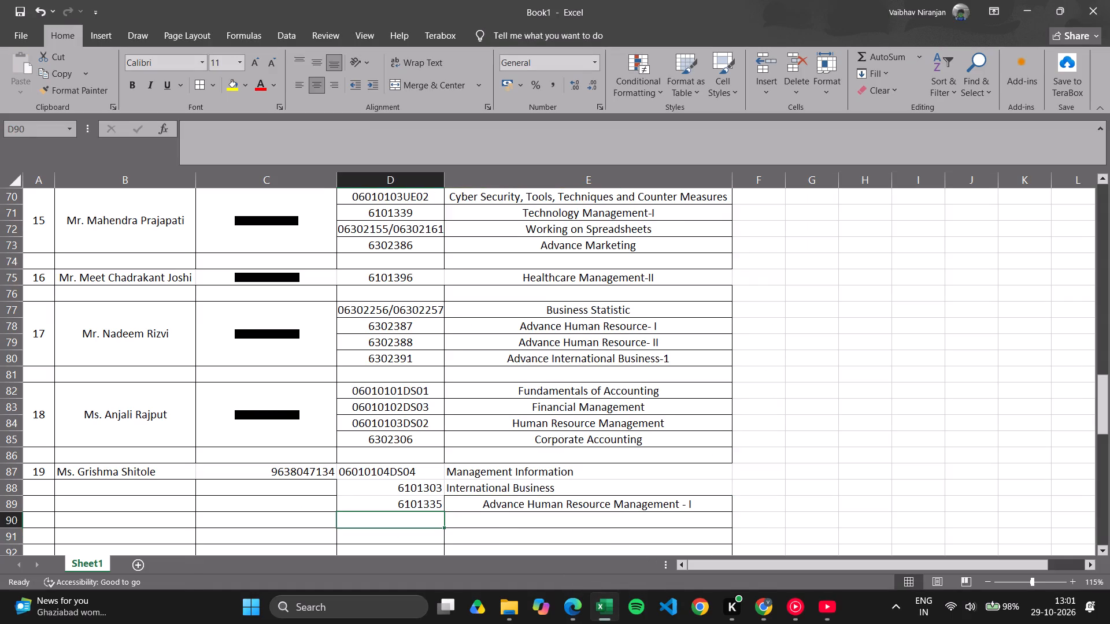
pyautogui.click(509, 612)
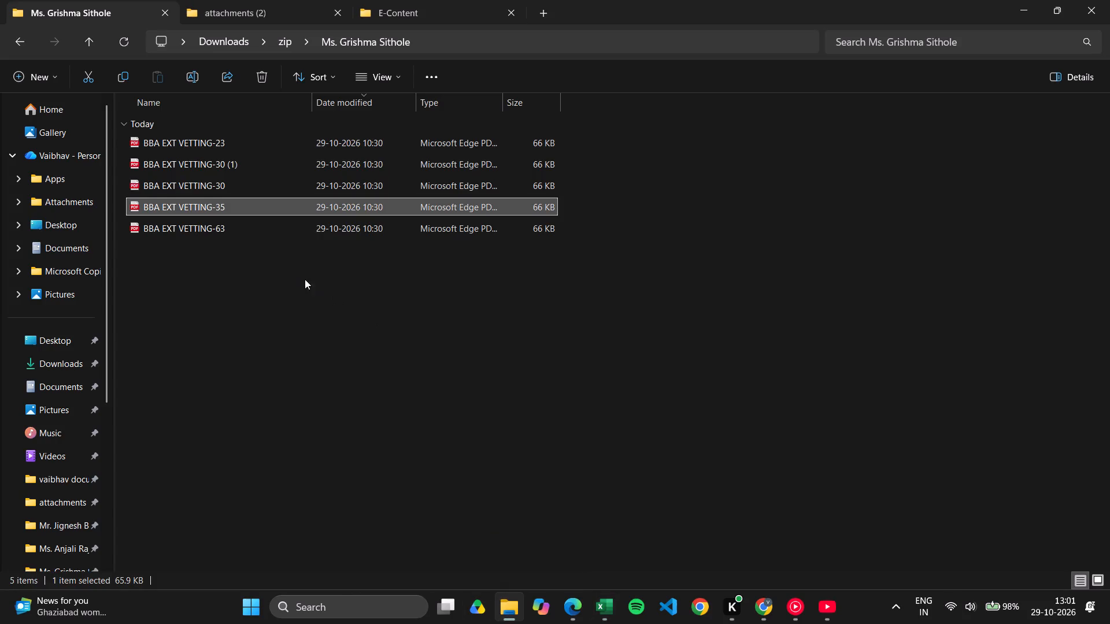
pyautogui.doubleClick(270, 230)
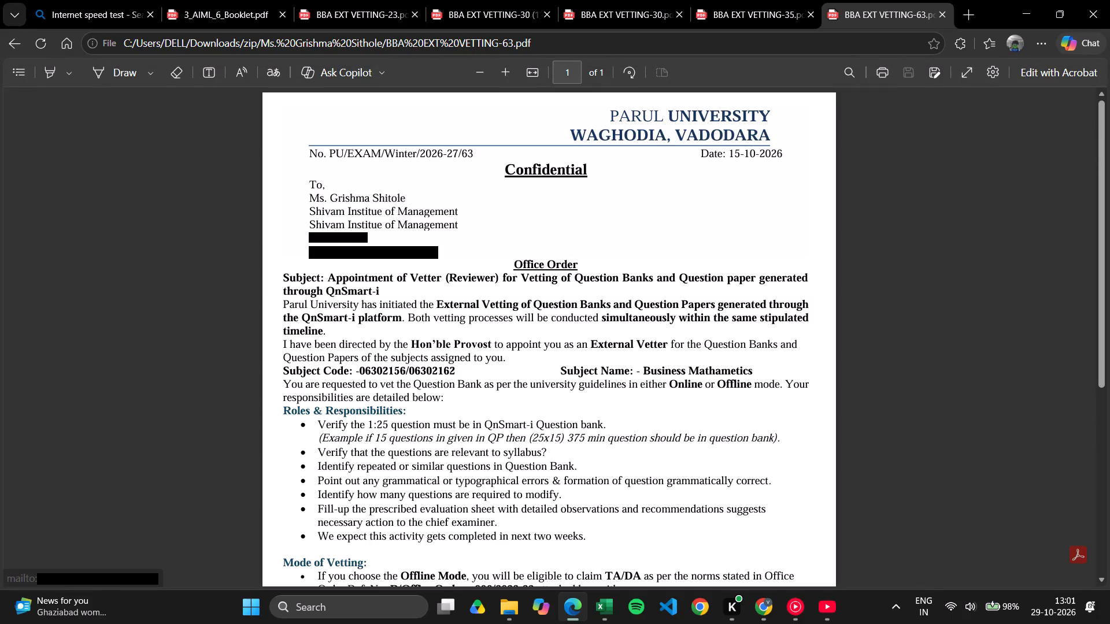
pyautogui.moveTo(362, 372); pyautogui.dragTo(450, 372)
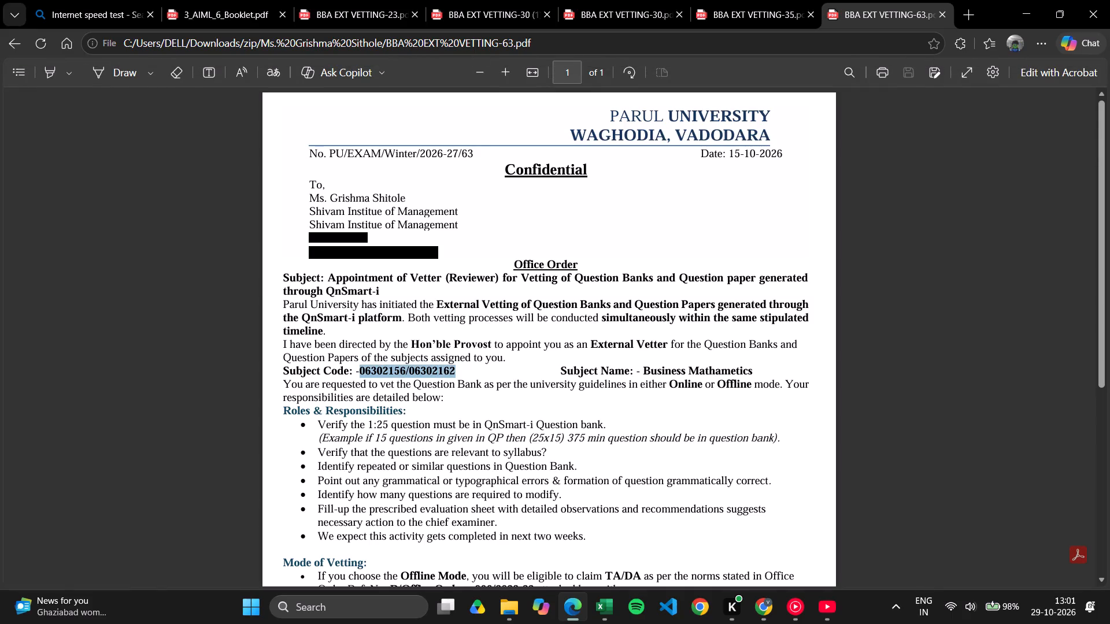
pyautogui.moveTo(450, 372); pyautogui.dragTo(452, 372)
pyautogui.hotkey('ctrl', 'c')
pyautogui.hotkey('alt', 'Tab')
pyautogui.hotkey('alt', 'Tab')
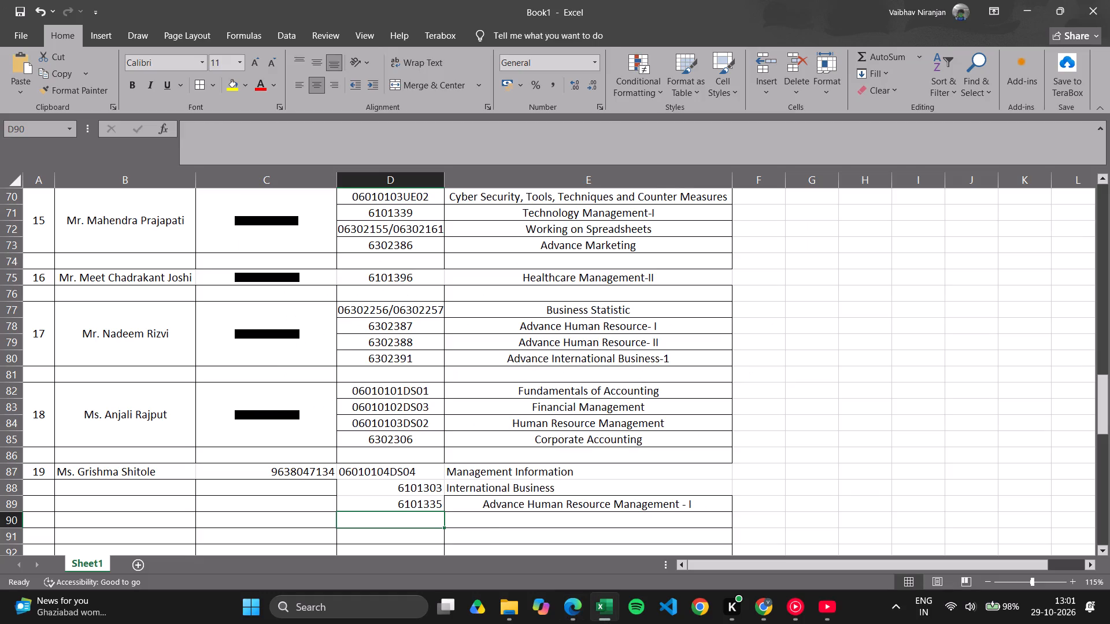
pyautogui.hotkey('ctrl', 'v')
# Select cell E90 and begin selecting the subject name "Business Mathametics" in the BBA EXT VETTING-63 letter for copying.
pyautogui.click(500, 522)
pyautogui.hotkey('alt', 'Tab')
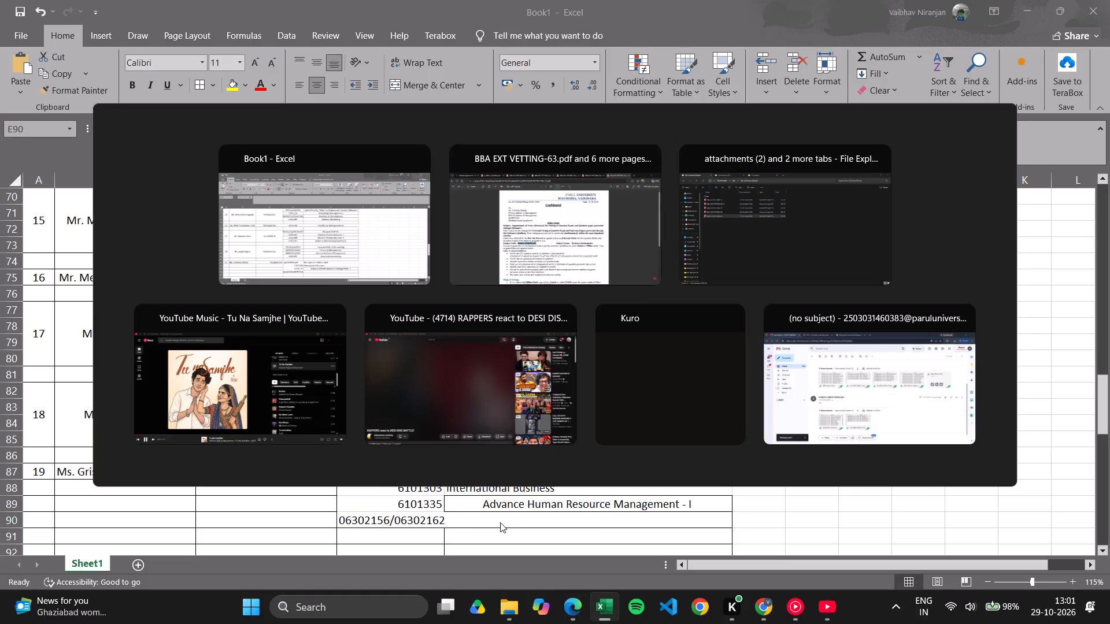
pyautogui.moveTo(642, 369); pyautogui.dragTo(644, 369)
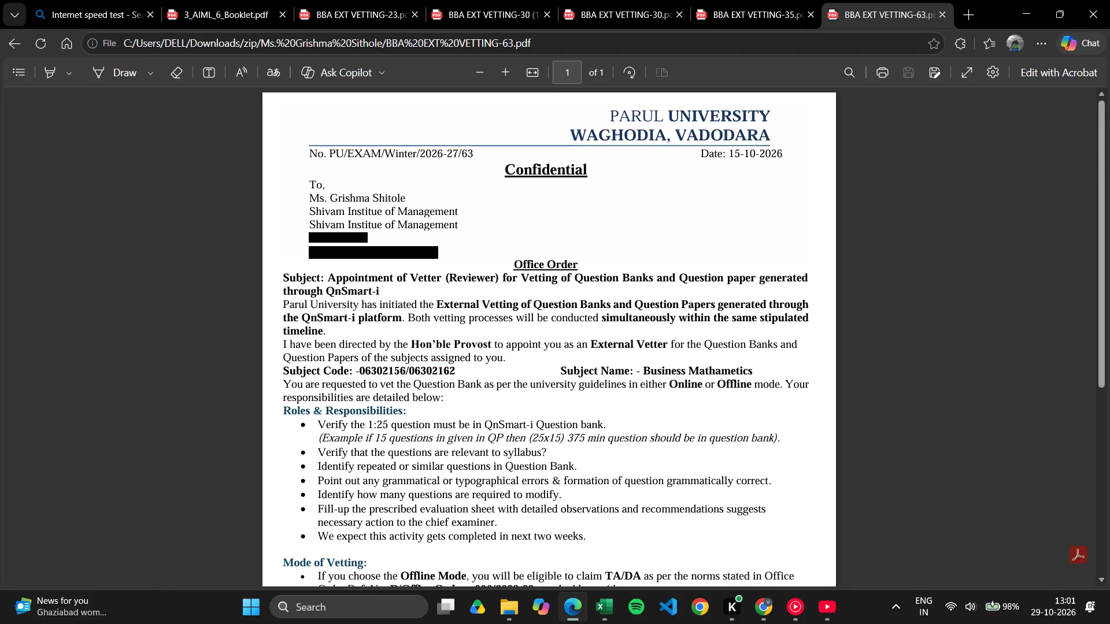
# Copy the subject name "Business Mathametics" from the BBA EXT VETTING-63 letter into cell E90 of Book1.
pyautogui.moveTo(644, 369); pyautogui.dragTo(767, 370)
pyautogui.hotkey('ctrl', 'c')
pyautogui.hotkey('alt', 'Tab')
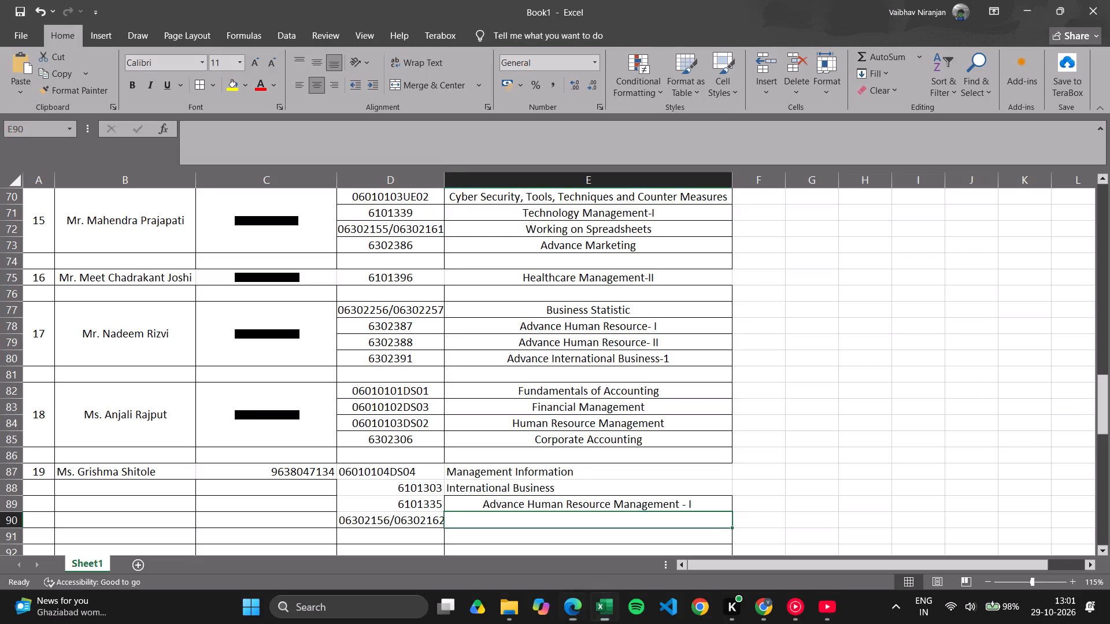
pyautogui.hotkey('ctrl', 'v')
pyautogui.scroll(-3, 469, 510)
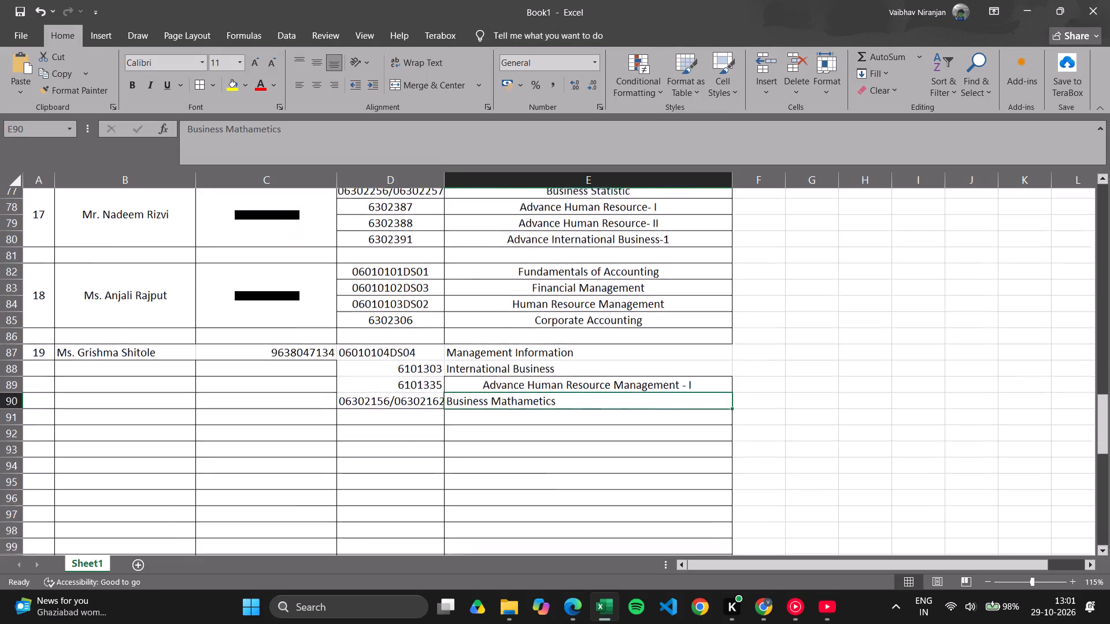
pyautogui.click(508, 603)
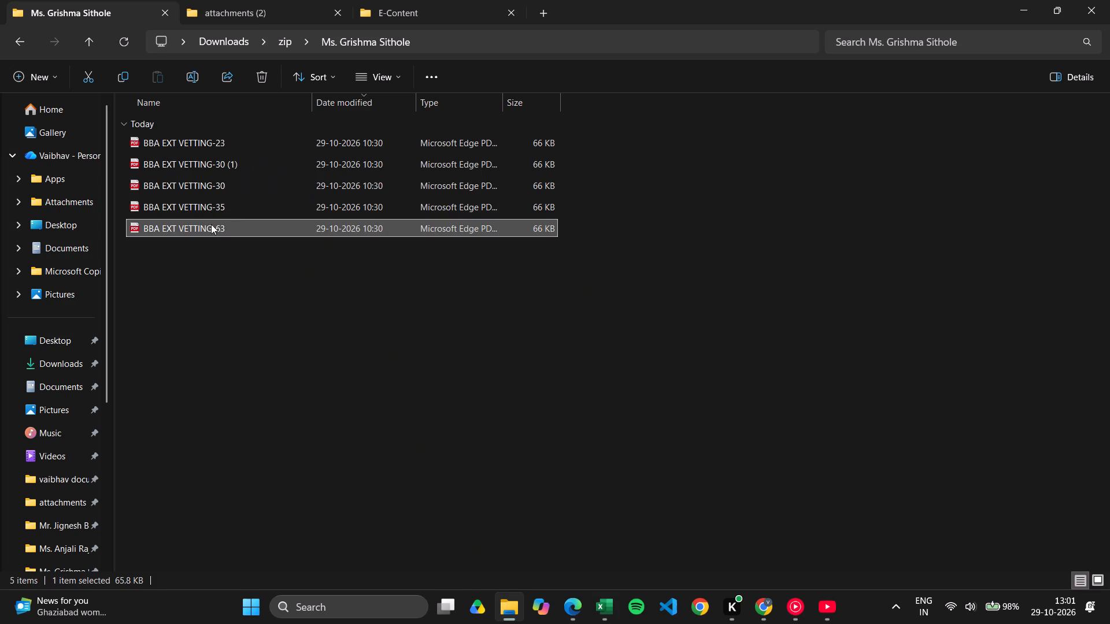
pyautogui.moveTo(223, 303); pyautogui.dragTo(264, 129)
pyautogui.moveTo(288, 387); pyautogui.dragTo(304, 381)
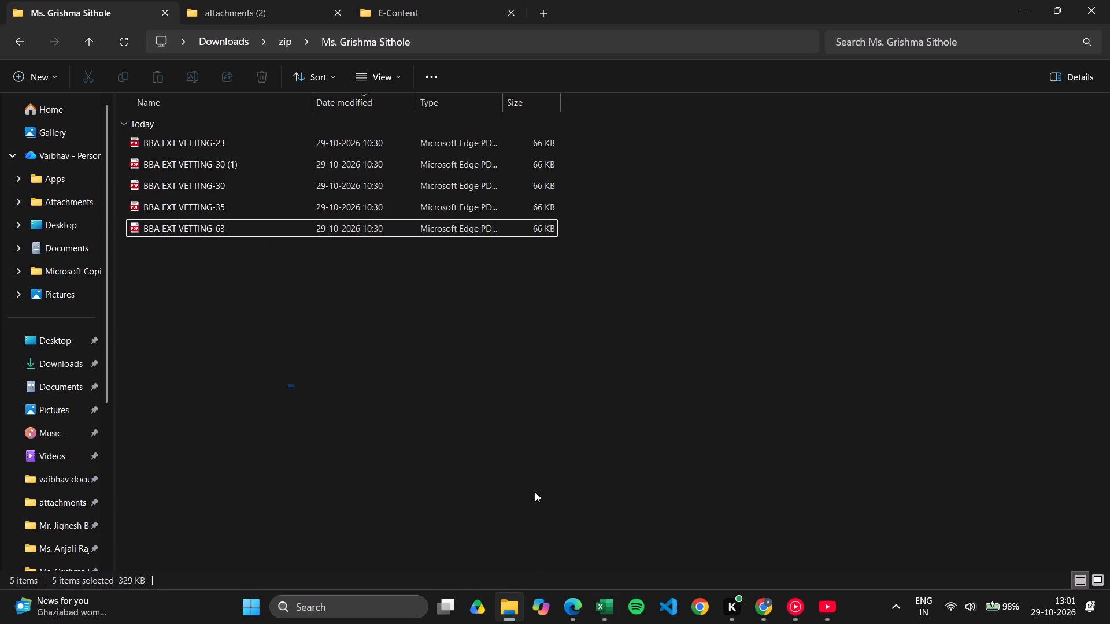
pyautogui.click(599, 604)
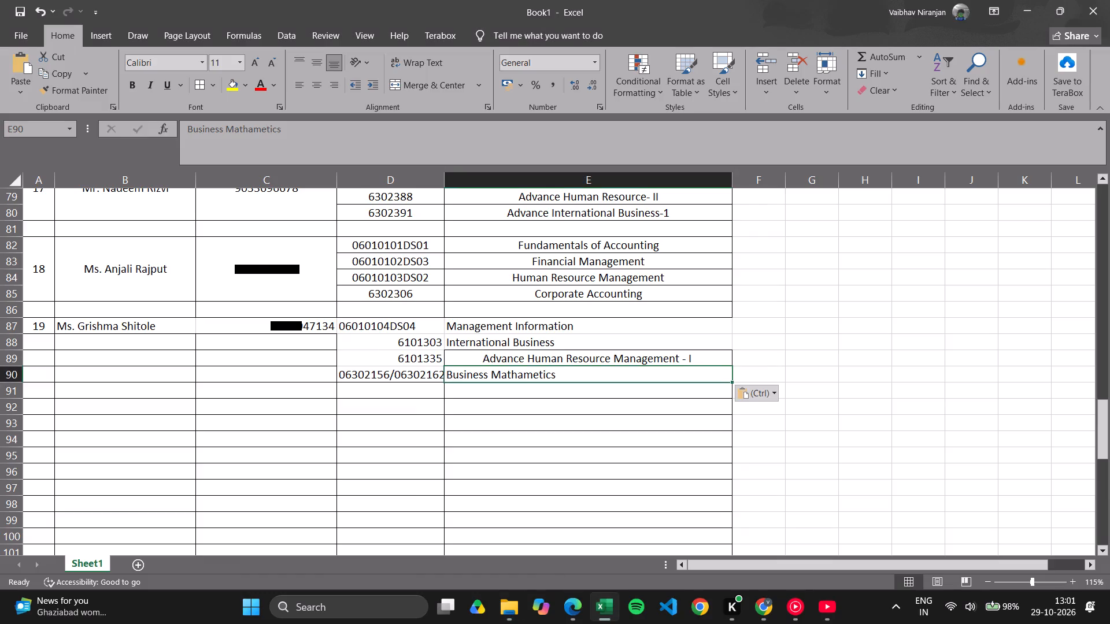
# Centre the entries in A87:E90 horizontally and vertically and apply cell borders to the range.
pyautogui.moveTo(534, 326); pyautogui.dragTo(157, 329)
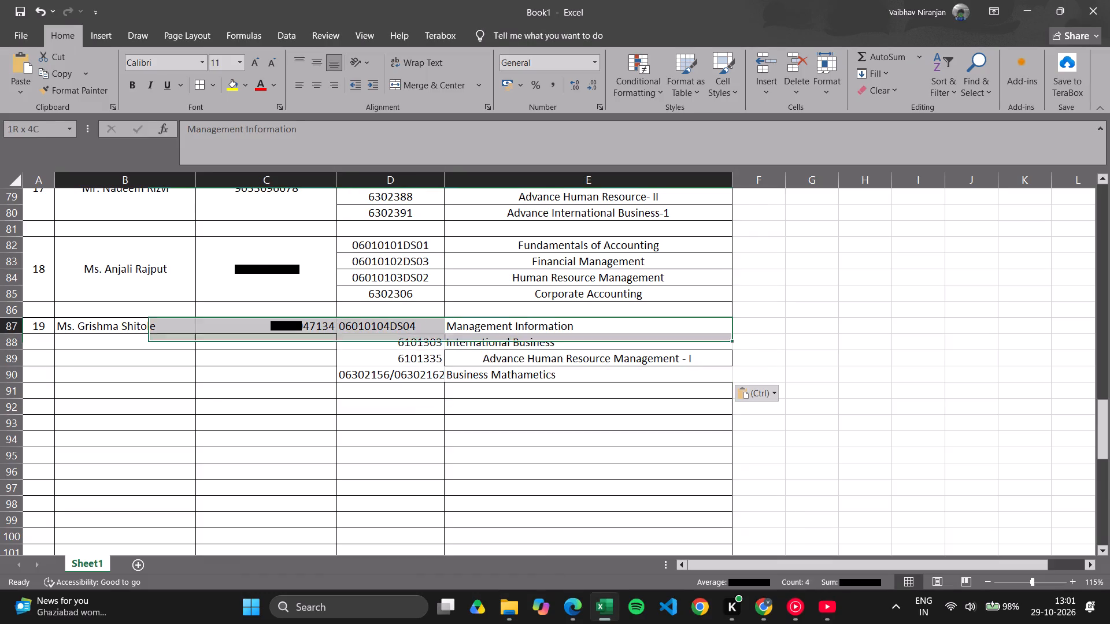
pyautogui.moveTo(157, 329); pyautogui.dragTo(2, 367)
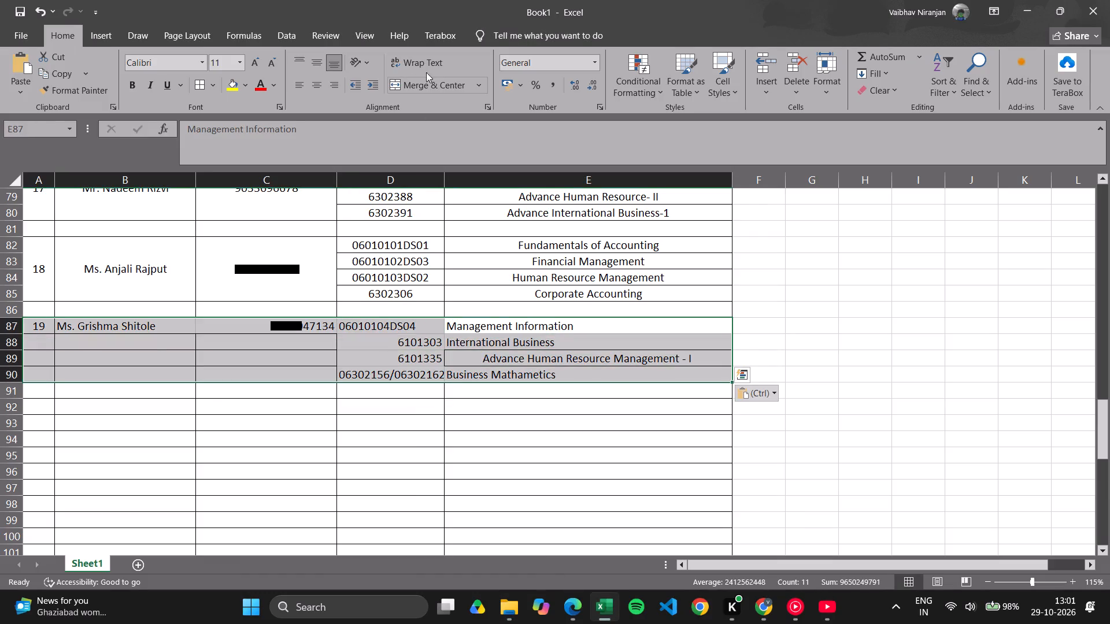
pyautogui.click(319, 83)
pyautogui.click(311, 61)
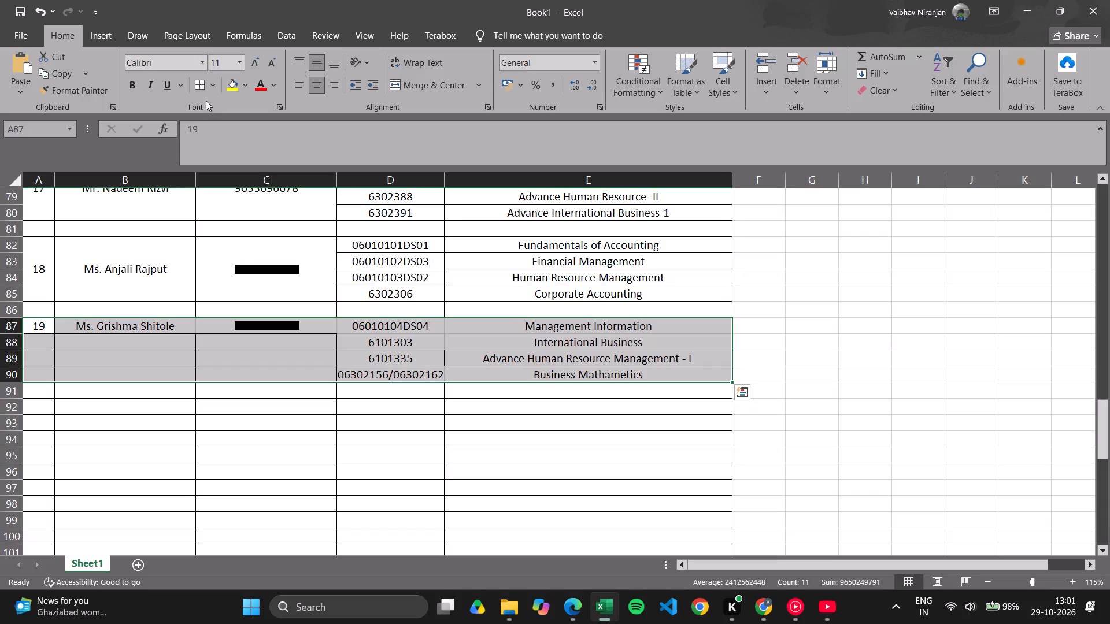
pyautogui.click(196, 88)
# Merge and centre C87:C90, B87:B90 and A87:A90 separately for the contact number, vetter name and serial number.
pyautogui.moveTo(387, 322); pyautogui.dragTo(501, 382)
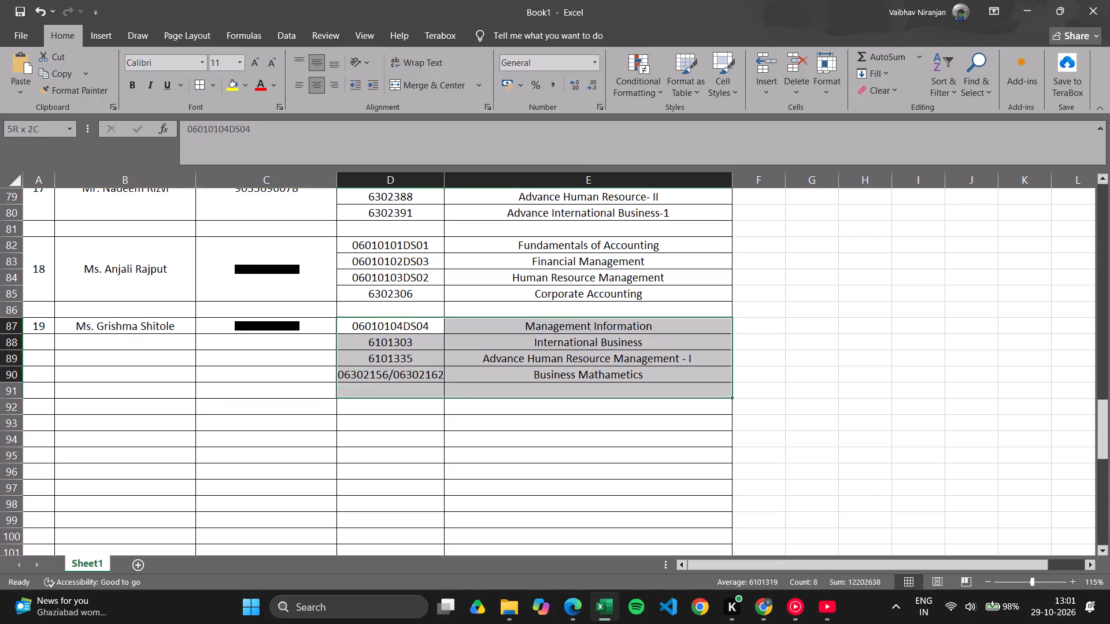
pyautogui.moveTo(501, 382); pyautogui.dragTo(449, 360)
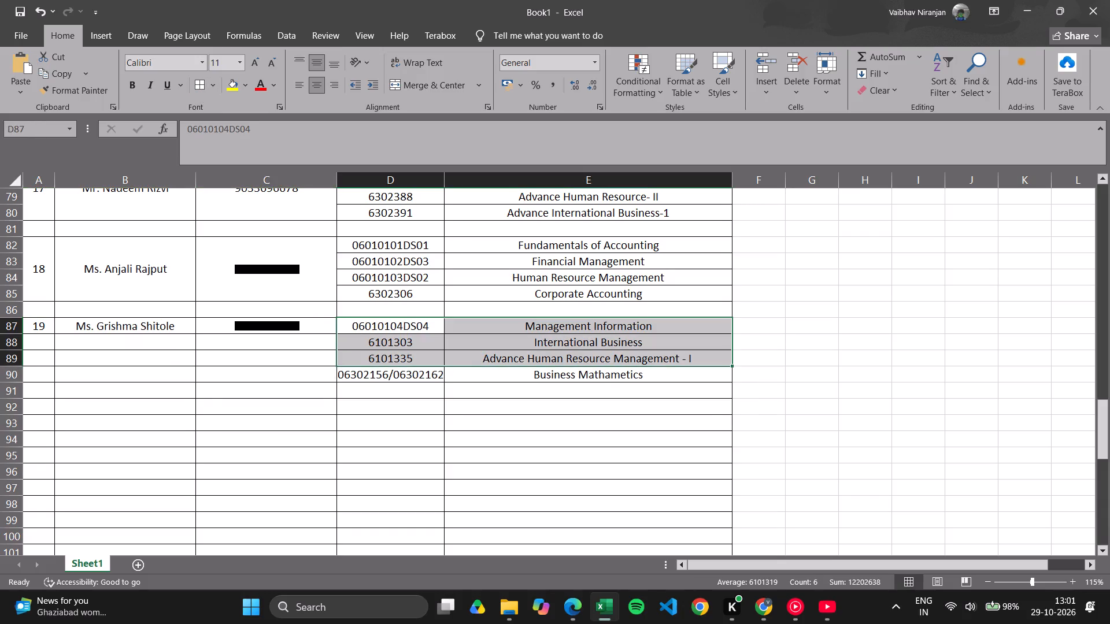
pyautogui.moveTo(239, 325); pyautogui.dragTo(257, 377)
pyautogui.click(401, 88)
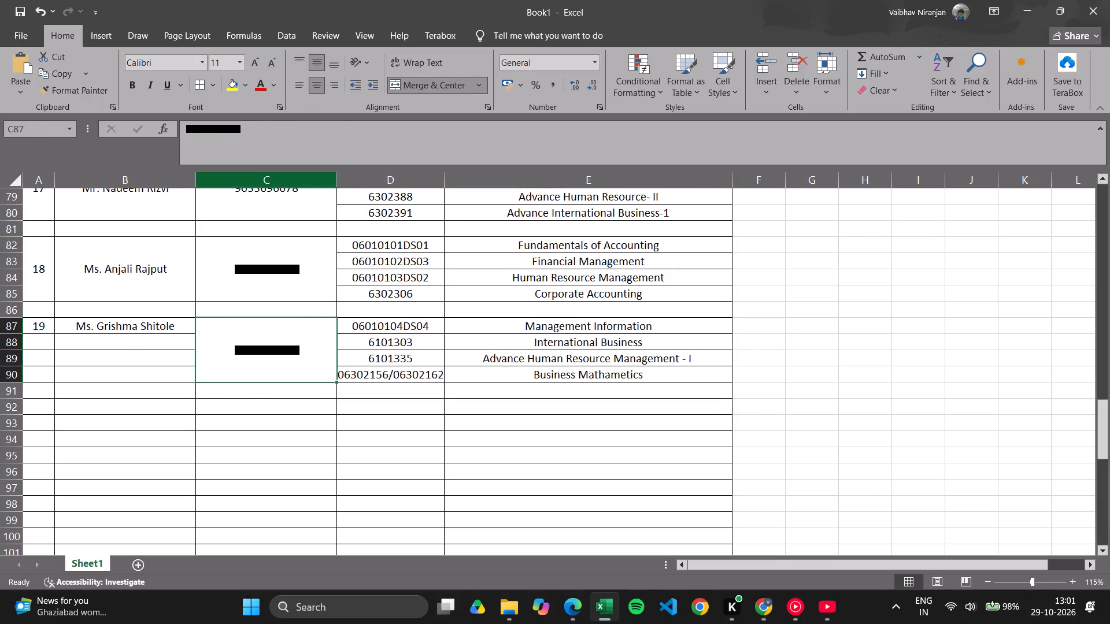
pyautogui.moveTo(149, 322); pyautogui.dragTo(157, 372)
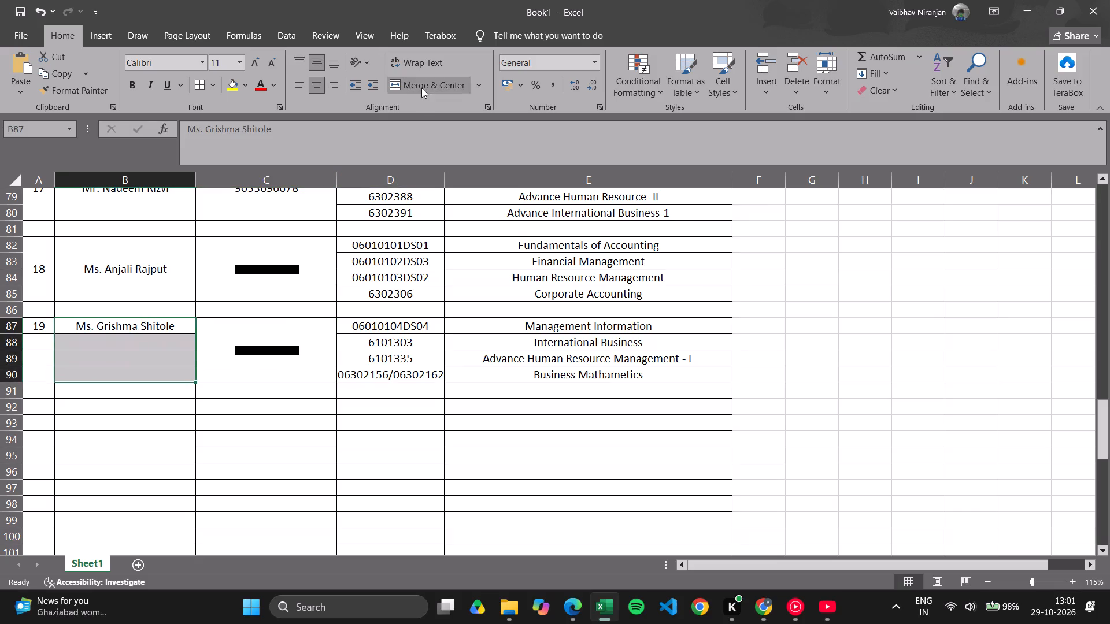
pyautogui.click(423, 88)
pyautogui.moveTo(42, 328); pyautogui.dragTo(43, 370)
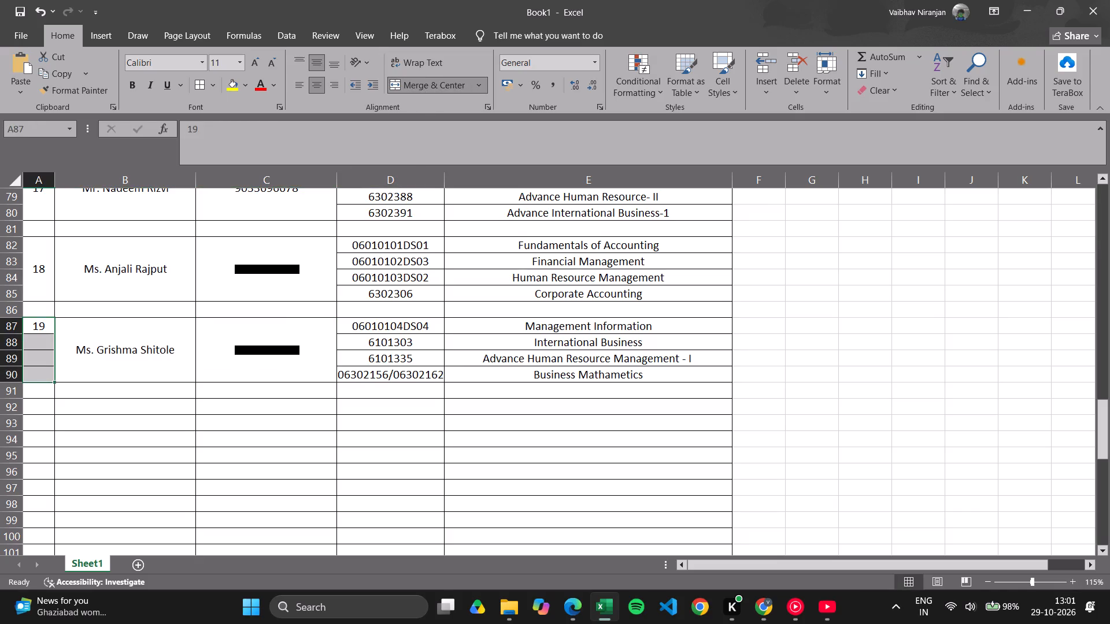
pyautogui.click(429, 92)
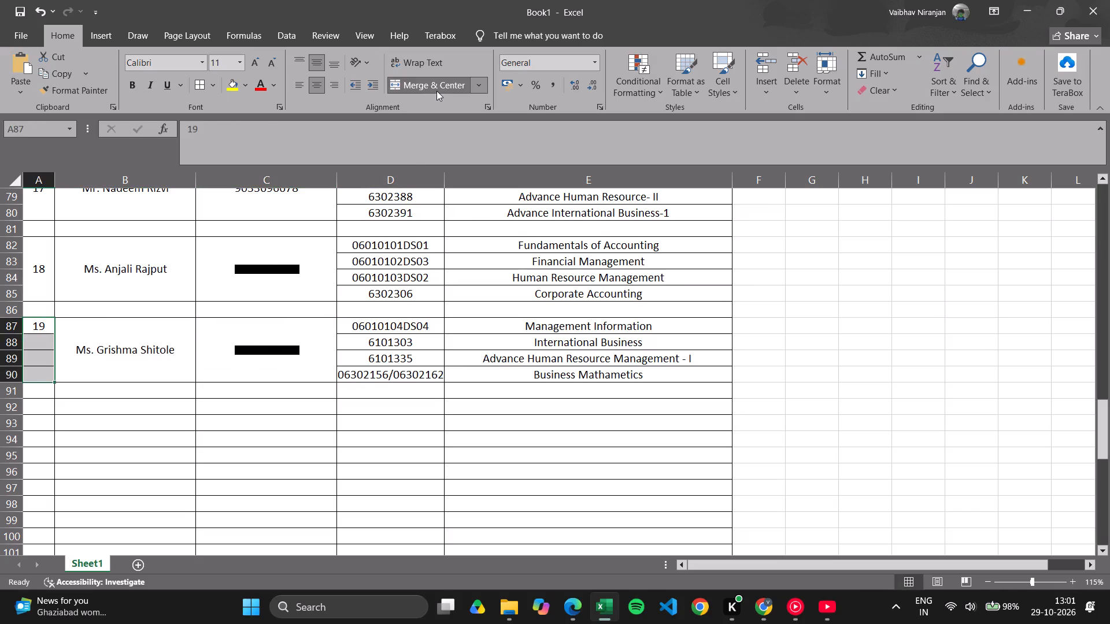
pyautogui.click(229, 415)
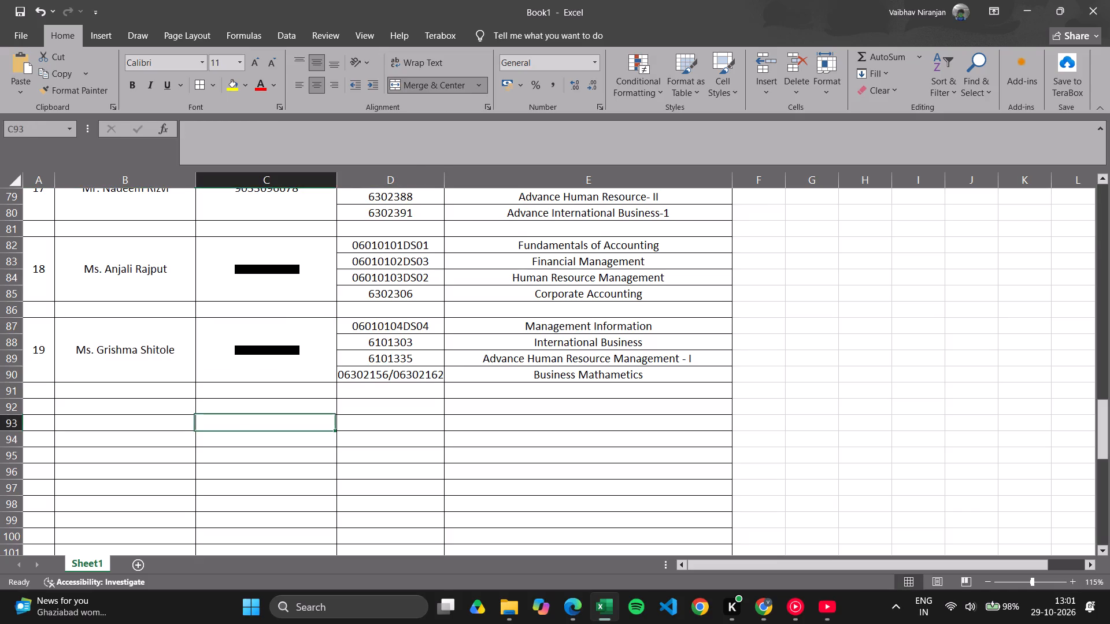
# Enter serial number 20 in cell A92 for the next vetter.
pyautogui.click(39, 410)
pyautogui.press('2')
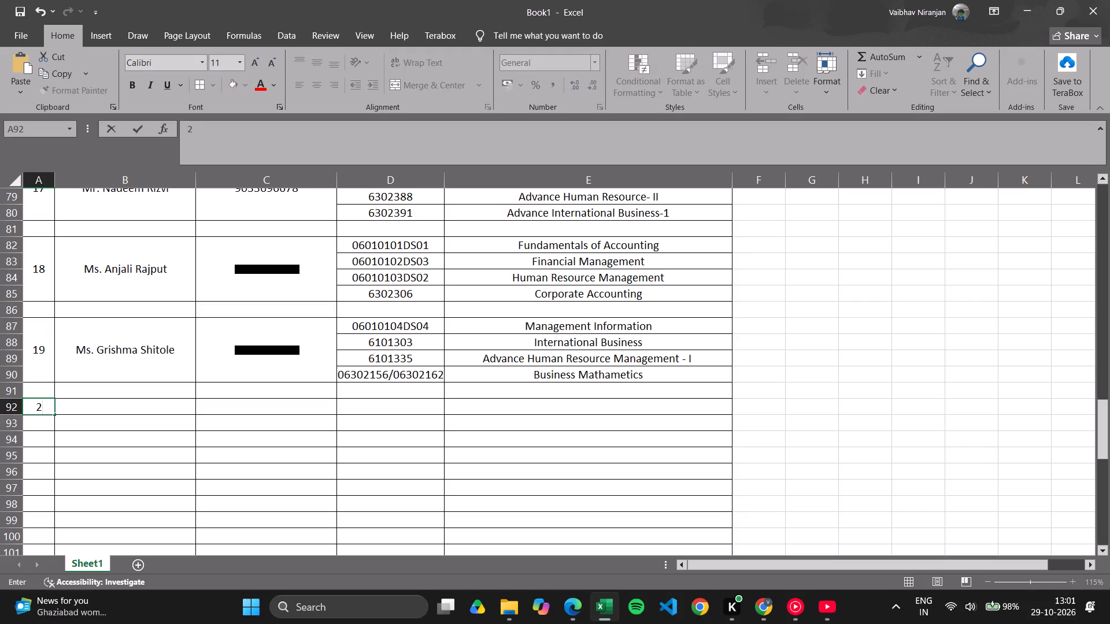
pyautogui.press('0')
pyautogui.click(113, 406)
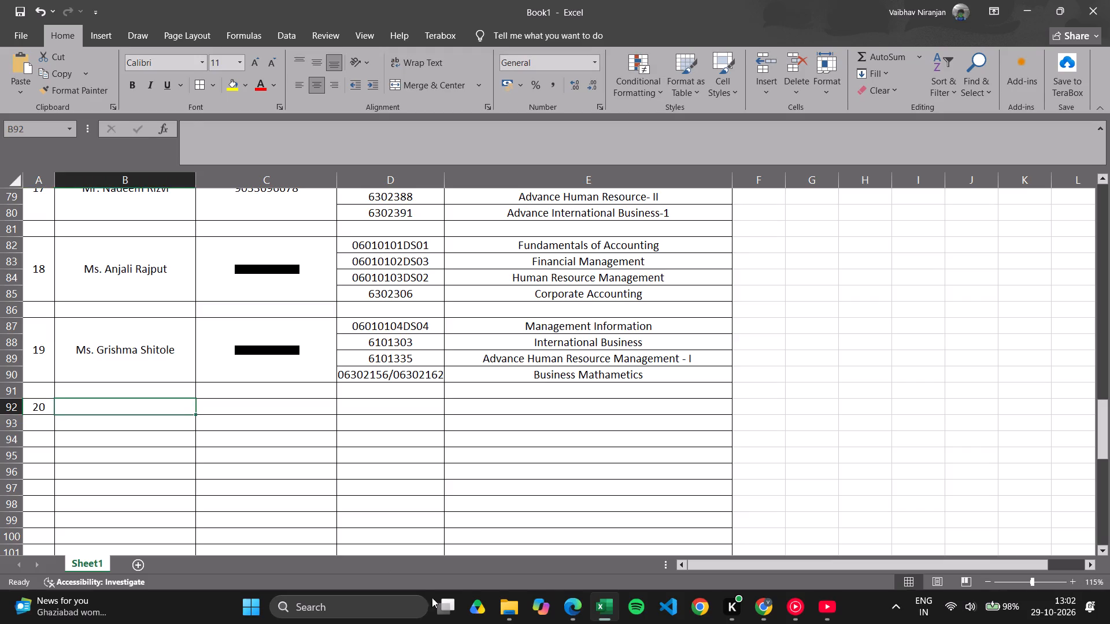
# In File Explorer, open the next vetter's folder within zip and open its BBA EXT VETTING-40 letter.
pyautogui.click(508, 610)
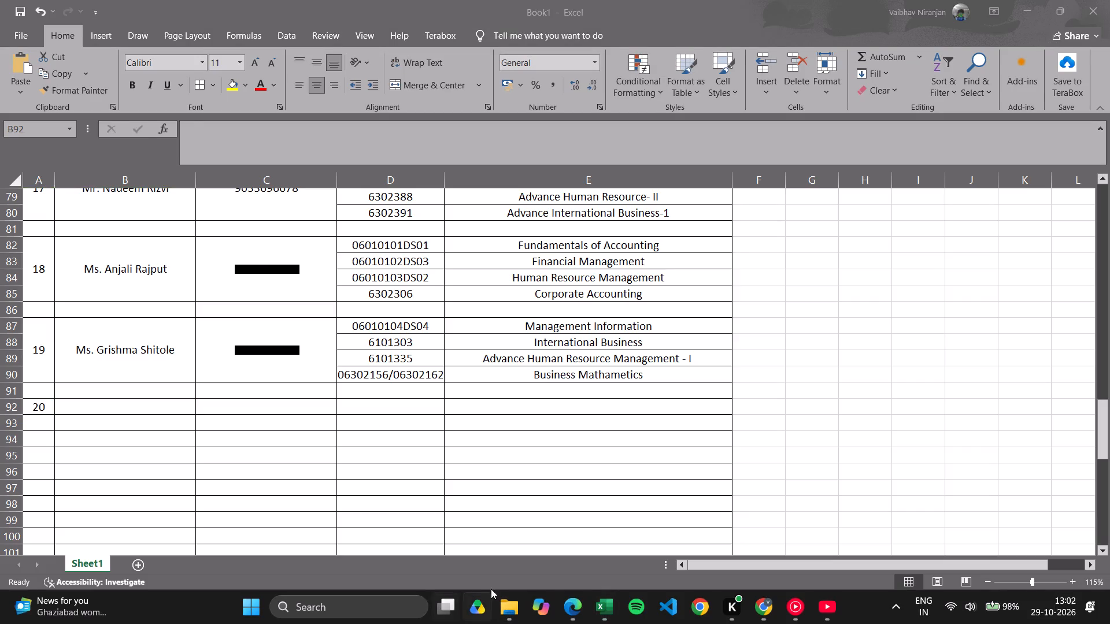
pyautogui.click(502, 606)
pyautogui.click(15, 53)
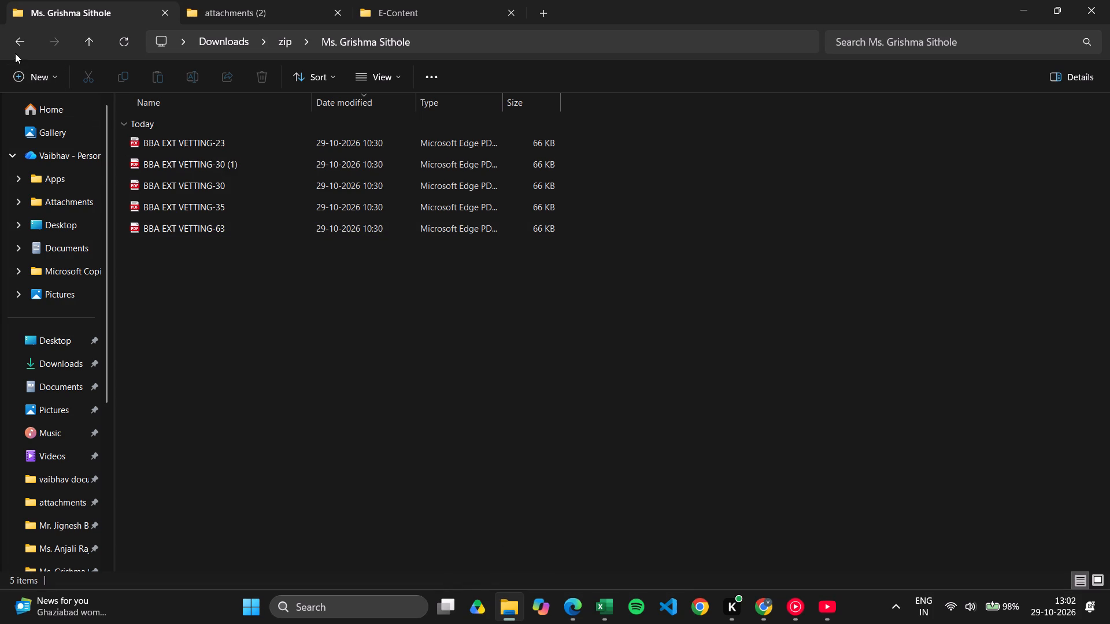
pyautogui.click(16, 44)
pyautogui.scroll(-4, 211, 254)
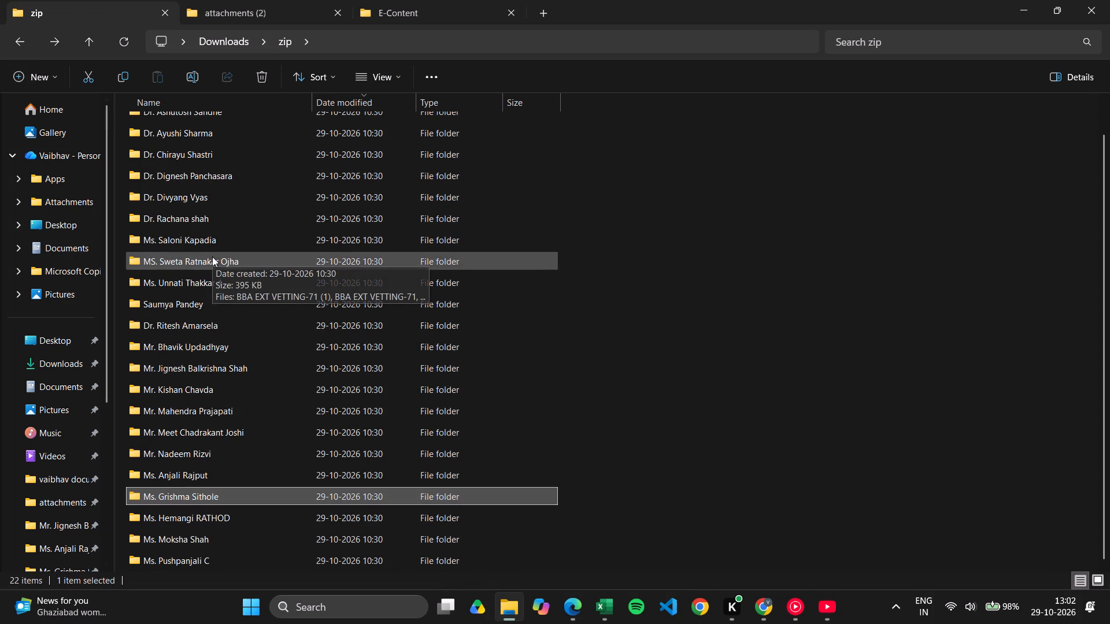
pyautogui.scroll(-1, 212, 257)
pyautogui.doubleClick(226, 514)
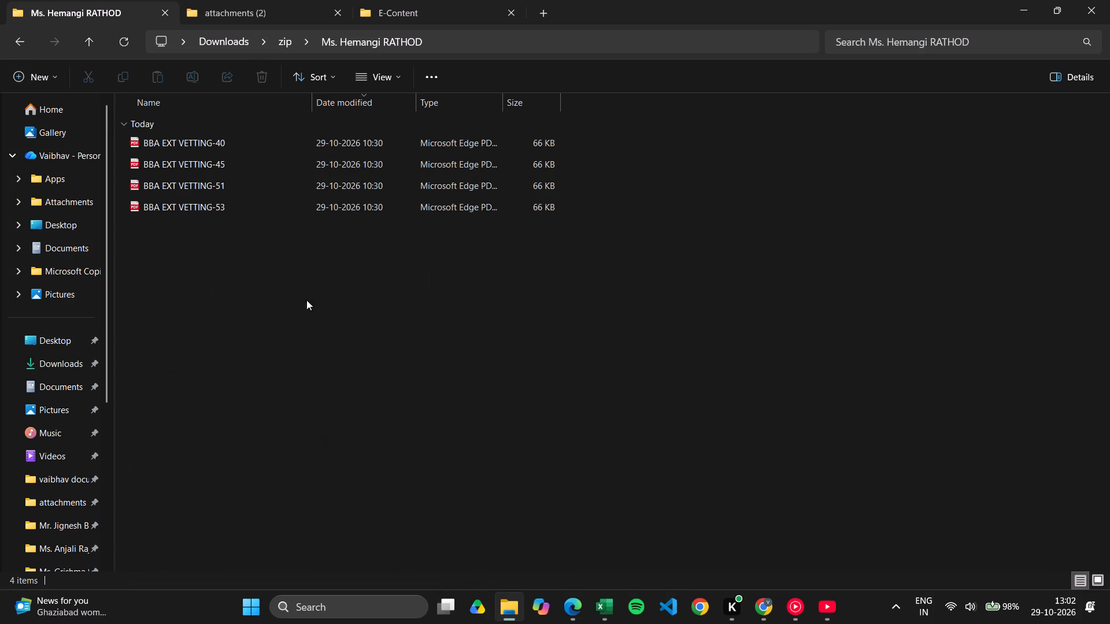
pyautogui.doubleClick(220, 145)
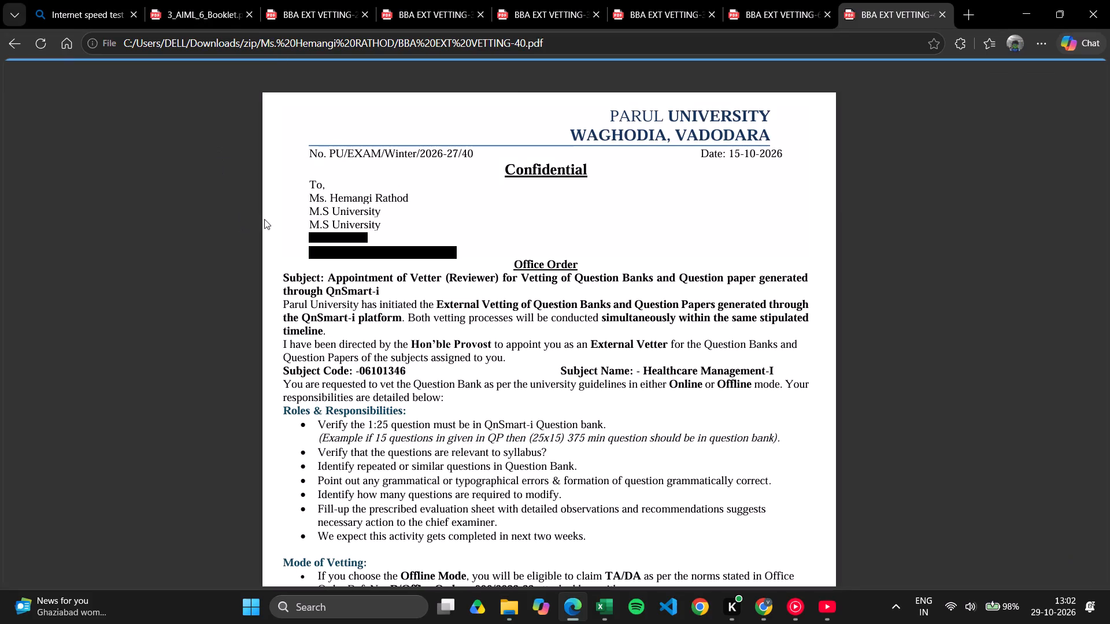
# Copy the vetter's name from the BBA EXT VETTING-40 letter into cell B92 of Book1.
pyautogui.doubleClick(325, 207)
pyautogui.tripleClick(325, 200)
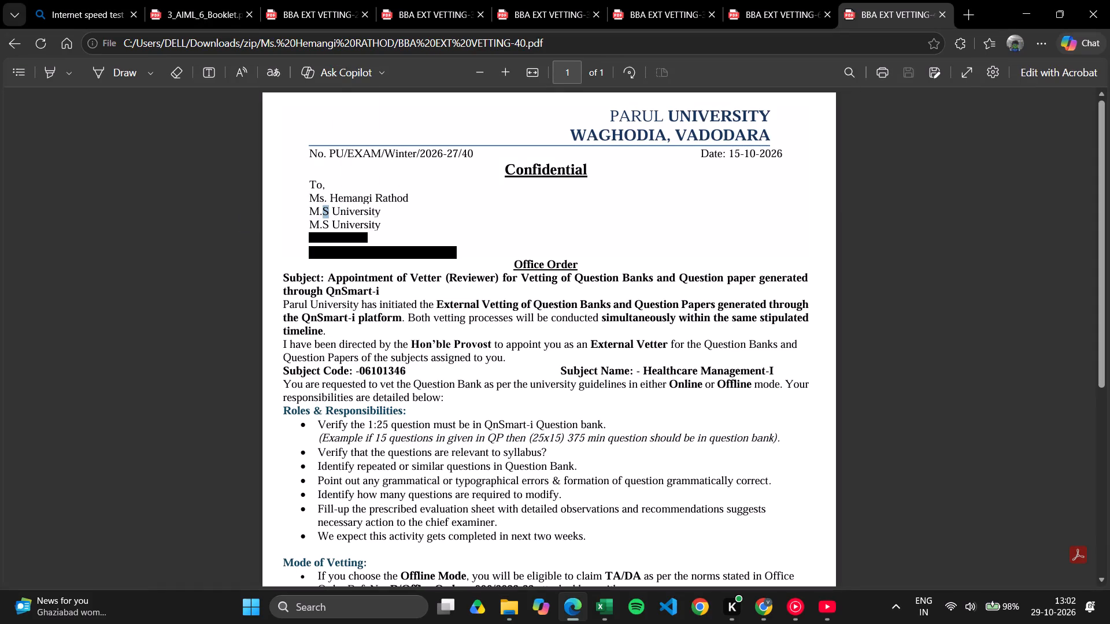
pyautogui.click(325, 200)
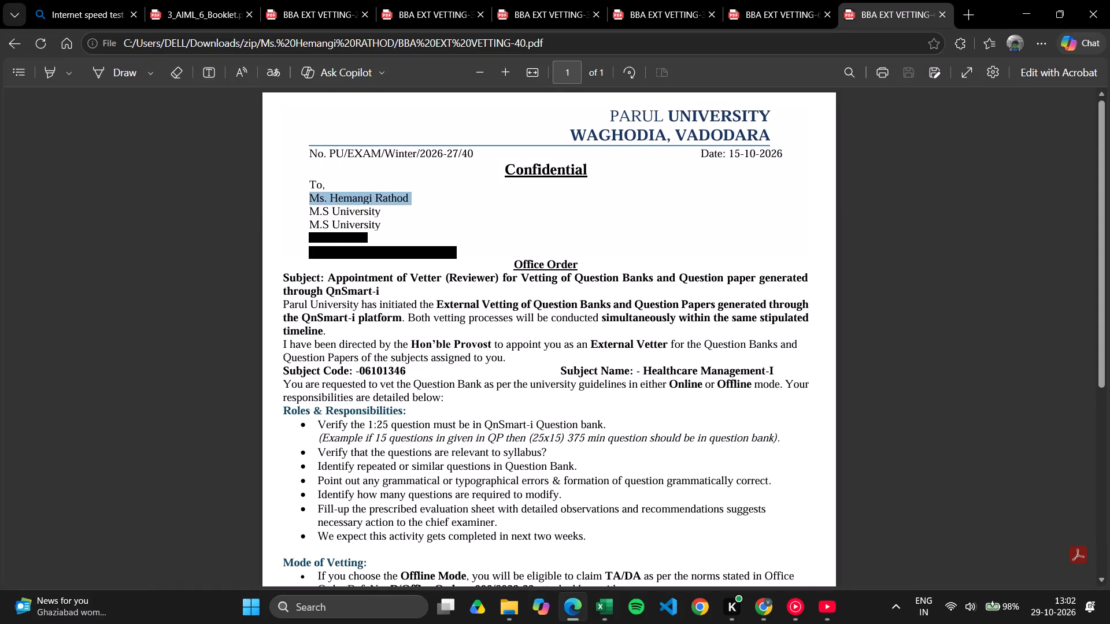
pyautogui.hotkey('ctrl', 'c')
pyautogui.hotkey('alt', 'Tab')
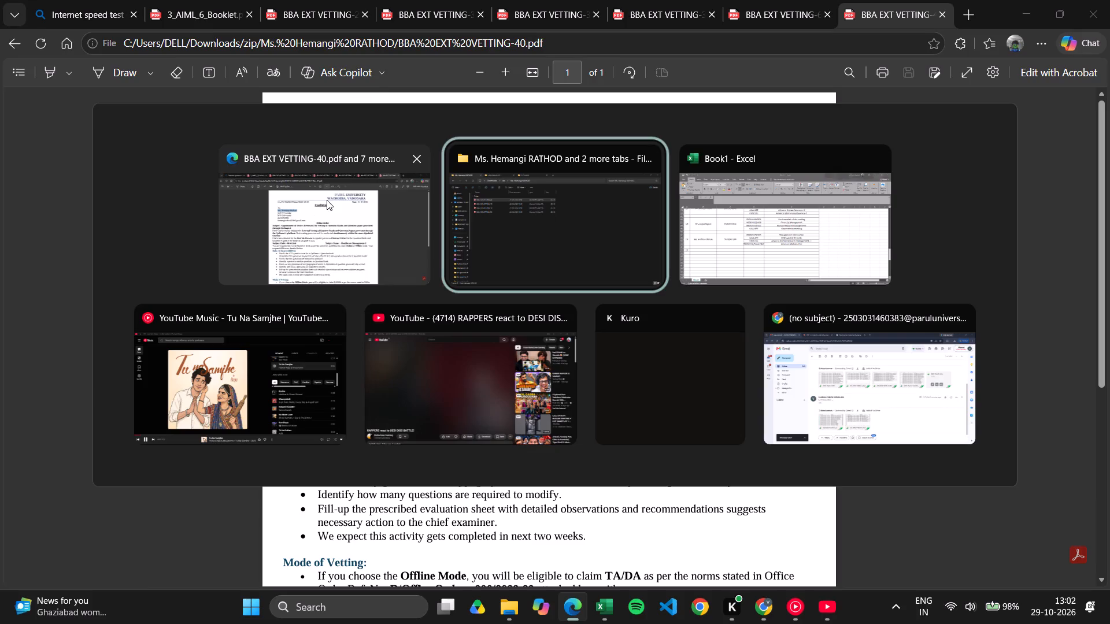
pyautogui.hotkey('alt', 'Tab')
pyautogui.hotkey('ctrl', 'v')
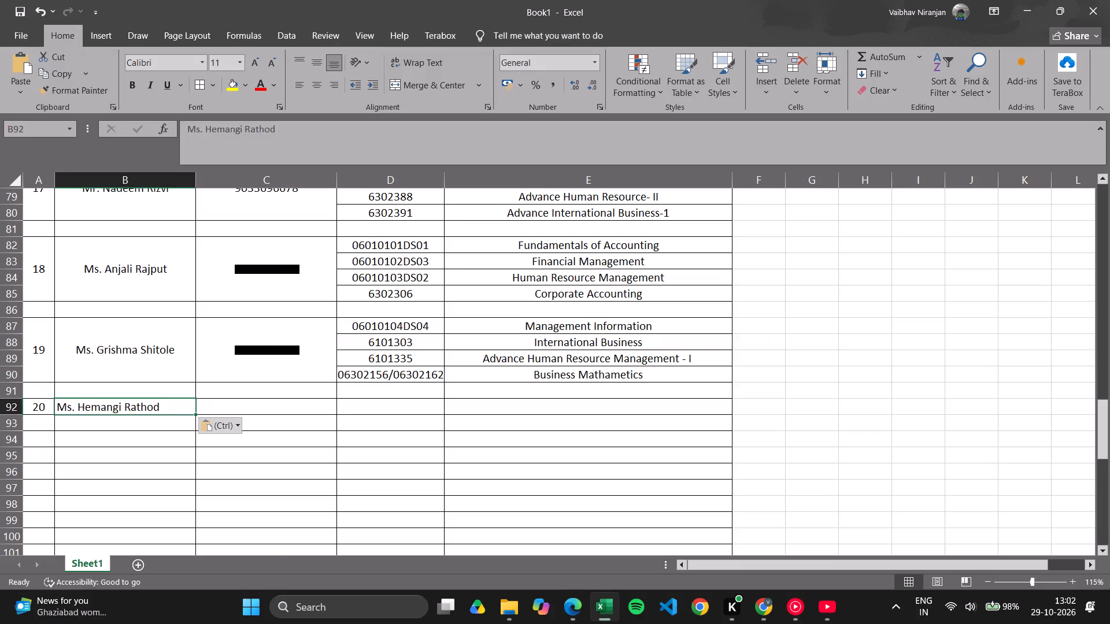
# Select cell C92 for the contact number and return to the BBA EXT VETTING-40 letter.
pyautogui.click(261, 413)
pyautogui.hotkey('alt', 'Tab')
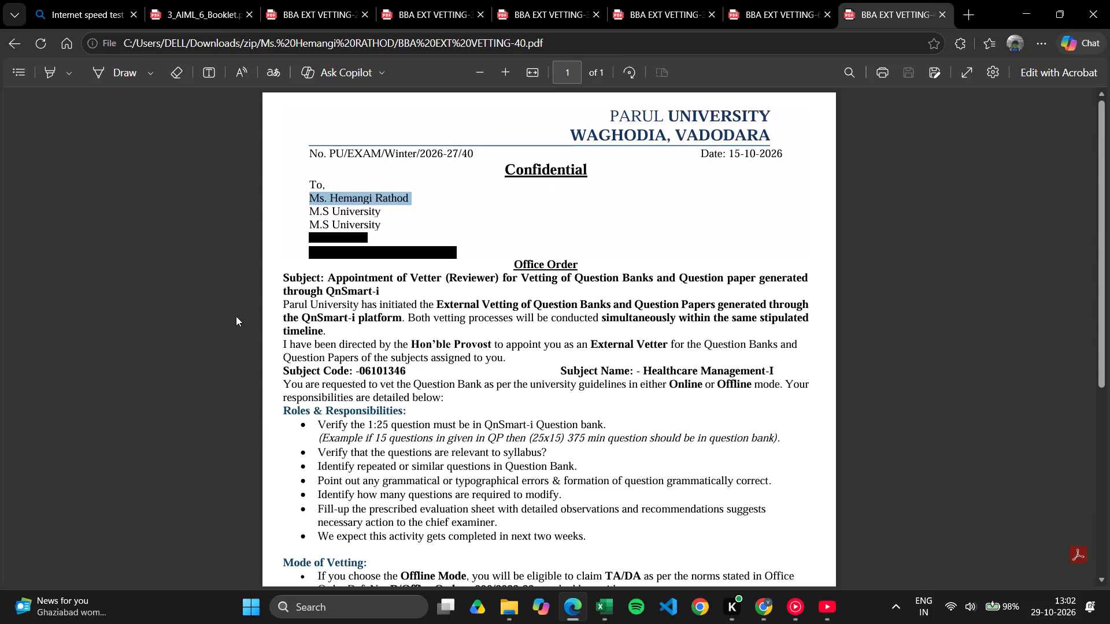
# Copy the vetter's mobile number from the BBA EXT VETTING-40 letter into cell C92 of entry 20.
pyautogui.doubleClick(328, 236)
pyautogui.doubleClick(331, 239)
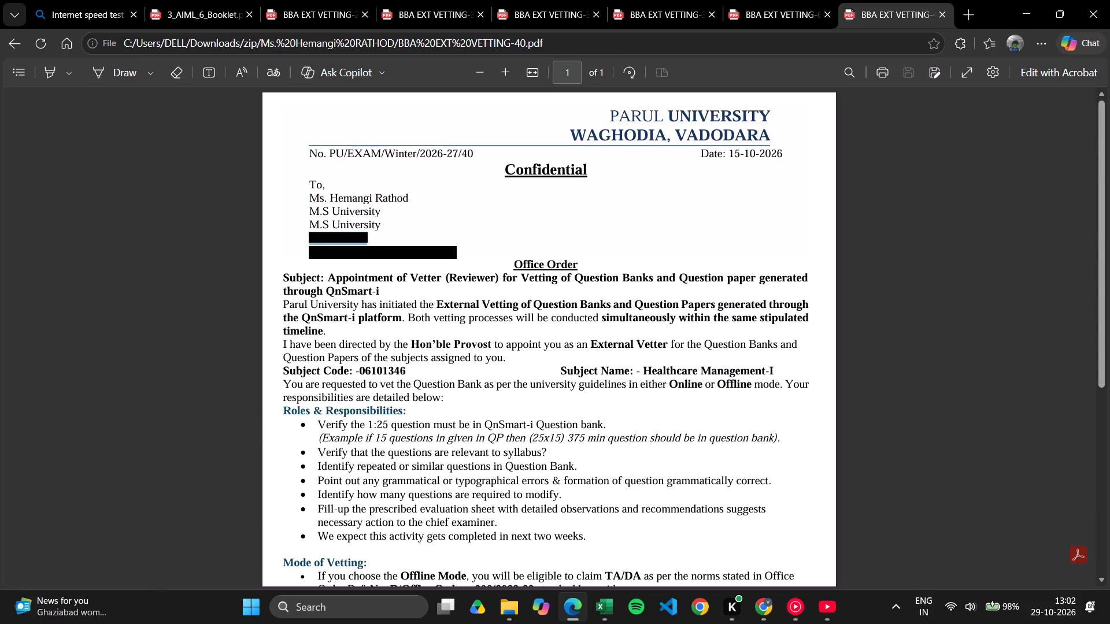
pyautogui.hotkey('ctrl', 'c')
pyautogui.hotkey('alt', 'Tab')
pyautogui.hotkey('ctrl', 'v')
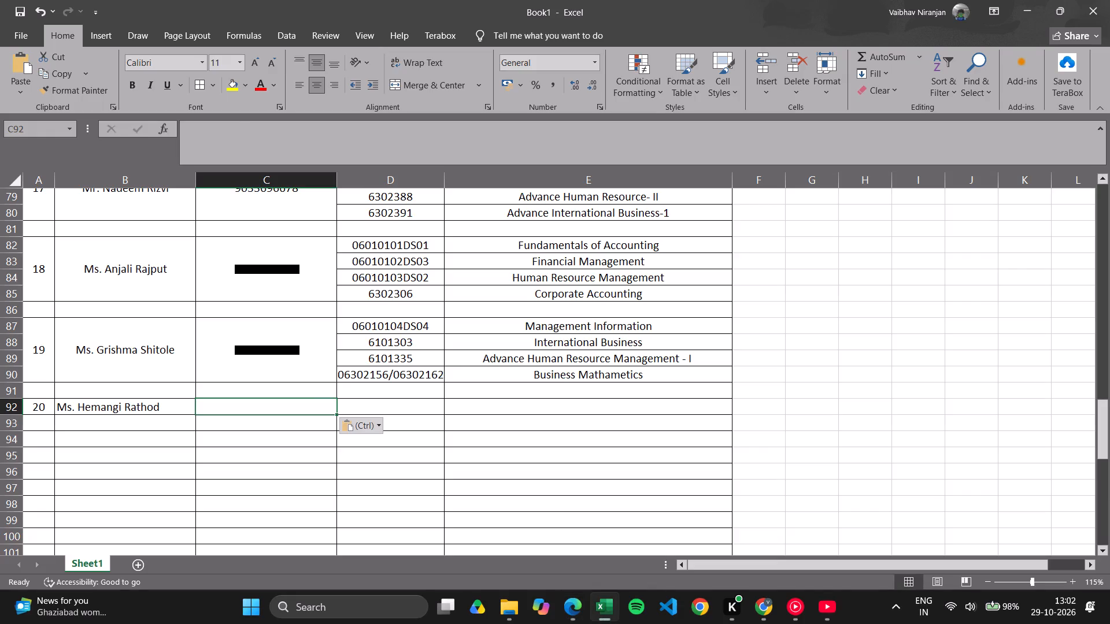
# Copy the subject code 06101346 from the BBA EXT VETTING-40 letter into cell D92 of entry 20.
pyautogui.hotkey('alt', 'Tab')
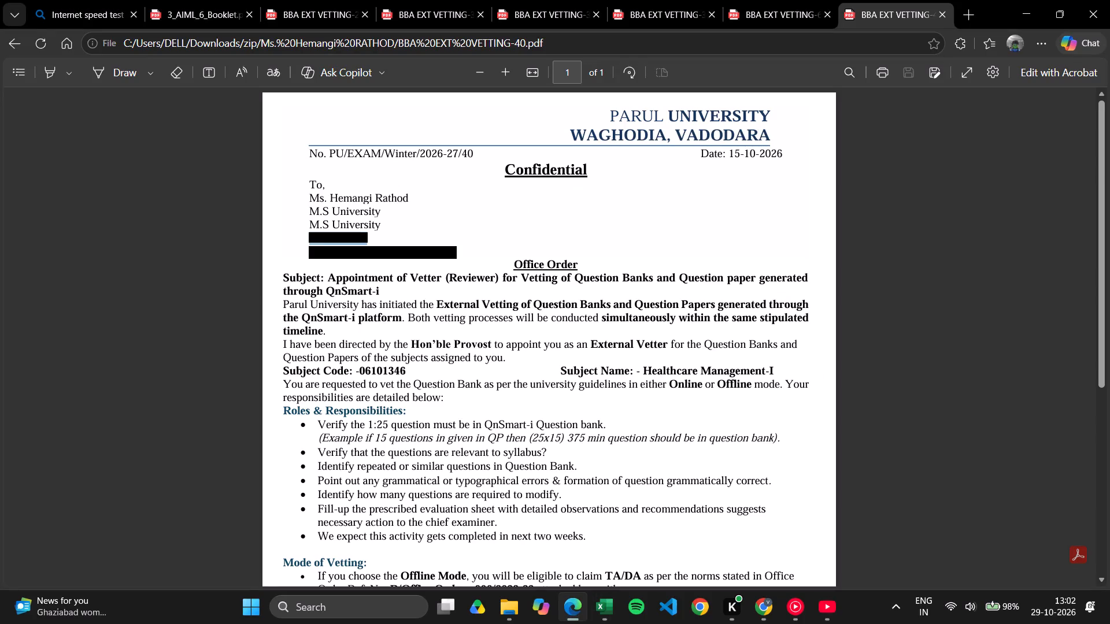
pyautogui.click(376, 369)
pyautogui.doubleClick(376, 369)
pyautogui.hotkey('ctrl', 'c')
pyautogui.hotkey('alt', 'Tab')
pyautogui.click(413, 407)
pyautogui.hotkey('ctrl', 'v')
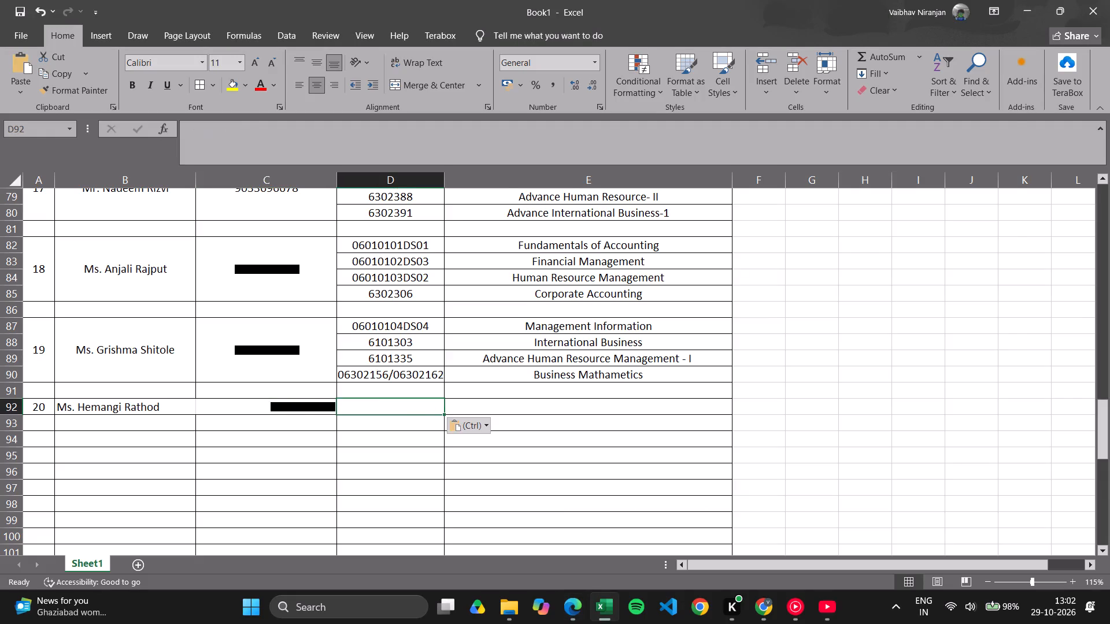
# Copy the subject name "Healthcare Management-I" from the BBA EXT VETTING-40 letter into cell E92 of Book1.
pyautogui.hotkey('alt', 'Tab')
pyautogui.moveTo(646, 372); pyautogui.dragTo(672, 372)
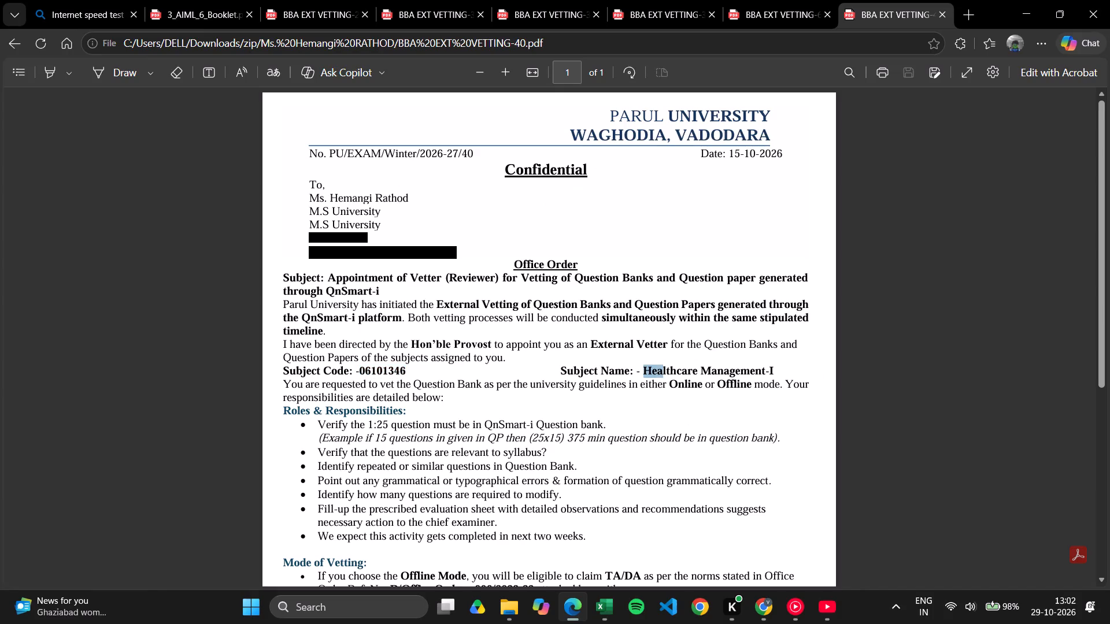
pyautogui.moveTo(672, 372); pyautogui.dragTo(775, 362)
pyautogui.hotkey('ctrl', 'c')
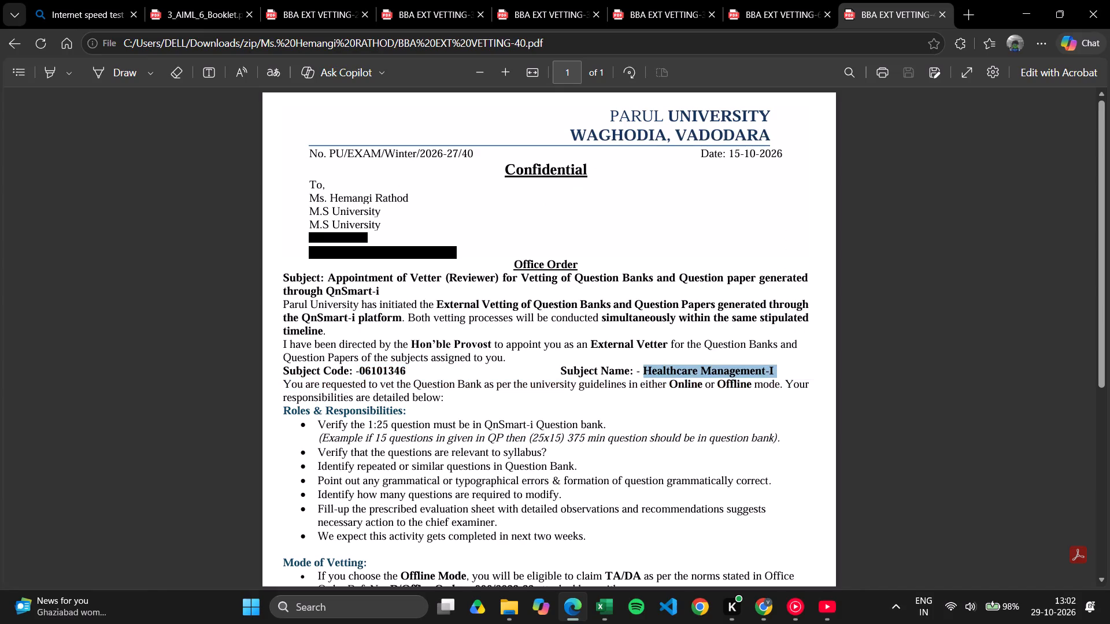
pyautogui.hotkey('alt', 'Tab')
pyautogui.click(552, 408)
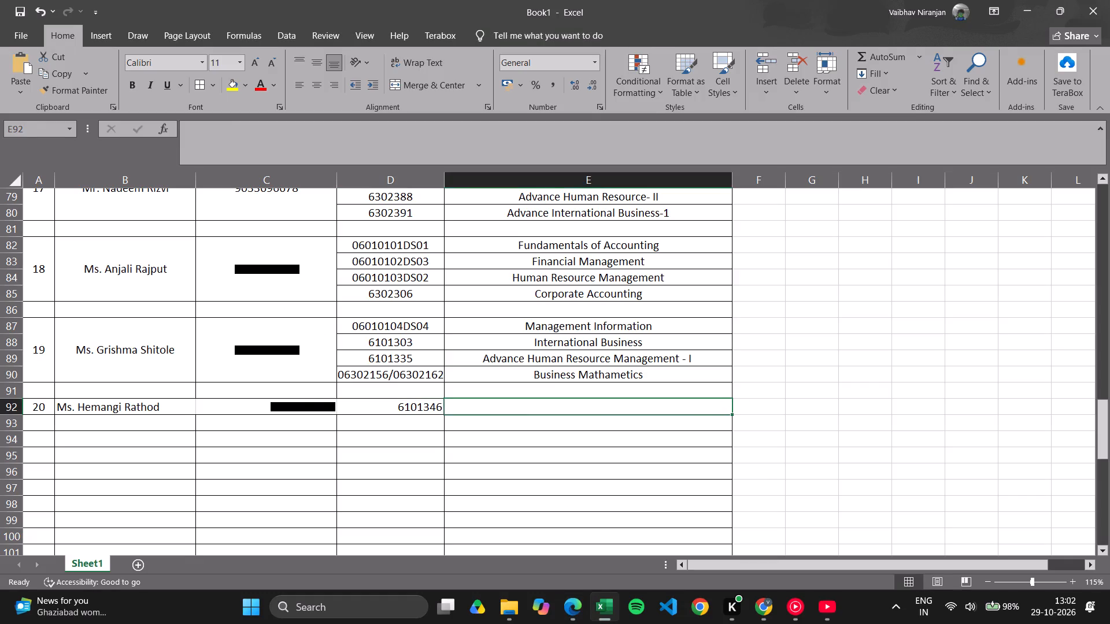
pyautogui.hotkey('ctrl', 'v')
# Close the five older BBA EXT VETTING letters in the browser, keeping BBA EXT VETTING-40 open.
pyautogui.hotkey('alt', 'Tab')
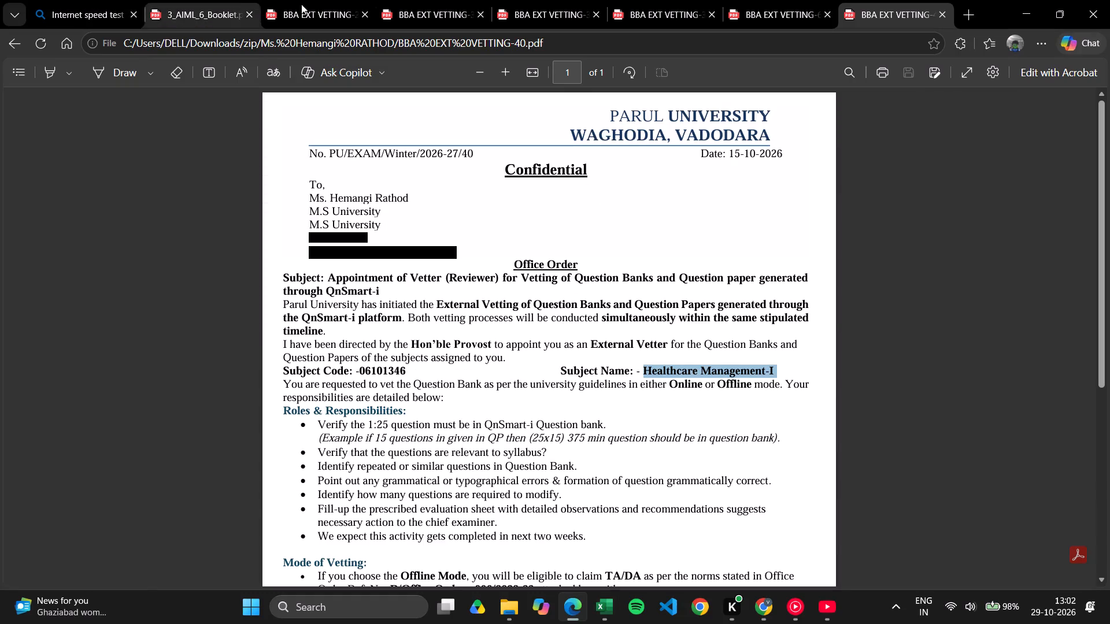
pyautogui.click(361, 14)
pyautogui.click(361, 14)
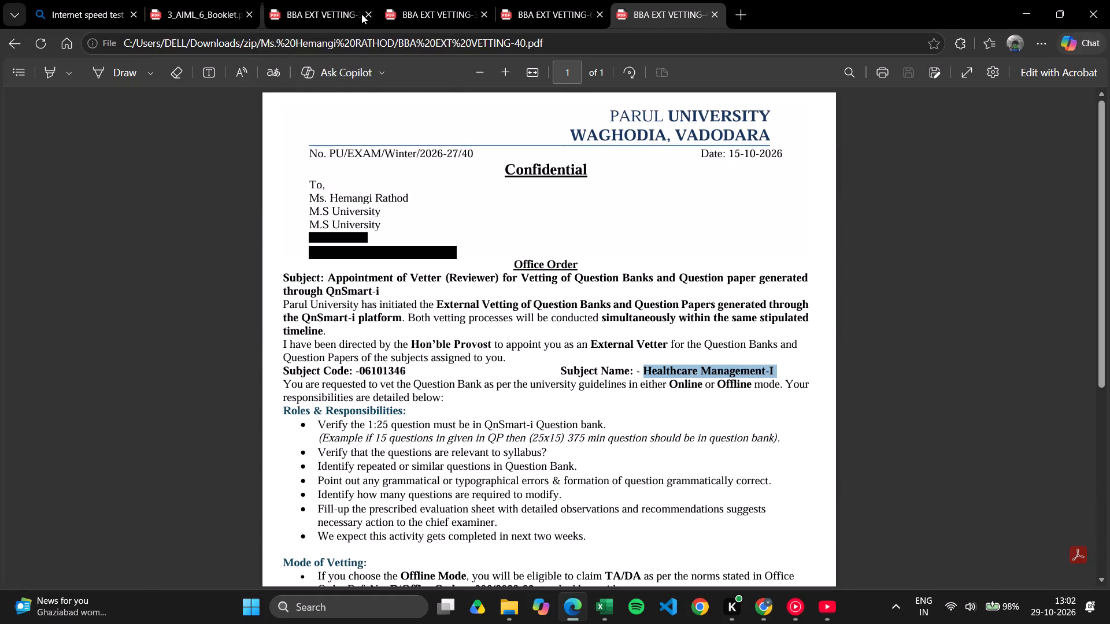
pyautogui.click(361, 14)
pyautogui.click(362, 14)
pyautogui.click(362, 14)
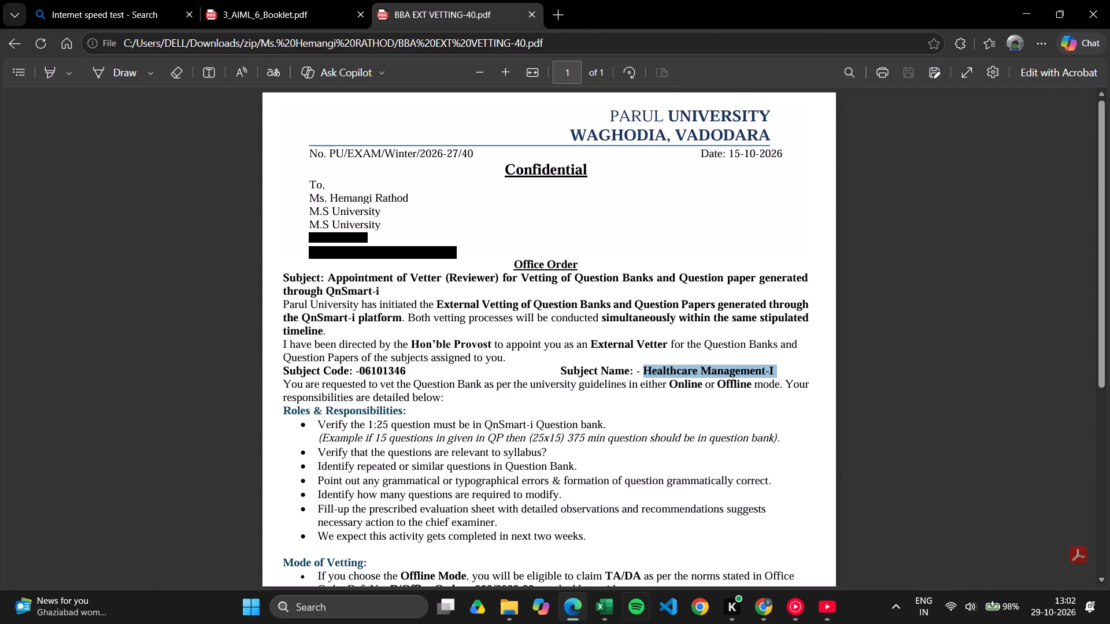
# Switch to YouTube Music and play the song "sun saawariya" from the upcoming songs.
pyautogui.click(787, 604)
pyautogui.scroll(-5, 825, 447)
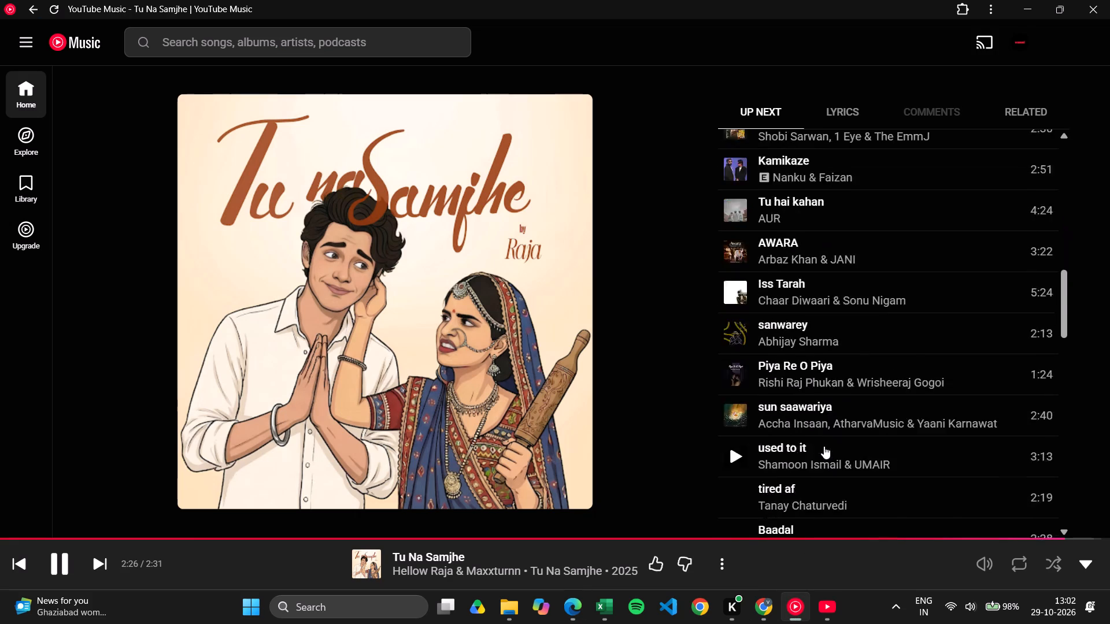
pyautogui.scroll(-1, 824, 446)
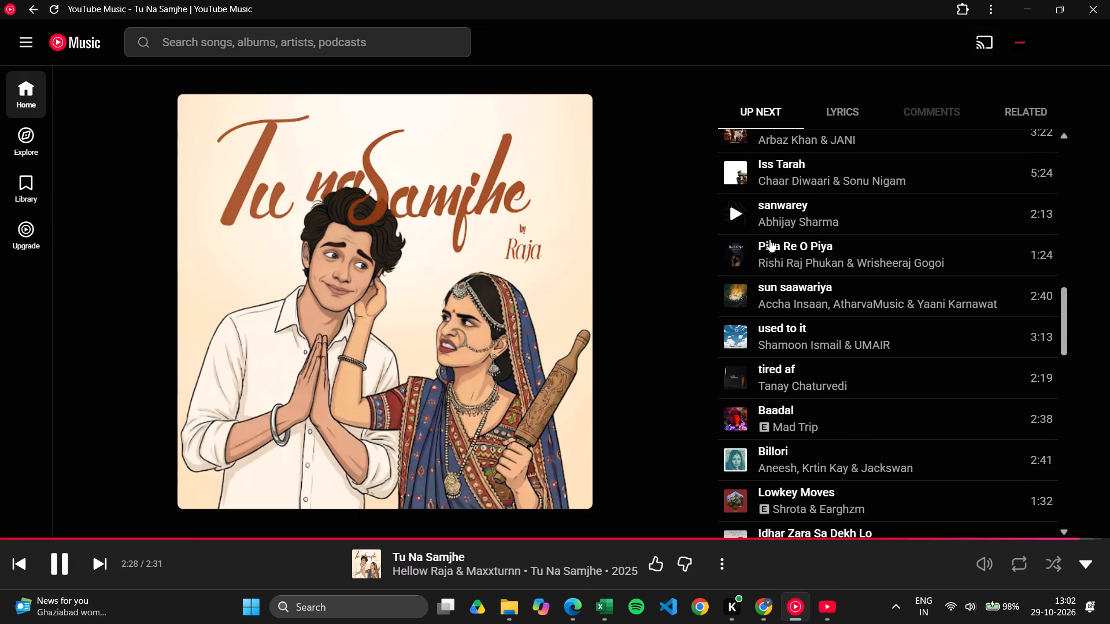
pyautogui.click(741, 299)
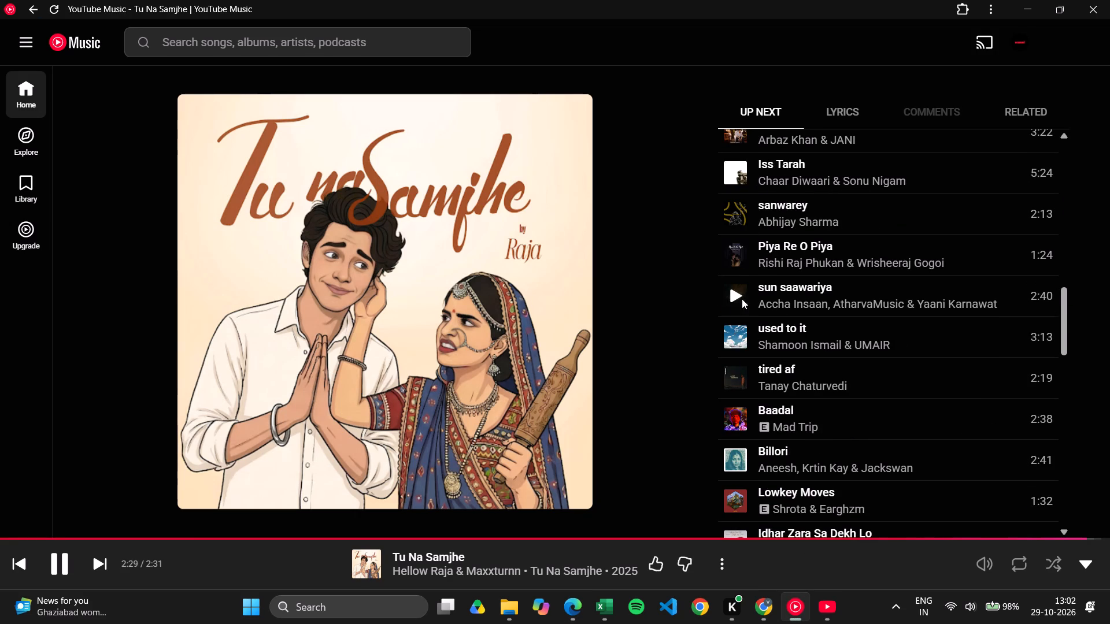
pyautogui.click(733, 299)
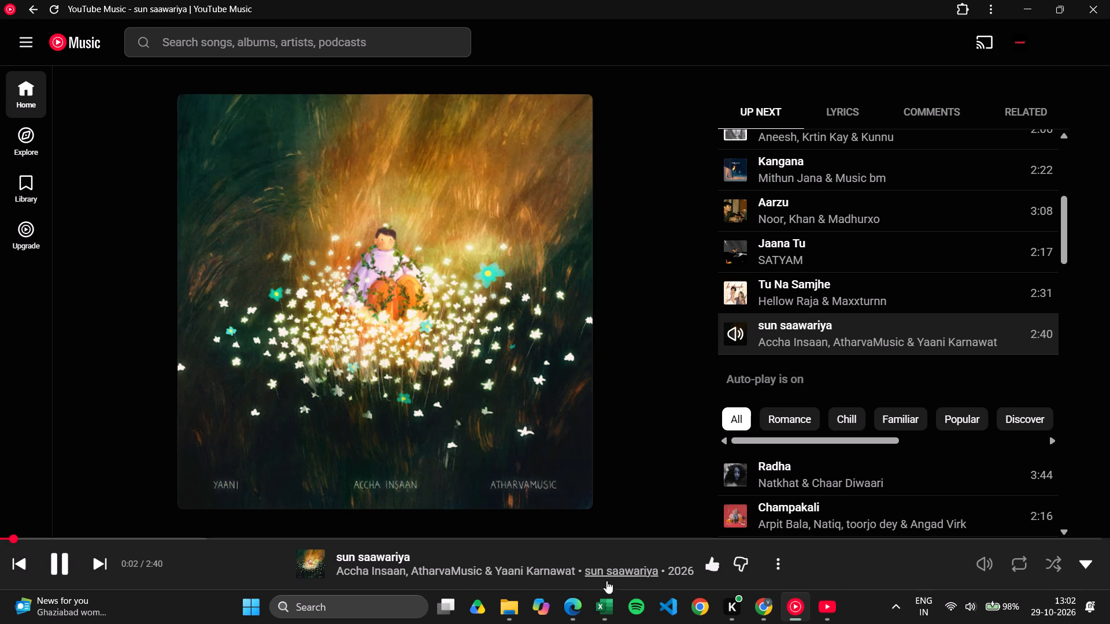
# Open the BBA EXT VETTING-45 letter from the entry 20 vetter's folder and copy its subject code 06101353 for Book1.
pyautogui.click(498, 610)
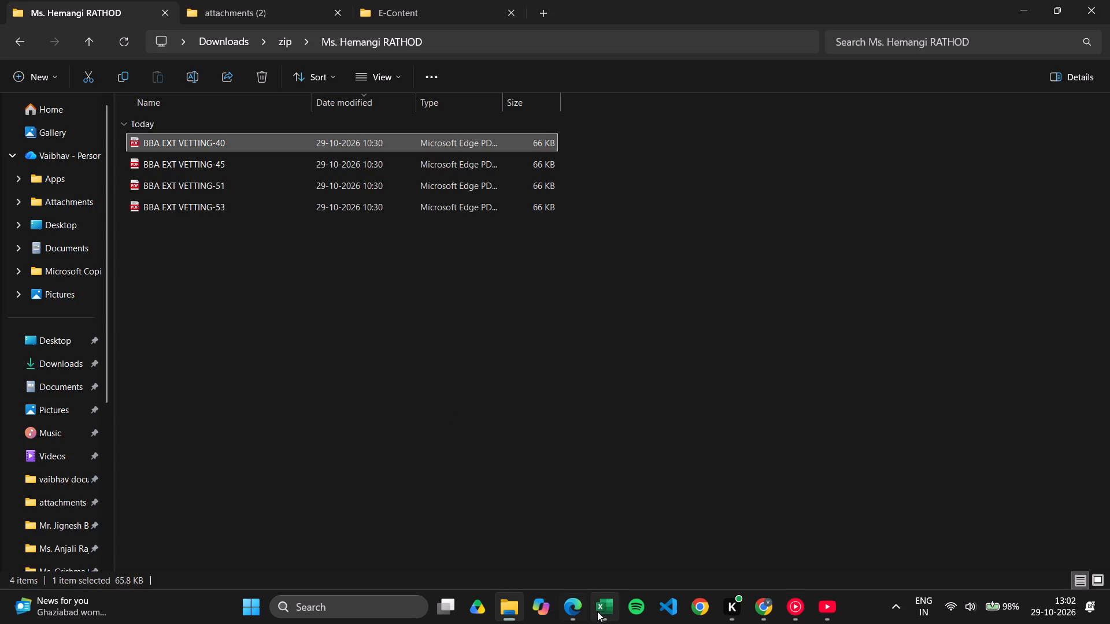
pyautogui.click(597, 611)
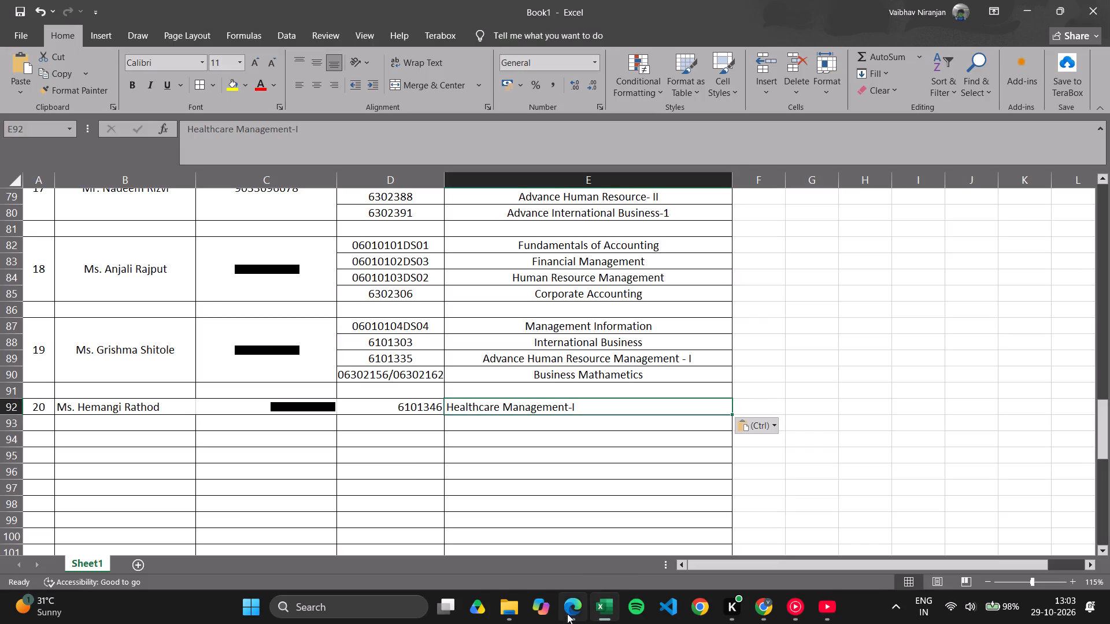
pyautogui.click(567, 614)
pyautogui.click(499, 601)
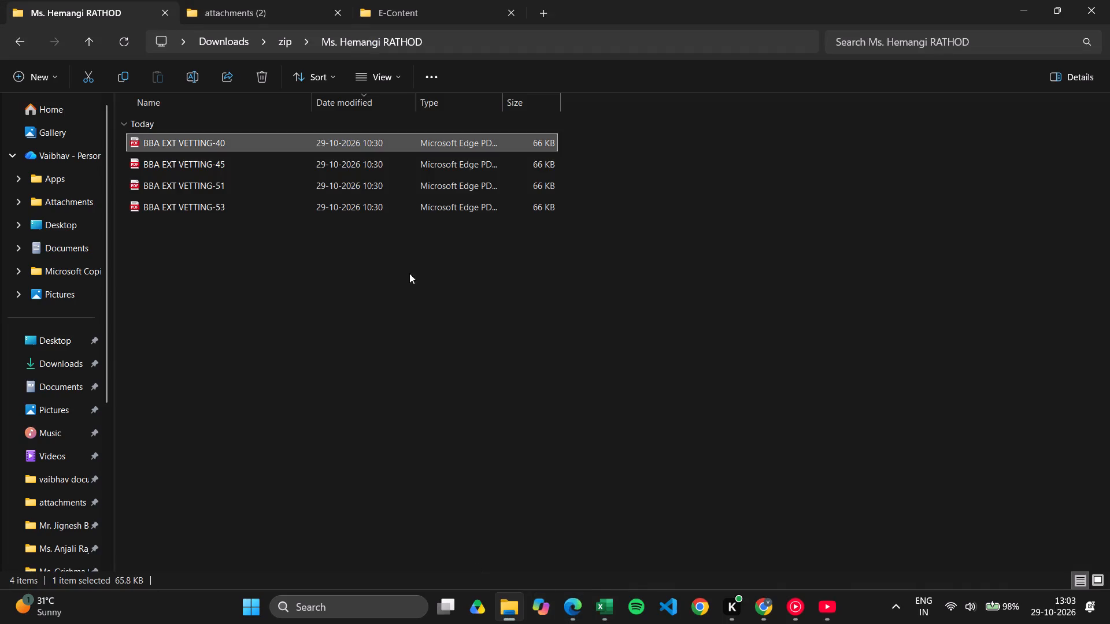
pyautogui.doubleClick(368, 164)
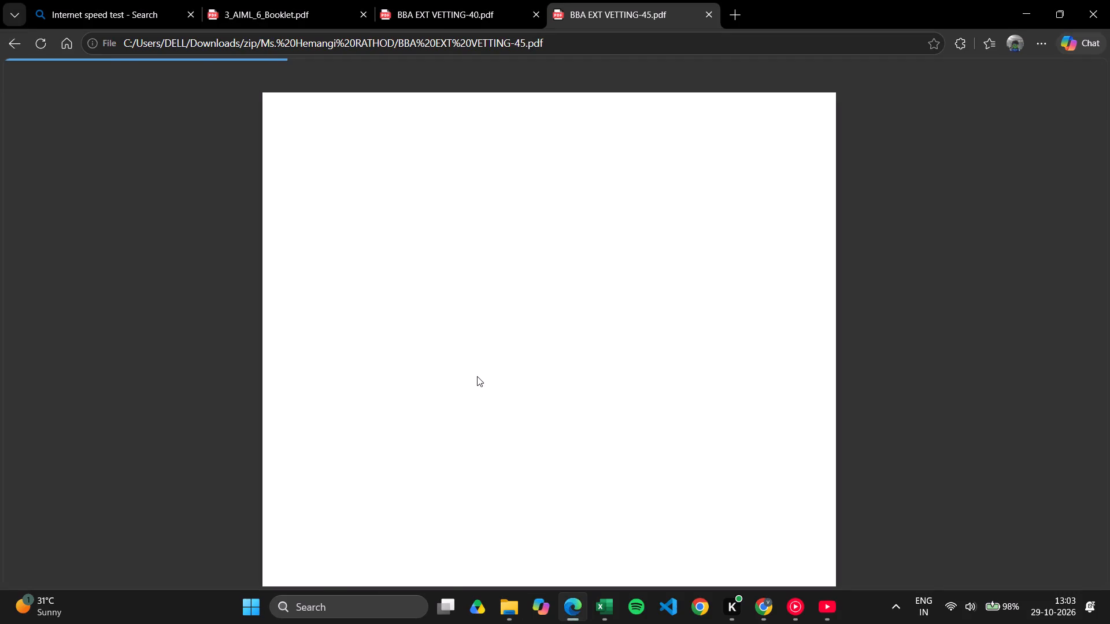
pyautogui.doubleClick(382, 370)
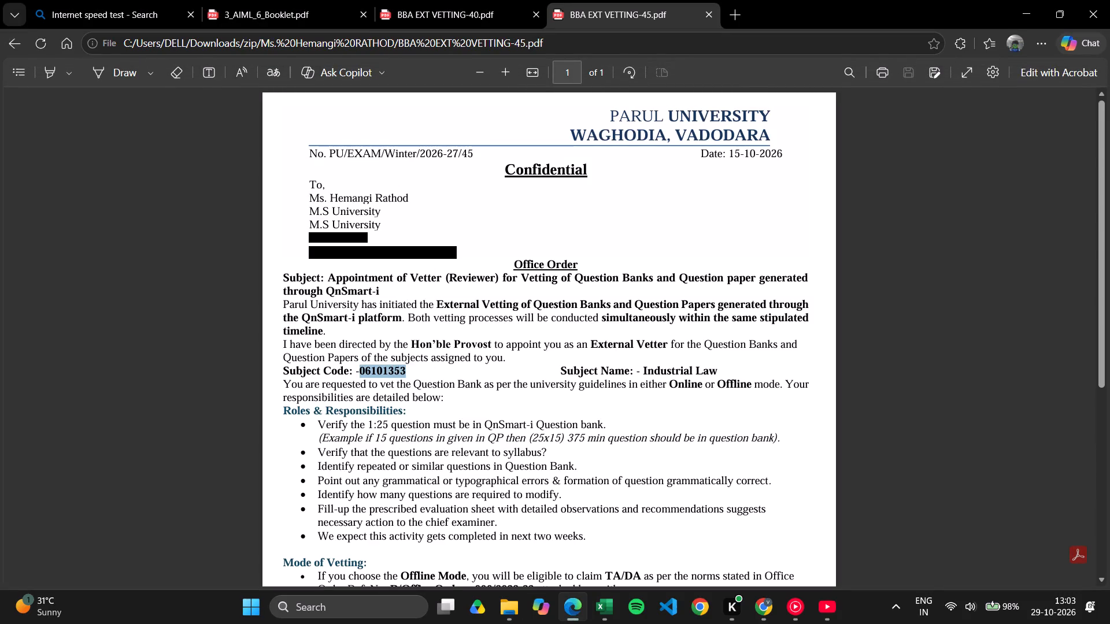
pyautogui.hotkey('ctrl', 'c')
pyautogui.hotkey('alt', 'Tab')
pyautogui.hotkey('alt', 'Tab')
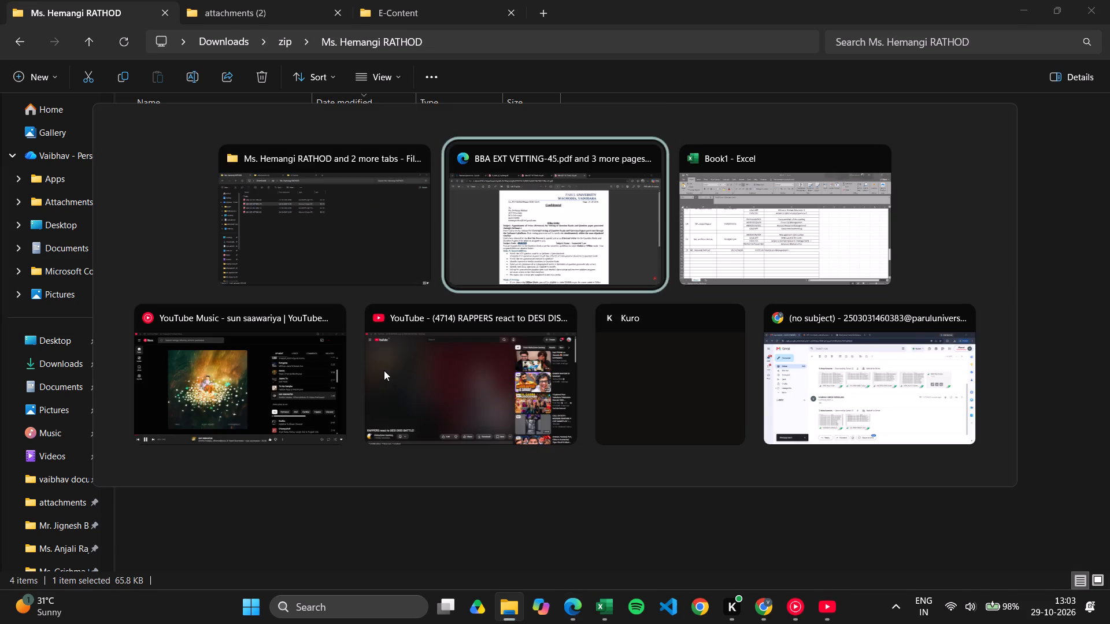
# Paste the subject code 06101353 from the BBA EXT VETTING-45 letter into cell D93 of Book1.
pyautogui.hotkey('alt', 'Tab')
pyautogui.click(415, 417)
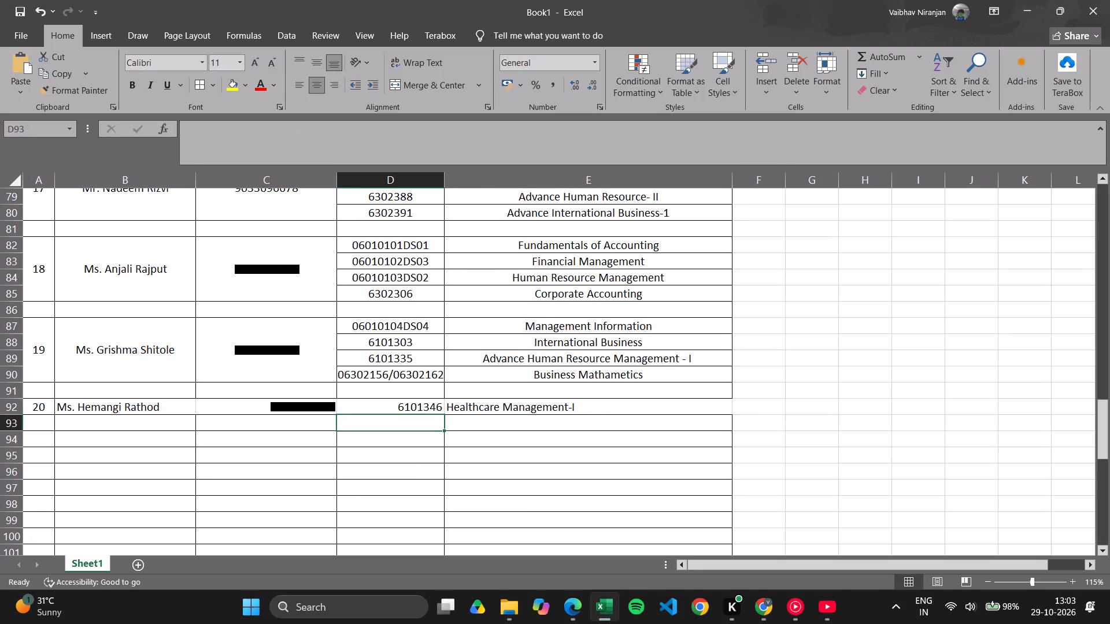
pyautogui.hotkey('ctrl', 'v')
# Copy the subject name "Industrial Law" from the BBA EXT VETTING-45 letter into cell E93.
pyautogui.hotkey('alt', 'Tab')
pyautogui.hotkey('alt', 'Tab')
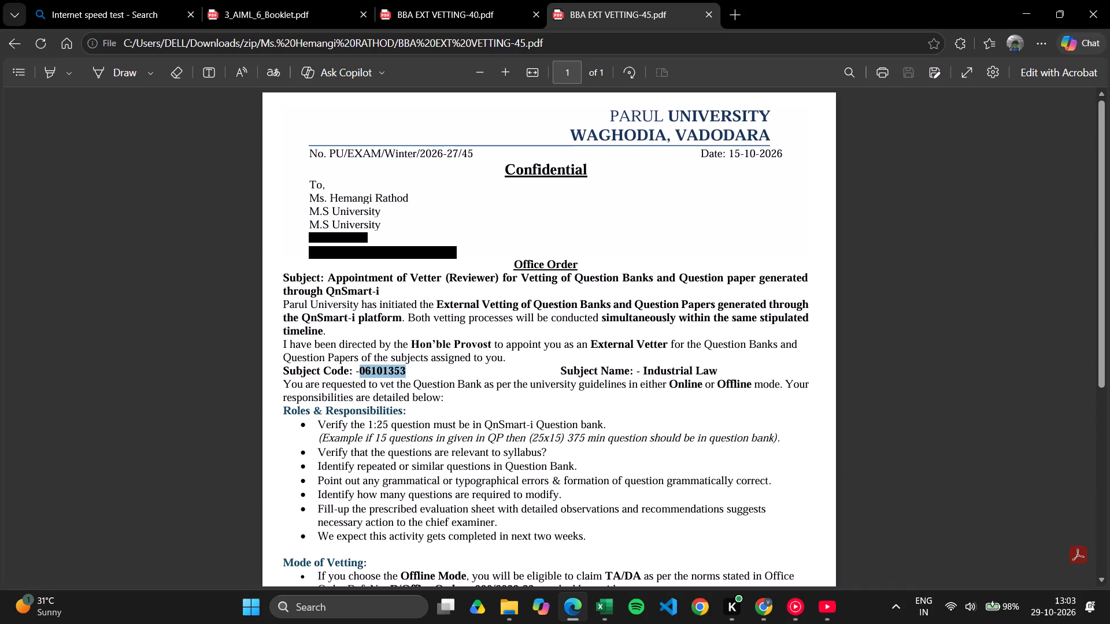
pyautogui.moveTo(643, 369); pyautogui.dragTo(704, 369)
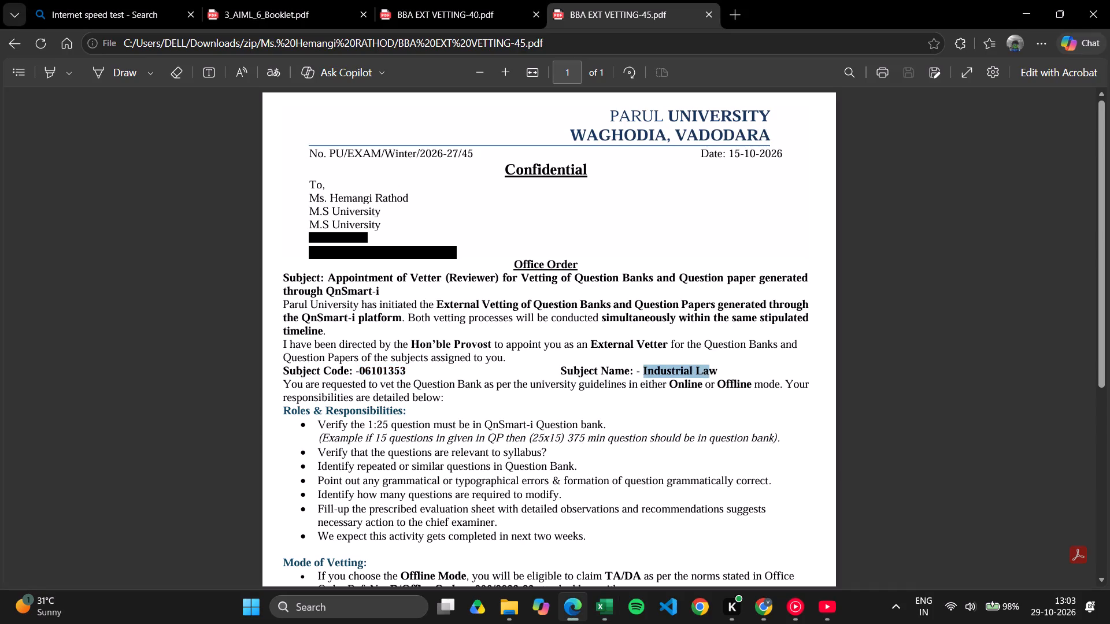
pyautogui.moveTo(704, 369); pyautogui.dragTo(714, 370)
pyautogui.hotkey('ctrl', 'c')
pyautogui.hotkey('alt', 'Tab')
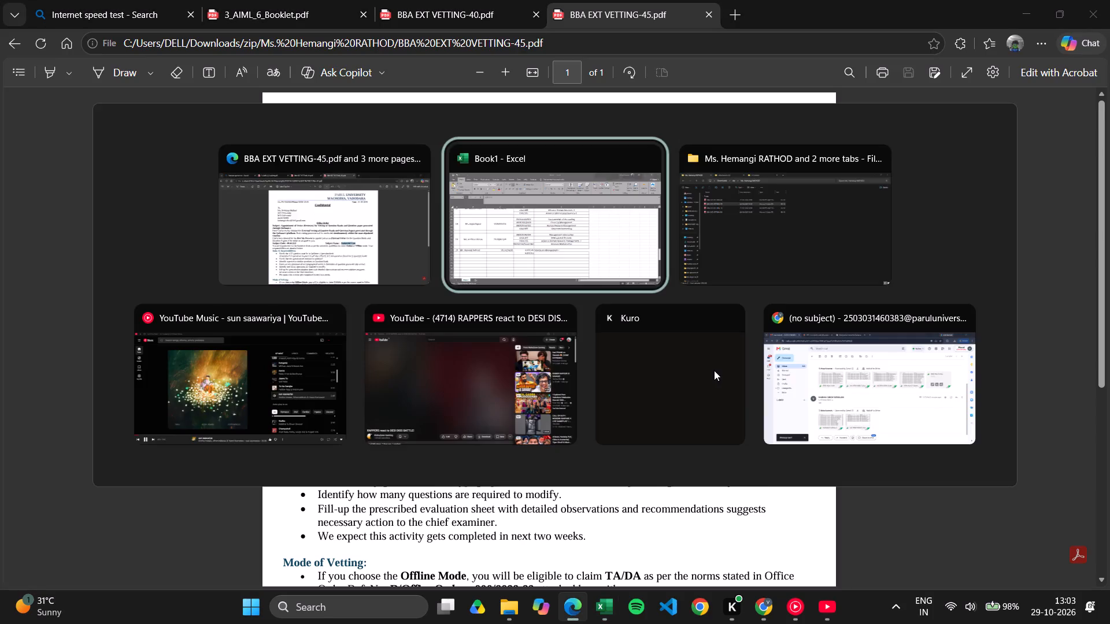
pyautogui.click(539, 422)
pyautogui.hotkey('ctrl', 'v')
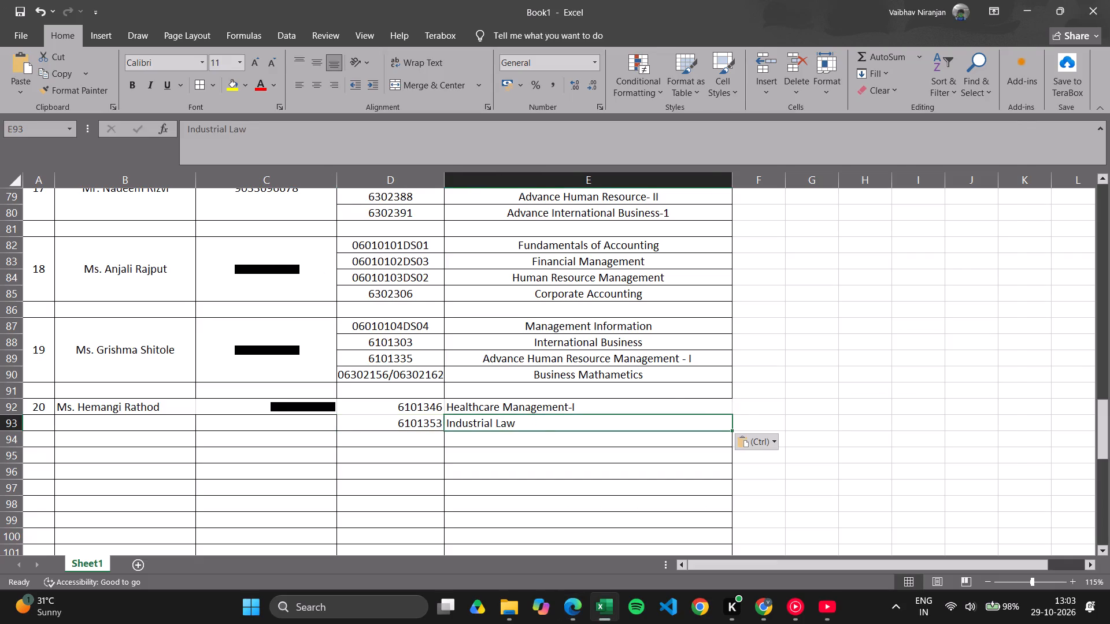
# Open the BBA EXT VETTING-51 letter and copy its subject code 06101386 into cell D94 of Book1.
pyautogui.hotkey('alt', 'Tab')
pyautogui.hotkey('alt', 'Tab')
pyautogui.doubleClick(338, 192)
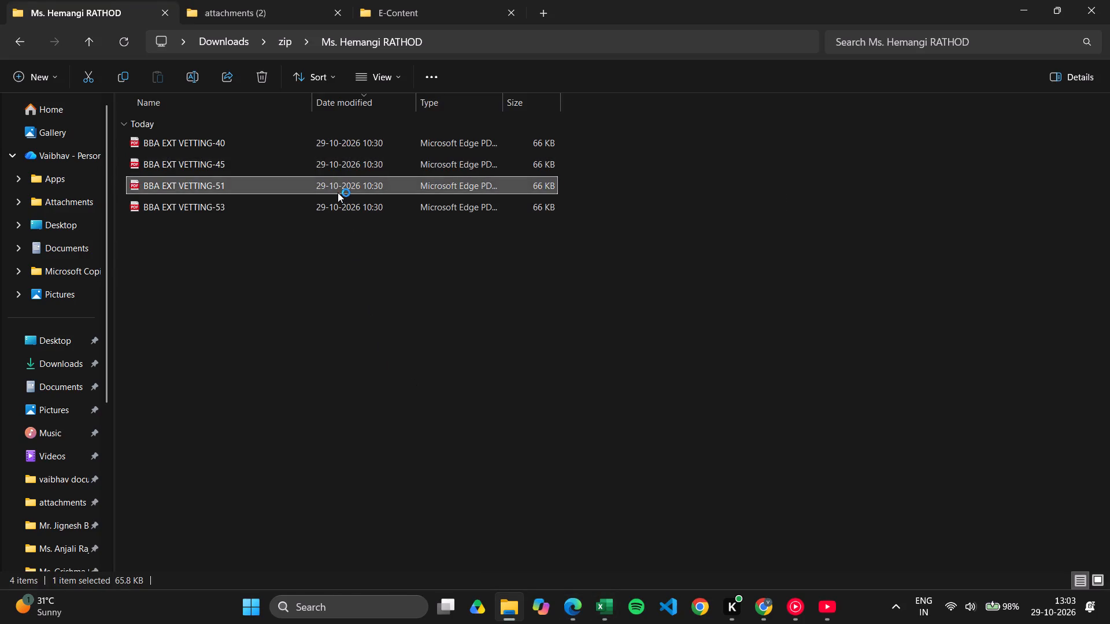
pyautogui.doubleClick(363, 364)
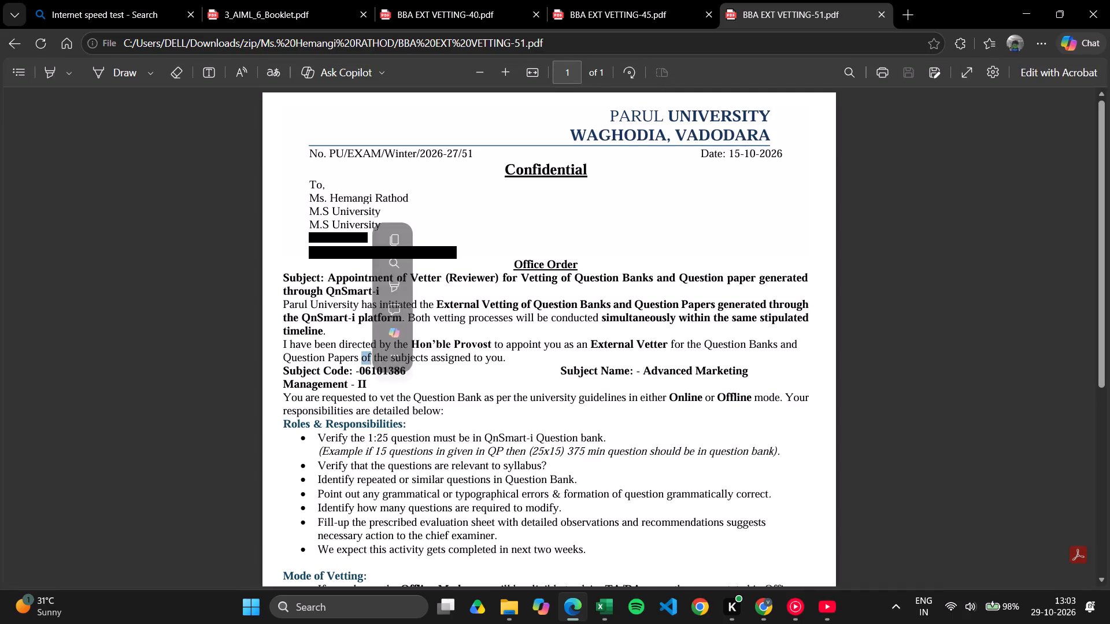
pyautogui.doubleClick(368, 366)
pyautogui.hotkey('ctrl', 'c')
pyautogui.hotkey('alt', 'Tab')
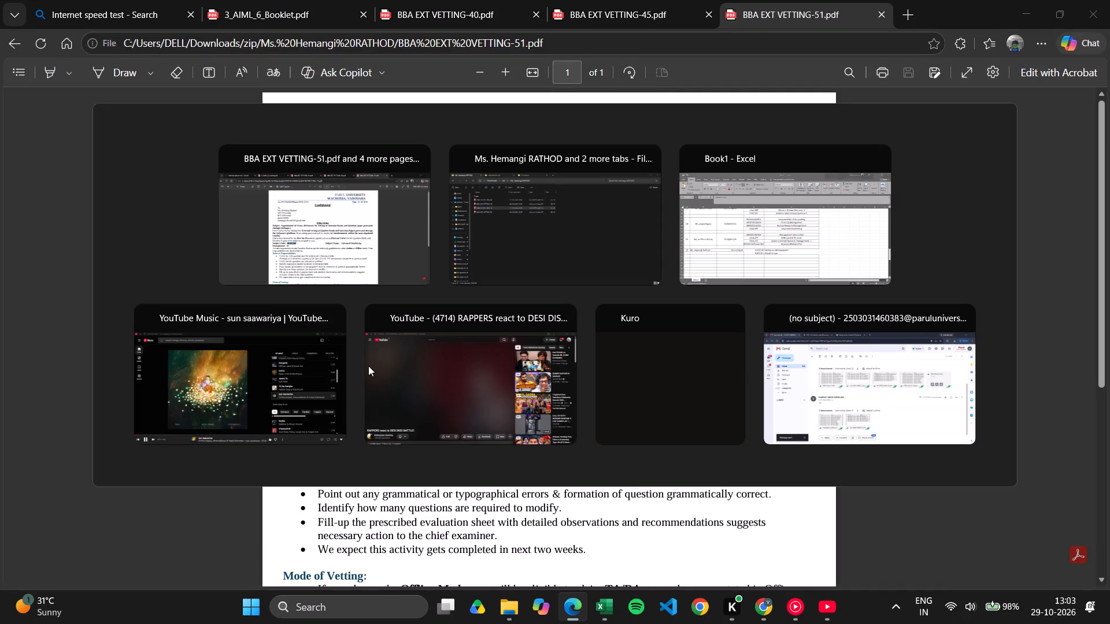
pyautogui.hotkey('alt', 'Tab')
pyautogui.click(416, 437)
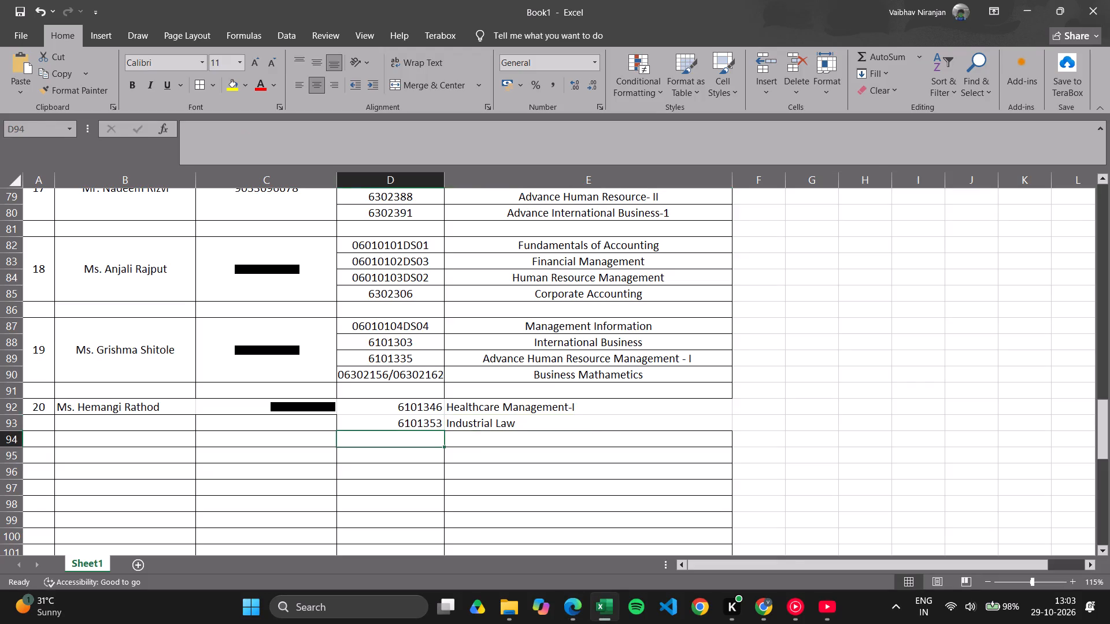
pyautogui.hotkey('ctrl', 'v')
# Copy the subject name text "Advanced Marketing" from the BBA EXT VETTING-51 letter into cell E94.
pyautogui.click(471, 441)
pyautogui.hotkey('alt', 'Tab')
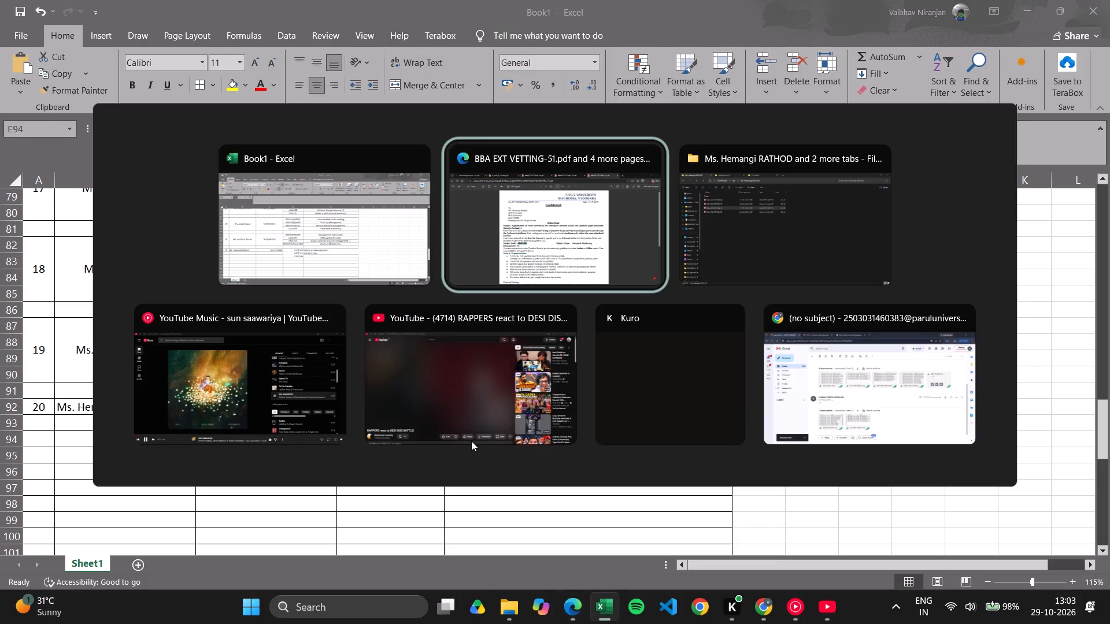
pyautogui.moveTo(643, 370); pyautogui.dragTo(718, 368)
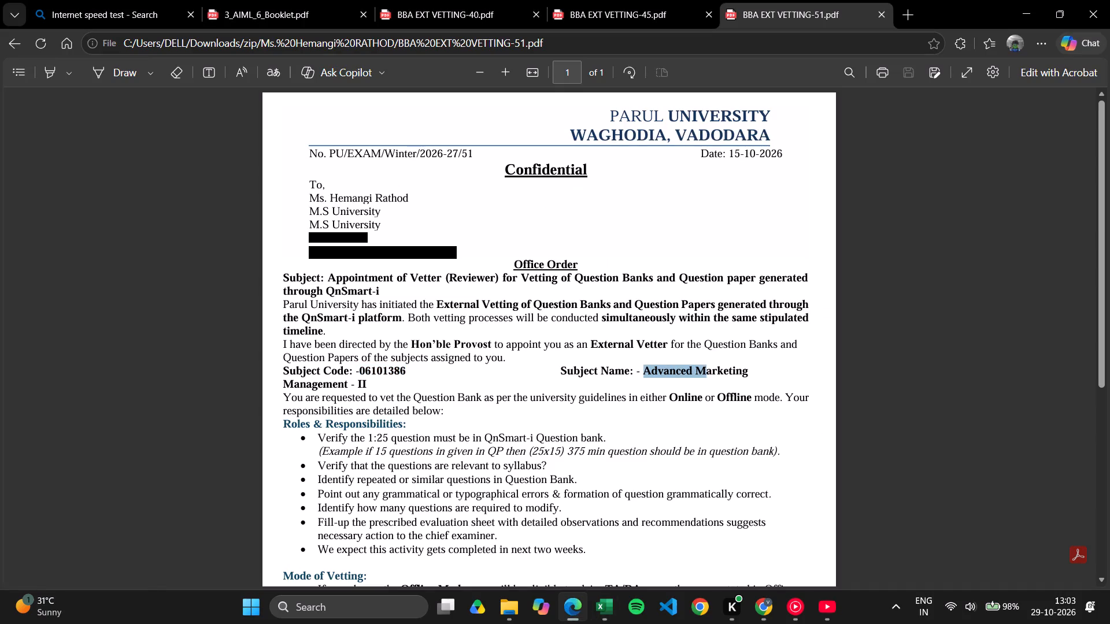
pyautogui.moveTo(718, 368); pyautogui.dragTo(752, 368)
pyautogui.hotkey('ctrl', 'c')
pyautogui.hotkey('alt', 'Tab')
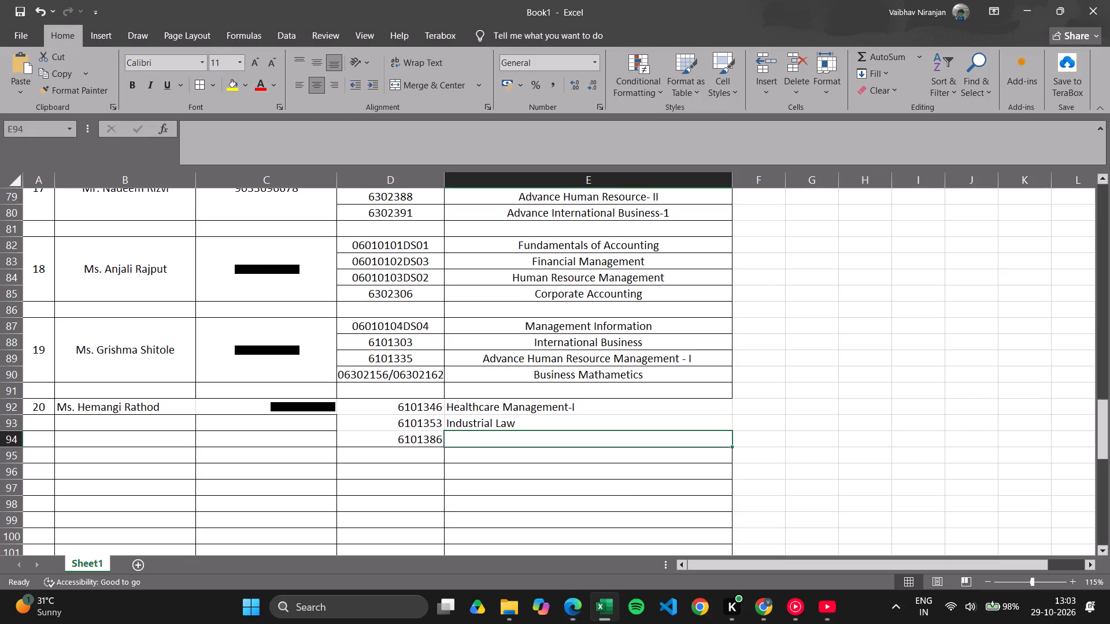
pyautogui.hotkey('ctrl', 'v')
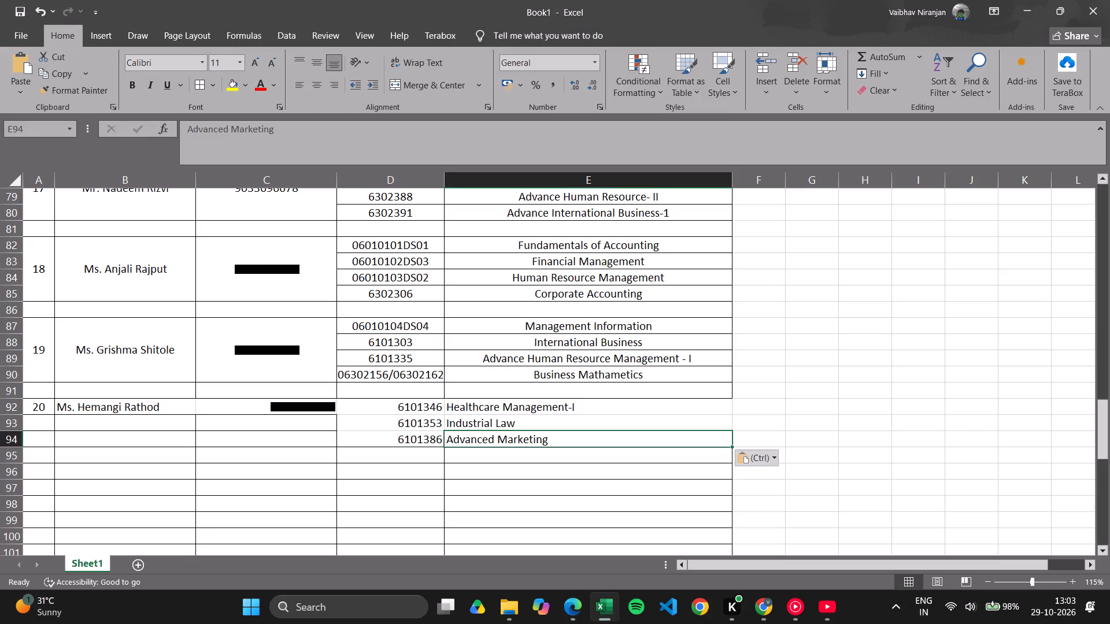
pyautogui.click(419, 453)
pyautogui.click(509, 600)
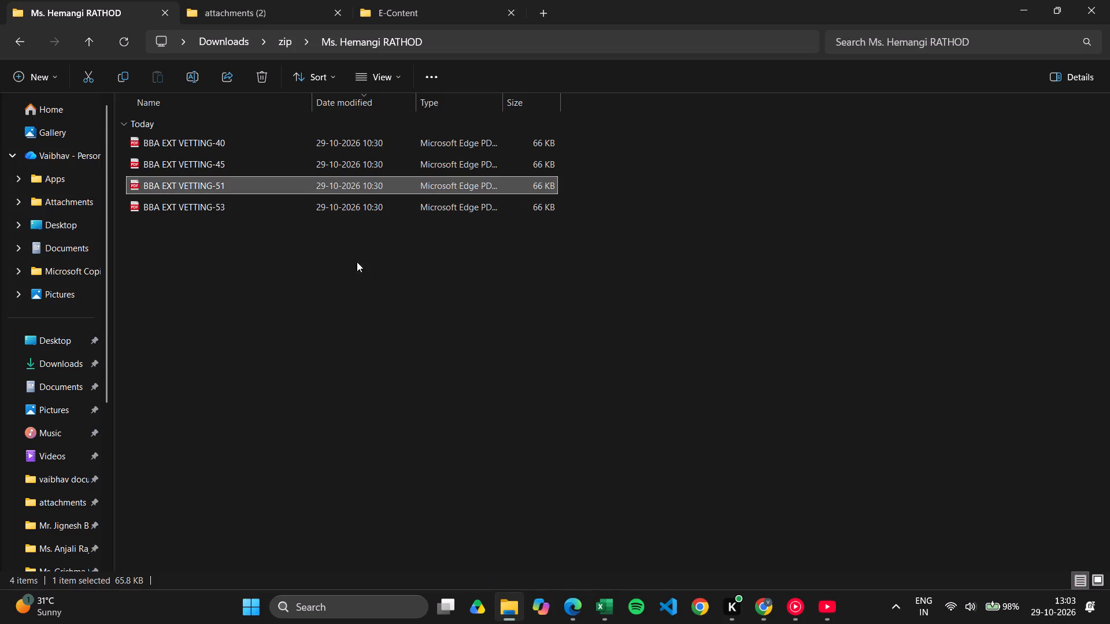
pyautogui.doubleClick(324, 205)
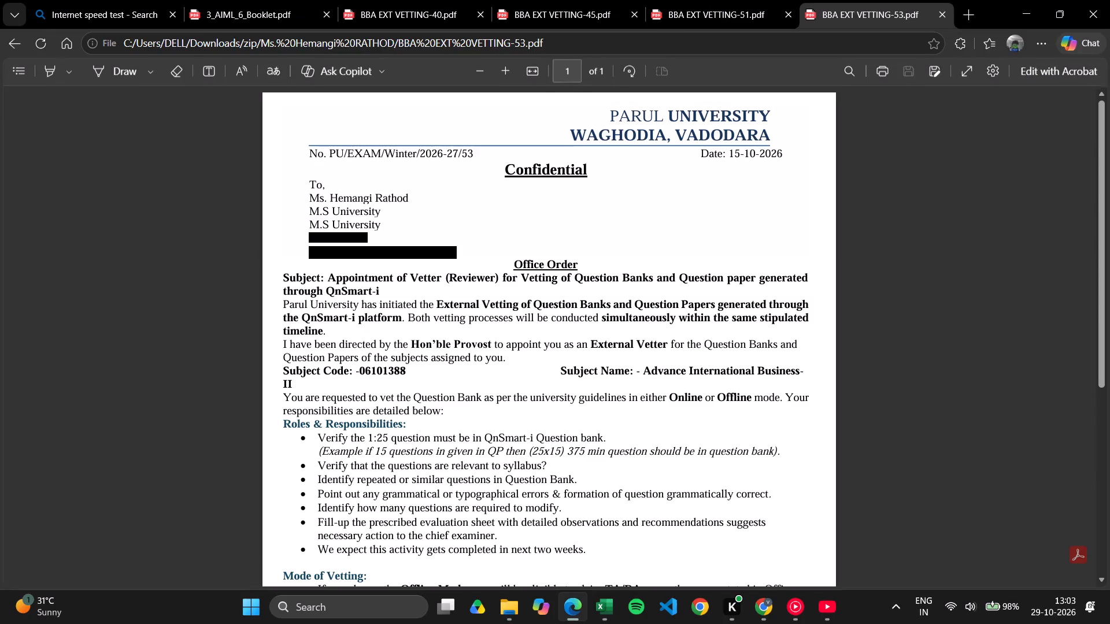
pyautogui.doubleClick(377, 373)
pyautogui.hotkey('ctrl', 'c')
pyautogui.hotkey('alt', 'Tab')
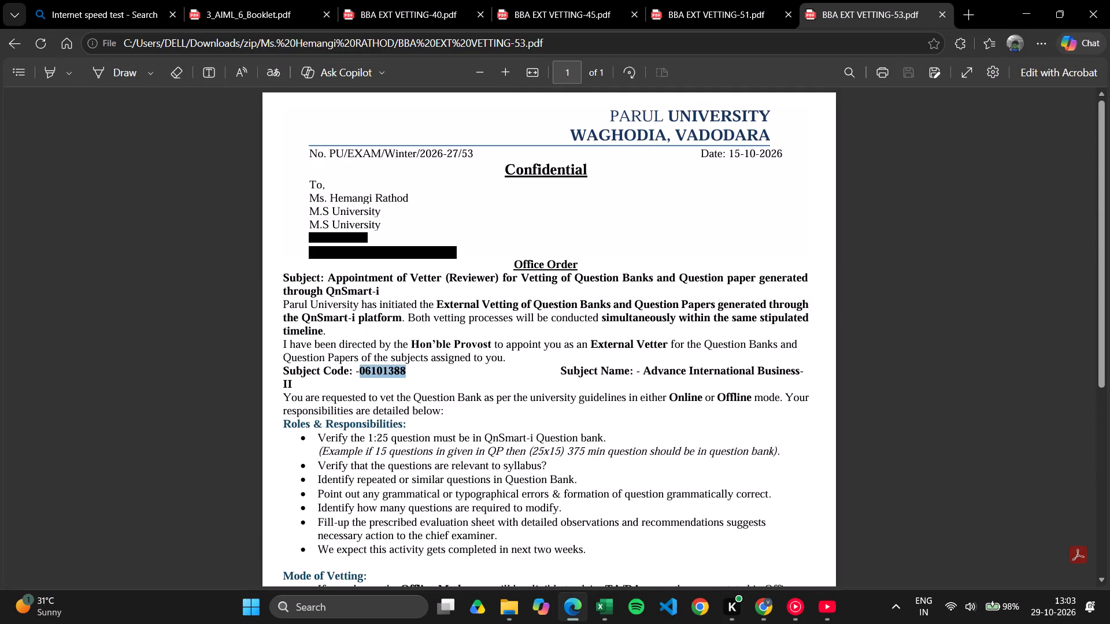
pyautogui.press('Tab')
pyautogui.hotkey('alt', 'Tab')
pyautogui.hotkey('alt', 'Tab')
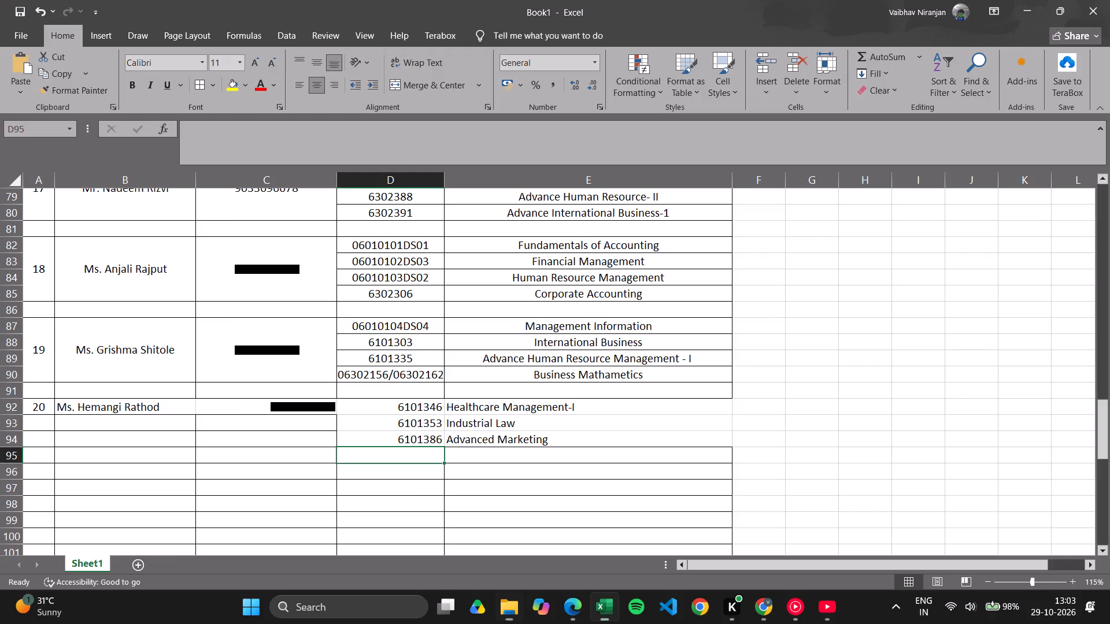
# Paste the subject code 06101388 from the BBA EXT VETTING-53 letter into cell D95 of Book1.
pyautogui.hotkey('ctrl', 'v')
# Copy the subject name text "Advance International Business" from the BBA EXT VETTING-53 letter into cell E95 of Book1.
pyautogui.click(472, 457)
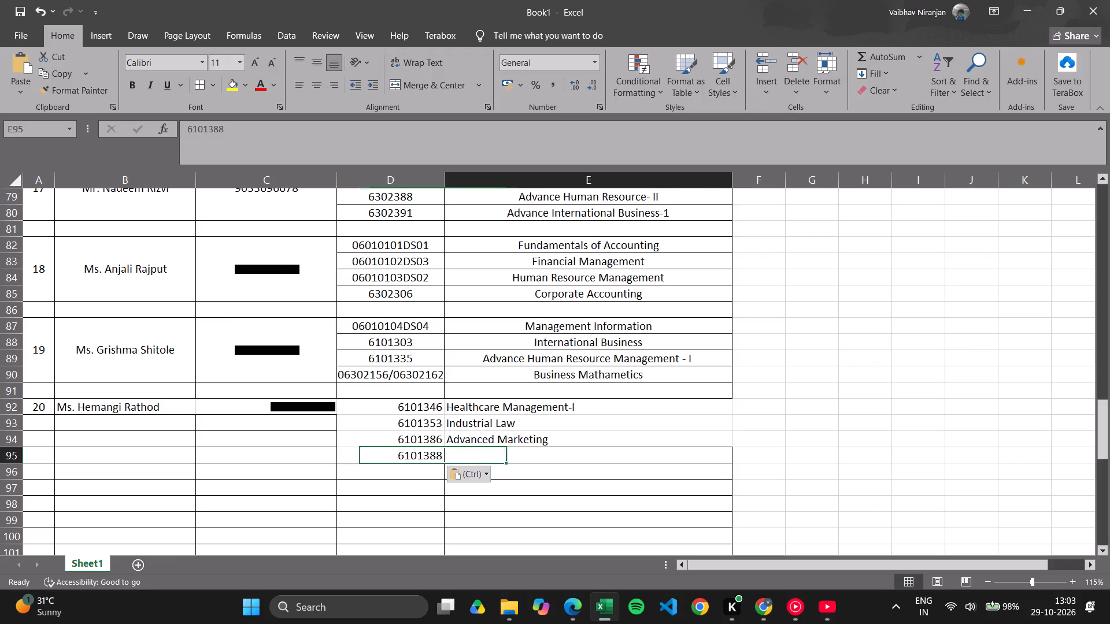
pyautogui.hotkey('alt', 'Tab')
pyautogui.hotkey('alt', 'Tab')
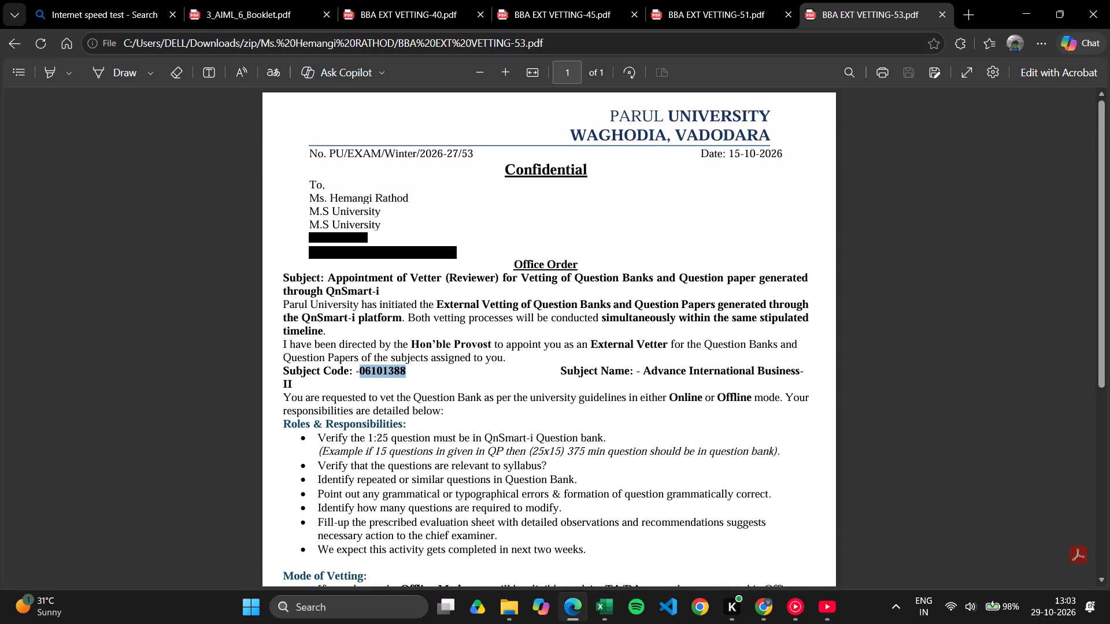
pyautogui.moveTo(643, 372); pyautogui.dragTo(801, 370)
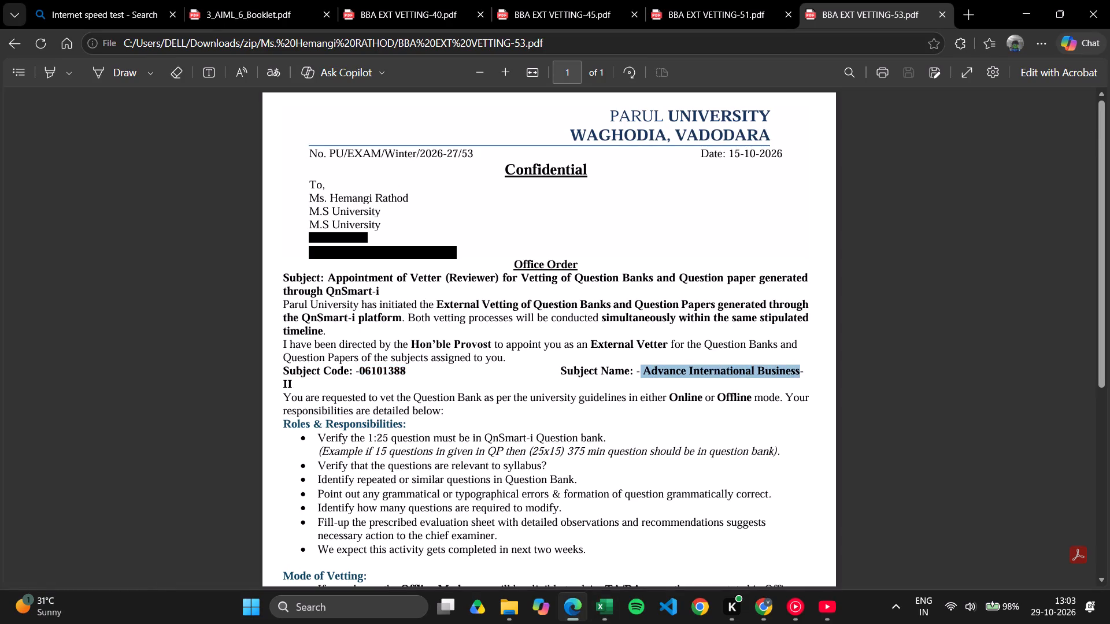
pyautogui.moveTo(801, 370); pyautogui.dragTo(805, 370)
pyautogui.hotkey('ctrl', 'c')
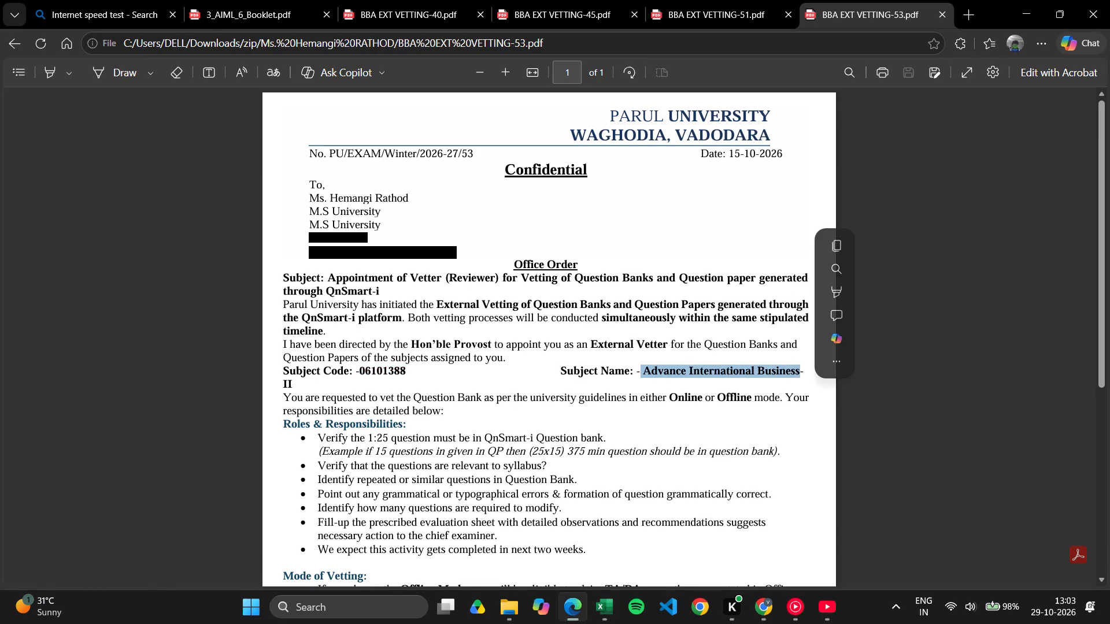
pyautogui.click(596, 608)
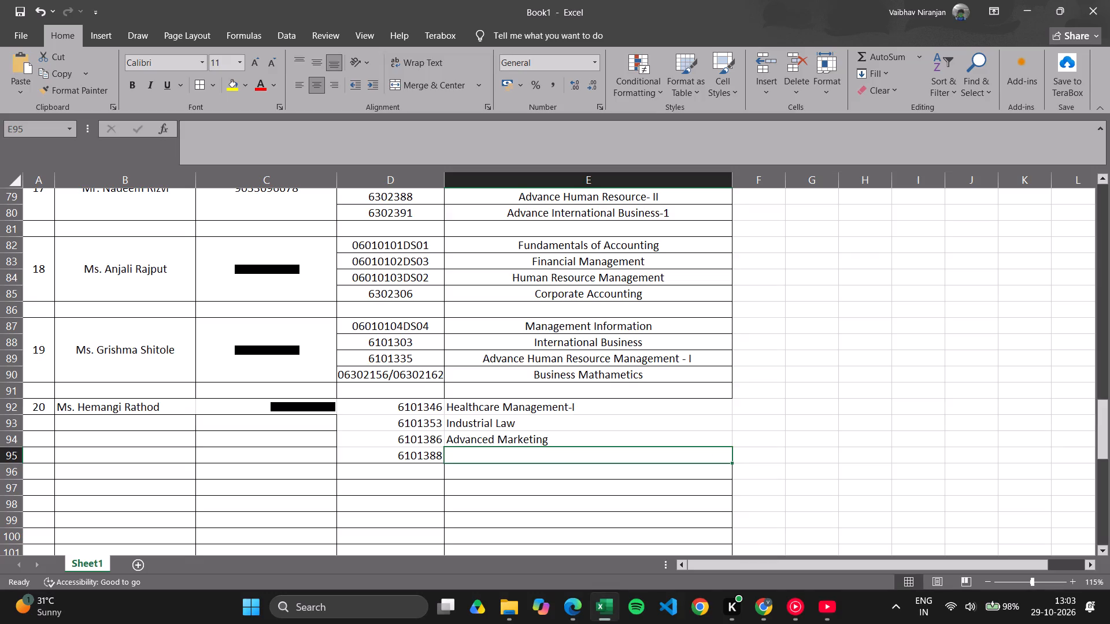
pyautogui.hotkey('ctrl', 'v')
# Append "-II" to the subject name in cell E95, copying the "II" from the BBA EXT VETTING-53 letter.
pyautogui.click(341, 138)
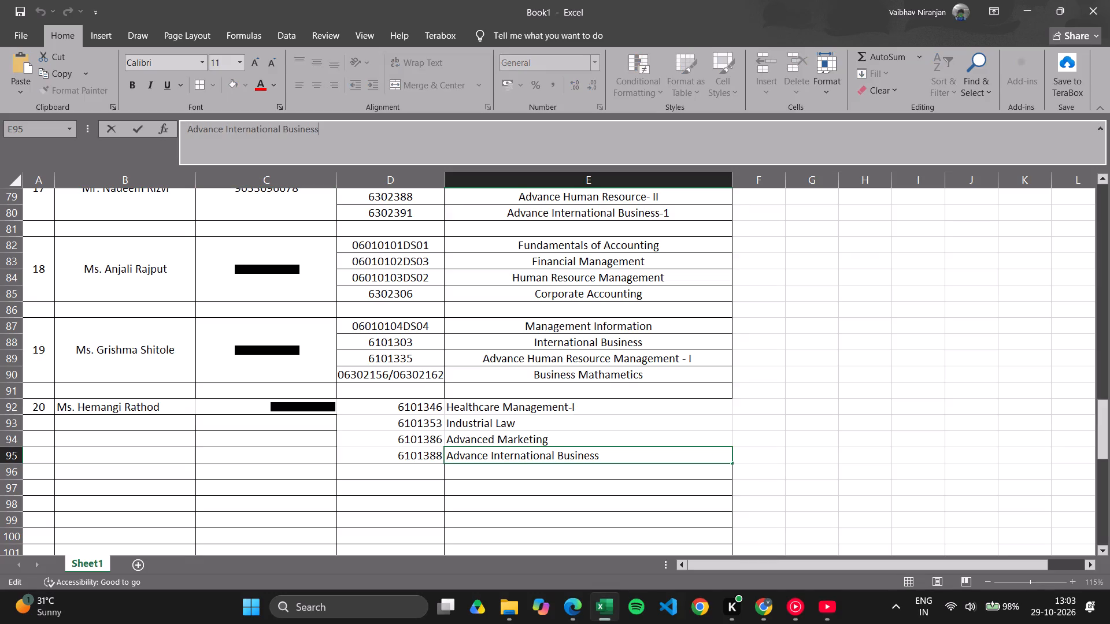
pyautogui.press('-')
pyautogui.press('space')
pyautogui.press('BackSpace')
pyautogui.click(572, 610)
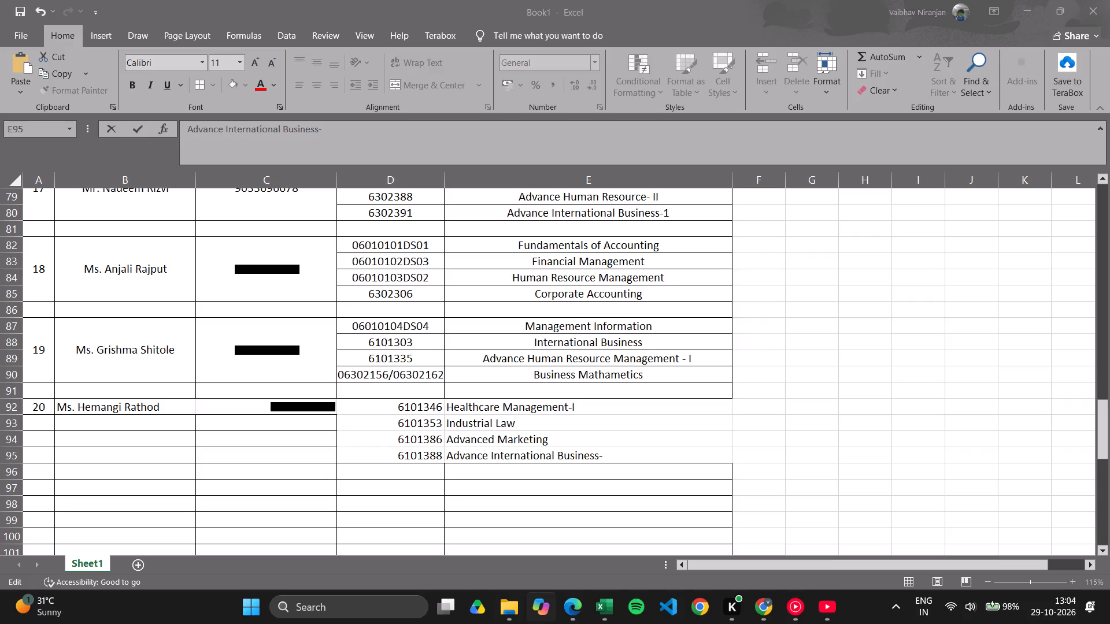
pyautogui.click(573, 605)
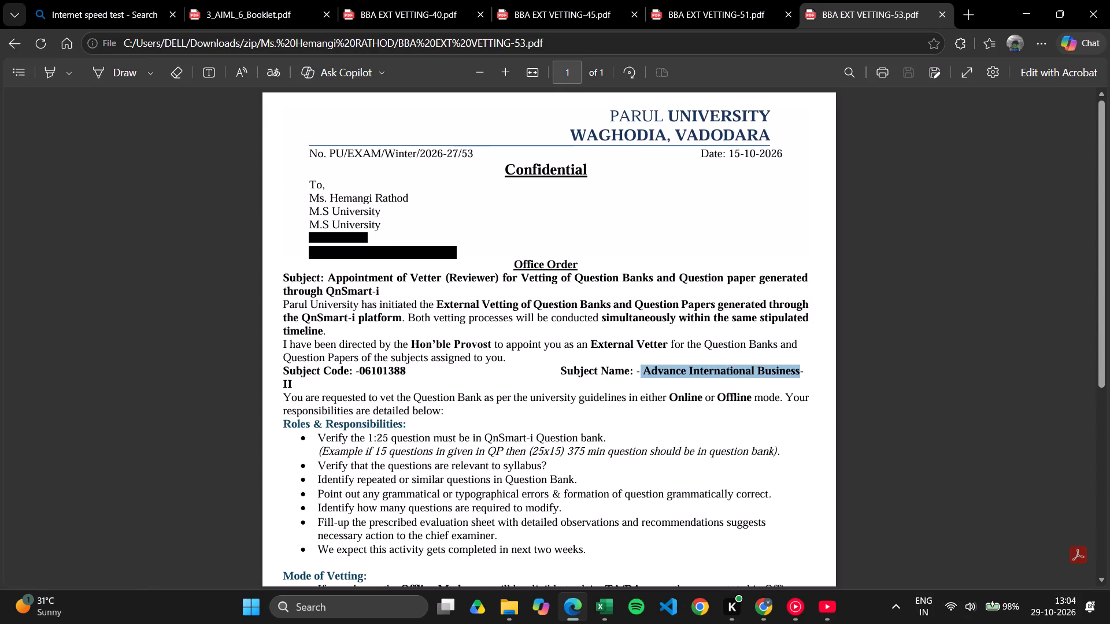
pyautogui.doubleClick(290, 385)
pyautogui.hotkey('ctrl', 'c')
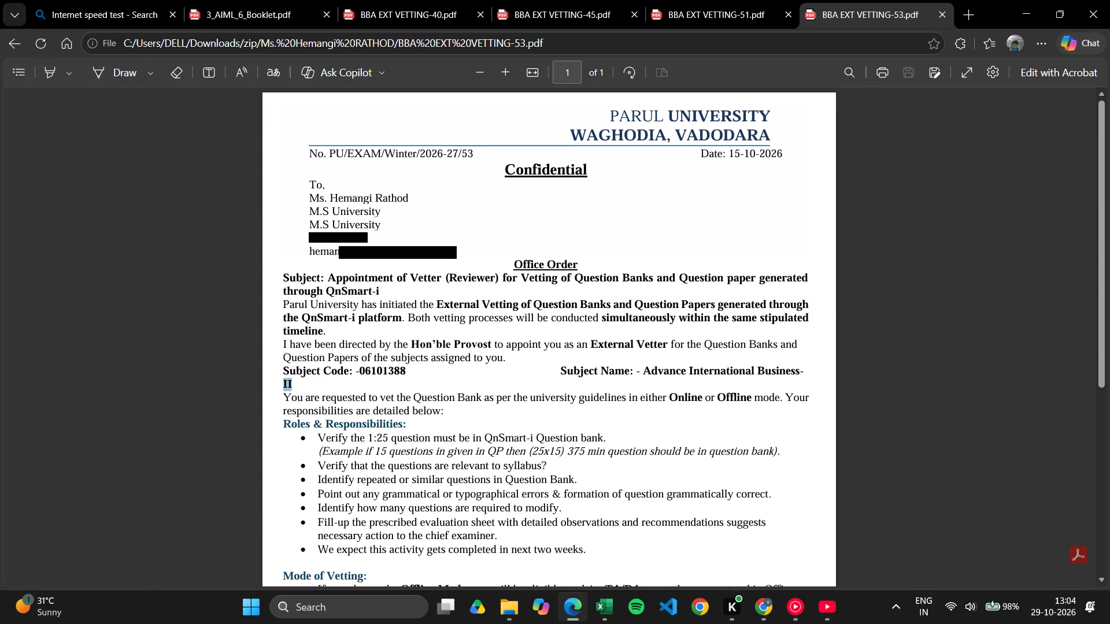
pyautogui.hotkey('alt', 'Tab')
pyautogui.hotkey('ctrl', 'v')
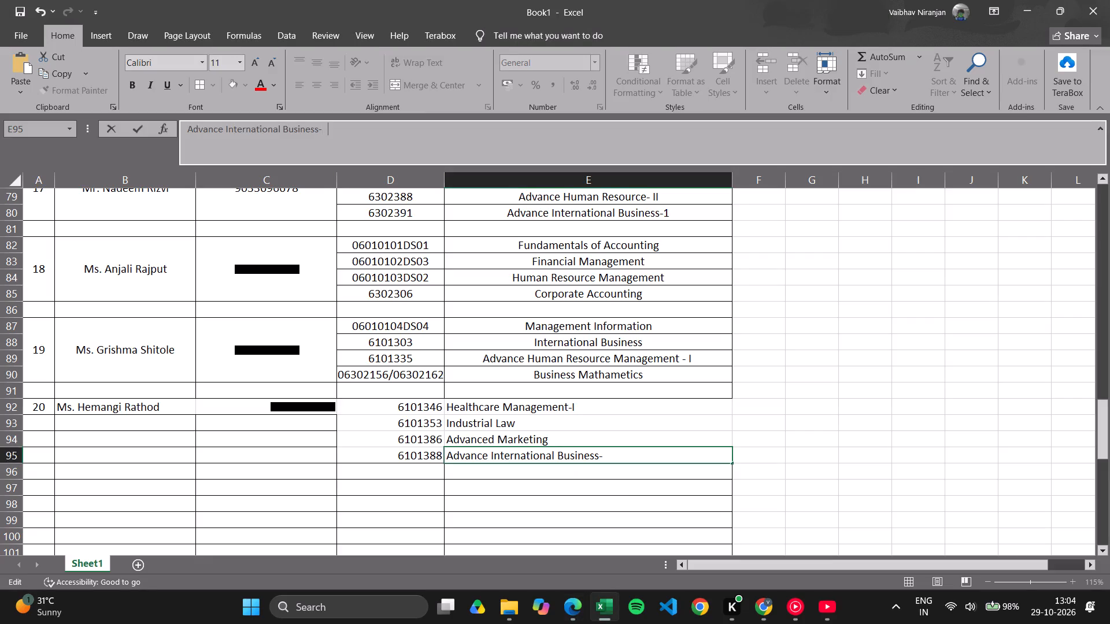
pyautogui.click(552, 523)
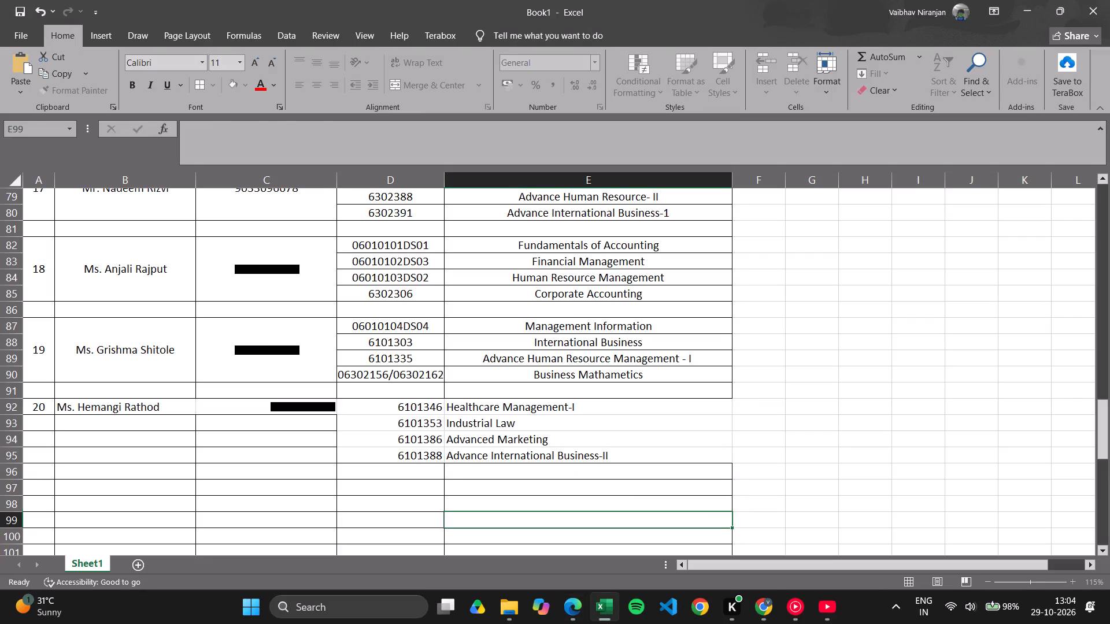
# Centre the entries in A92:E95 horizontally and vertically and apply all borders to the range.
pyautogui.moveTo(635, 458); pyautogui.dragTo(12, 407)
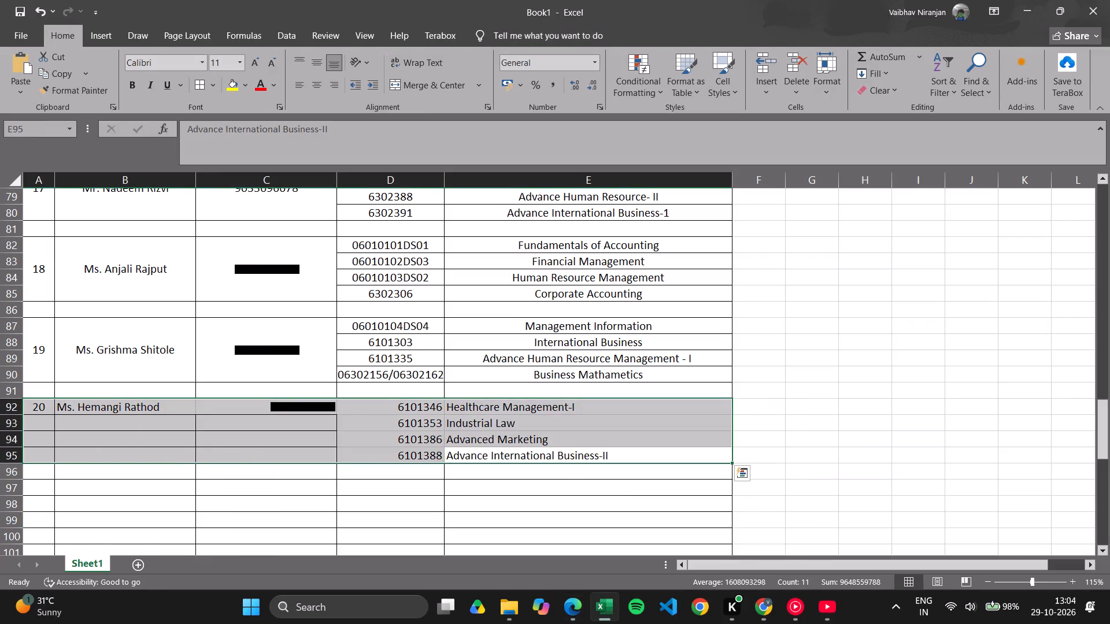
pyautogui.click(317, 83)
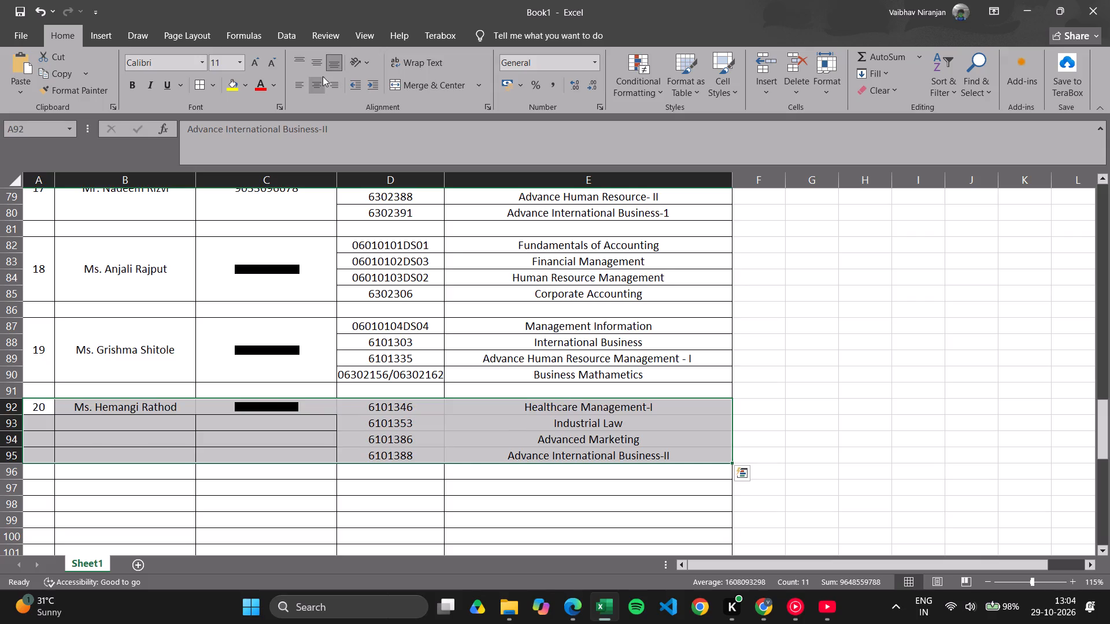
pyautogui.click(201, 90)
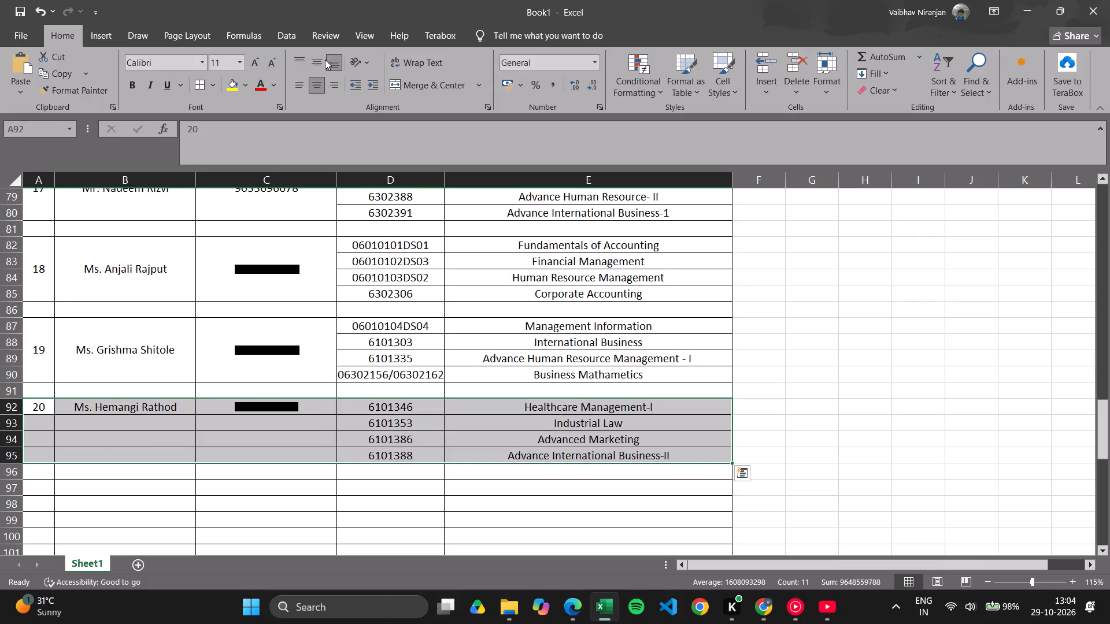
pyautogui.click(319, 64)
# Merge and centre the contact number, name and serial number cells of entry 20: C92:C95, B92:B95 and A92:A95.
pyautogui.moveTo(296, 404); pyautogui.dragTo(295, 455)
pyautogui.click(420, 83)
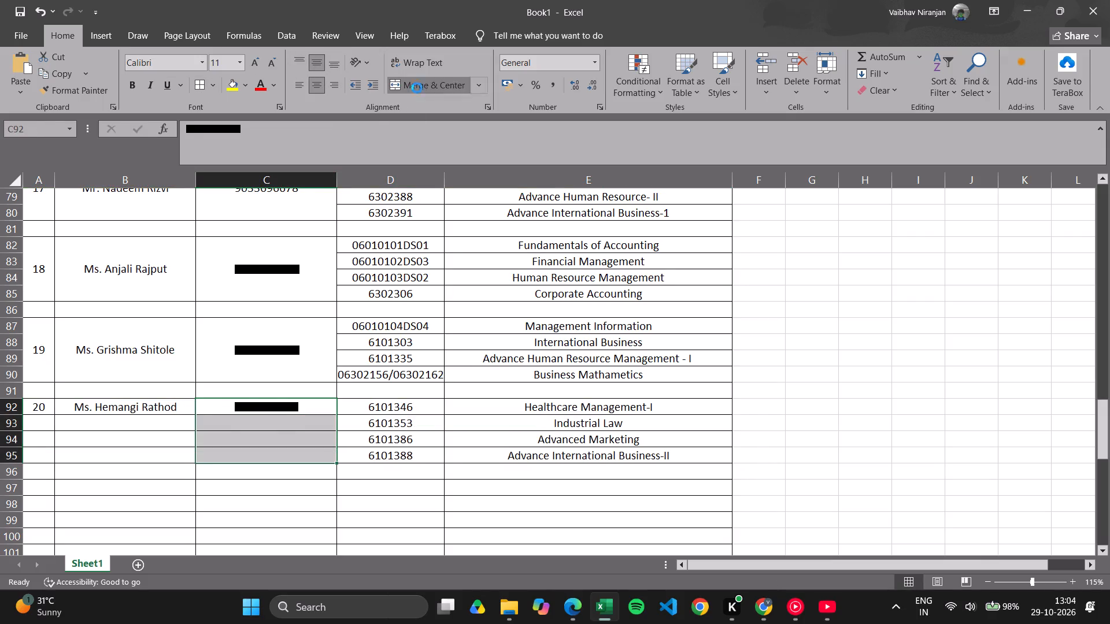
pyautogui.moveTo(184, 407); pyautogui.dragTo(187, 451)
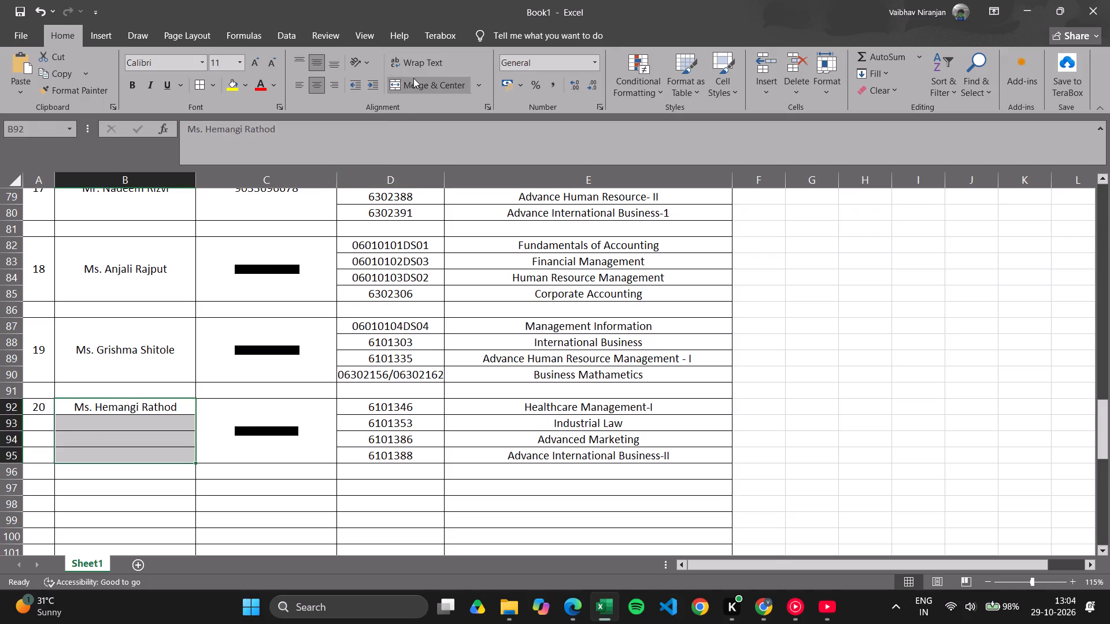
pyautogui.click(413, 78)
pyautogui.moveTo(40, 407); pyautogui.dragTo(42, 452)
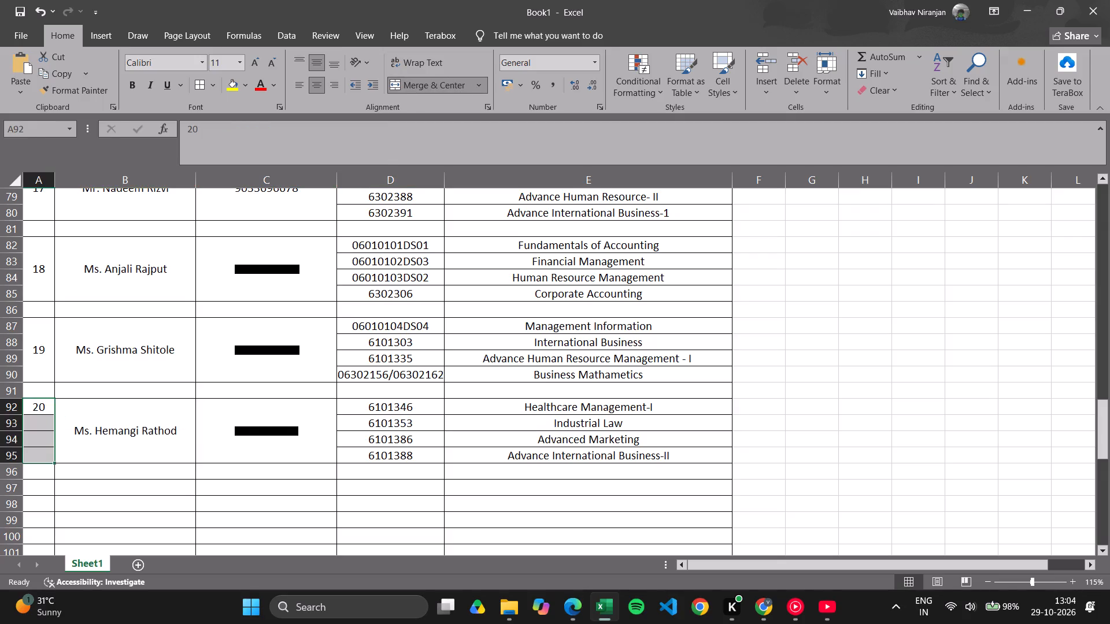
pyautogui.click(421, 84)
pyautogui.click(298, 402)
# Enter serial number 21 in cell A97 for the next vetter.
pyautogui.scroll(-2, 323, 466)
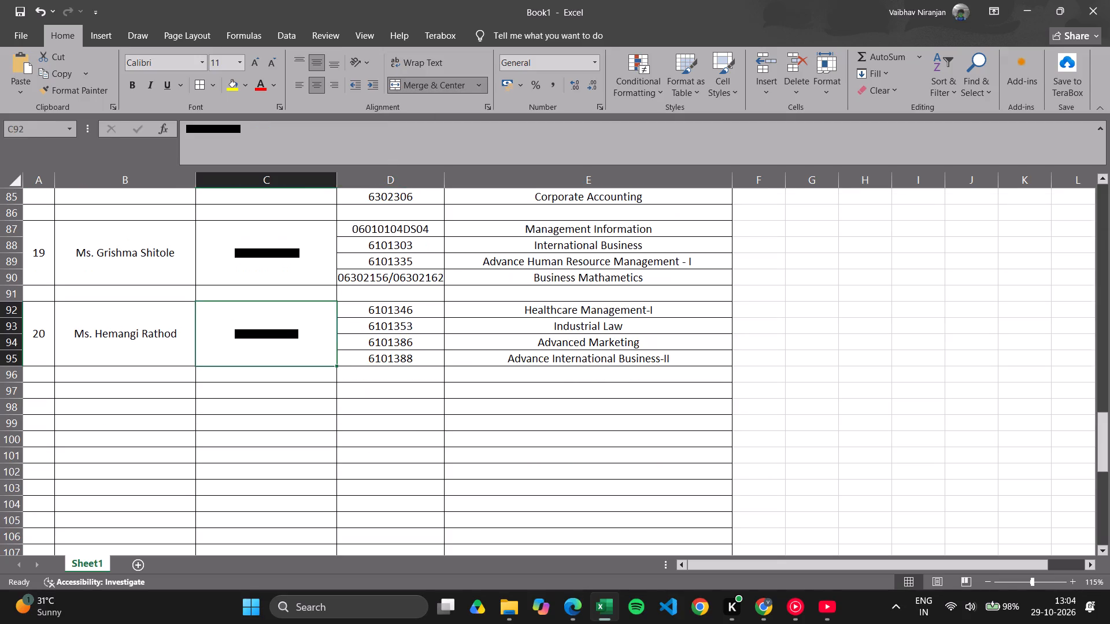
pyautogui.click(43, 392)
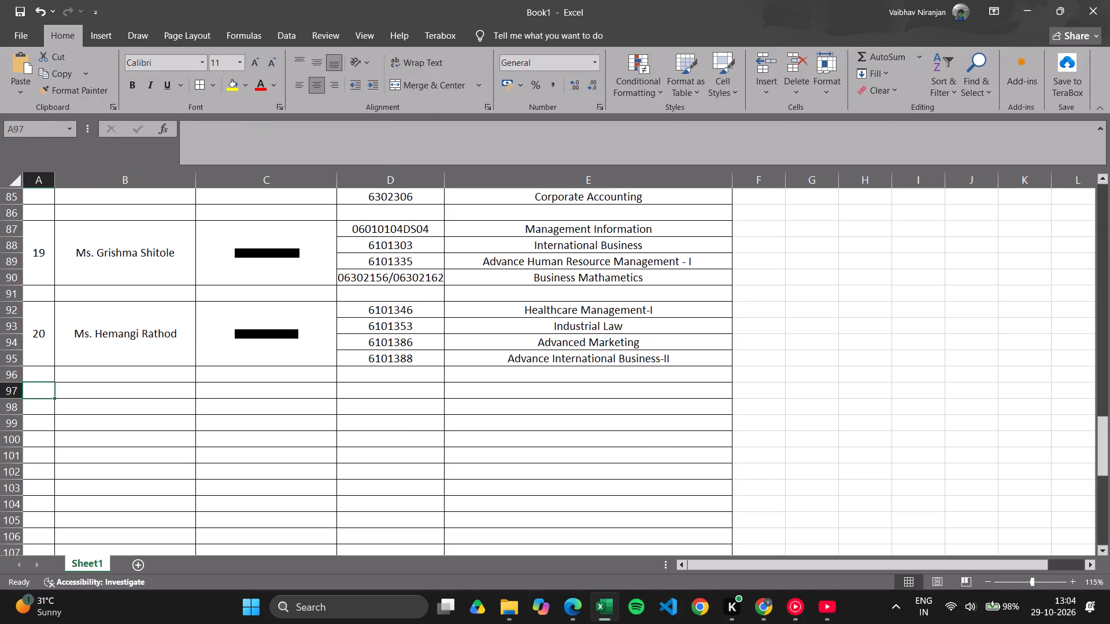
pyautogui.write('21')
pyautogui.click(142, 394)
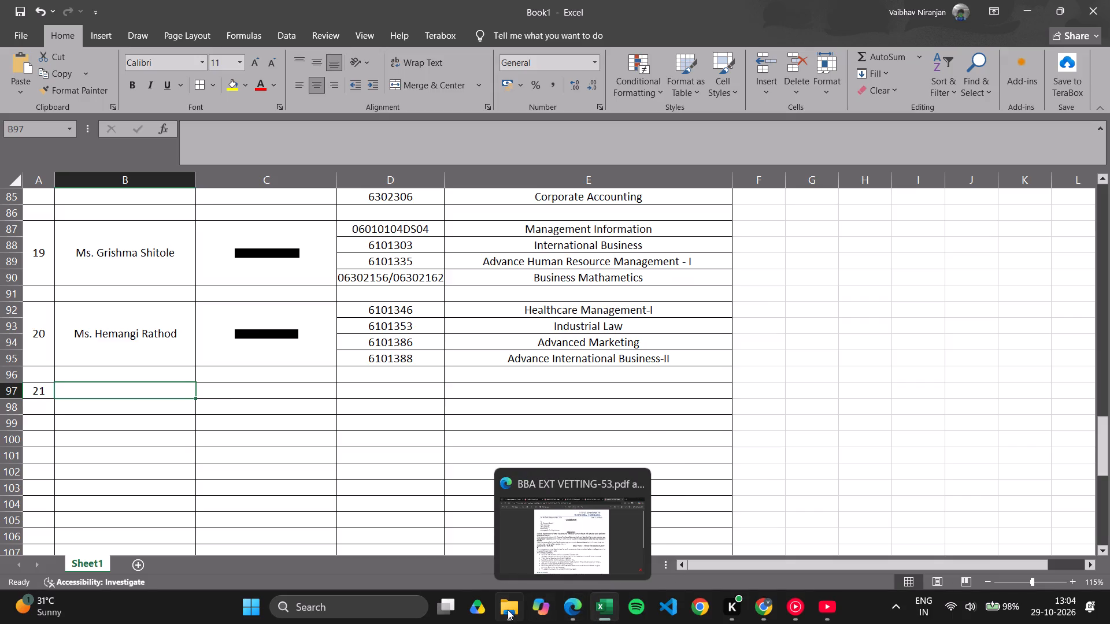
# Close the BBA EXT VETTING-40, 45, 51 and 53 letters in the browser and switch to File Explorer.
pyautogui.click(585, 614)
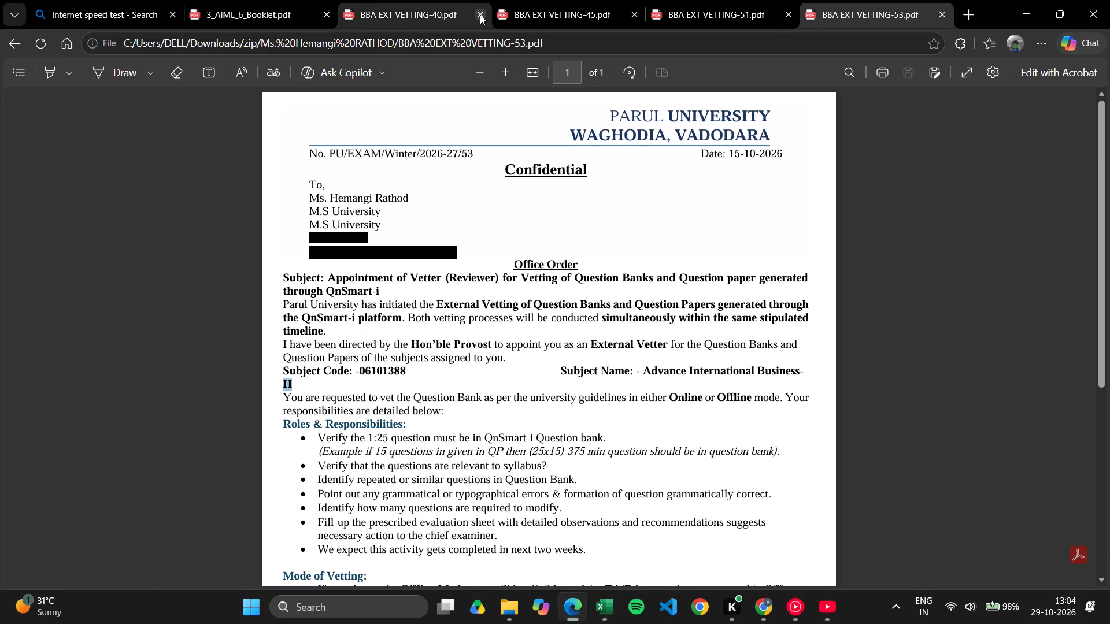
pyautogui.click(480, 14)
pyautogui.tripleClick(480, 14)
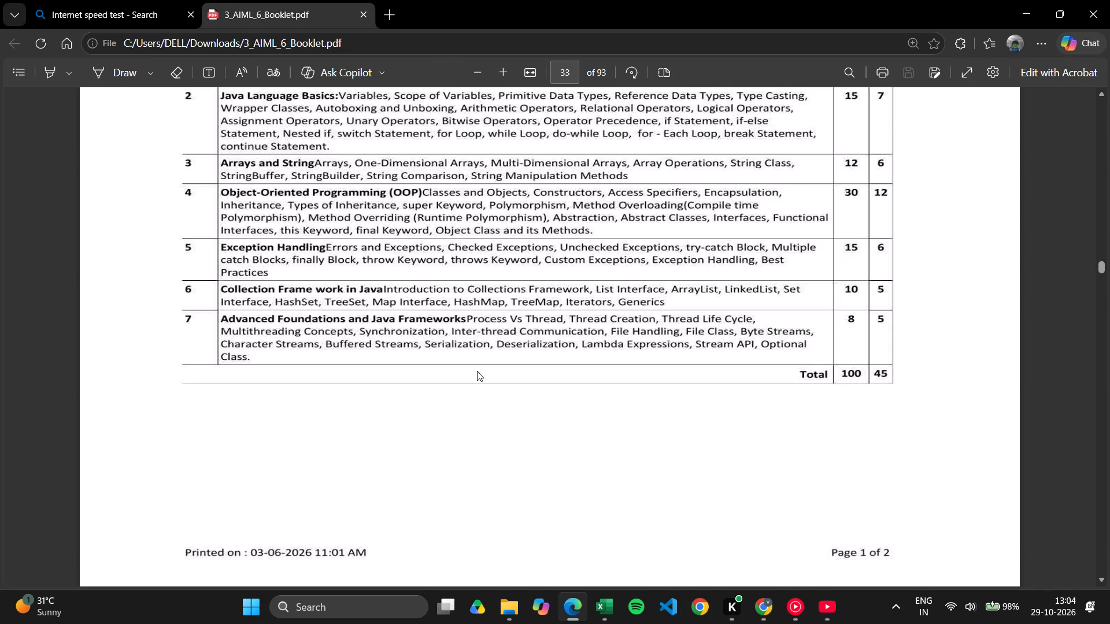
pyautogui.click(504, 614)
pyautogui.click(497, 623)
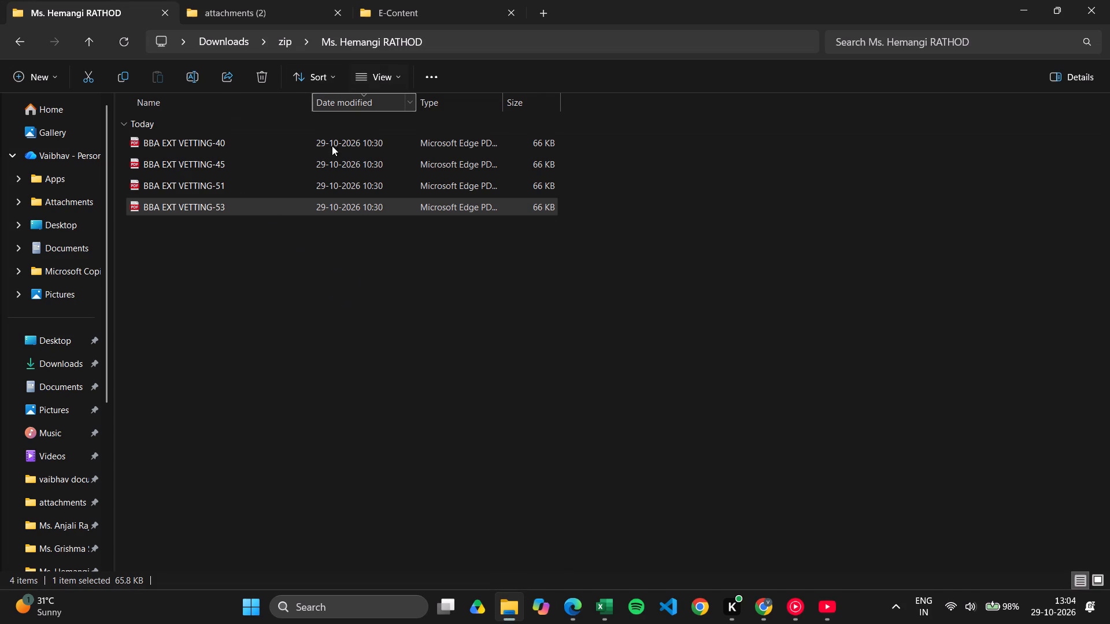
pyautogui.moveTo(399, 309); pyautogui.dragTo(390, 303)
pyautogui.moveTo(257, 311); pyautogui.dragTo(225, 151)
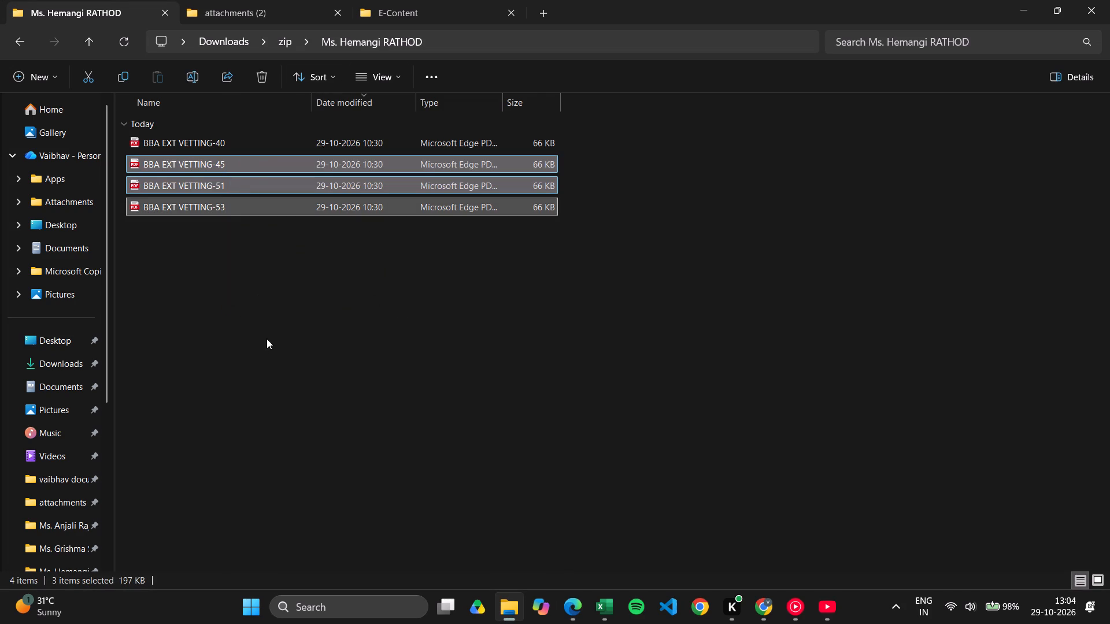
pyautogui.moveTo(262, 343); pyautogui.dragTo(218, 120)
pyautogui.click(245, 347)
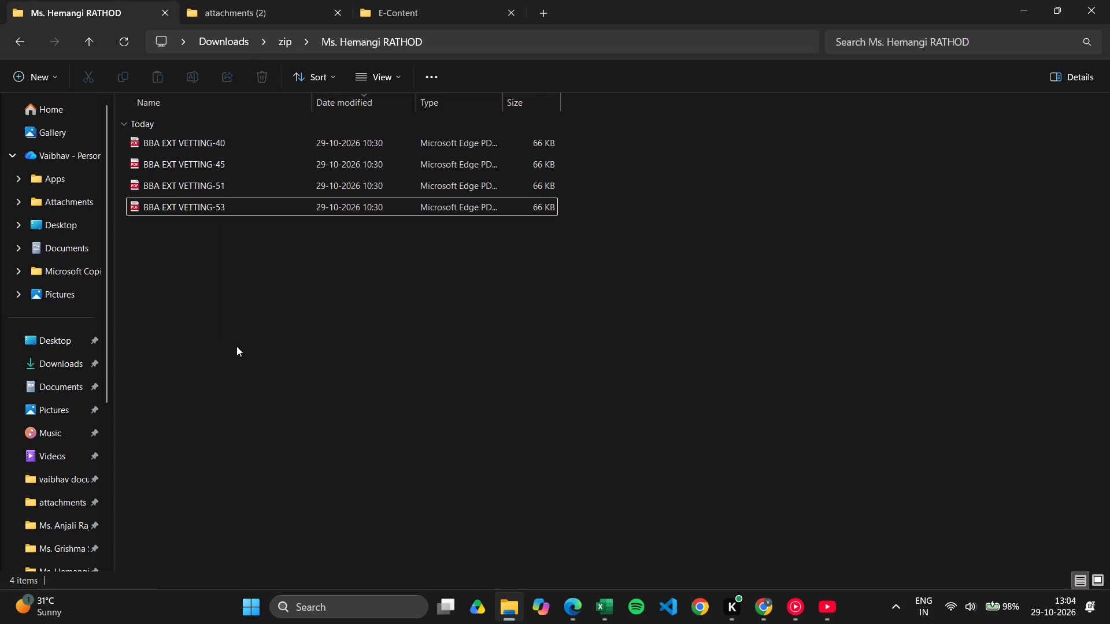
# Return to the zip folder and open the BBA EXT VETTING-21 letter from the next vetter's folder.
pyautogui.click(22, 51)
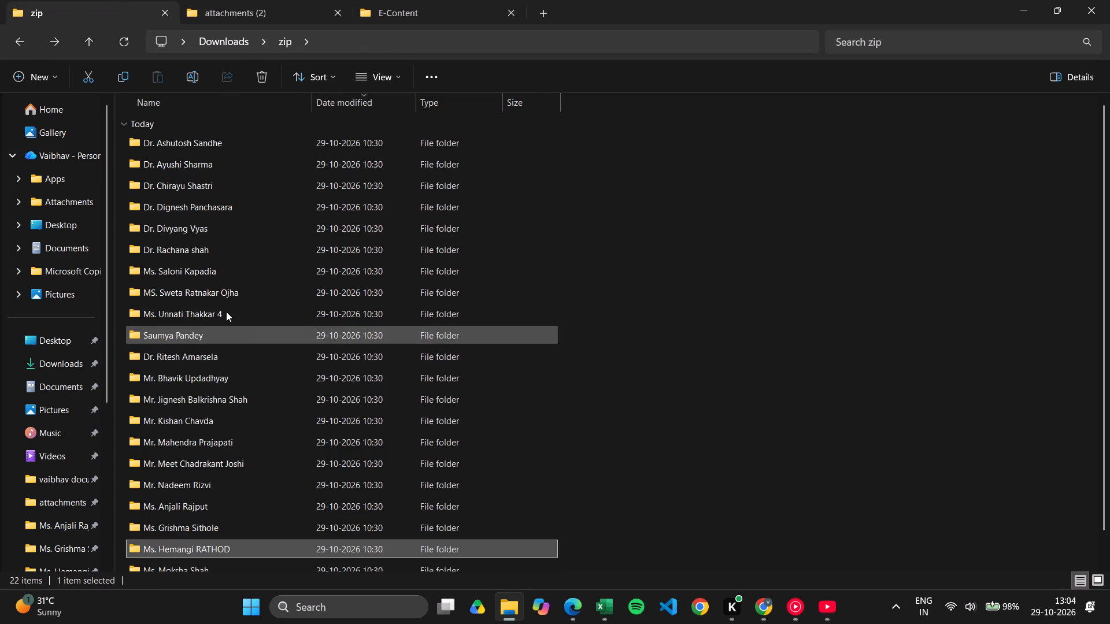
pyautogui.scroll(-6, 265, 386)
pyautogui.doubleClick(232, 543)
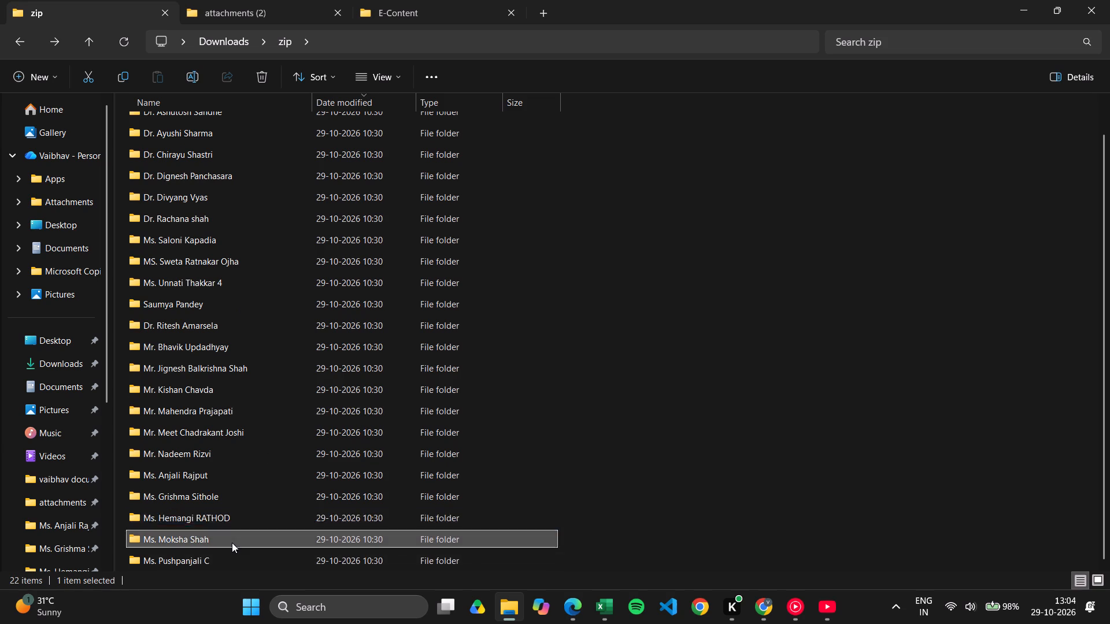
pyautogui.doubleClick(247, 143)
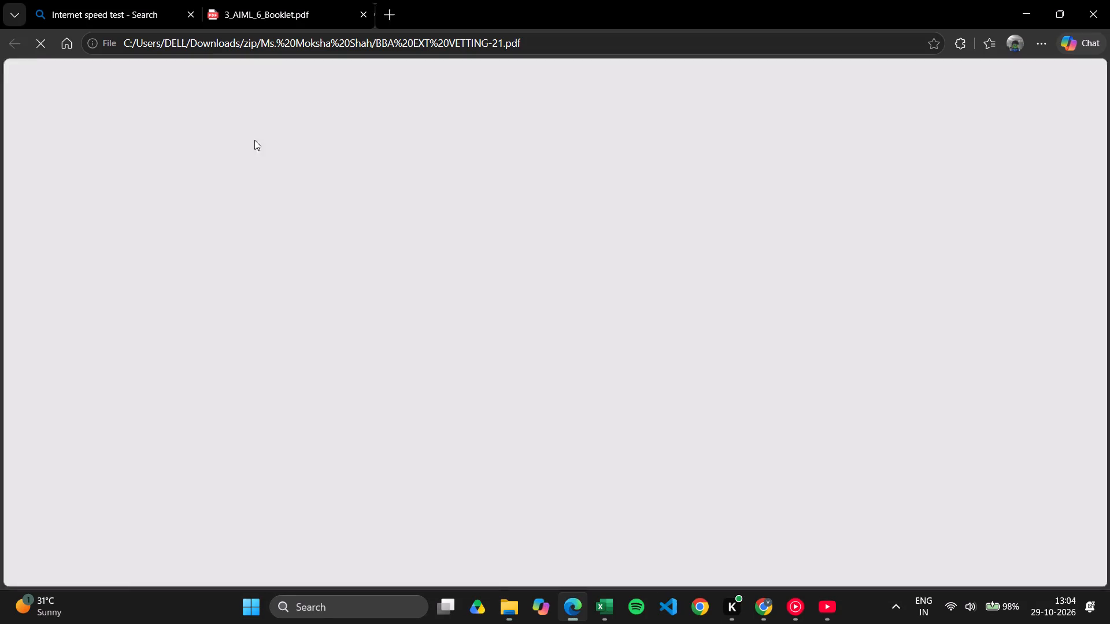
# Copy the vetter's name with title from the BBA EXT VETTING-21 letter into cell B97 of Book1.
pyautogui.tripleClick(375, 194)
pyautogui.click(375, 194)
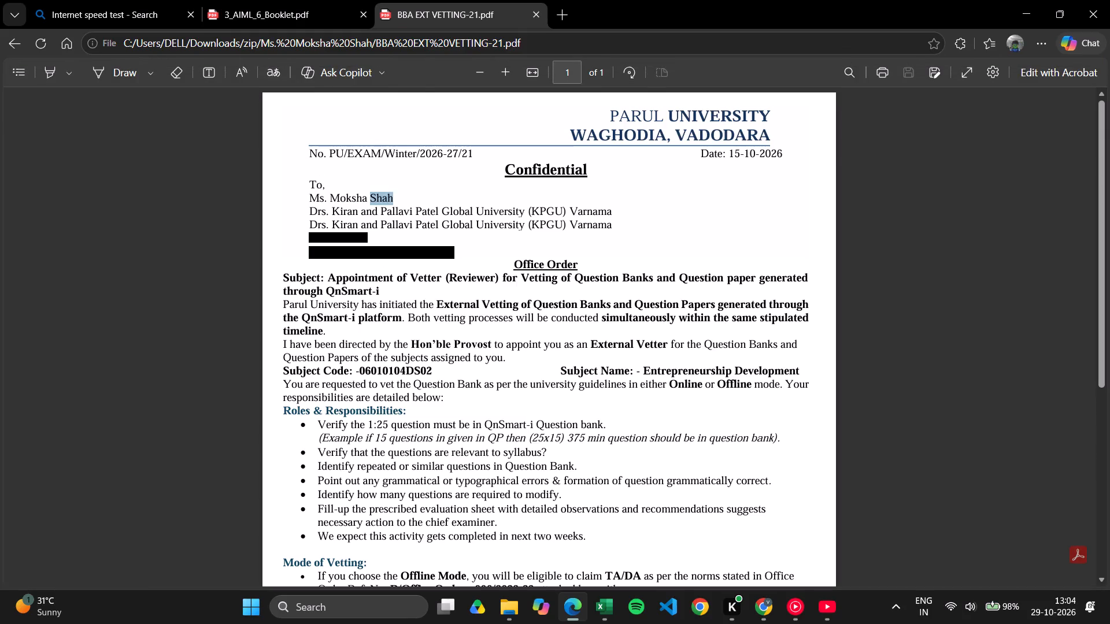
pyautogui.tripleClick(377, 193)
pyautogui.hotkey('ctrl', 'c')
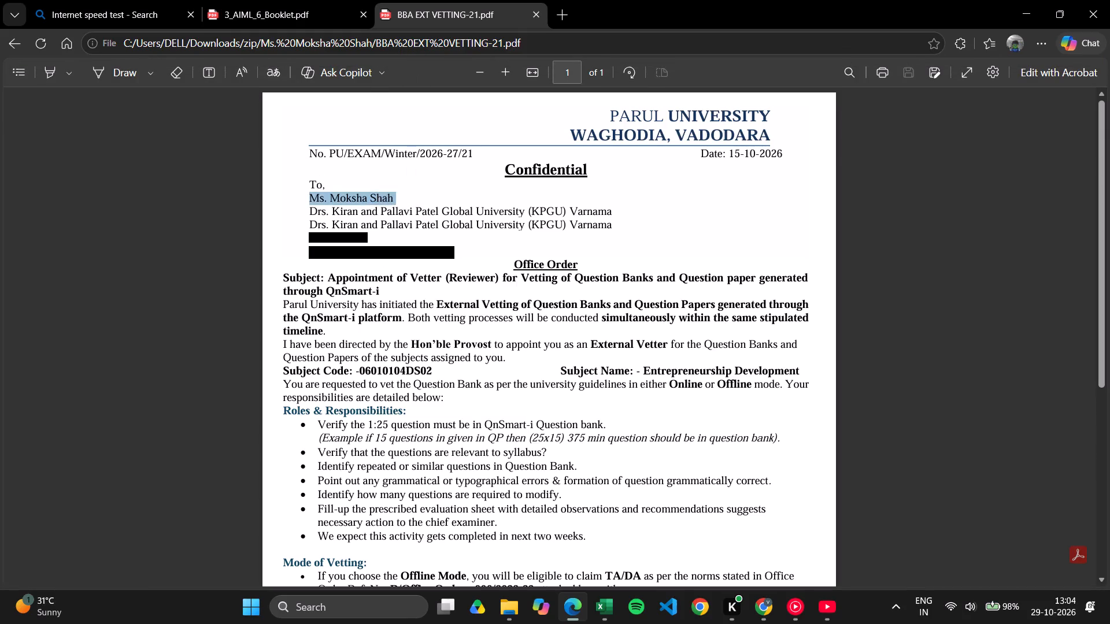
pyautogui.hotkey('alt', 'Tab')
pyautogui.hotkey('alt', 'Tab')
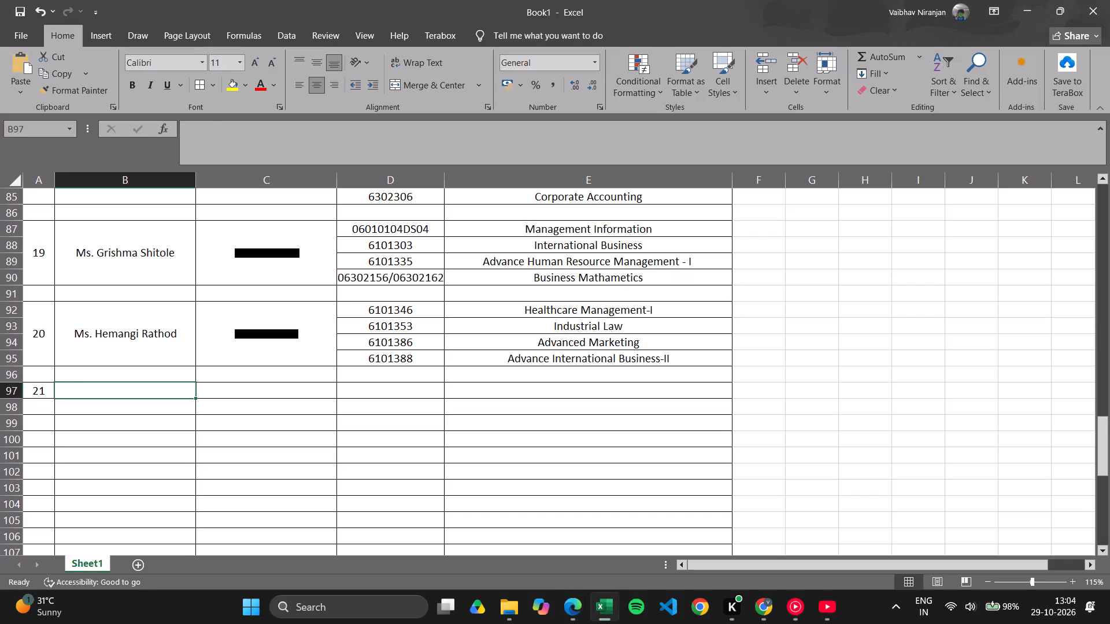
pyautogui.hotkey('ctrl', 'v')
# Copy the vetter's contact number from the BBA EXT VETTING-21 letter for cell C97 of Book1.
pyautogui.click(267, 395)
pyautogui.hotkey('alt', 'Tab')
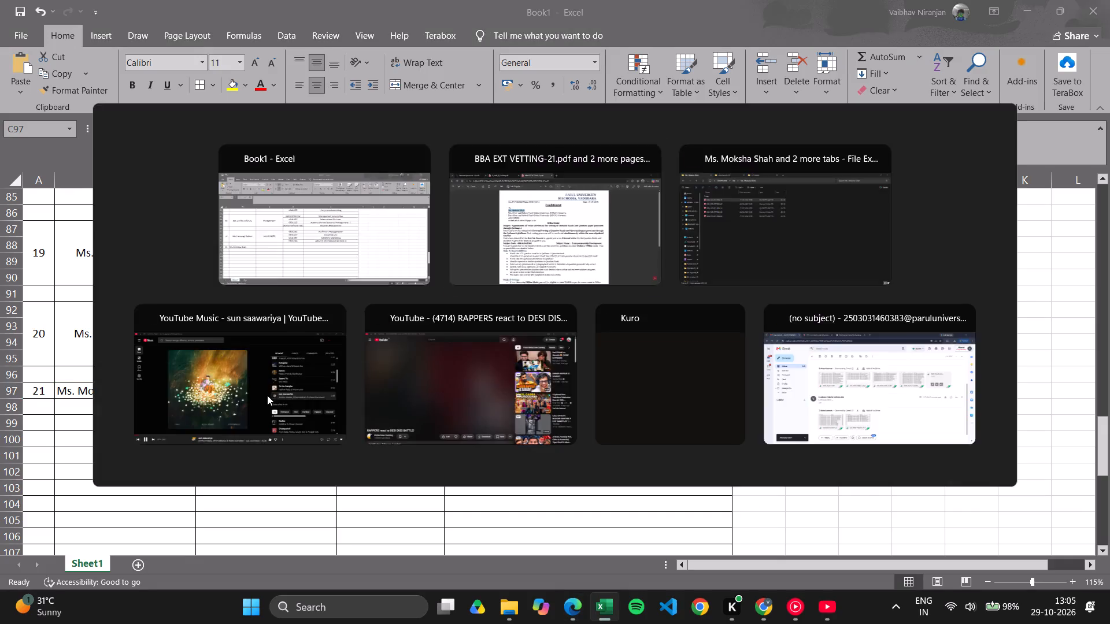
pyautogui.doubleClick(328, 237)
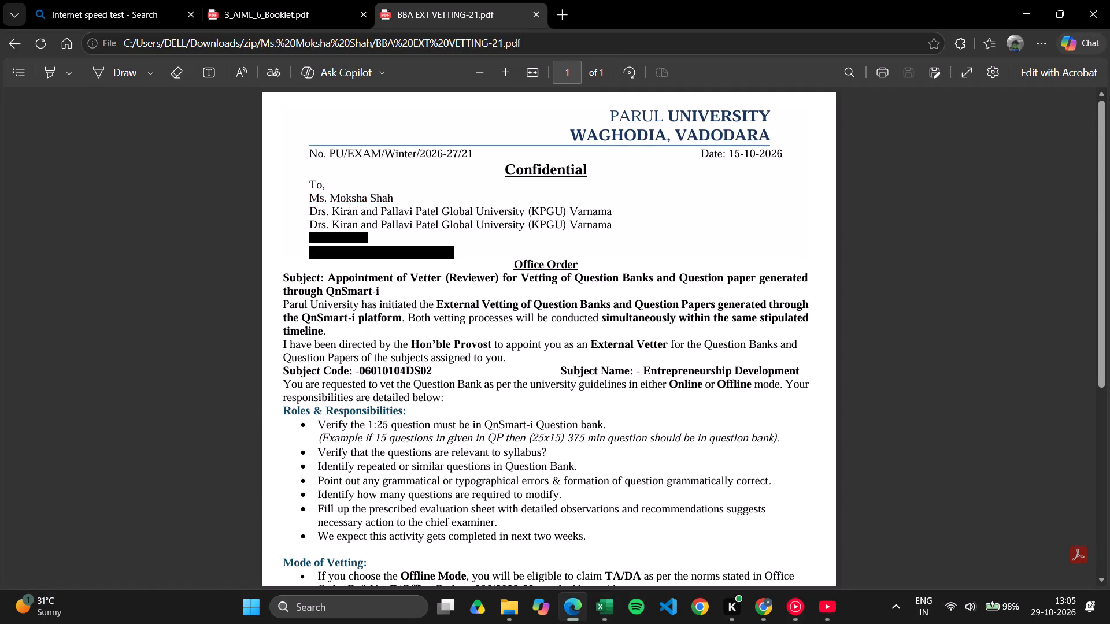
# Copy the vetter's mobile number from the BBA EXT VETTING-21 letter into cell C97 of entry 21 and select cell D97.
pyautogui.hotkey('ctrl', 'c')
pyautogui.hotkey('alt', 'Tab')
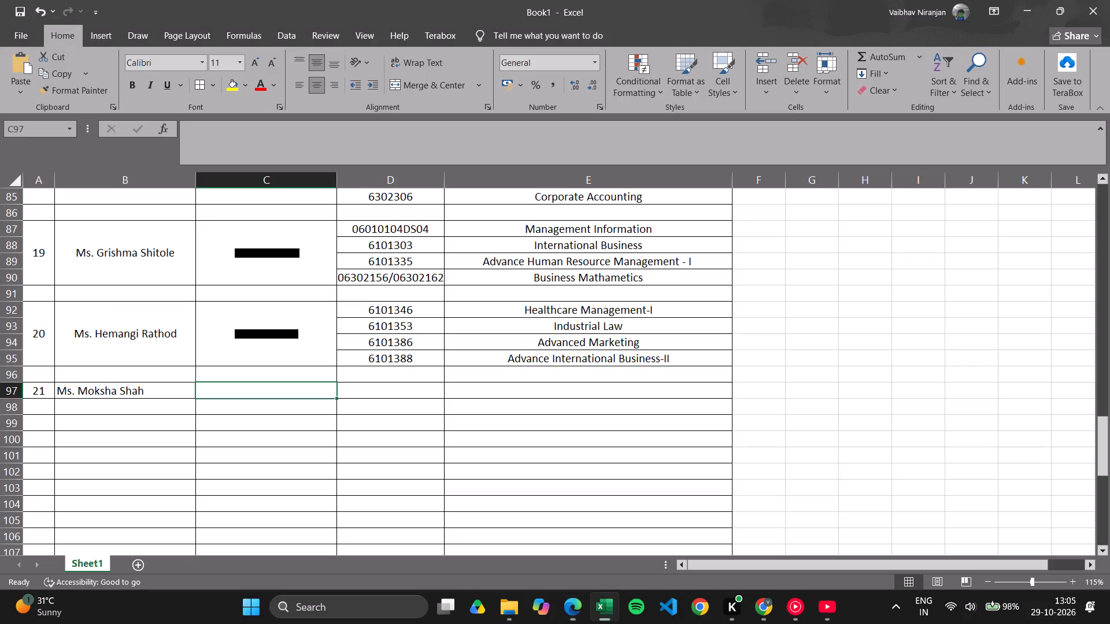
pyautogui.hotkey('ctrl', 'v')
pyautogui.click(377, 389)
pyautogui.hotkey('alt', 'Tab')
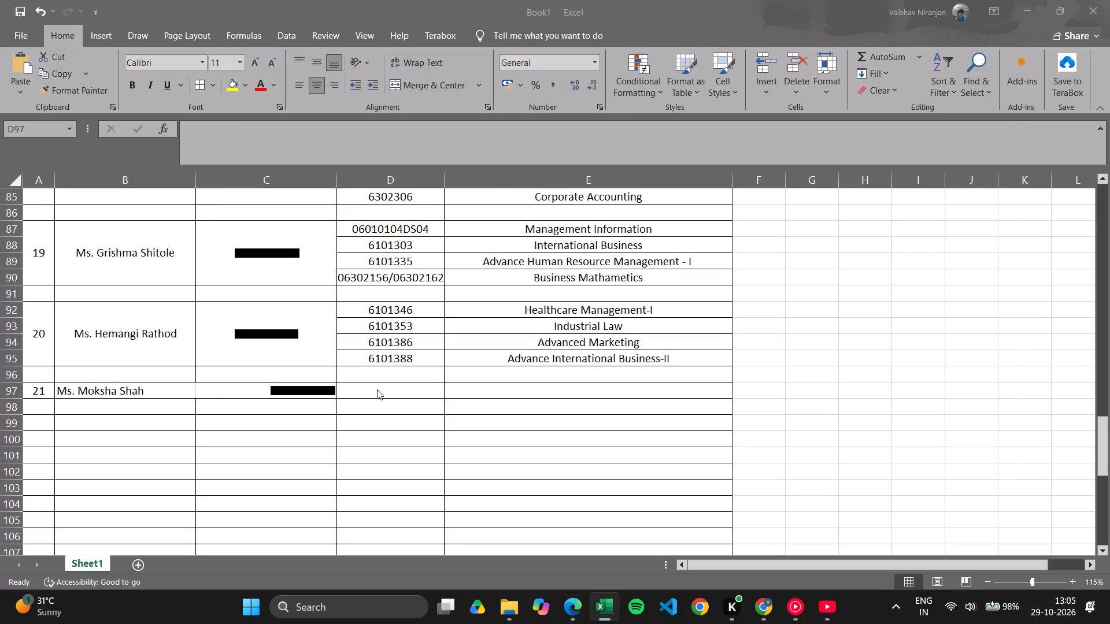
# Copy the subject code 06010104DS02 from the BBA EXT VETTING-21 letter into cell D97 of Book1.
pyautogui.doubleClick(394, 377)
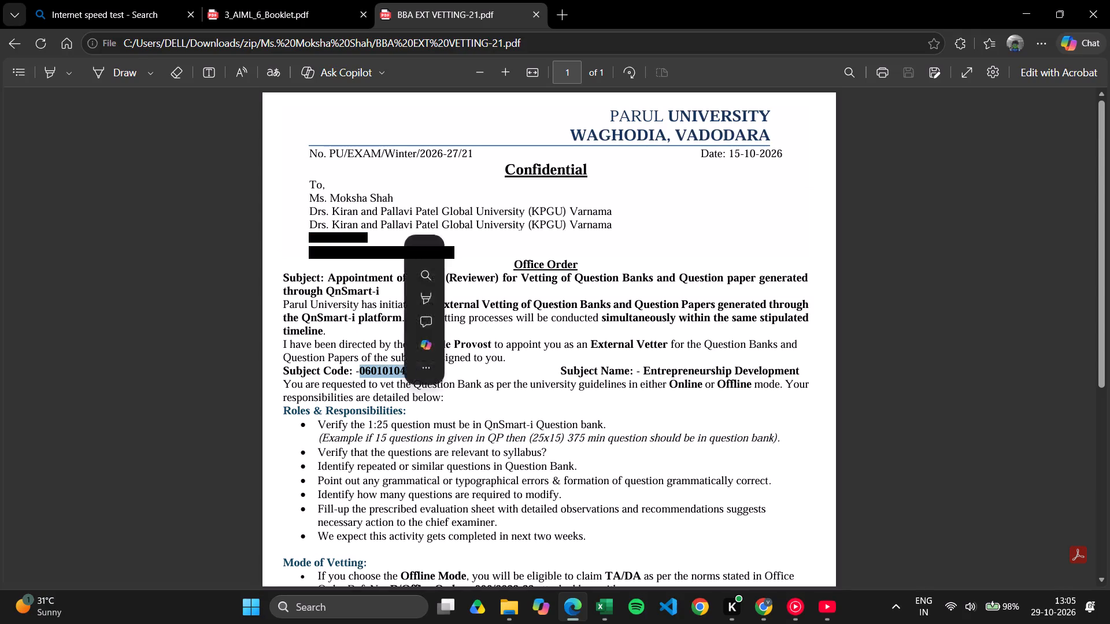
pyautogui.hotkey('ctrl', 'c')
pyautogui.hotkey('alt', 'Tab')
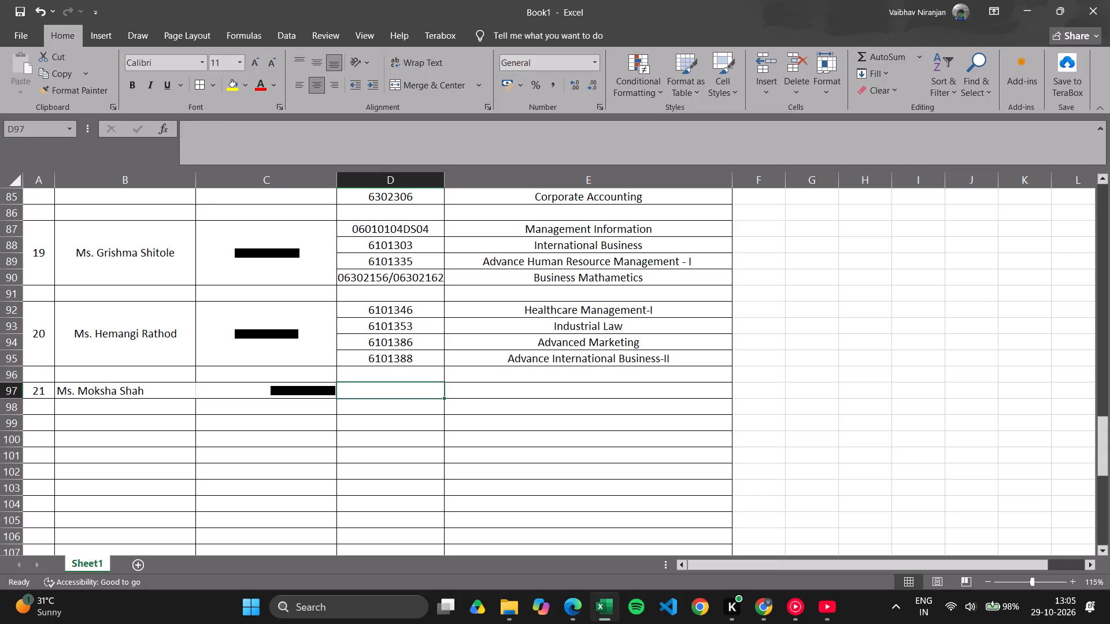
pyautogui.hotkey('ctrl', 'v')
# Copy the subject name "Entrepreneurship Development" from the BBA EXT VETTING-21 letter into cell E97.
pyautogui.hotkey('alt', 'Tab')
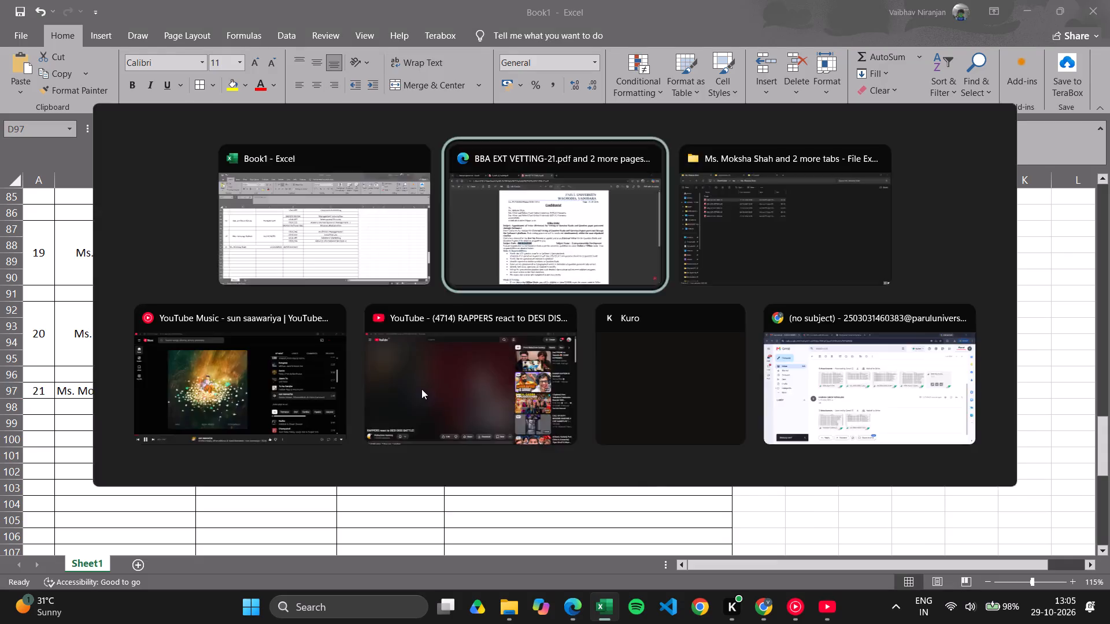
pyautogui.moveTo(646, 371); pyautogui.dragTo(785, 367)
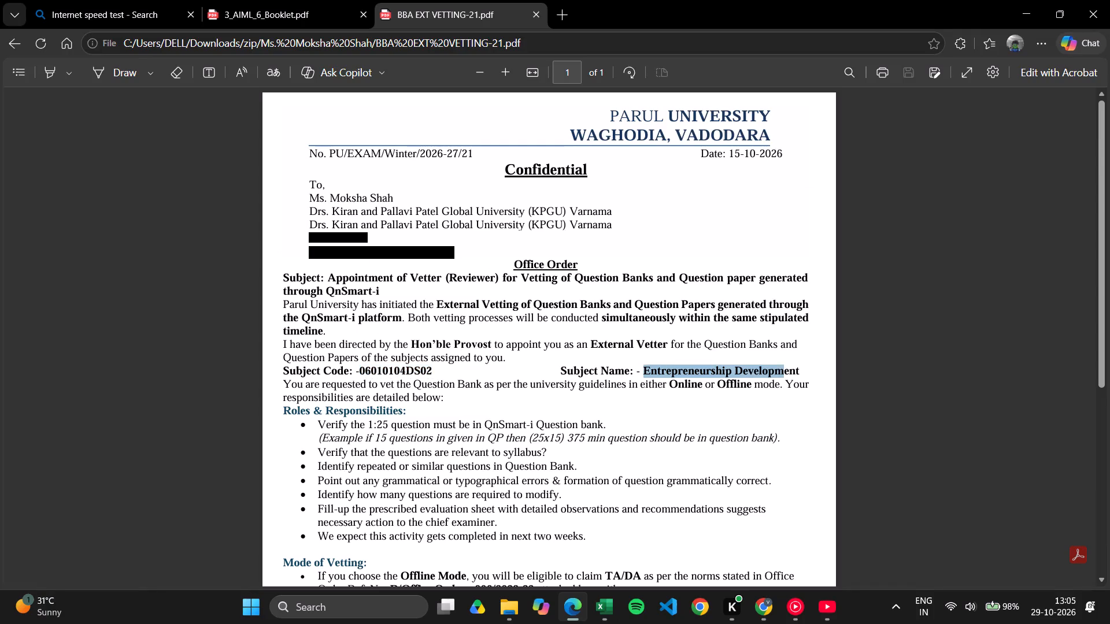
pyautogui.moveTo(785, 367); pyautogui.dragTo(800, 370)
pyautogui.hotkey('ctrl', 'c')
pyautogui.hotkey('alt', 'Tab')
pyautogui.click(546, 392)
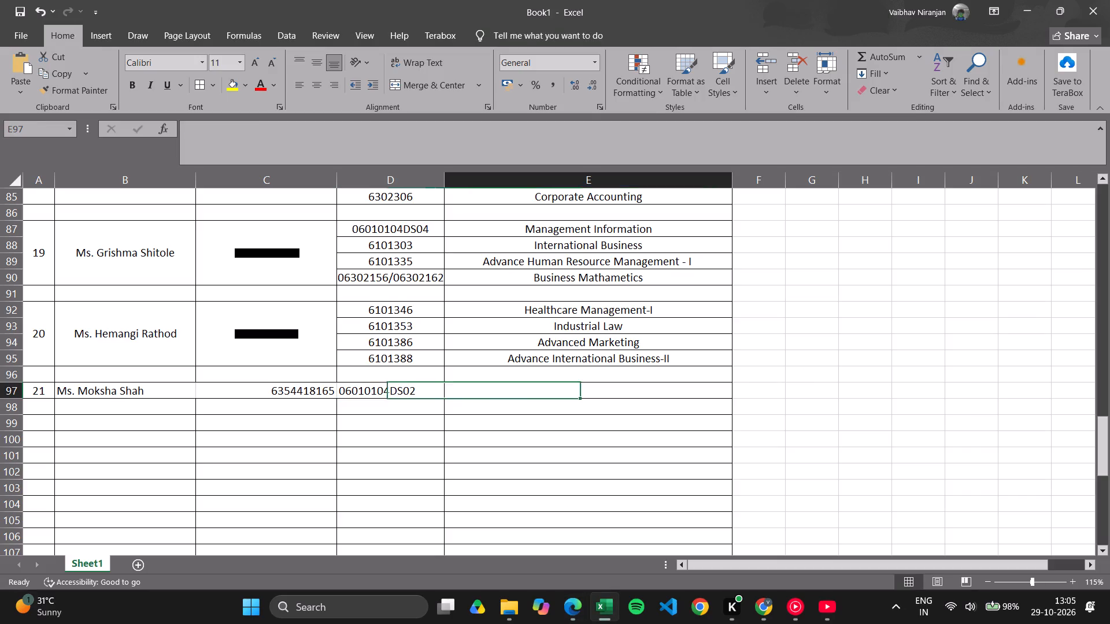
pyautogui.hotkey('ctrl', 'c')
pyautogui.hotkey('alt', 'Tab')
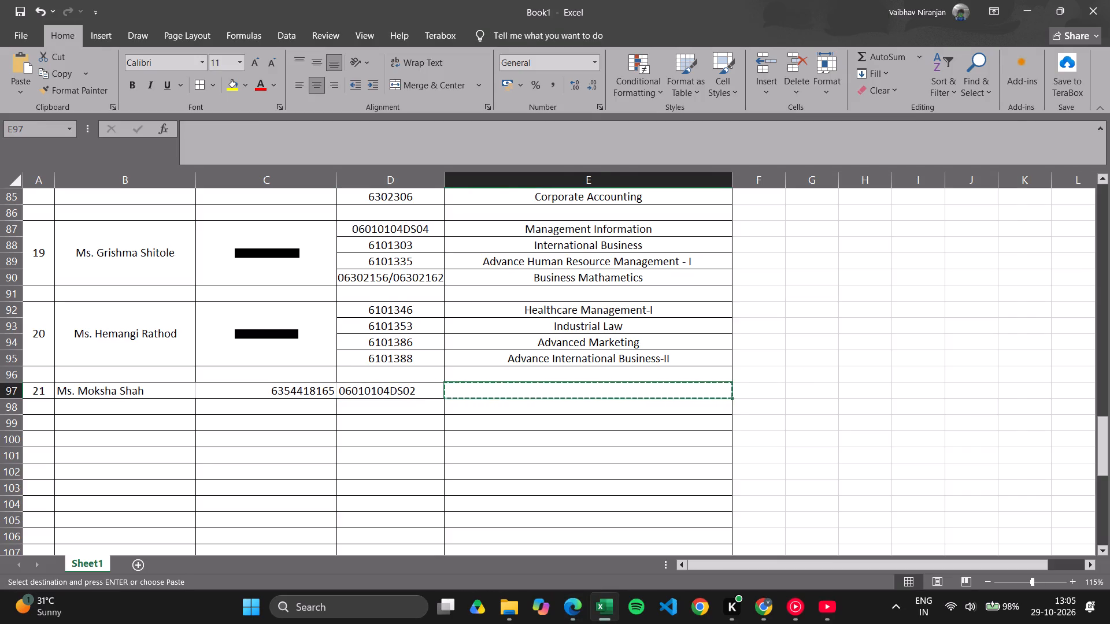
pyautogui.hotkey('ctrl', 'c')
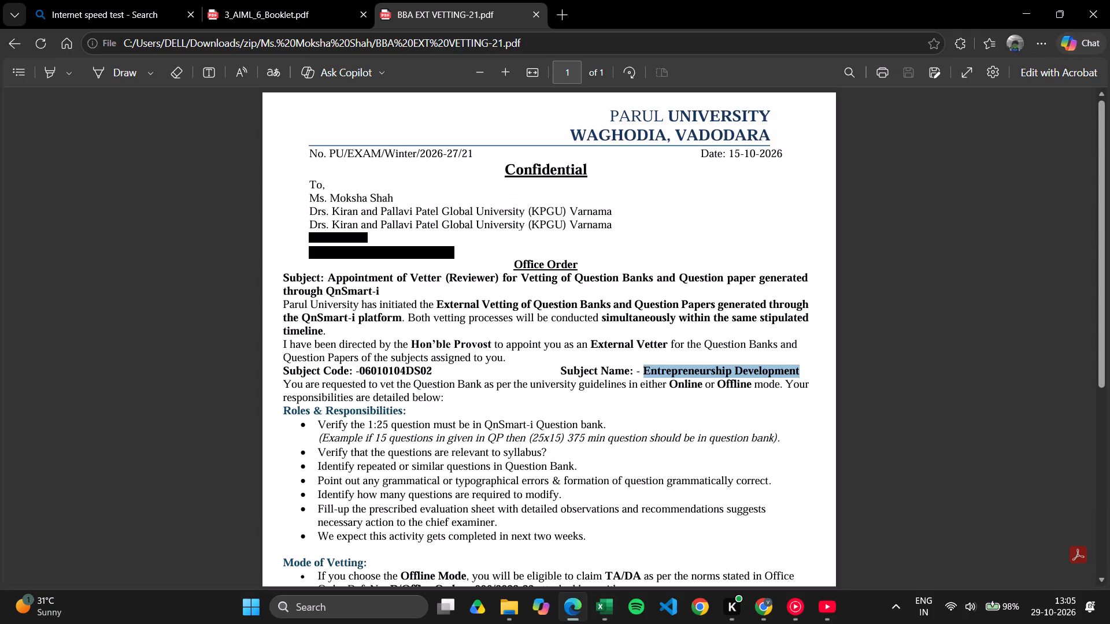
pyautogui.hotkey('alt', 'Tab')
pyautogui.hotkey('ctrl', 'v')
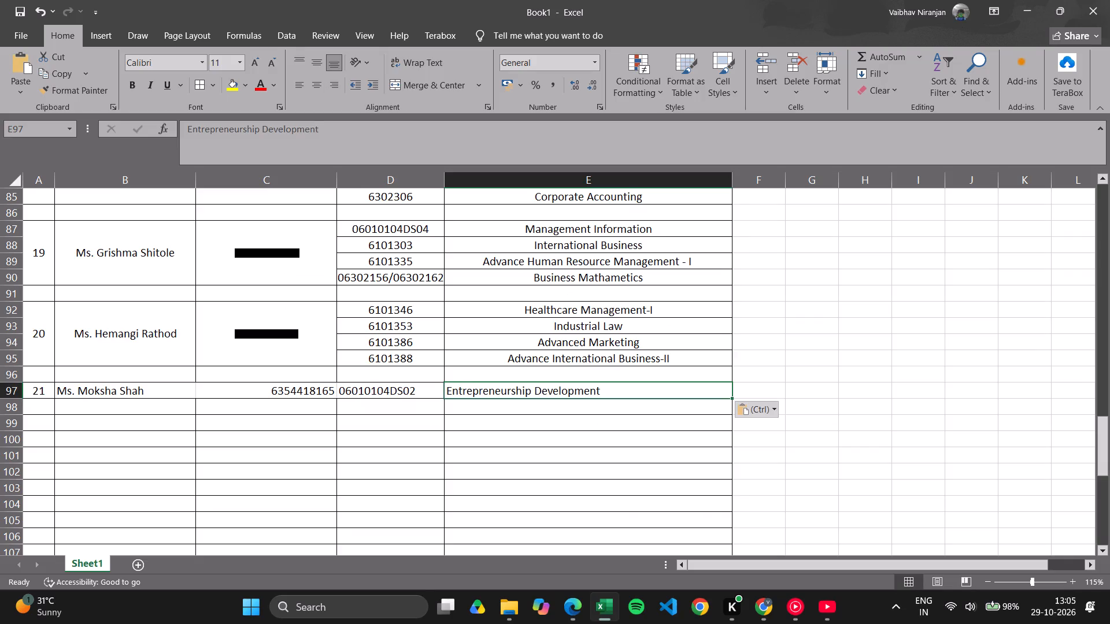
# Open the BBA EXT VETTING-28 letter and copy its subject code 06101301 into cell D98 of Book1.
pyautogui.click(389, 406)
pyautogui.hotkey('alt', 'Tab')
pyautogui.hotkey('alt', 'Tab')
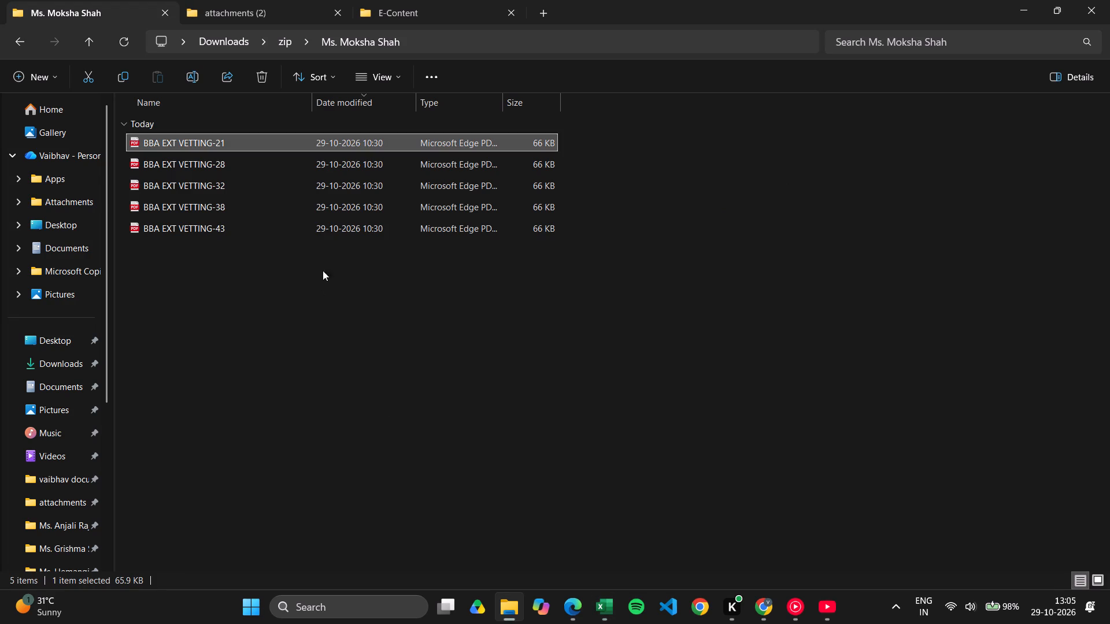
pyautogui.click(317, 174)
pyautogui.doubleClick(315, 166)
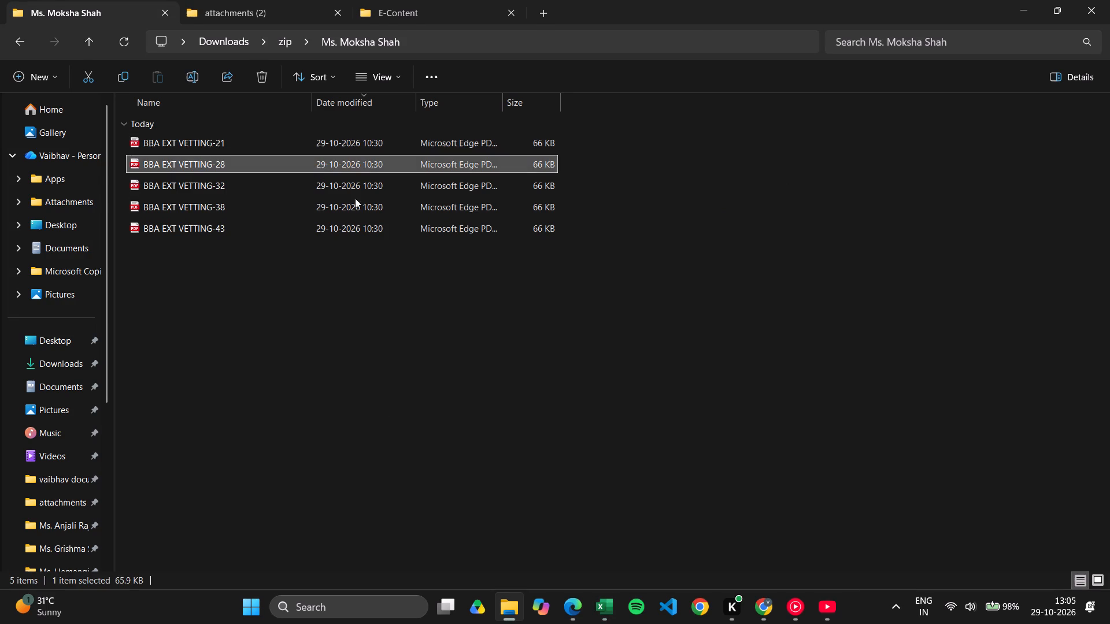
pyautogui.doubleClick(391, 369)
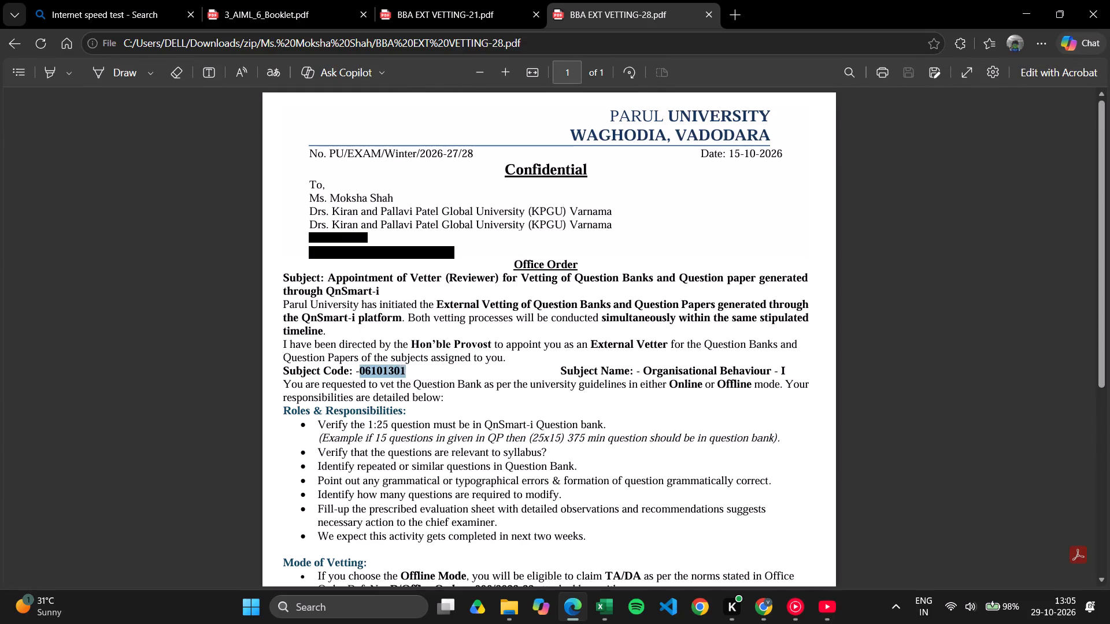
pyautogui.hotkey('ctrl', 'c')
pyautogui.click(593, 612)
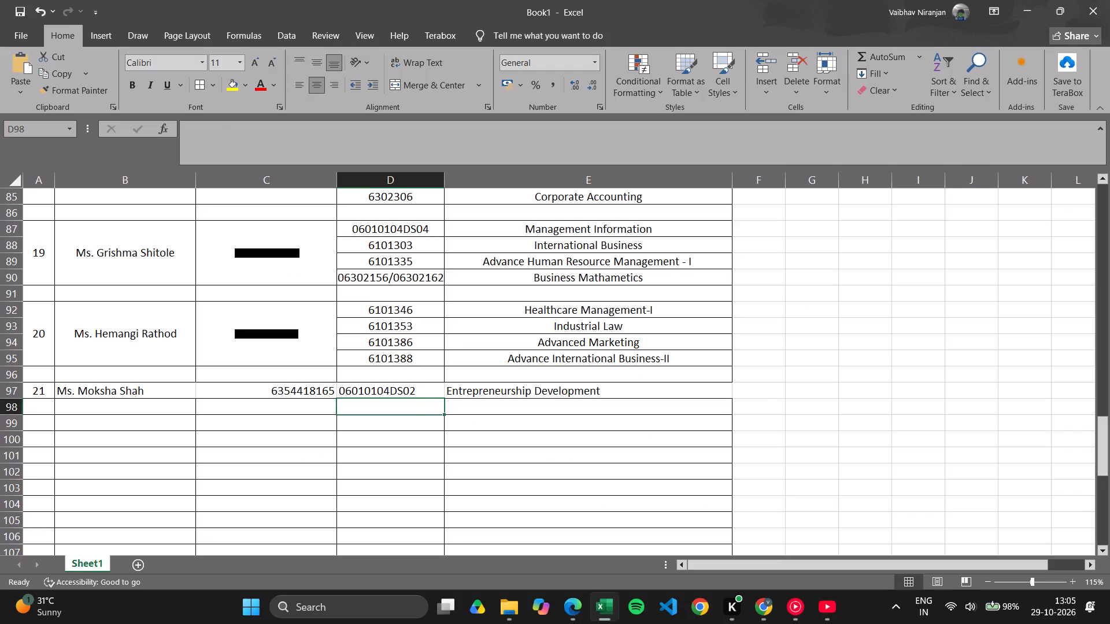
pyautogui.hotkey('ctrl', 'v')
# Copy the subject name "Organisational Behaviour - I" from the BBA EXT VETTING-28 letter into cell E98.
pyautogui.moveTo(574, 609); pyautogui.dragTo(574, 602)
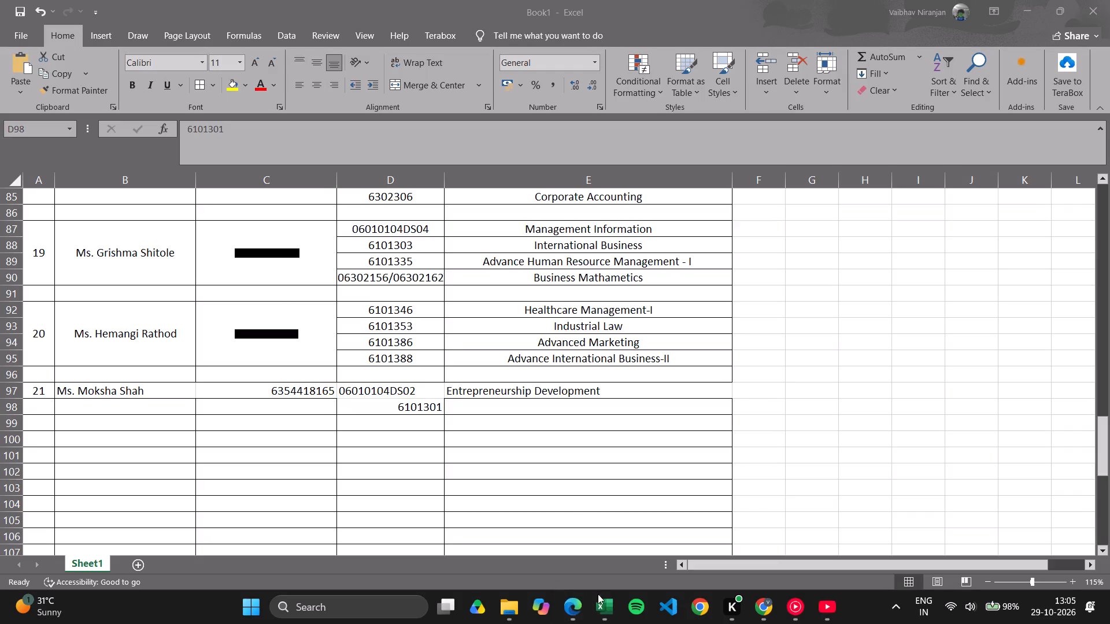
pyautogui.click(577, 608)
pyautogui.click(568, 617)
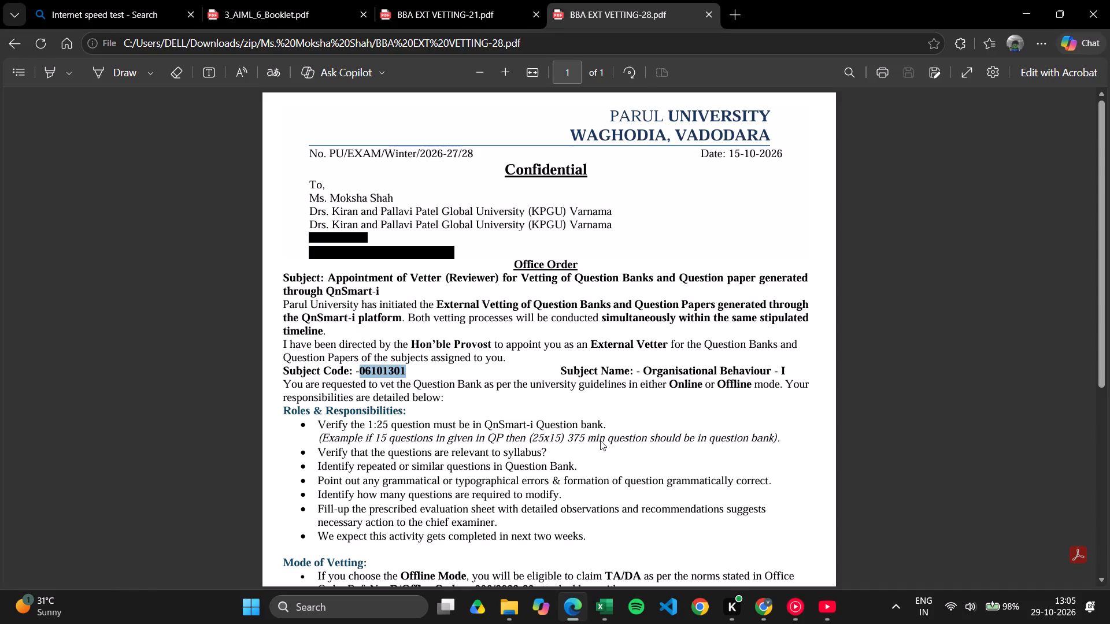
pyautogui.moveTo(646, 369); pyautogui.dragTo(783, 373)
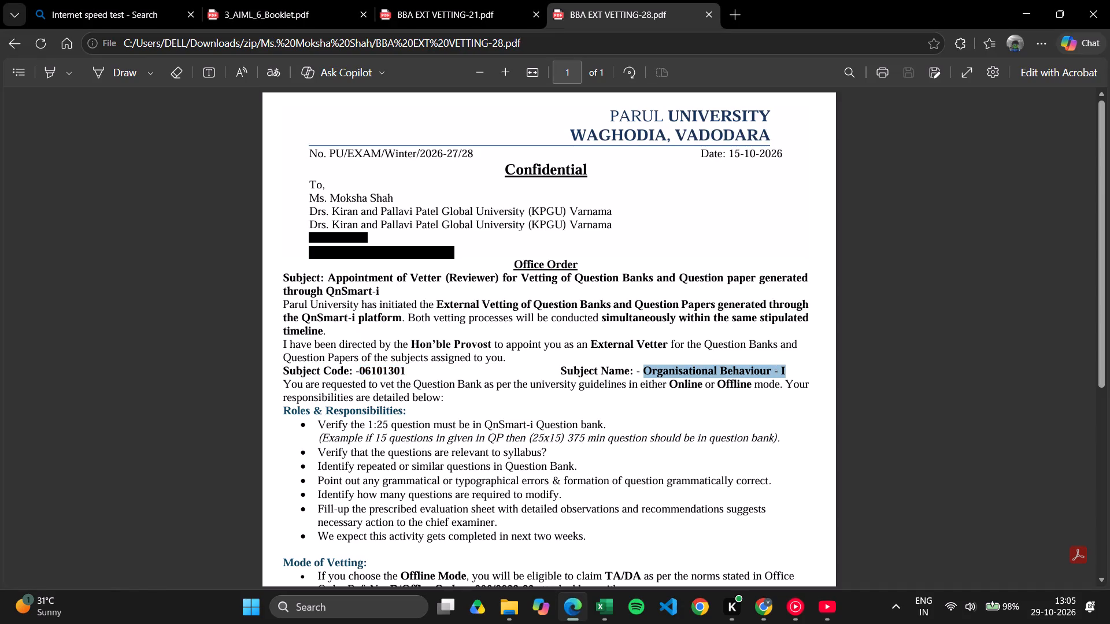
pyautogui.moveTo(783, 373); pyautogui.dragTo(783, 373)
pyautogui.hotkey('ctrl', 'c')
pyautogui.click(600, 610)
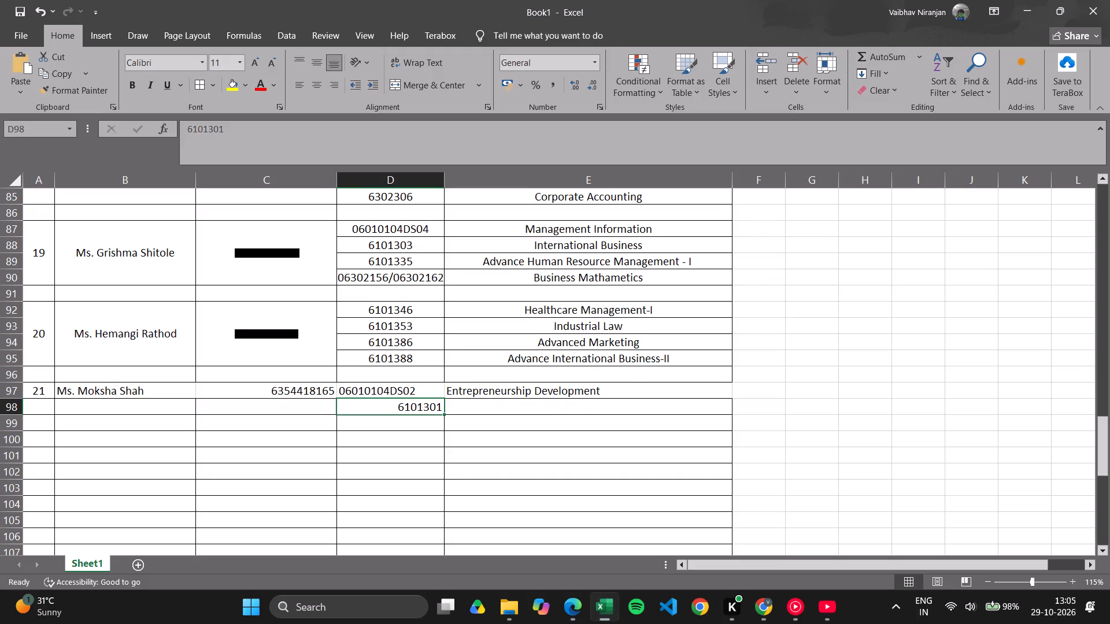
pyautogui.click(495, 406)
pyautogui.hotkey('ctrl', 'v')
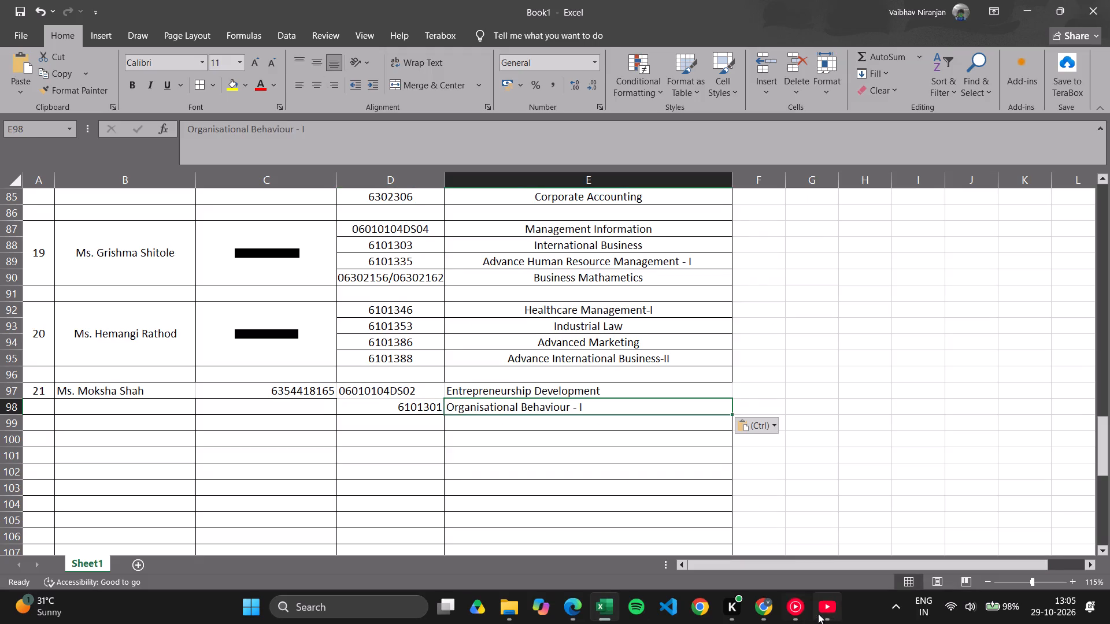
# Switch to YouTube Music and play the song "Escapism." from the Listen again row on the home page.
pyautogui.click(795, 611)
pyautogui.scroll(-5, 689, 407)
pyautogui.scroll(2, 626, 404)
pyautogui.click(72, 46)
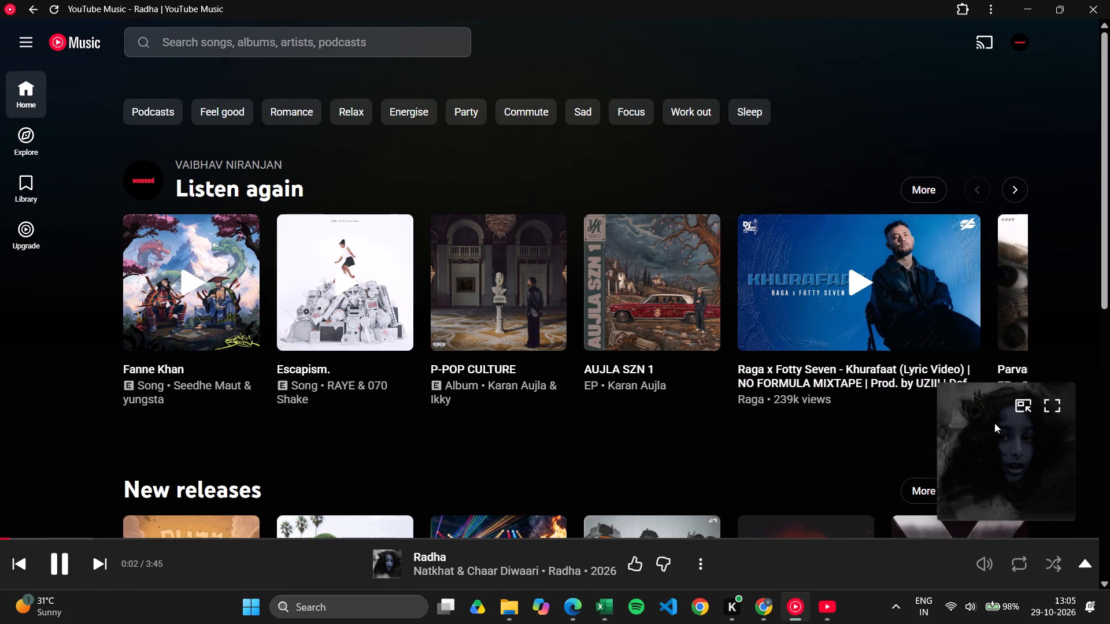
pyautogui.click(338, 282)
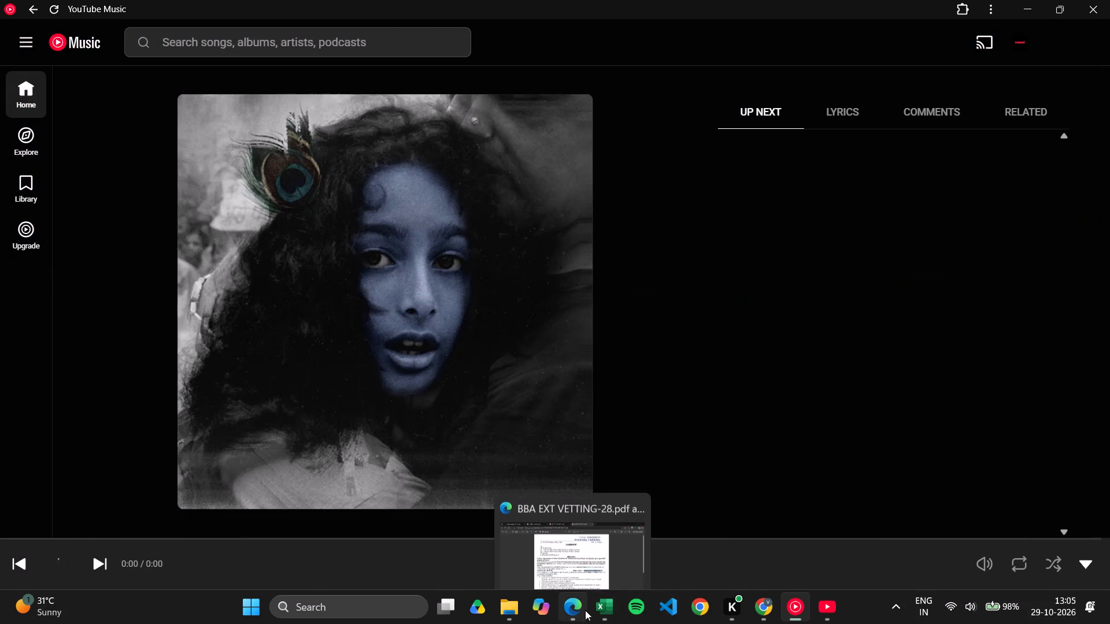
# Open the BBA EXT VETTING-32 letter and copy its subject code 06101305 into cell D99 of Book1.
pyautogui.click(563, 609)
pyautogui.click(604, 611)
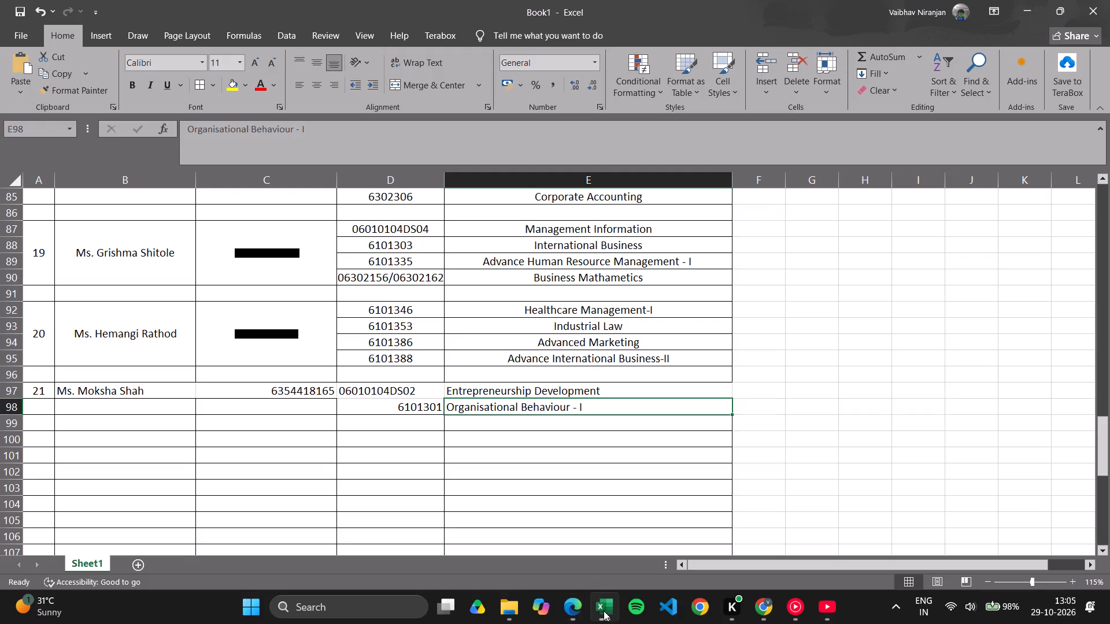
pyautogui.click(510, 615)
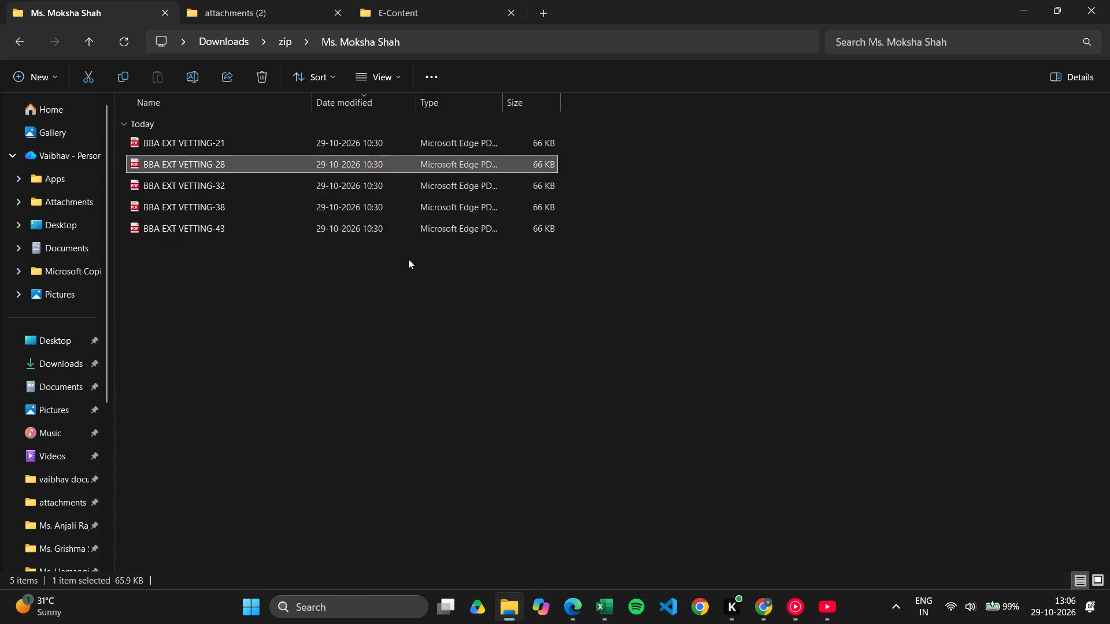
pyautogui.doubleClick(391, 192)
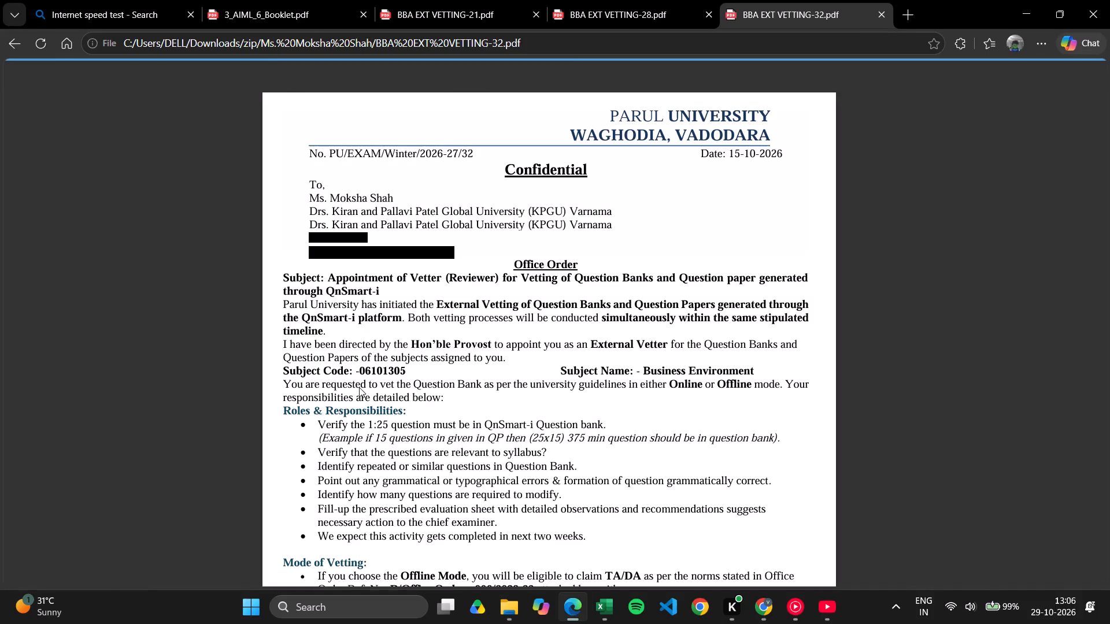
pyautogui.doubleClick(380, 374)
pyautogui.hotkey('ctrl', 'c')
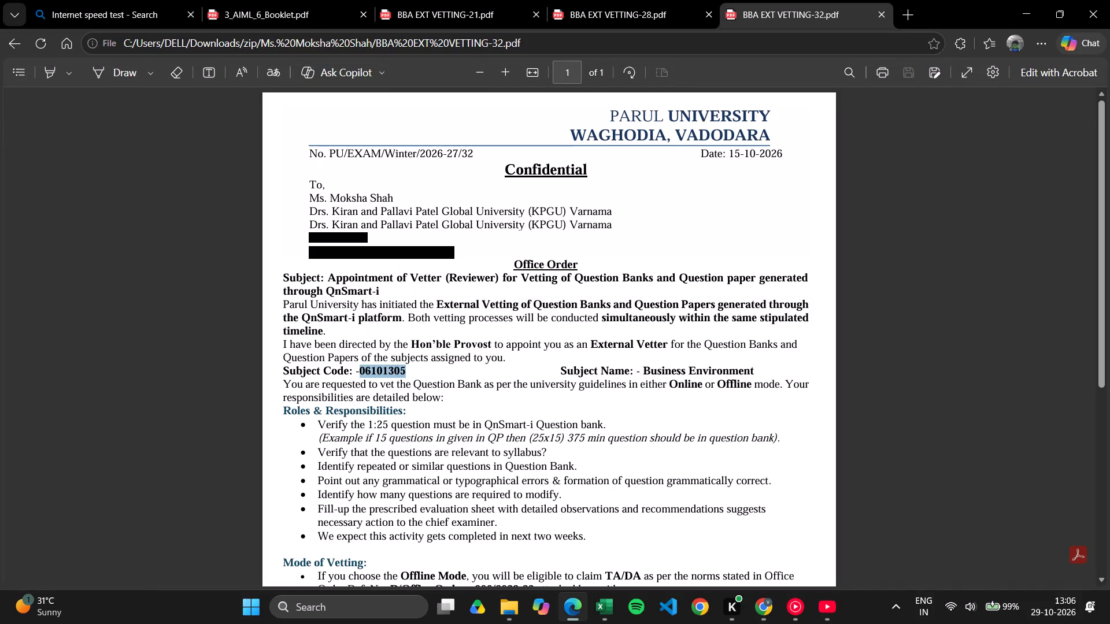
pyautogui.hotkey('alt', 'Tab')
pyautogui.hotkey('alt', 'Tab')
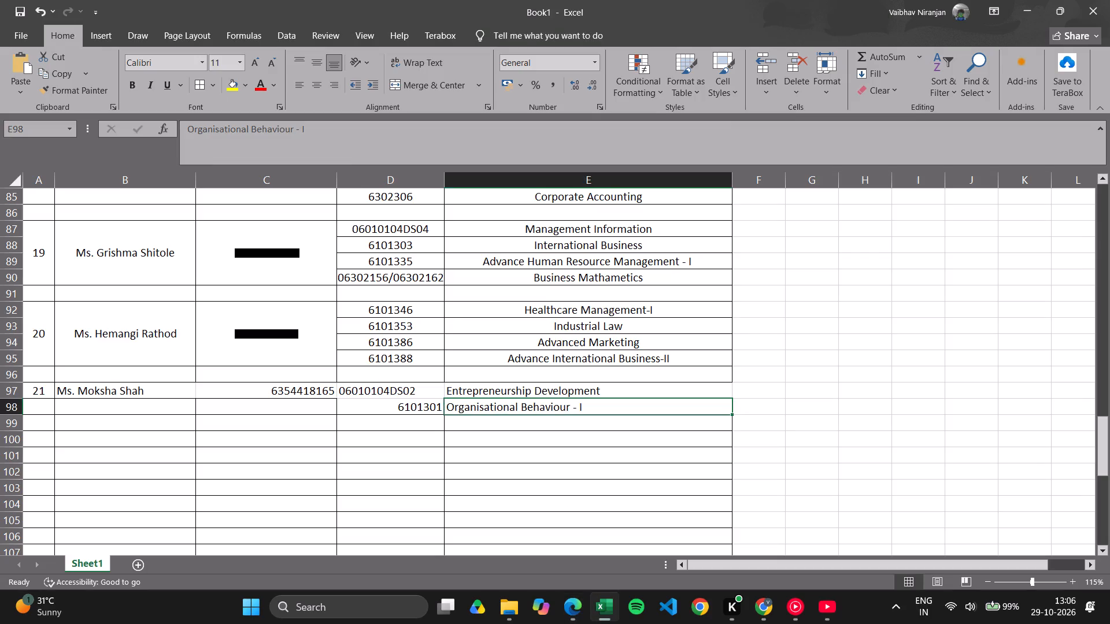
pyautogui.click(389, 426)
pyautogui.hotkey('ctrl', 'v')
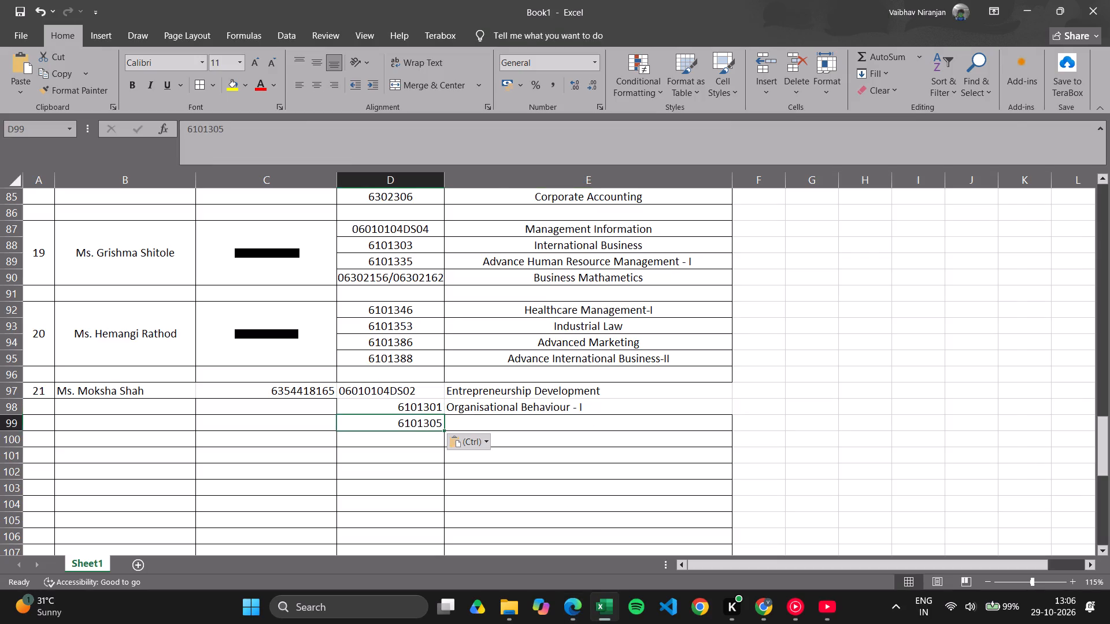
# Copy the subject name "Business Environment" from the BBA EXT VETTING-32 letter into cell E99.
pyautogui.hotkey('alt', 'Tab')
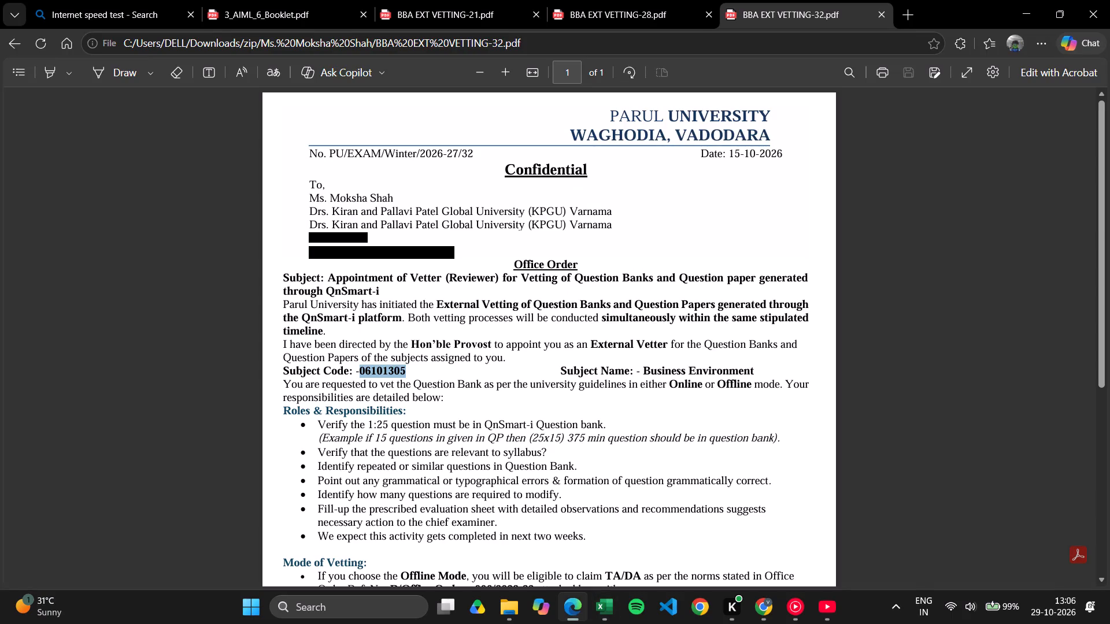
pyautogui.moveTo(643, 370); pyautogui.dragTo(758, 367)
pyautogui.hotkey('ctrl', 'c')
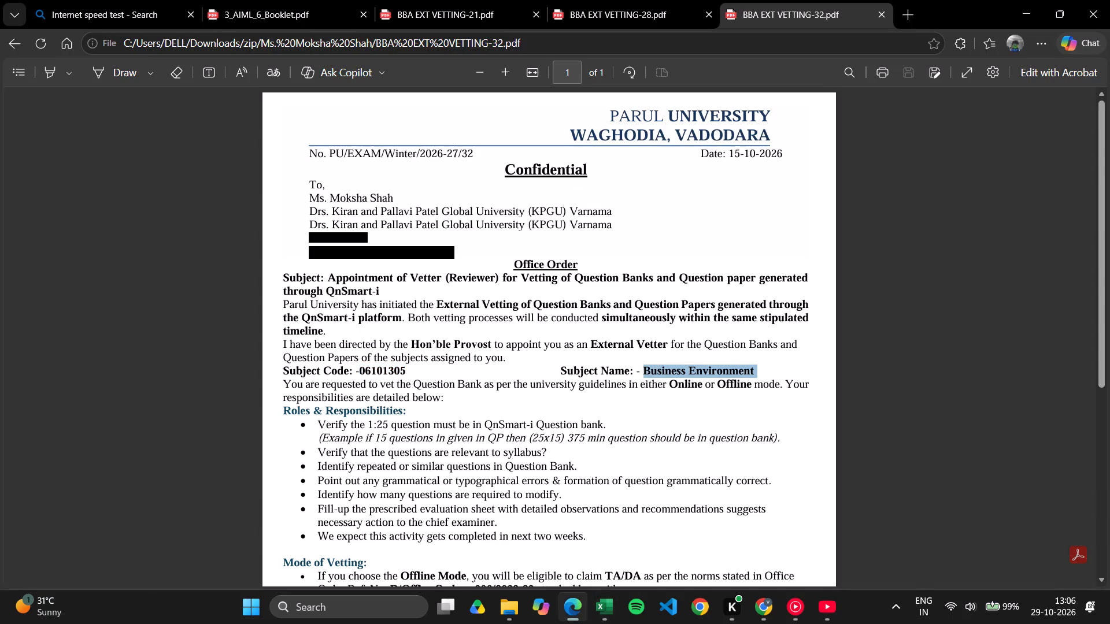
pyautogui.hotkey('alt', 'Tab')
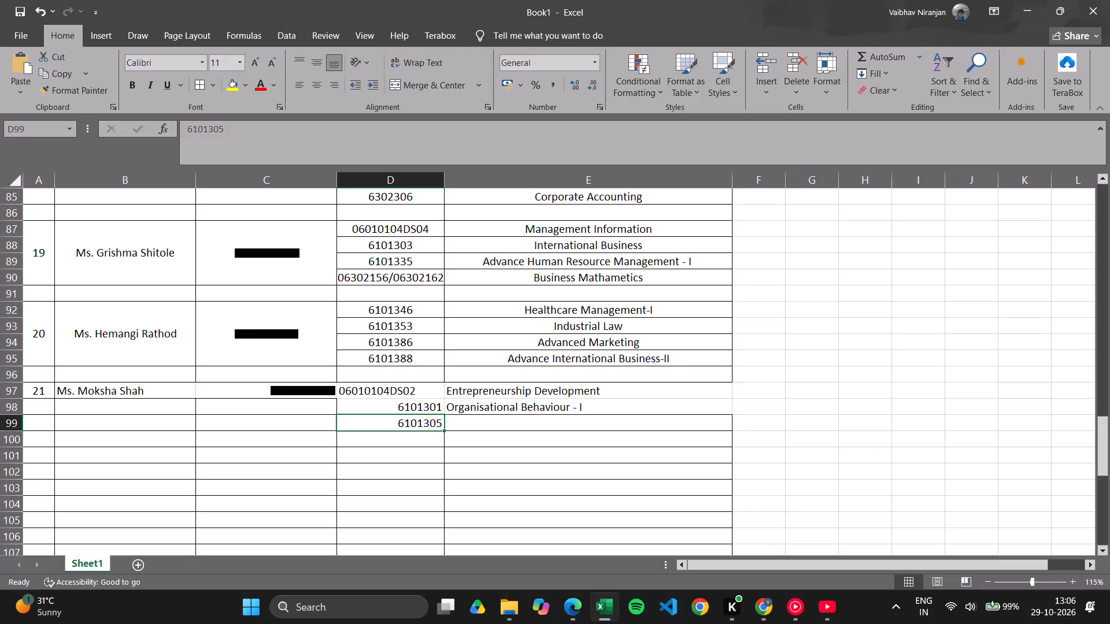
pyautogui.click(543, 426)
pyautogui.hotkey('ctrl', 'v')
# Open the BBA EXT VETTING-38 letter and copy its subject code 06101338 into cell D100 of Book1.
pyautogui.hotkey('alt', 'Tab')
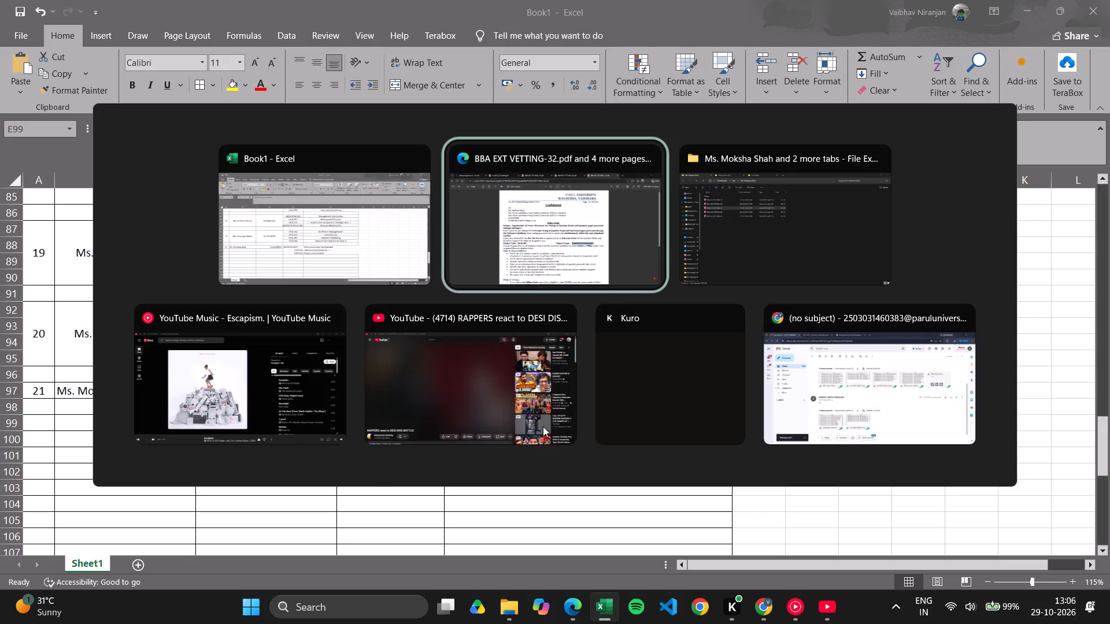
pyautogui.click(508, 610)
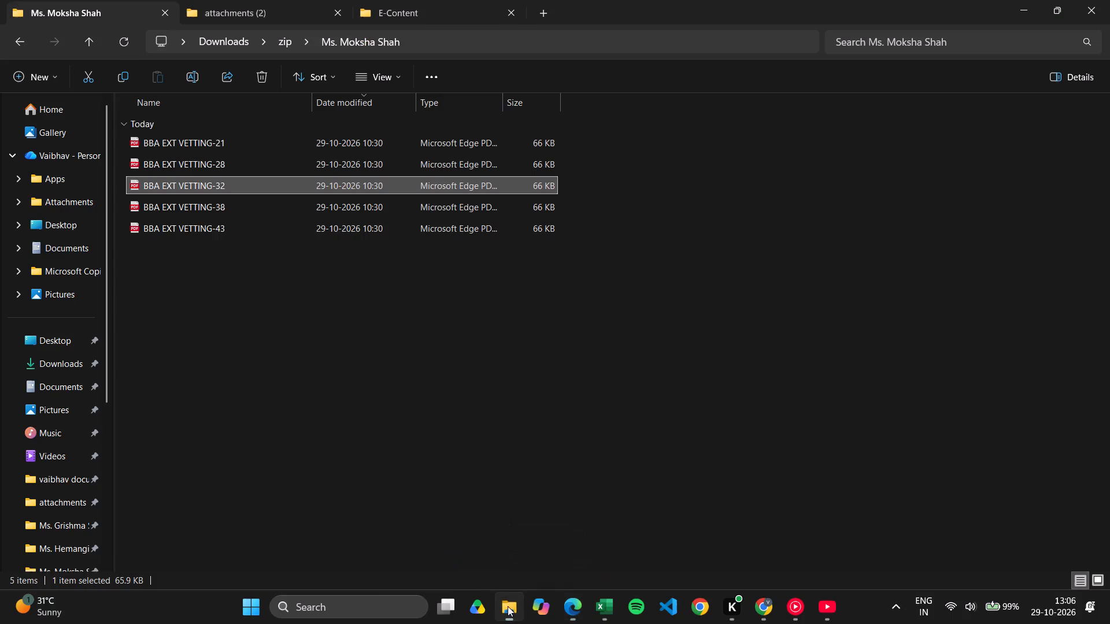
pyautogui.doubleClick(362, 198)
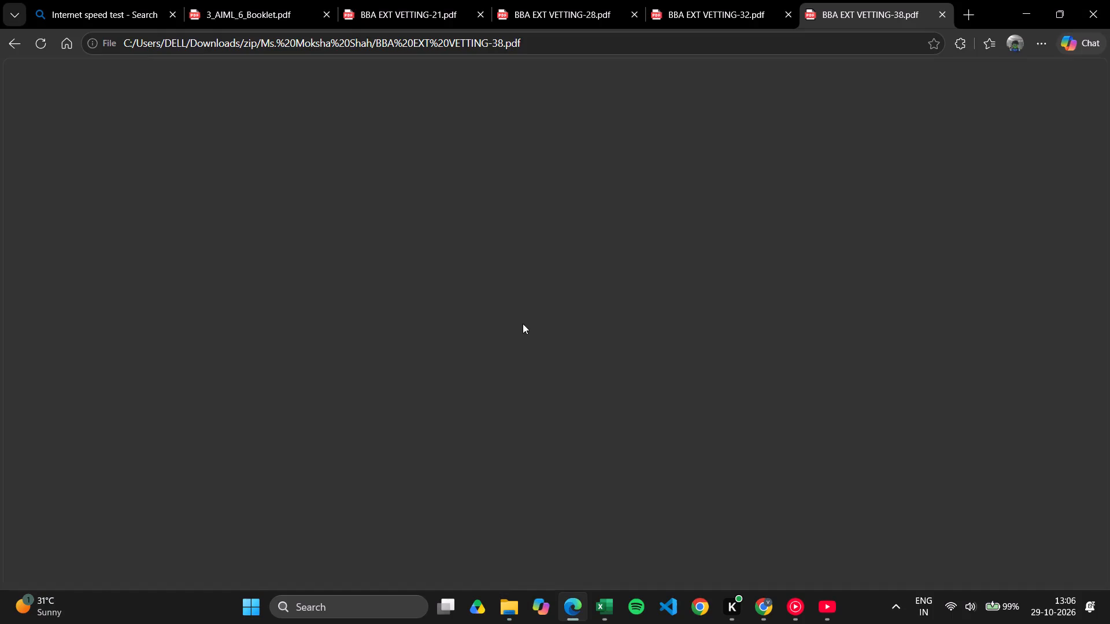
pyautogui.doubleClick(399, 373)
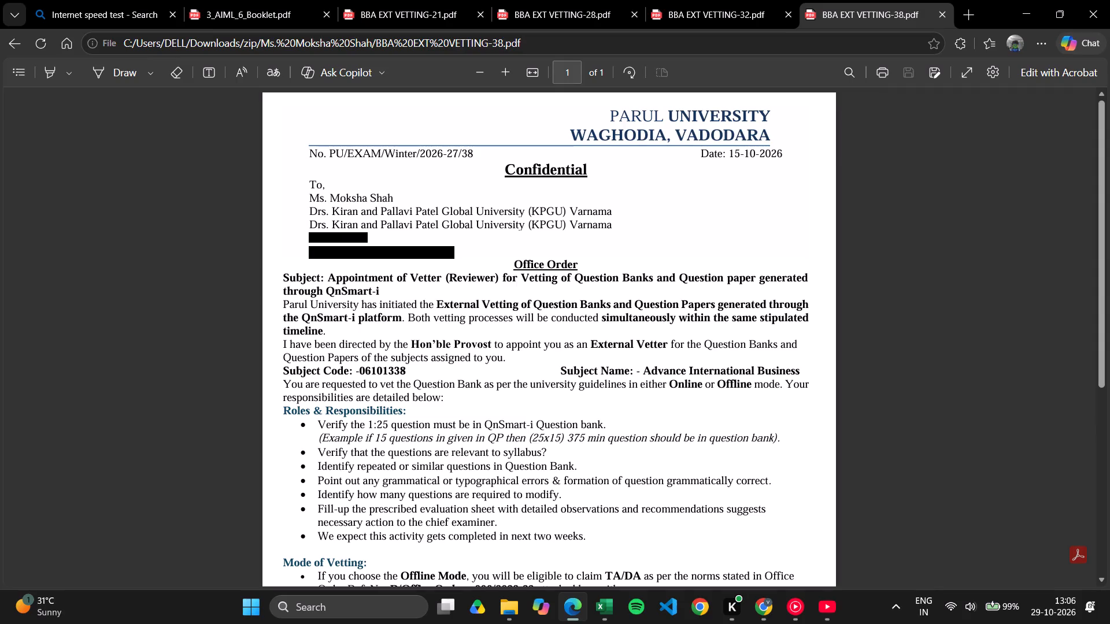
pyautogui.hotkey('ctrl', 'c')
pyautogui.hotkey('alt', 'Tab')
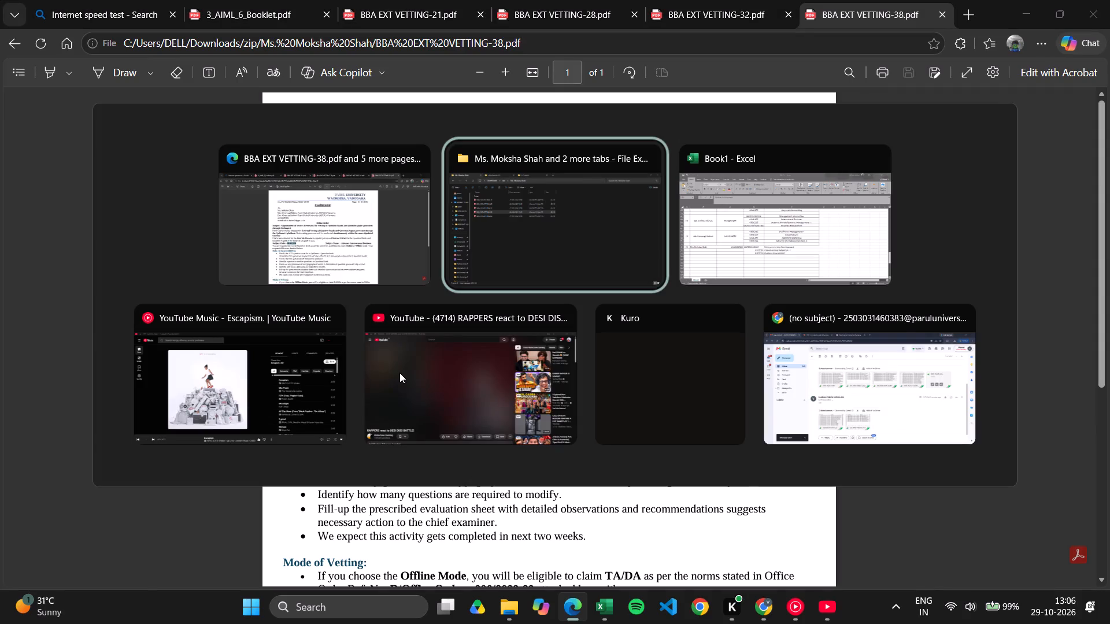
pyautogui.hotkey('alt', 'Tab')
pyautogui.click(429, 439)
pyautogui.hotkey('ctrl', 'v')
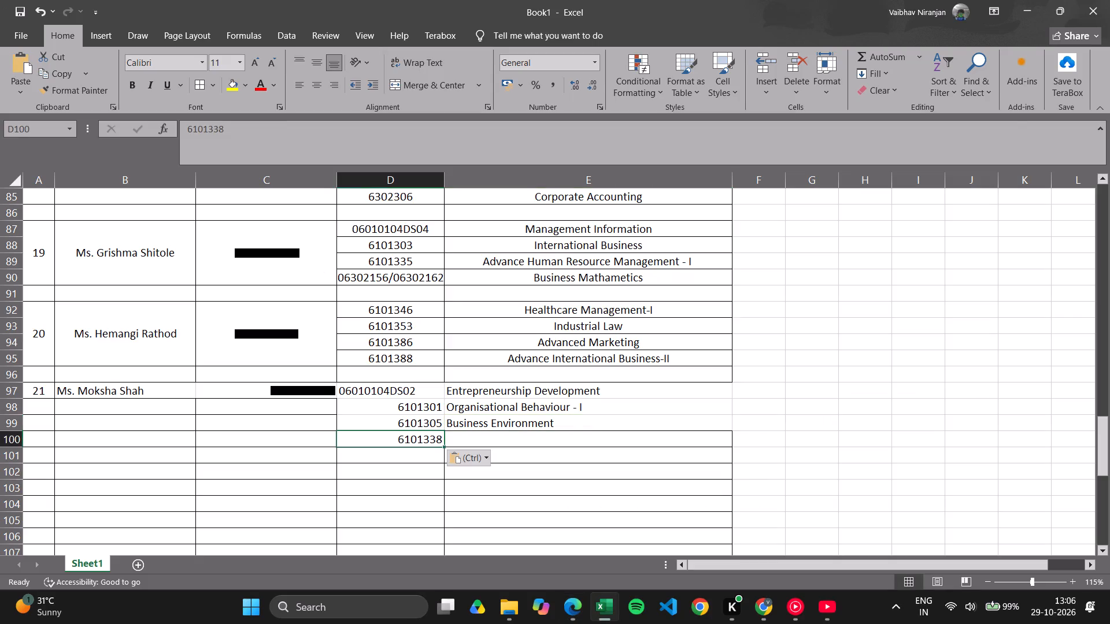
# Copy the subject name "Advance International Business" from the BBA EXT VETTING-38 letter into cell E100.
pyautogui.click(459, 443)
pyautogui.hotkey('alt', 'Tab')
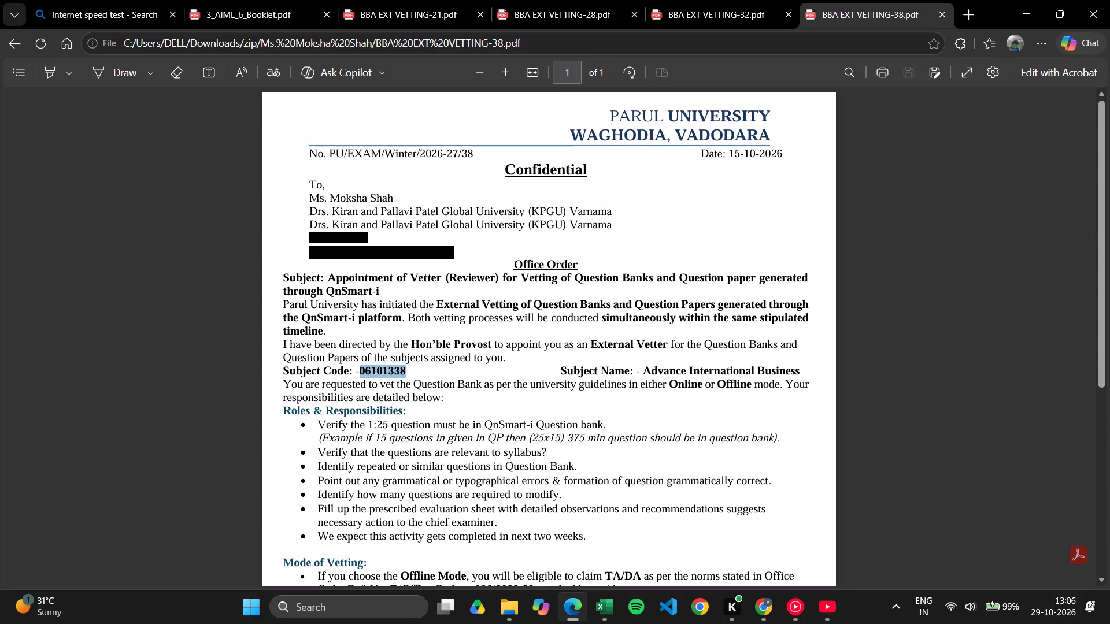
pyautogui.moveTo(643, 368); pyautogui.dragTo(800, 370)
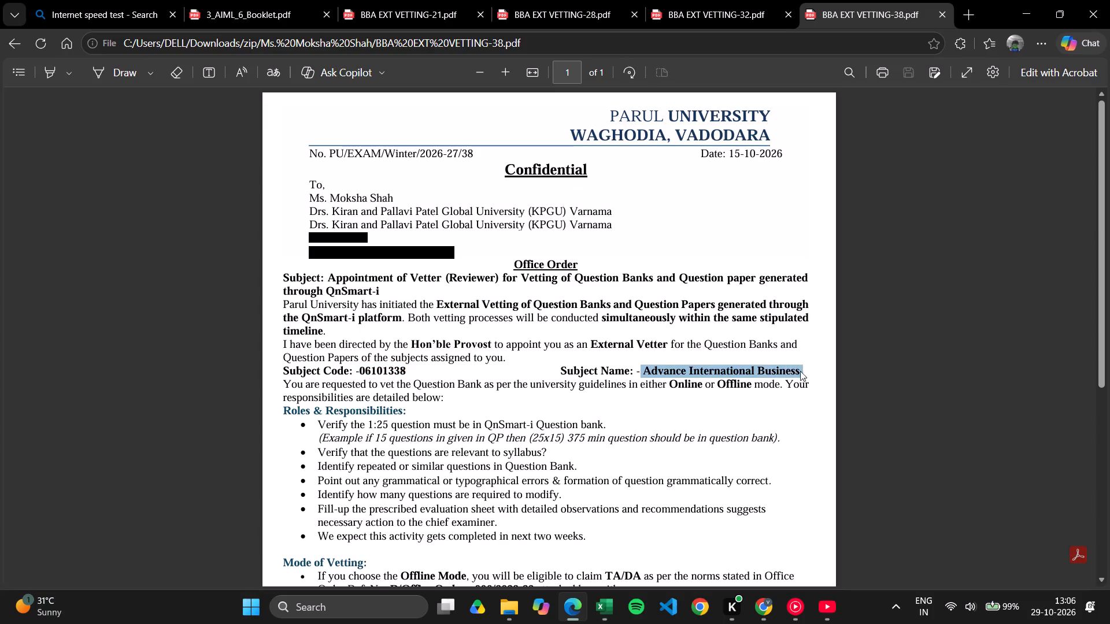
pyautogui.hotkey('ctrl', 'c')
pyautogui.hotkey('alt', 'Tab')
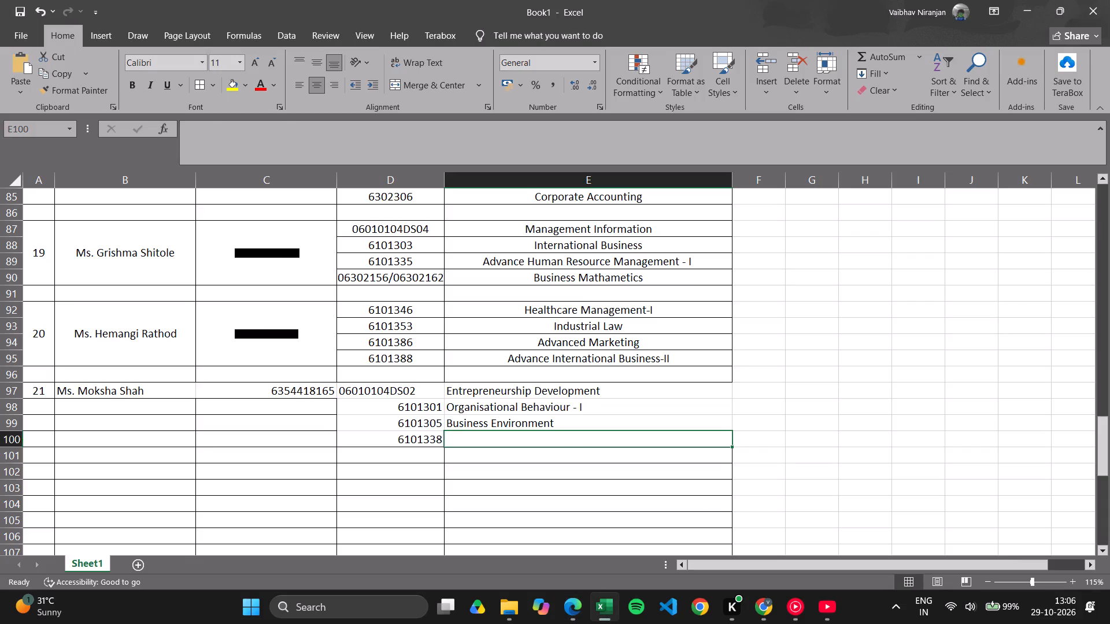
pyautogui.hotkey('ctrl', 'v')
# Open the BBA EXT VETTING-43 letter and copy its subject code 06101351 into cell D101 of Book1.
pyautogui.click(411, 453)
pyautogui.hotkey('alt', 'Tab')
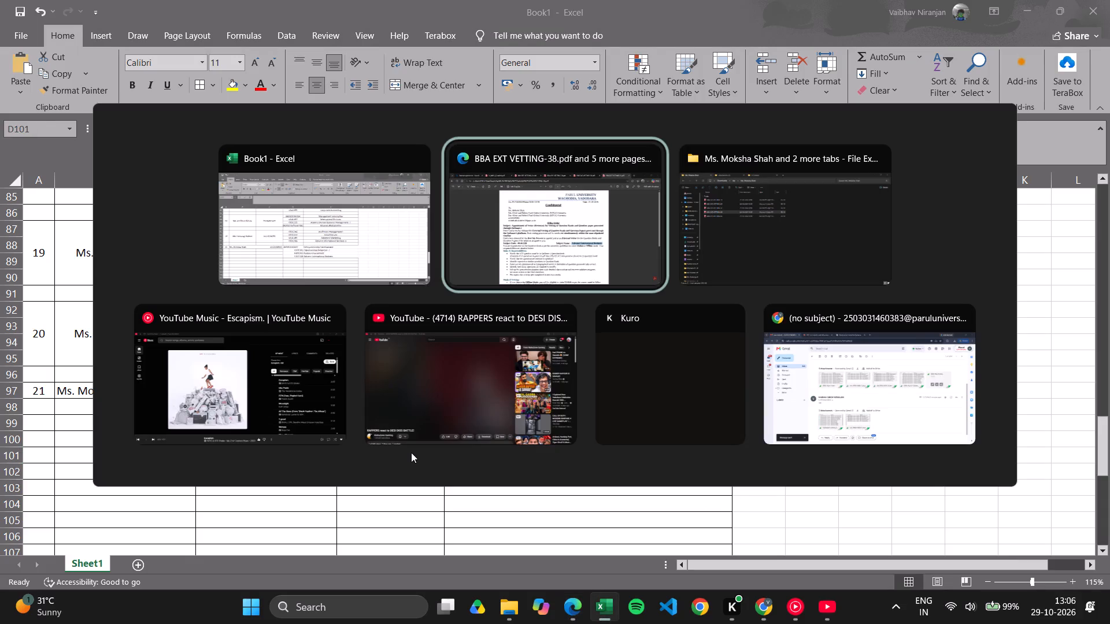
pyautogui.hotkey('alt', 'Tab')
pyautogui.click(306, 237)
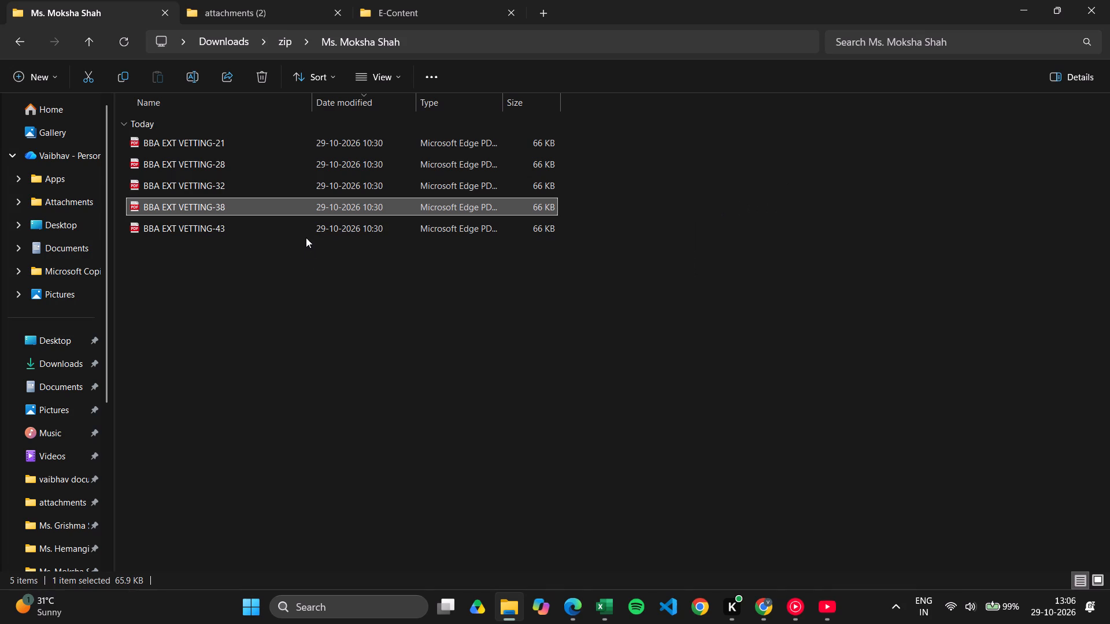
pyautogui.doubleClick(309, 225)
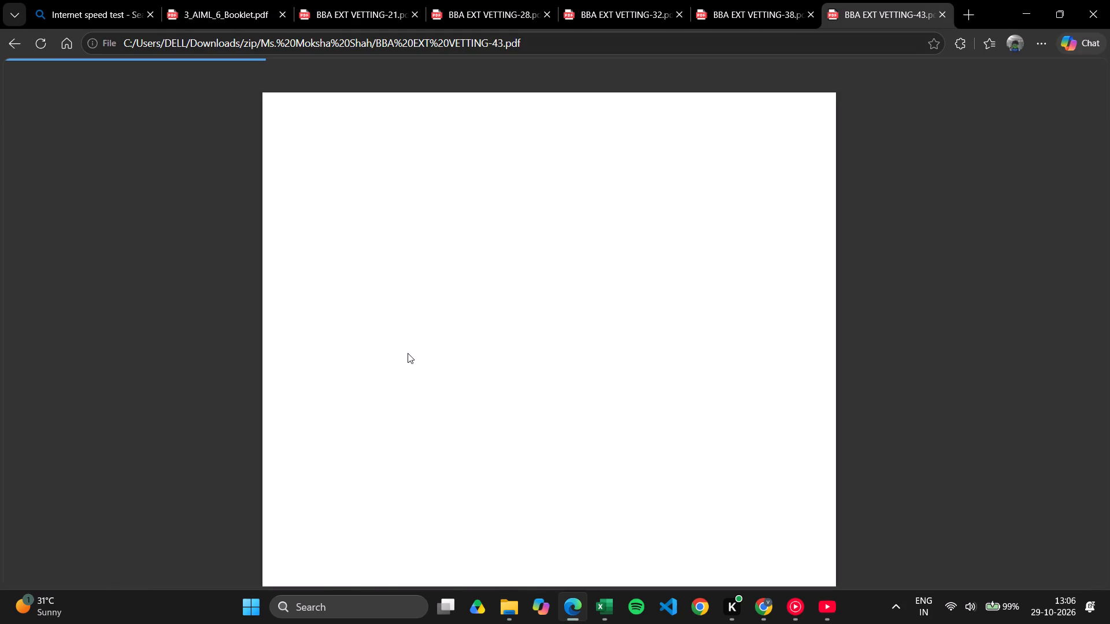
pyautogui.doubleClick(380, 372)
pyautogui.hotkey('ctrl', 'c')
pyautogui.hotkey('alt', 'Tab')
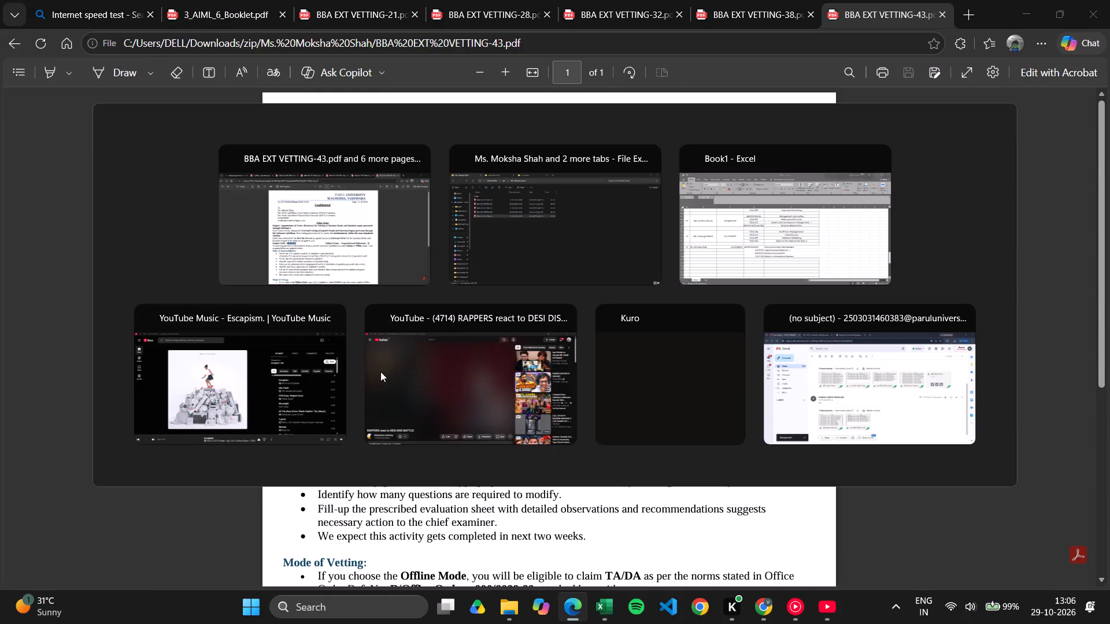
pyautogui.hotkey('alt', 'Tab')
pyautogui.hotkey('ctrl', 'v')
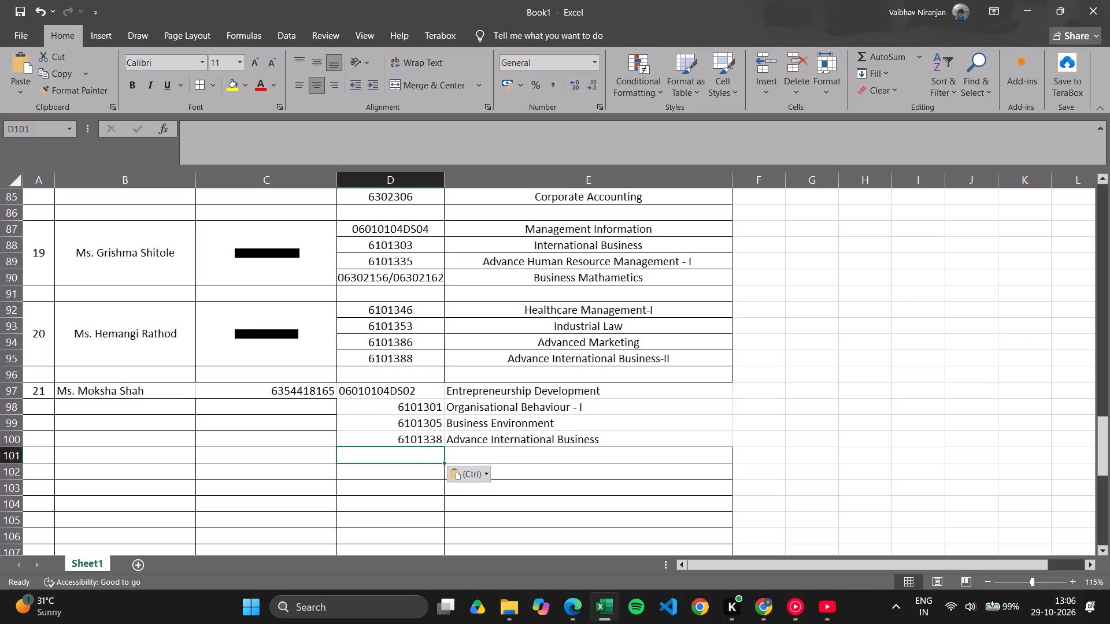
# Copy the subject name "Organizational Behaviour - II" from the BBA EXT VETTING-43 letter into cell E101.
pyautogui.click(475, 456)
pyautogui.hotkey('alt', 'Tab')
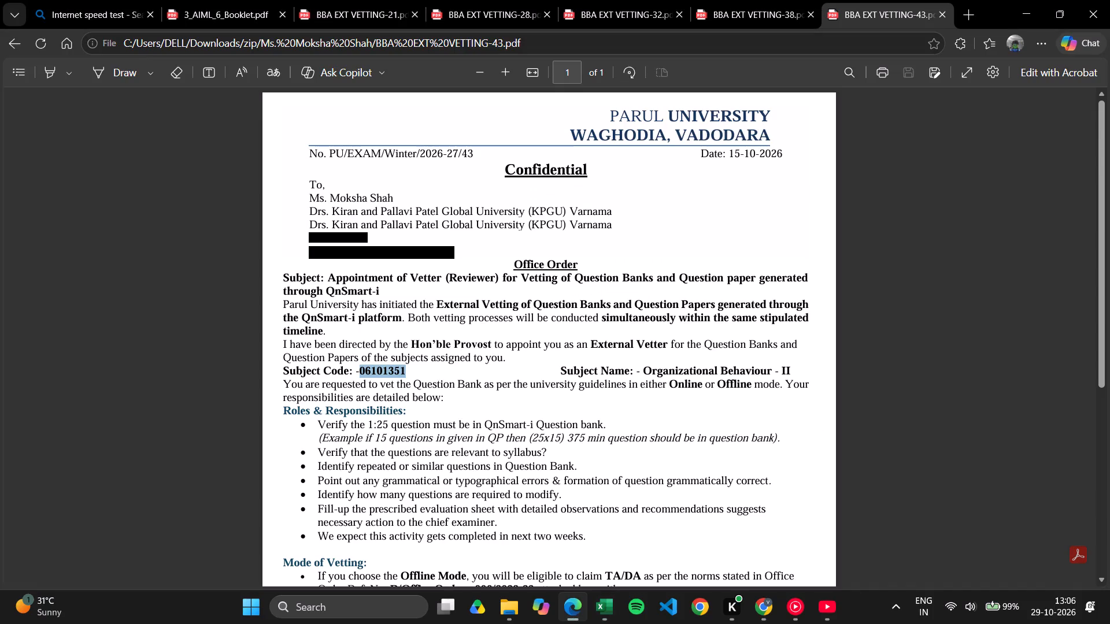
pyautogui.moveTo(645, 372); pyautogui.dragTo(790, 376)
pyautogui.hotkey('ctrl', 'c')
pyautogui.hotkey('alt', 'Tab')
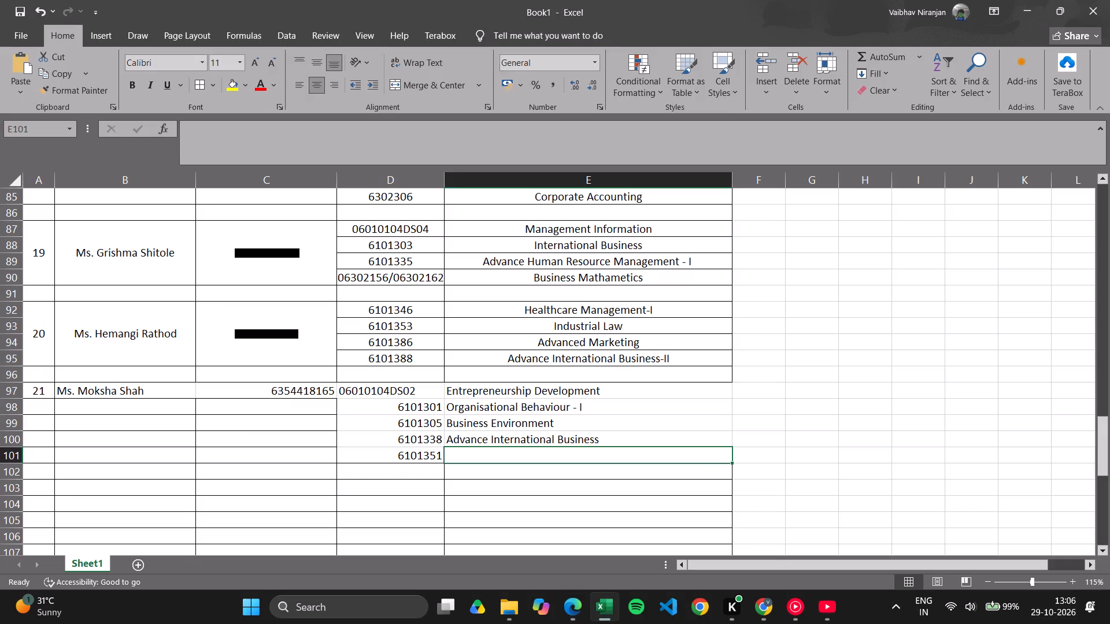
pyautogui.hotkey('ctrl', 'v')
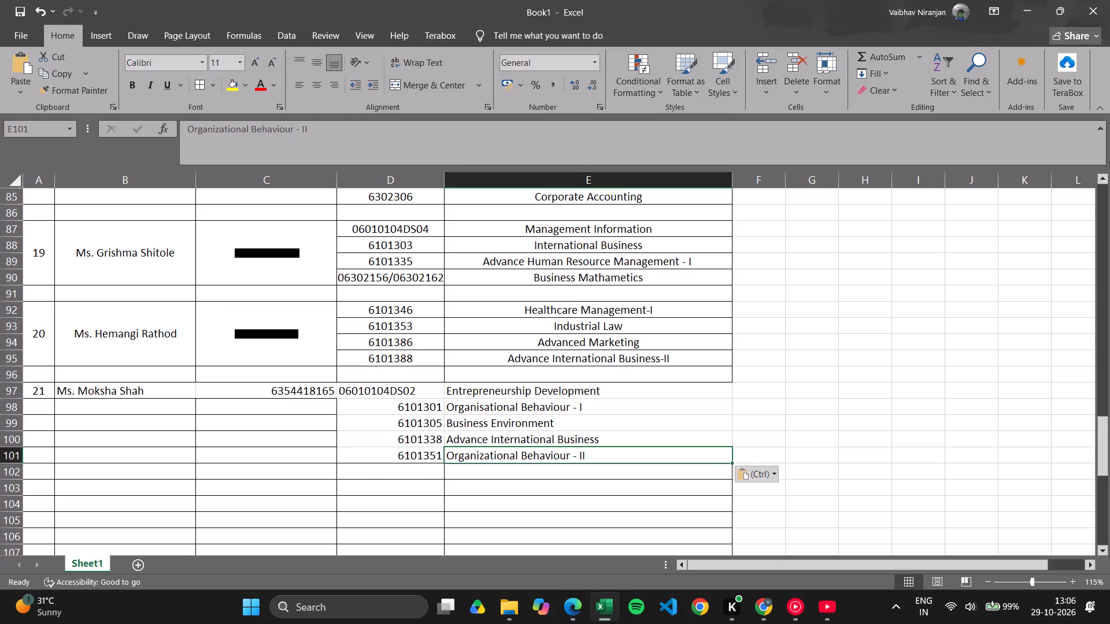
# Check the subject codes entered in D97:D101 against the number of letters in the vetter's folder.
pyautogui.moveTo(424, 387); pyautogui.dragTo(433, 460)
pyautogui.click(474, 490)
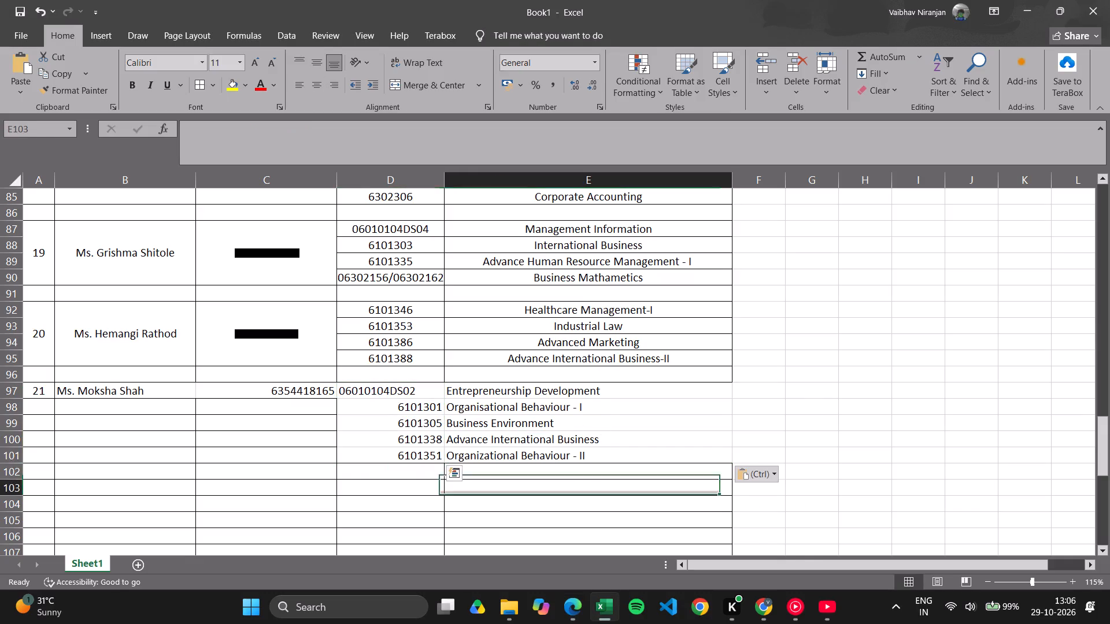
pyautogui.click(515, 608)
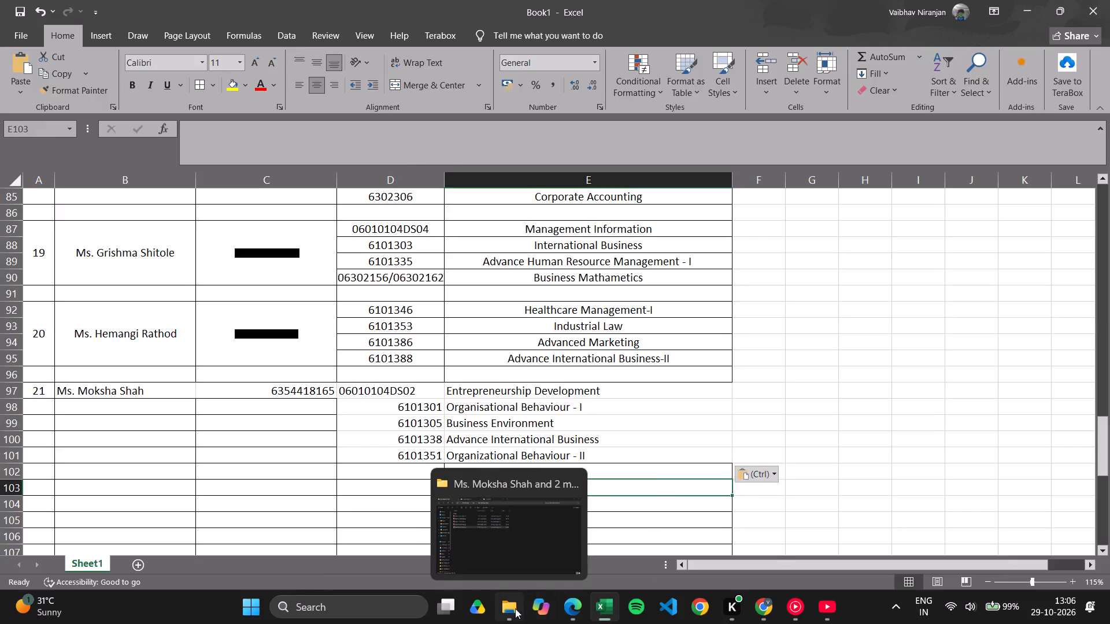
pyautogui.moveTo(408, 374); pyautogui.dragTo(410, 139)
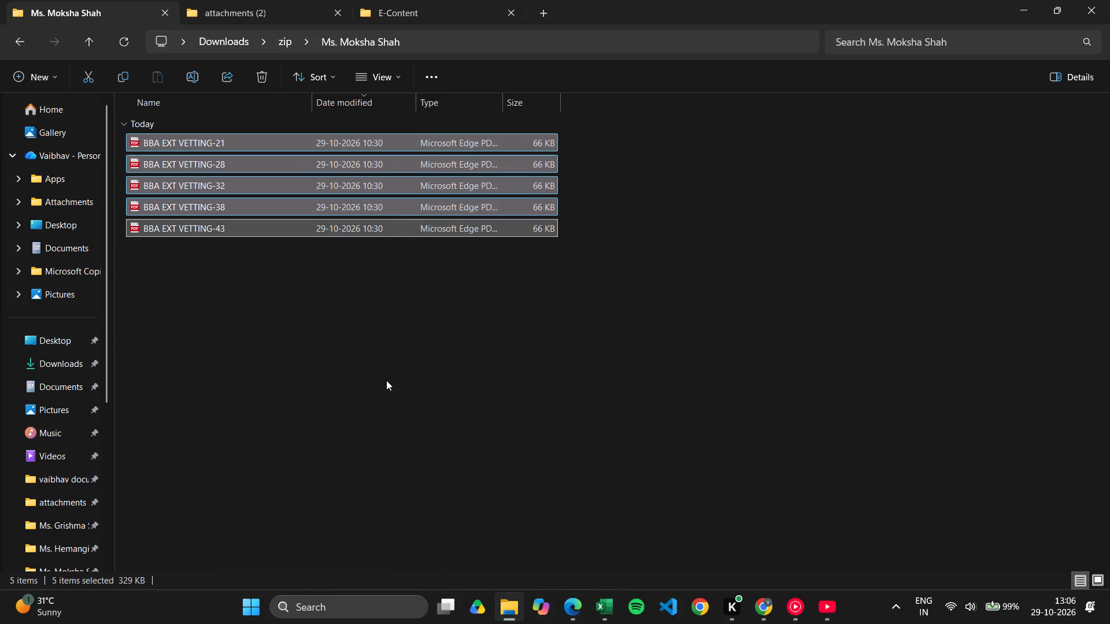
pyautogui.click(391, 361)
pyautogui.click(594, 604)
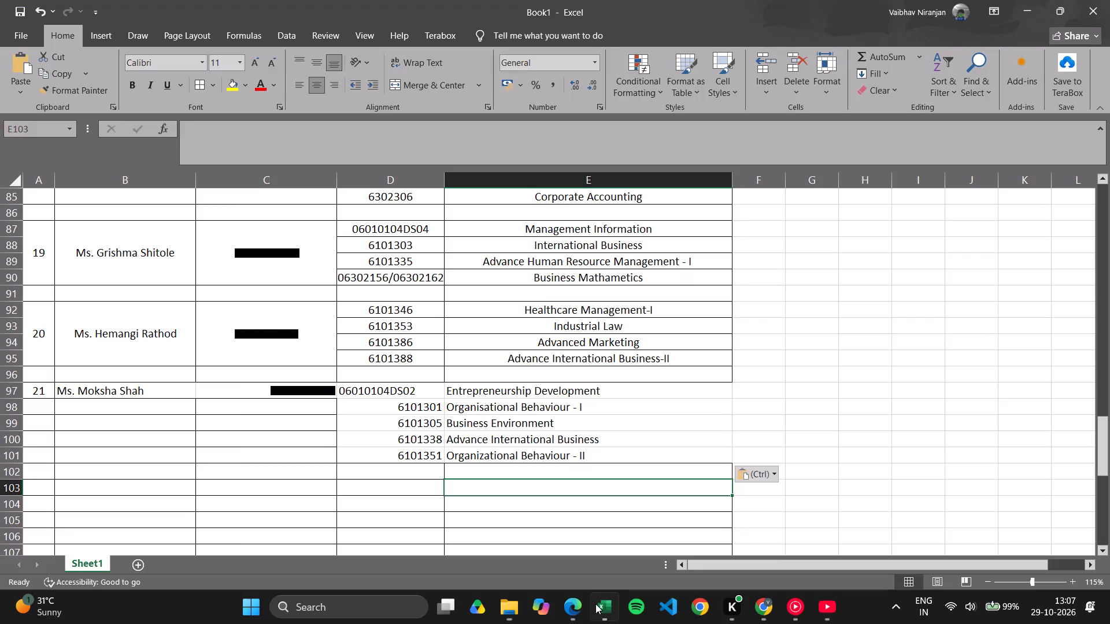
# Centre the entries in A97:E101 horizontally and vertically and apply all borders to the range.
pyautogui.moveTo(635, 460); pyautogui.dragTo(576, 445)
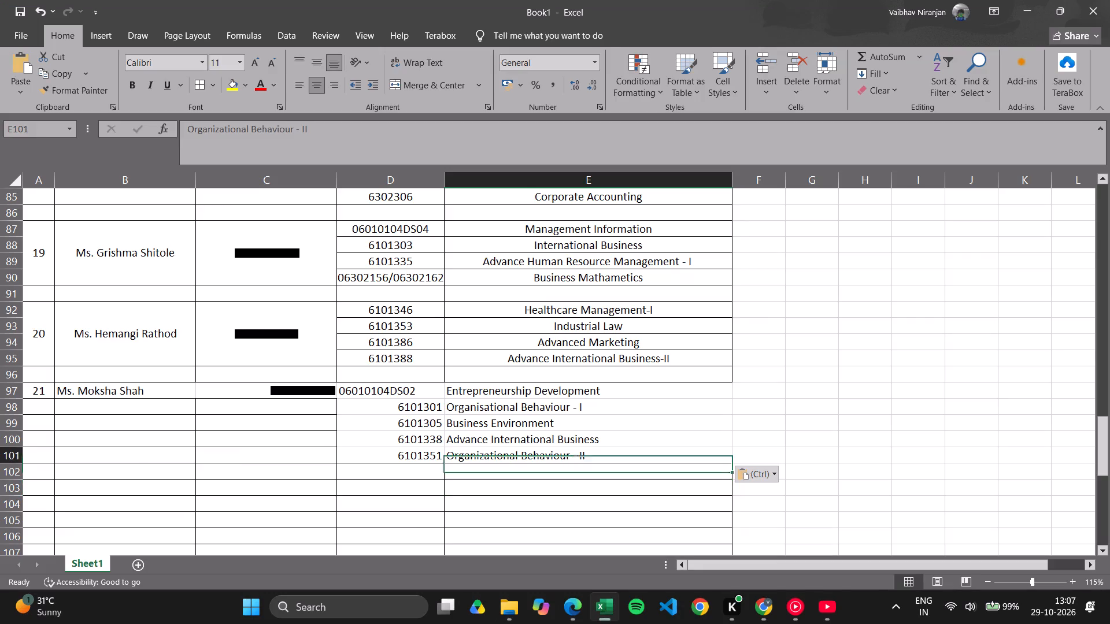
pyautogui.moveTo(576, 445); pyautogui.dragTo(37, 388)
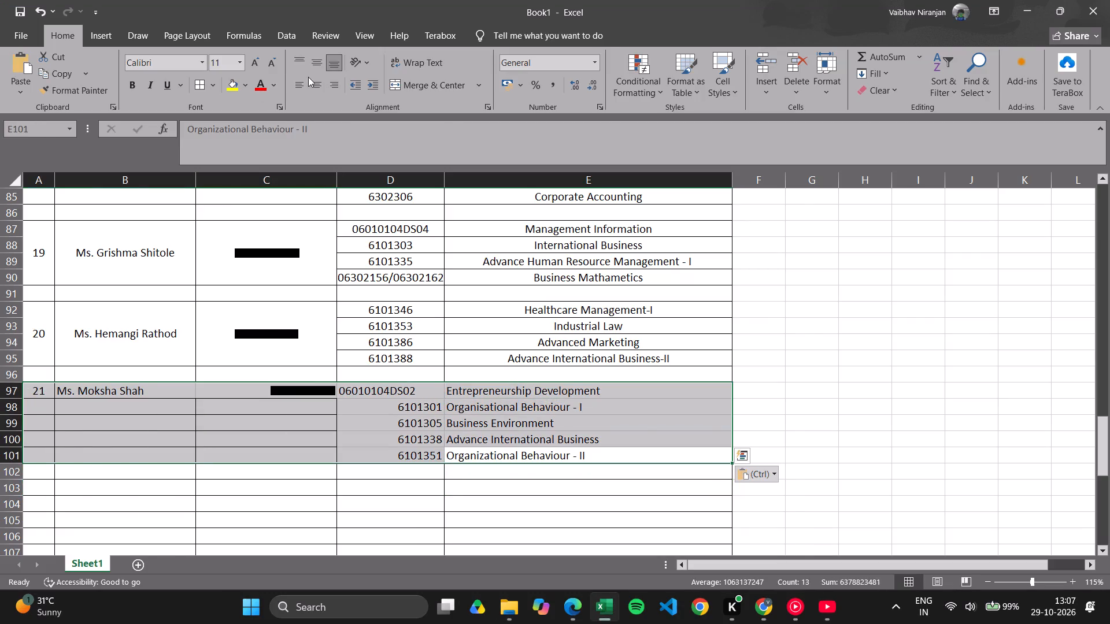
pyautogui.click(311, 78)
pyautogui.click(197, 88)
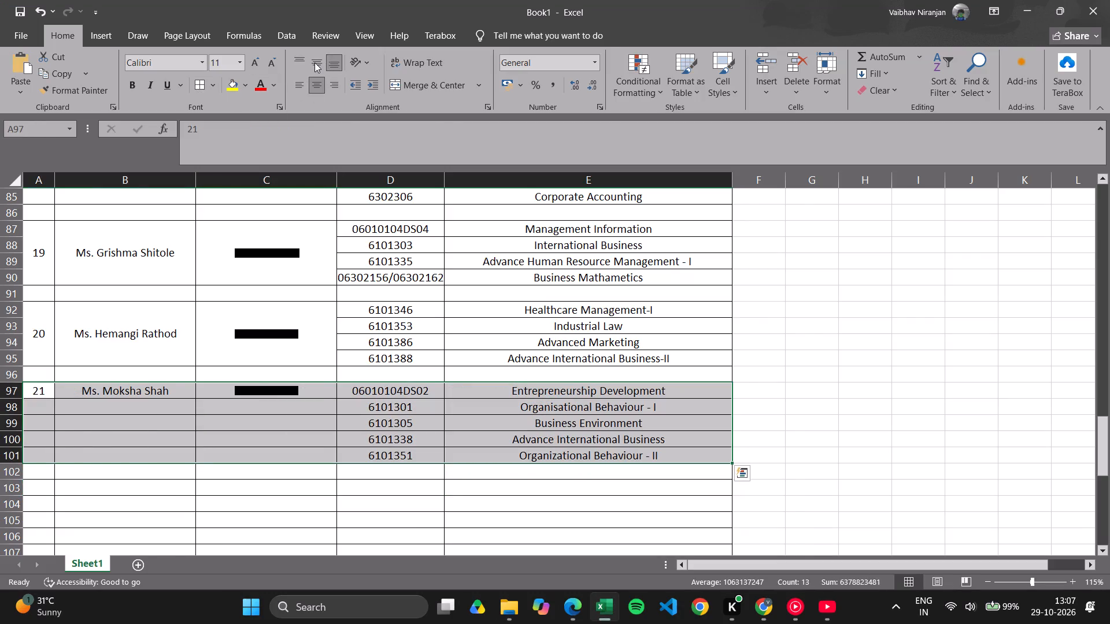
pyautogui.click(314, 62)
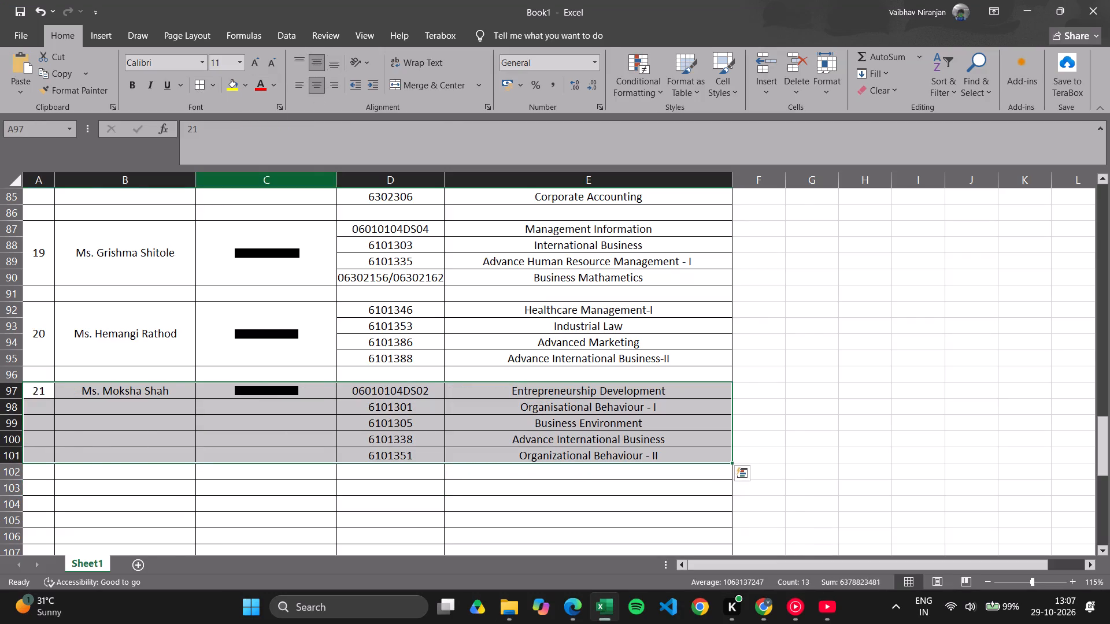
# Merge and centre the mobile number, name and serial number cells C97:C101, B97:B101 and A97:A101, each as its own block.
pyautogui.moveTo(299, 389); pyautogui.dragTo(305, 458)
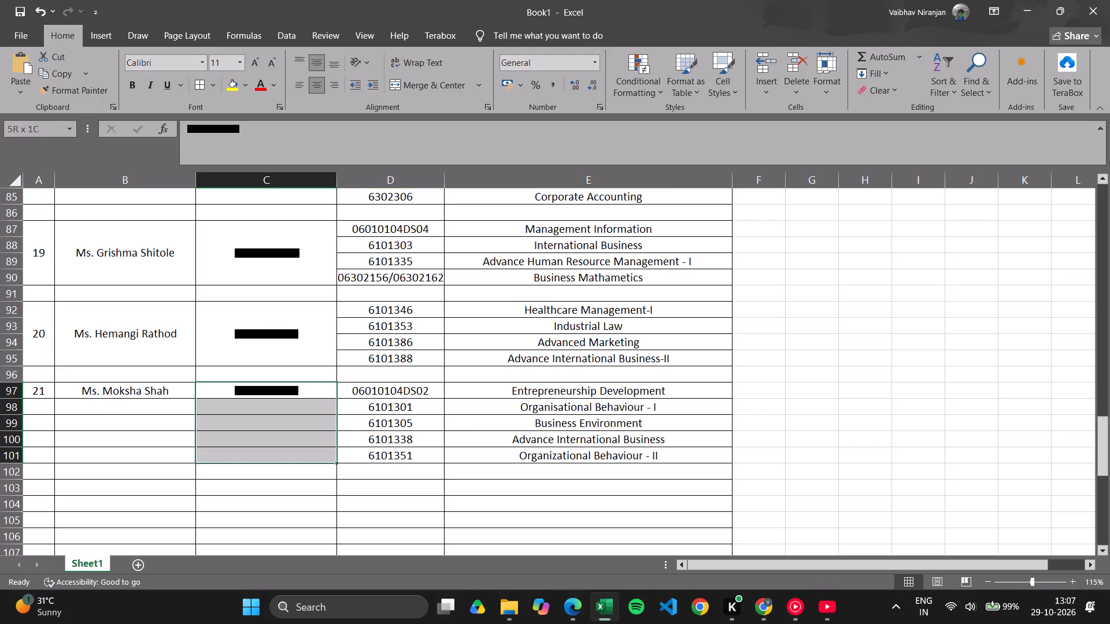
pyautogui.moveTo(305, 458); pyautogui.dragTo(304, 458)
pyautogui.click(421, 86)
pyautogui.moveTo(176, 390); pyautogui.dragTo(176, 391)
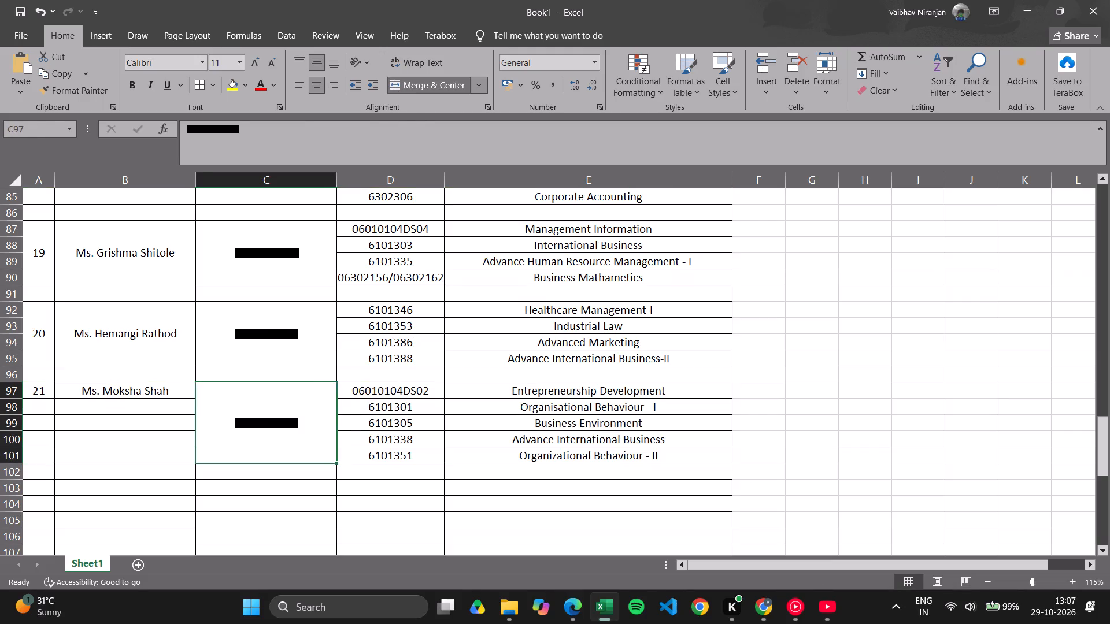
pyautogui.moveTo(176, 391); pyautogui.dragTo(174, 449)
pyautogui.click(424, 83)
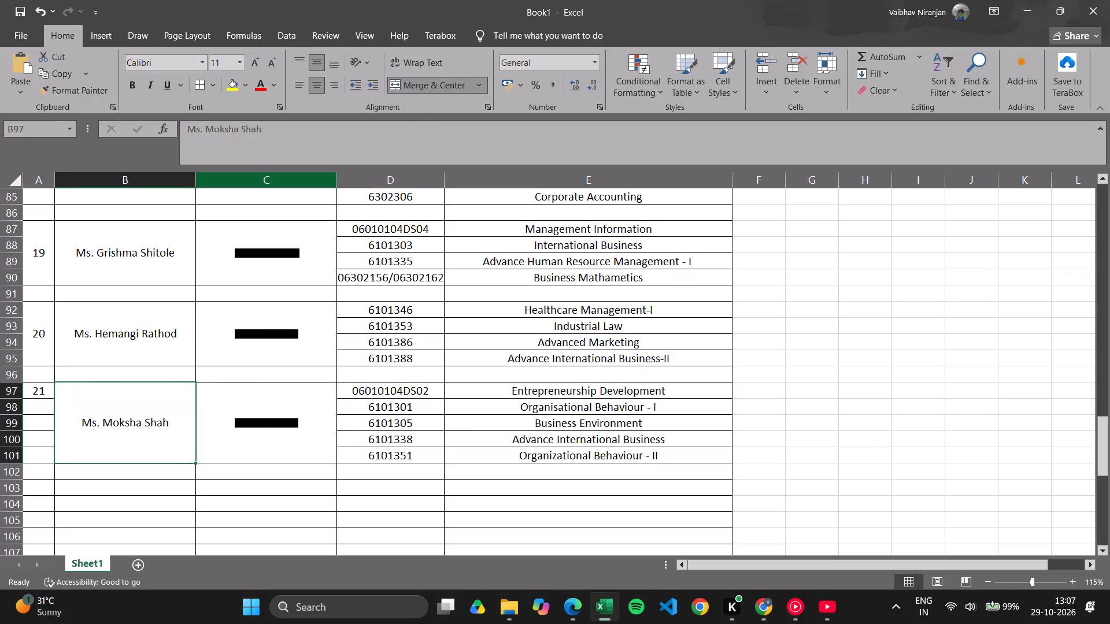
pyautogui.moveTo(51, 388); pyautogui.dragTo(49, 448)
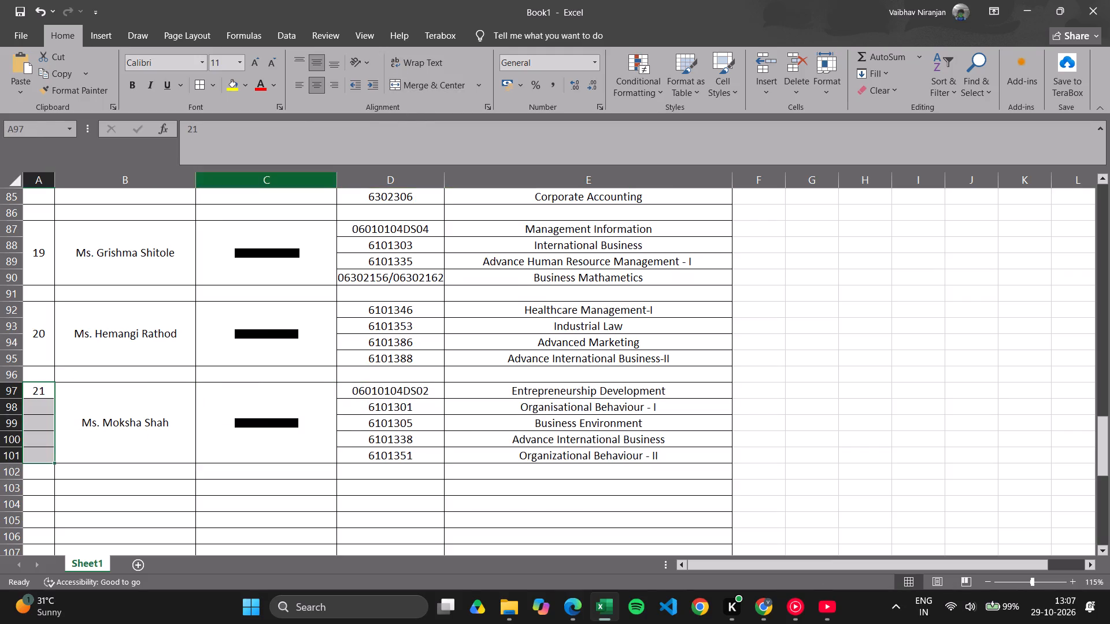
pyautogui.click(420, 87)
# Enter the serial number 22 in cell A103 for the next vetter.
pyautogui.click(337, 536)
pyautogui.scroll(-3, 199, 517)
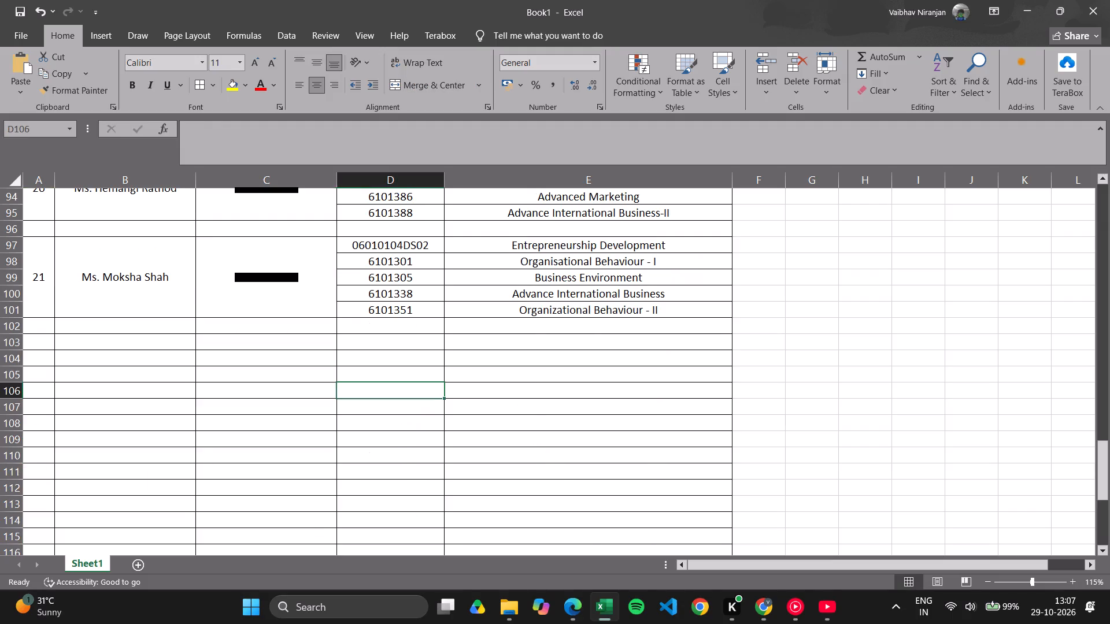
pyautogui.click(46, 345)
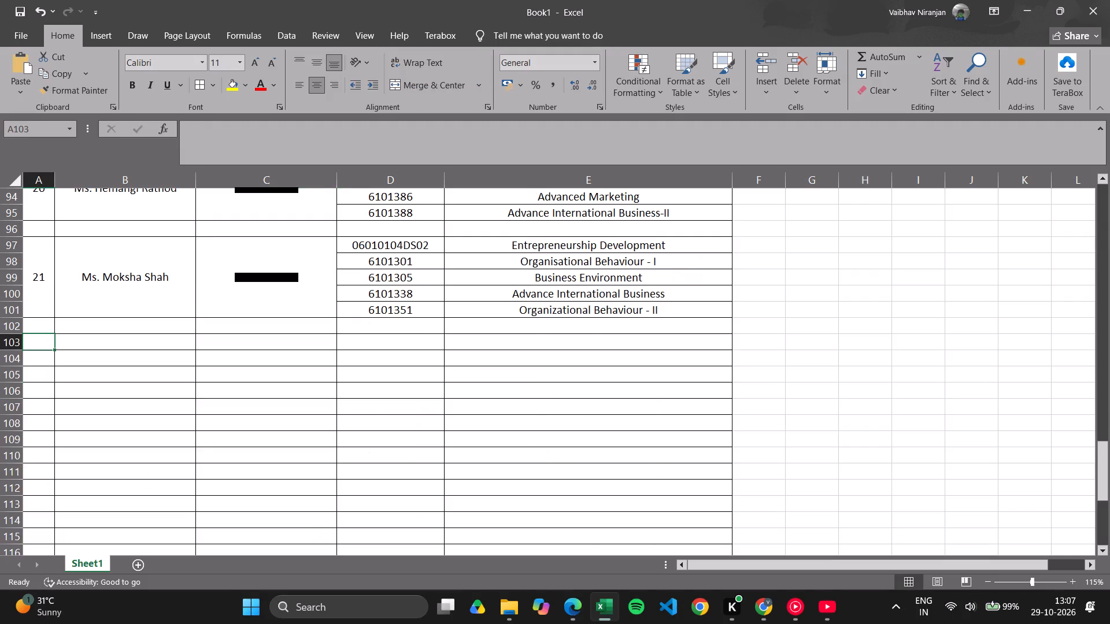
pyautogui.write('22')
pyautogui.click(118, 342)
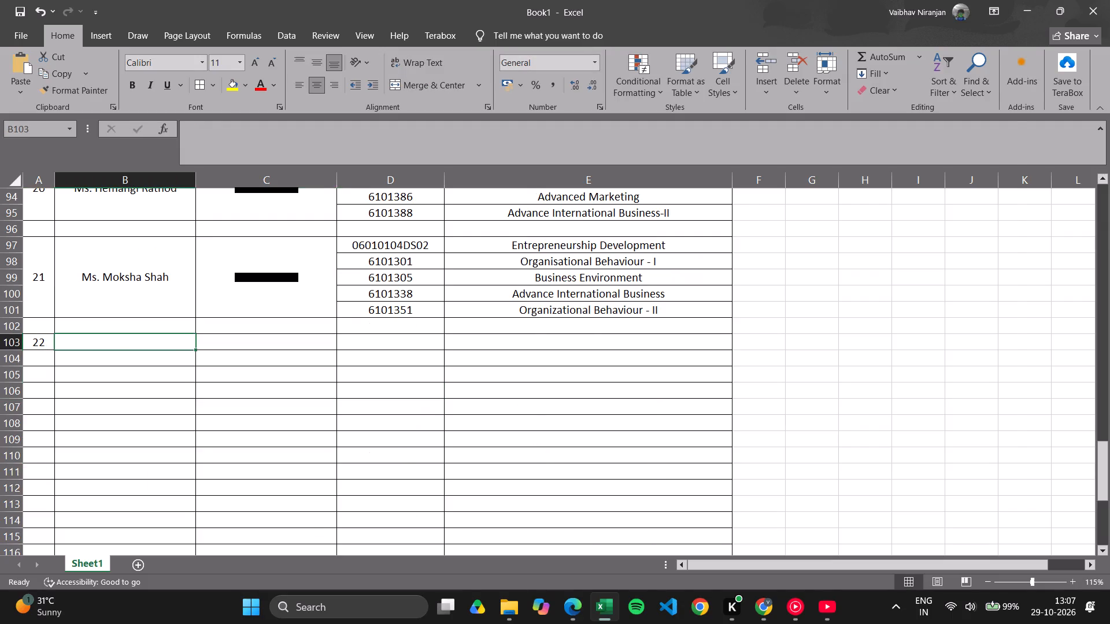
# Switch to Edge and close the five BBA EXT VETTING letters of vetter 21, numbers 21, 28, 32, 38 and 43.
pyautogui.hotkey('alt', 'Tab')
pyautogui.hotkey('alt', 'Tab')
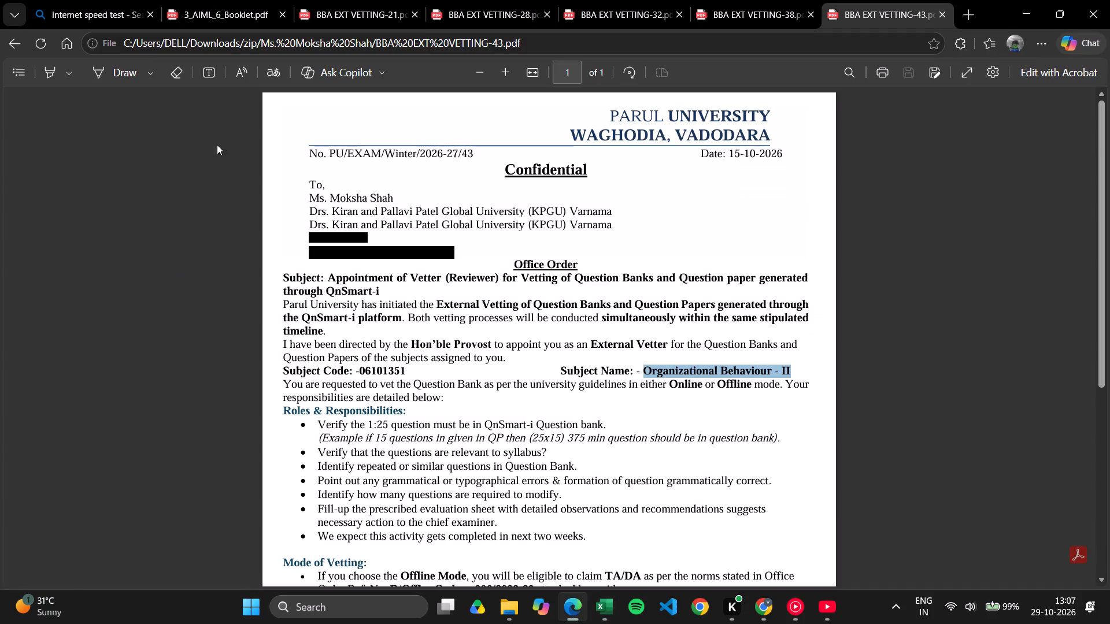
pyautogui.click(412, 16)
pyautogui.click(412, 16)
pyautogui.click(412, 16)
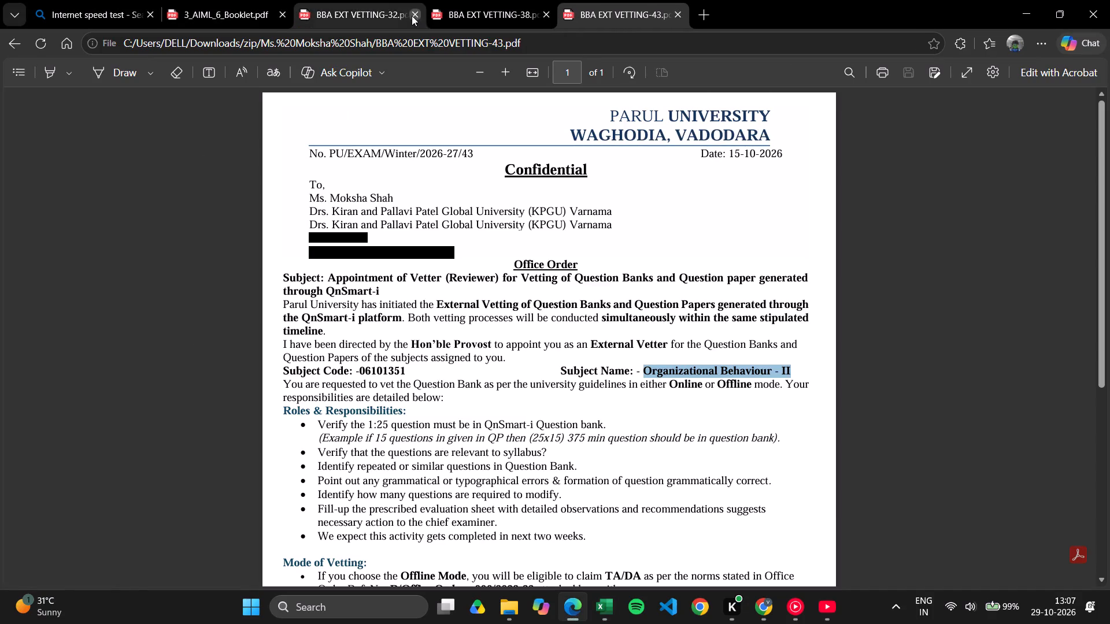
pyautogui.doubleClick(412, 16)
# Open the BBA EXT VETTING-9 letter from the last vetter's folder inside the zip folder.
pyautogui.moveTo(508, 621); pyautogui.dragTo(508, 615)
pyautogui.click(504, 612)
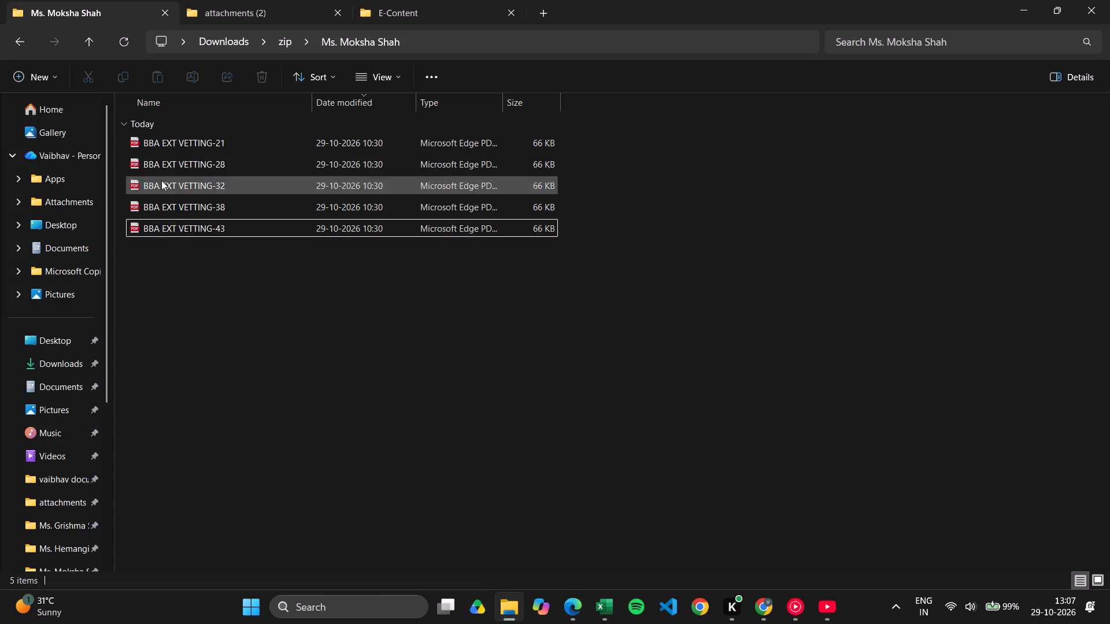
pyautogui.click(25, 46)
pyautogui.scroll(-10, 288, 407)
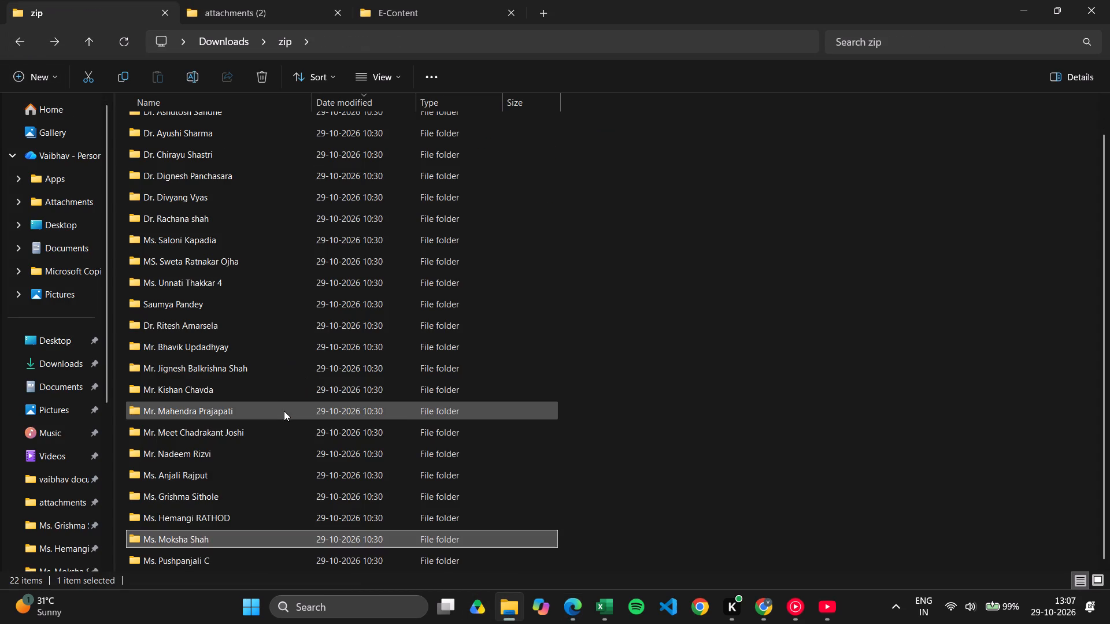
pyautogui.scroll(-3, 284, 411)
pyautogui.doubleClick(252, 559)
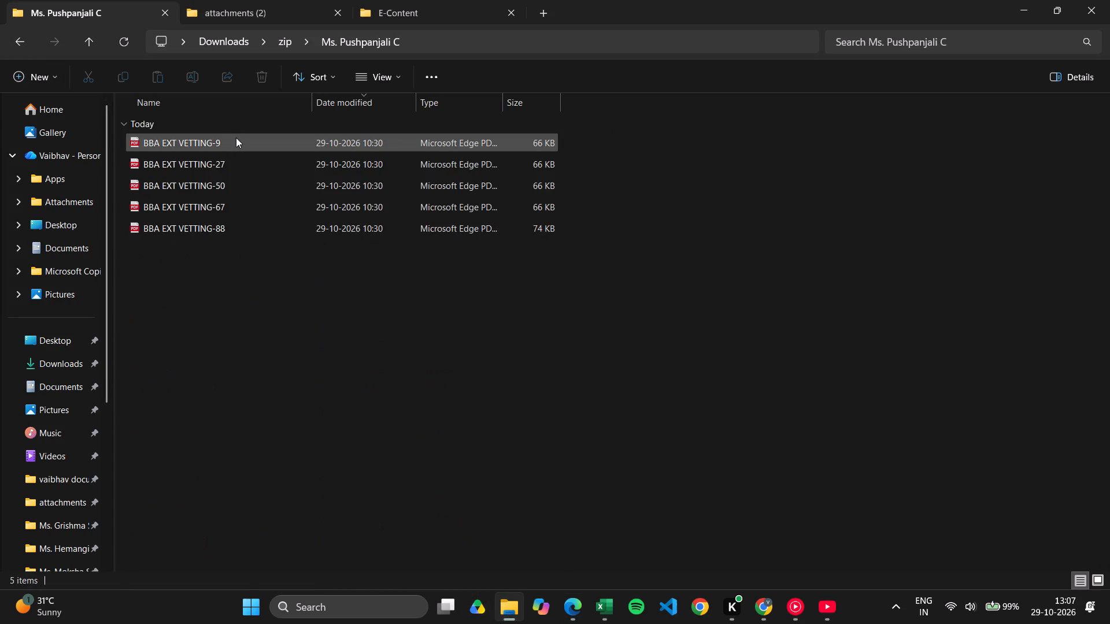
pyautogui.doubleClick(236, 139)
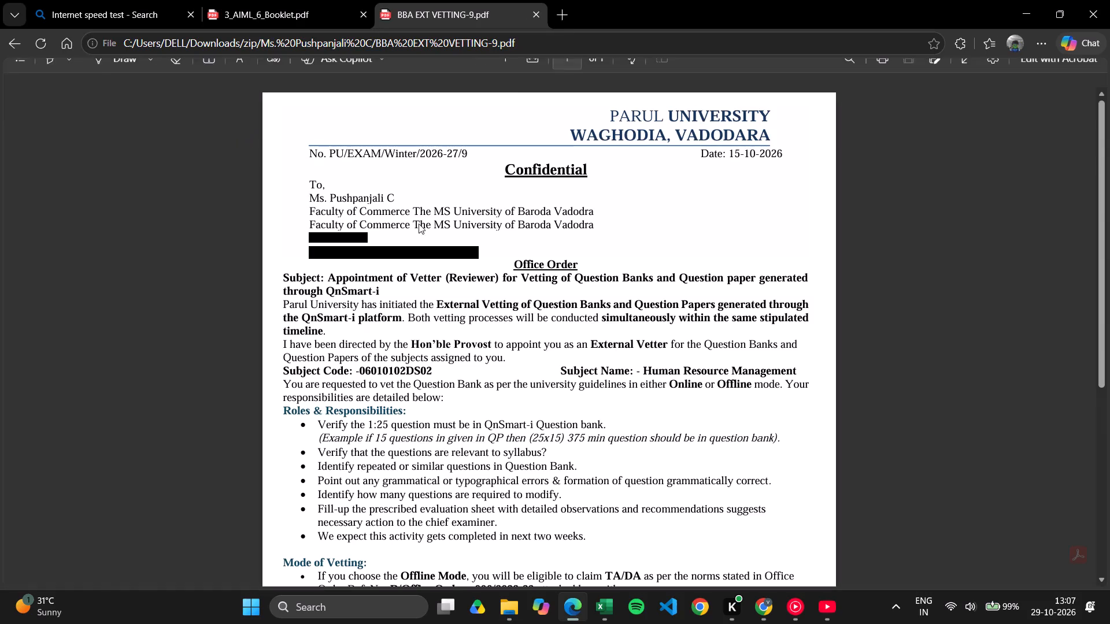
# Copy the vetter's name from the BBA EXT VETTING-9 letter into cell B103 of Book1.
pyautogui.tripleClick(320, 202)
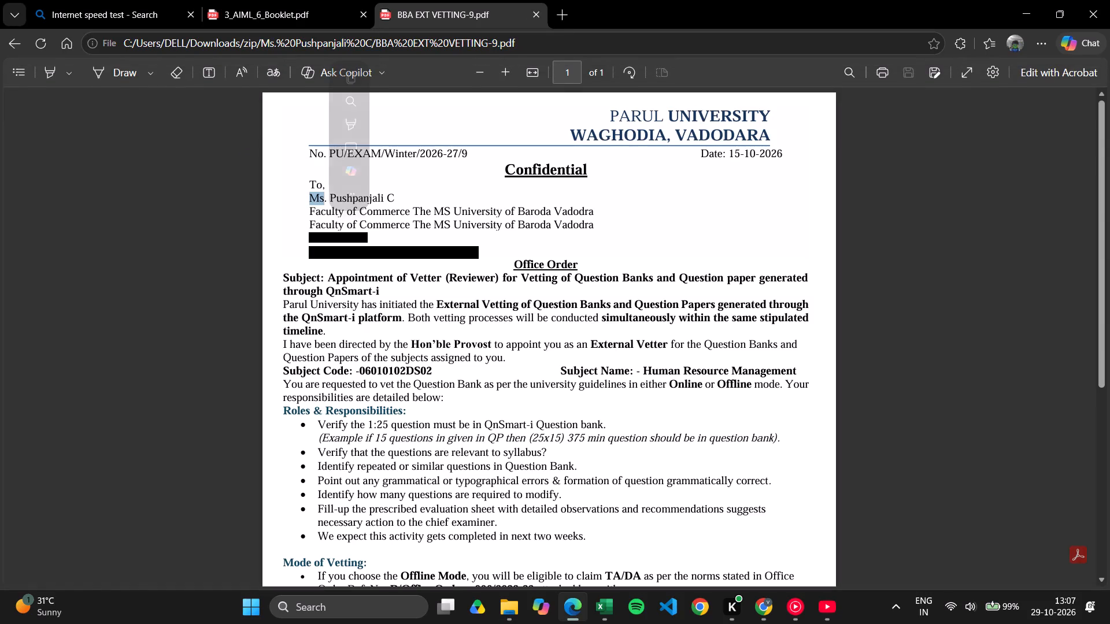
pyautogui.hotkey('ctrl', 'c')
pyautogui.hotkey('alt', 'Tab')
pyautogui.hotkey('alt', 'Tab')
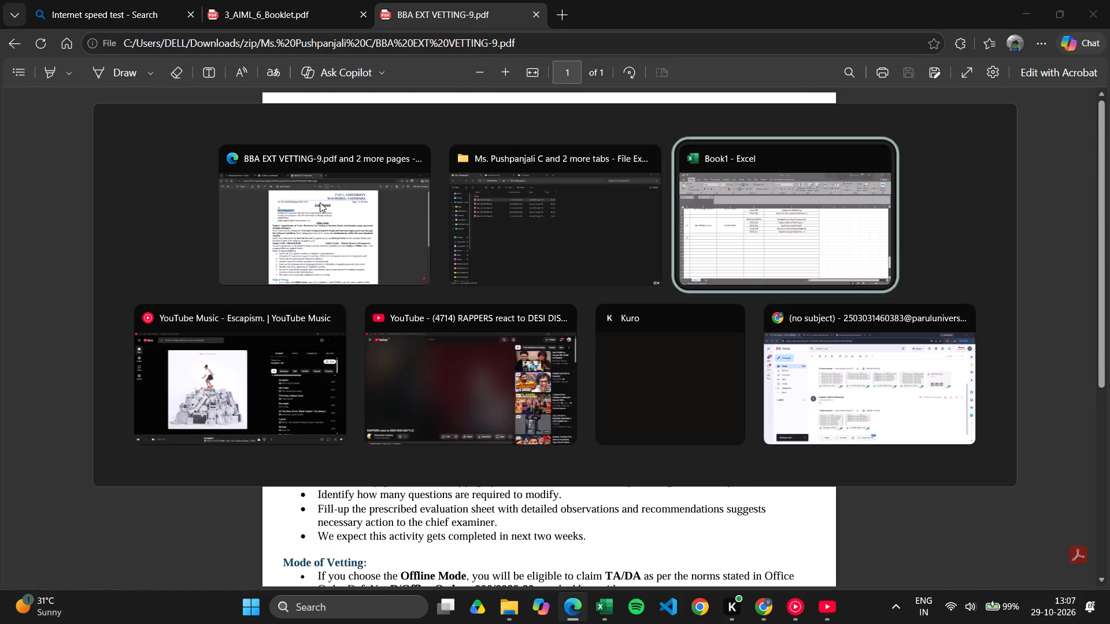
pyautogui.hotkey('ctrl', 'v')
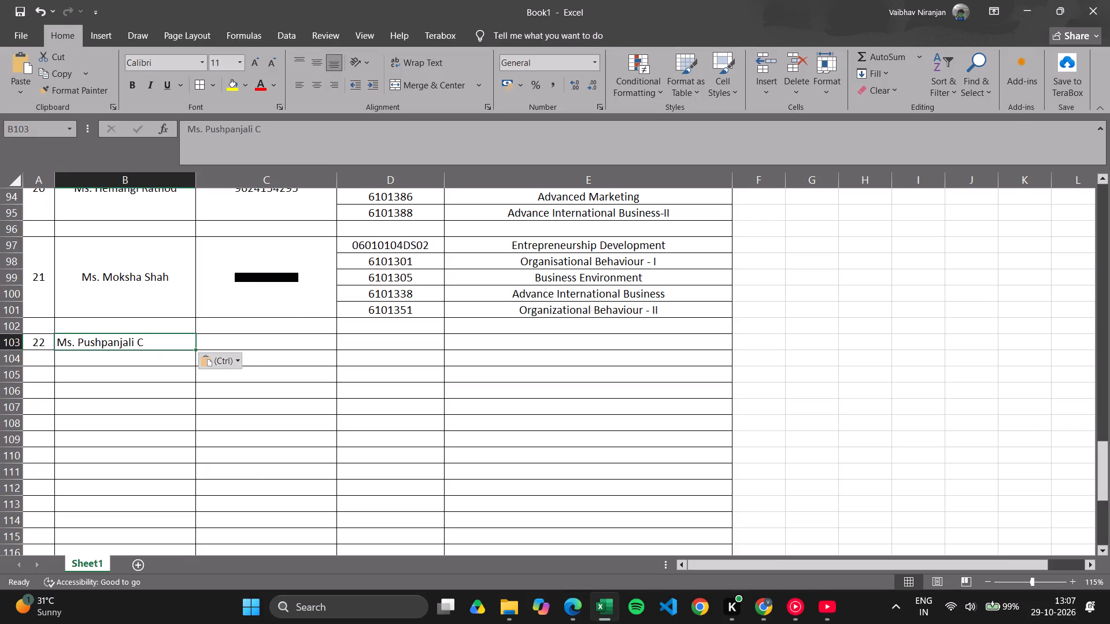
# Copy the vetter's mobile number from the BBA EXT VETTING-9 letter into cell C103 of Book1.
pyautogui.click(247, 341)
pyautogui.hotkey('alt', 'Tab')
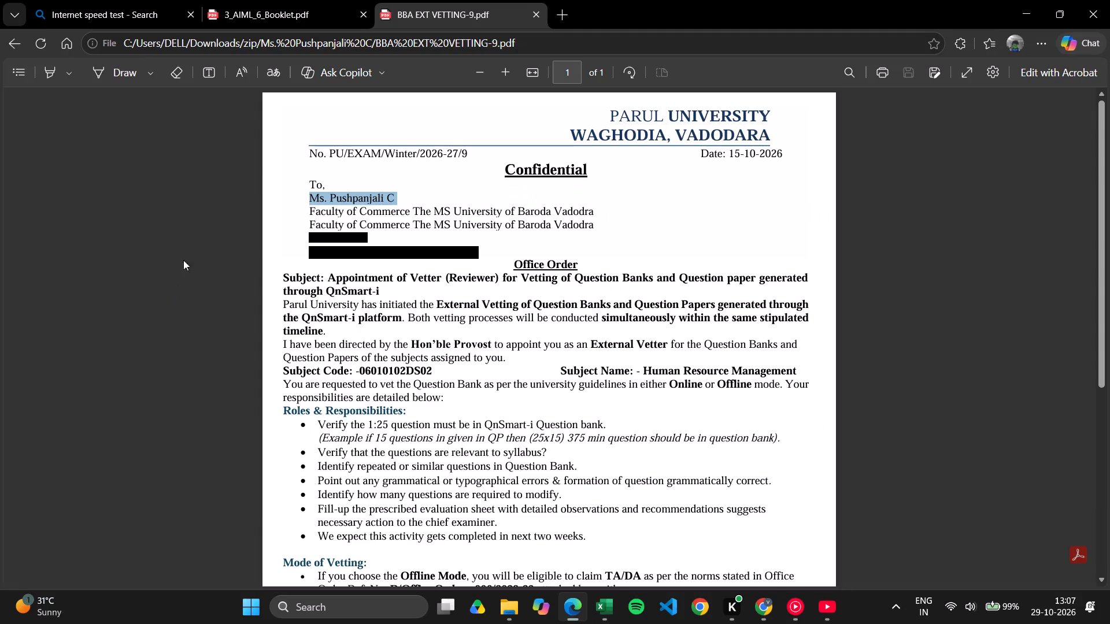
pyautogui.click(320, 243)
pyautogui.doubleClick(321, 239)
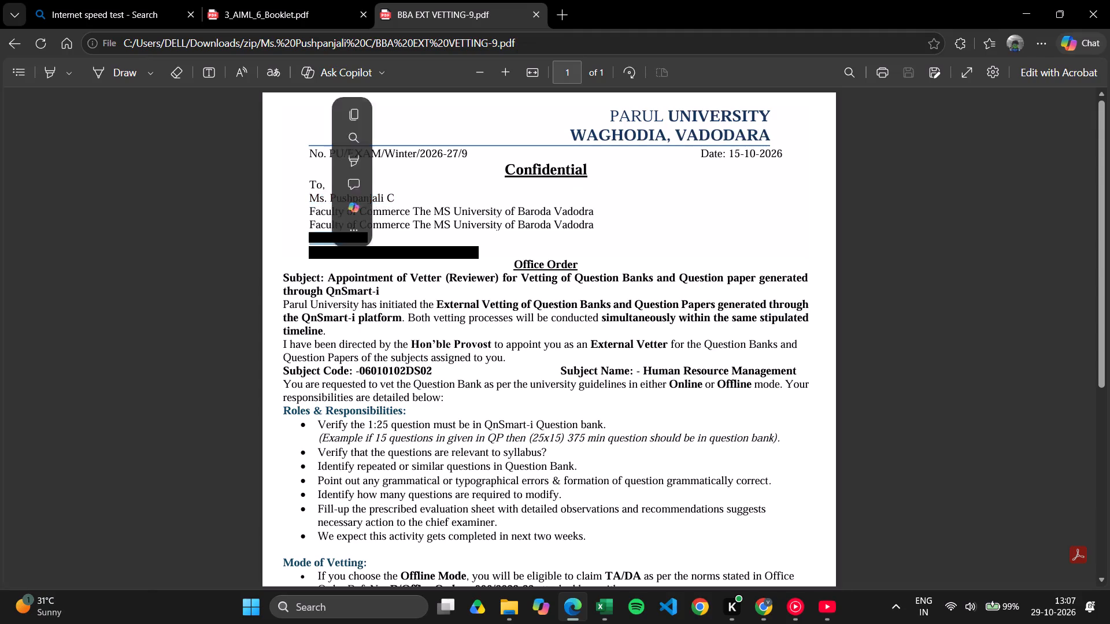
pyautogui.hotkey('ctrl', 'c')
pyautogui.hotkey('alt', 'Tab')
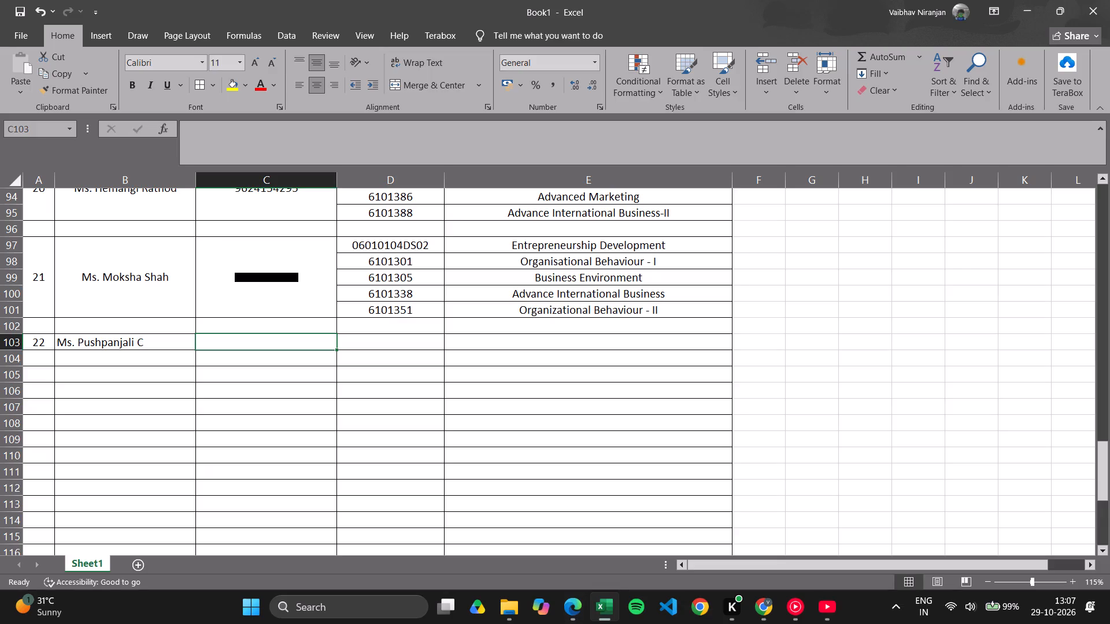
pyautogui.hotkey('ctrl', 'v')
# Copy the subject code 06010102DS02 from the BBA EXT VETTING-9 letter into cell D103 of Book1.
pyautogui.click(375, 342)
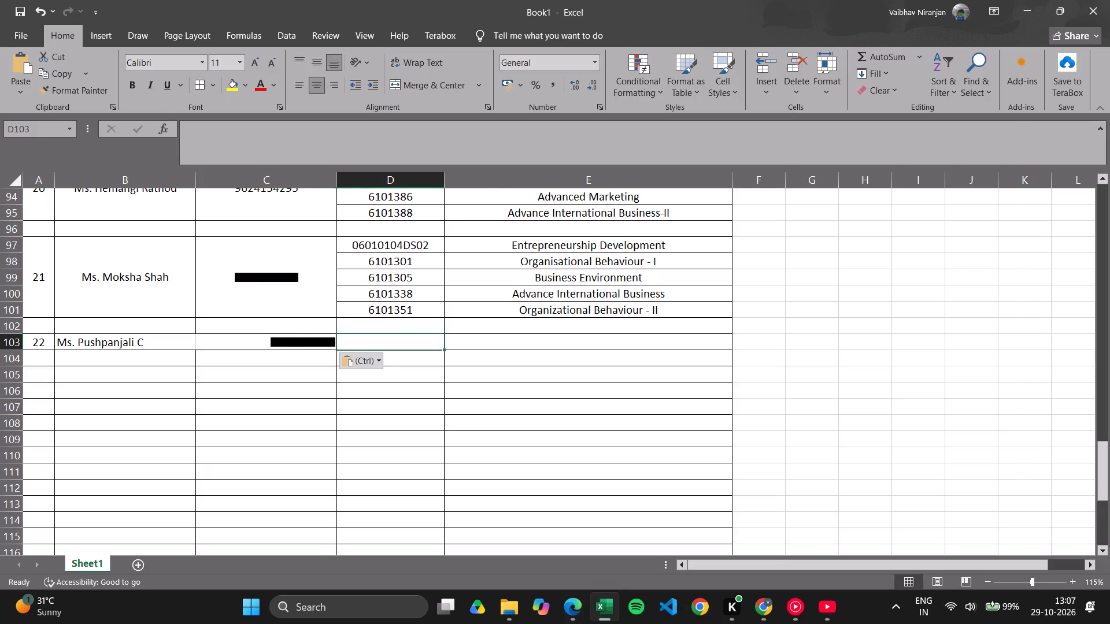
pyautogui.hotkey('alt', 'Tab')
pyautogui.doubleClick(396, 367)
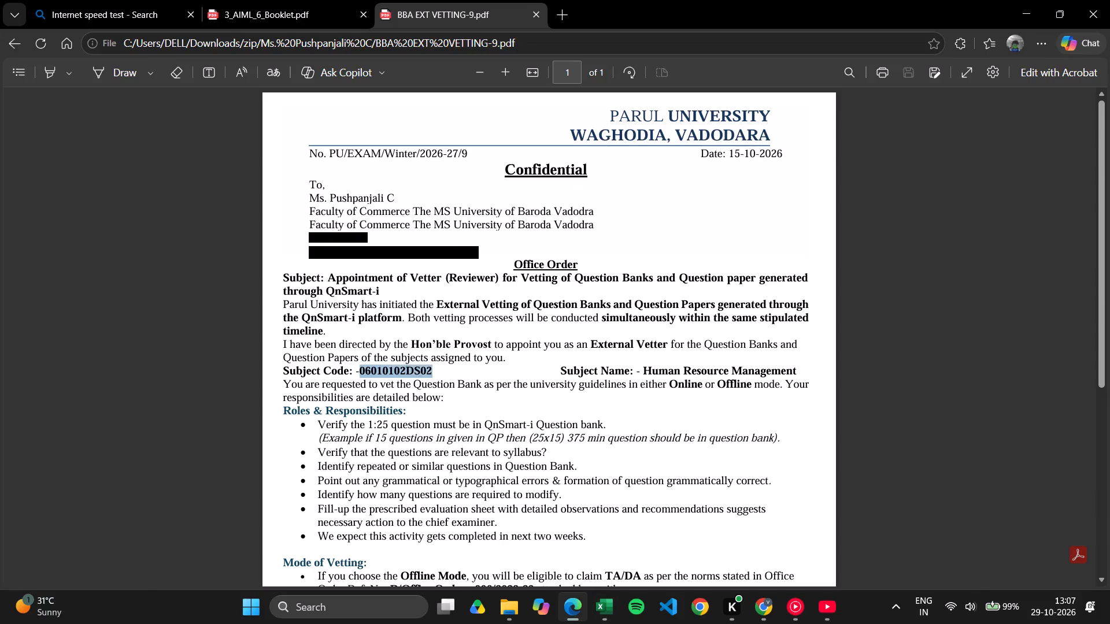
pyautogui.hotkey('ctrl', 'c')
pyautogui.hotkey('alt', 'Tab')
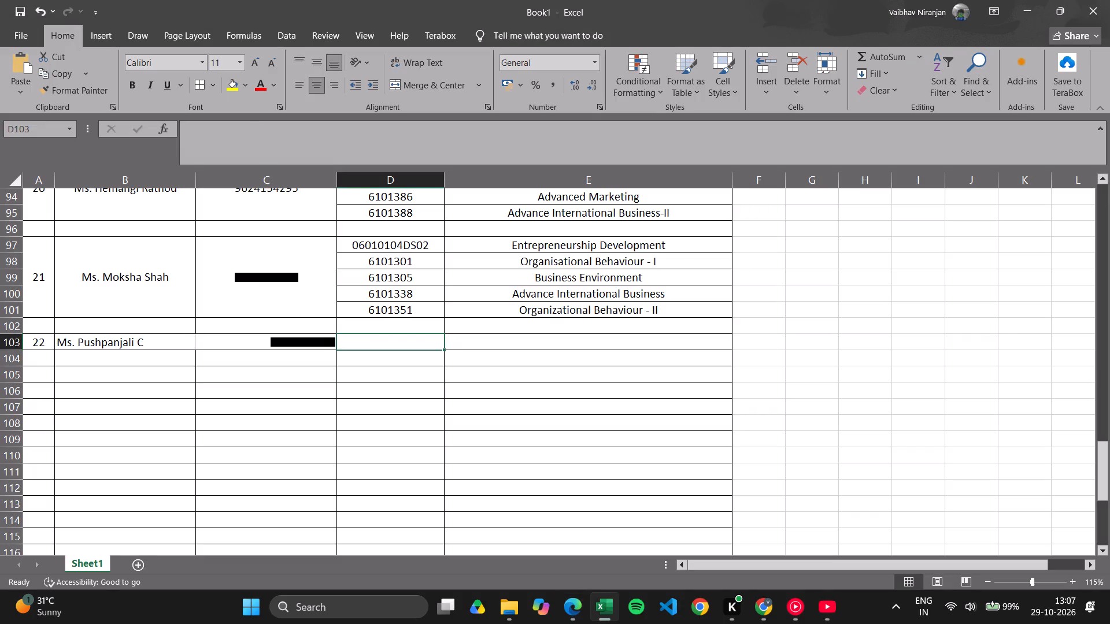
pyautogui.hotkey('ctrl', 'v')
# Copy the subject name Human Resource Management from the BBA EXT VETTING-9 letter into cell E103 of Book1.
pyautogui.click(480, 343)
pyautogui.hotkey('alt', 'Tab')
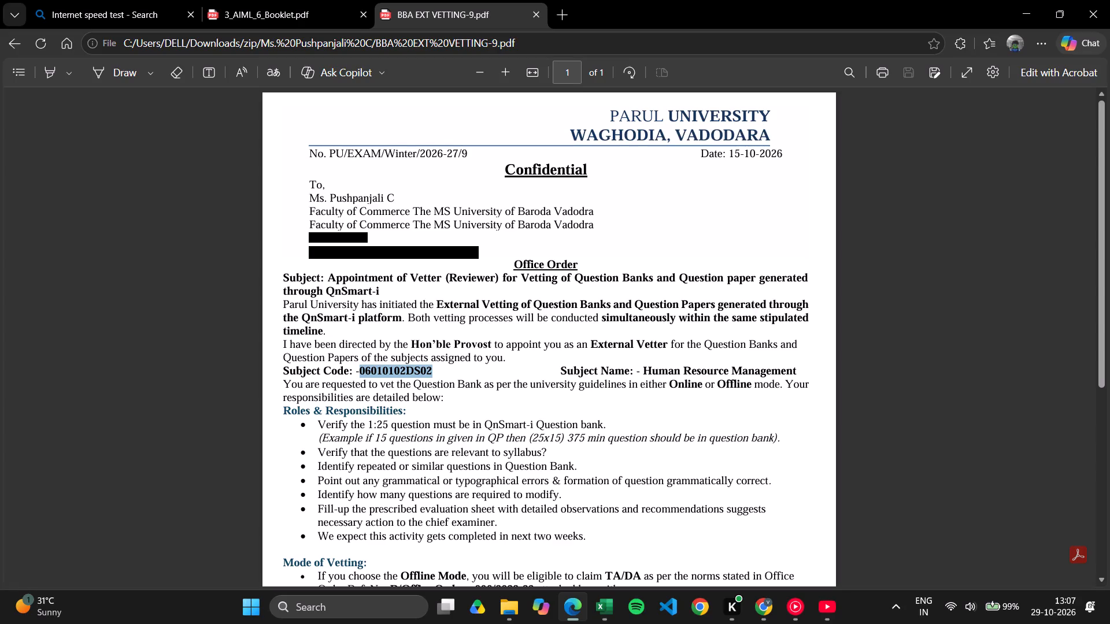
pyautogui.moveTo(647, 366); pyautogui.dragTo(795, 370)
pyautogui.hotkey('ctrl', 'c')
pyautogui.hotkey('alt', 'Tab')
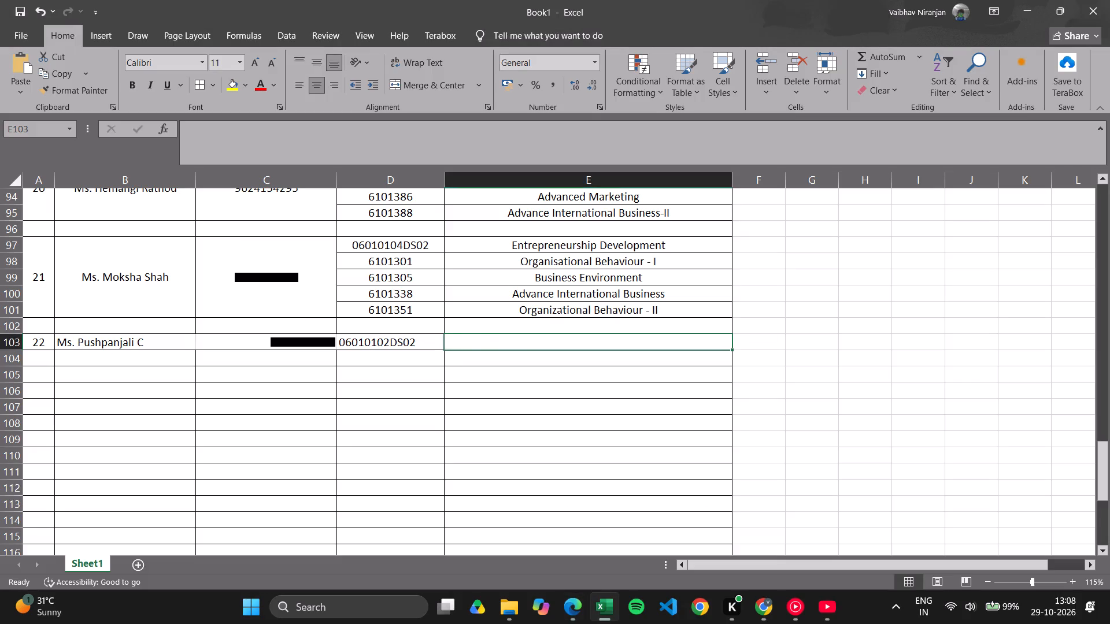
pyautogui.hotkey('ctrl', 'v')
# Select cell D104 for the next subject code and open the BBA EXT VETTING-27 letter from the same vetter's folder.
pyautogui.click(386, 360)
pyautogui.hotkey('alt', 'Tab')
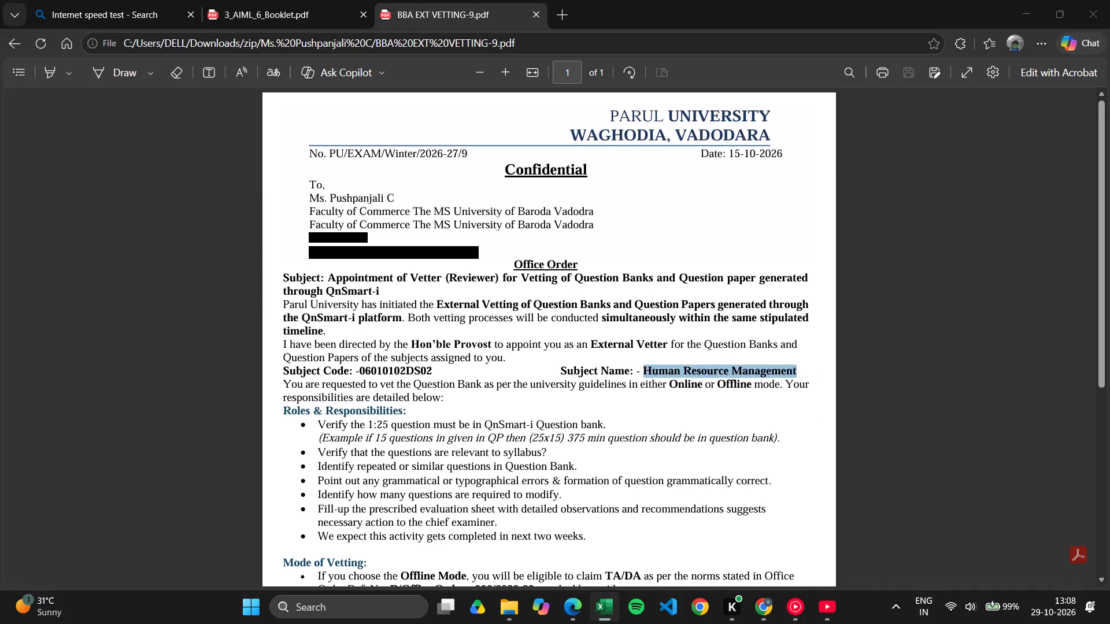
pyautogui.hotkey('alt', 'Tab')
pyautogui.hotkey('alt', 'Tab')
pyautogui.doubleClick(233, 163)
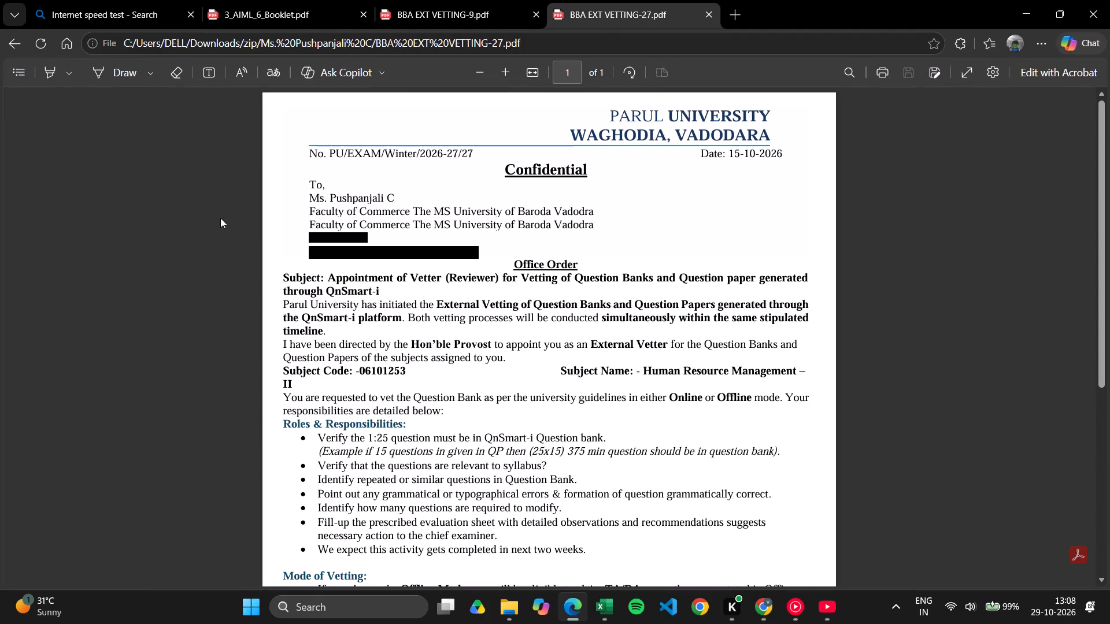
# Copy the subject code 06101253 from the BBA EXT VETTING-27 letter into cell D104 of Book1.
pyautogui.doubleClick(369, 370)
pyautogui.hotkey('ctrl', 'c')
pyautogui.hotkey('alt', 'Tab')
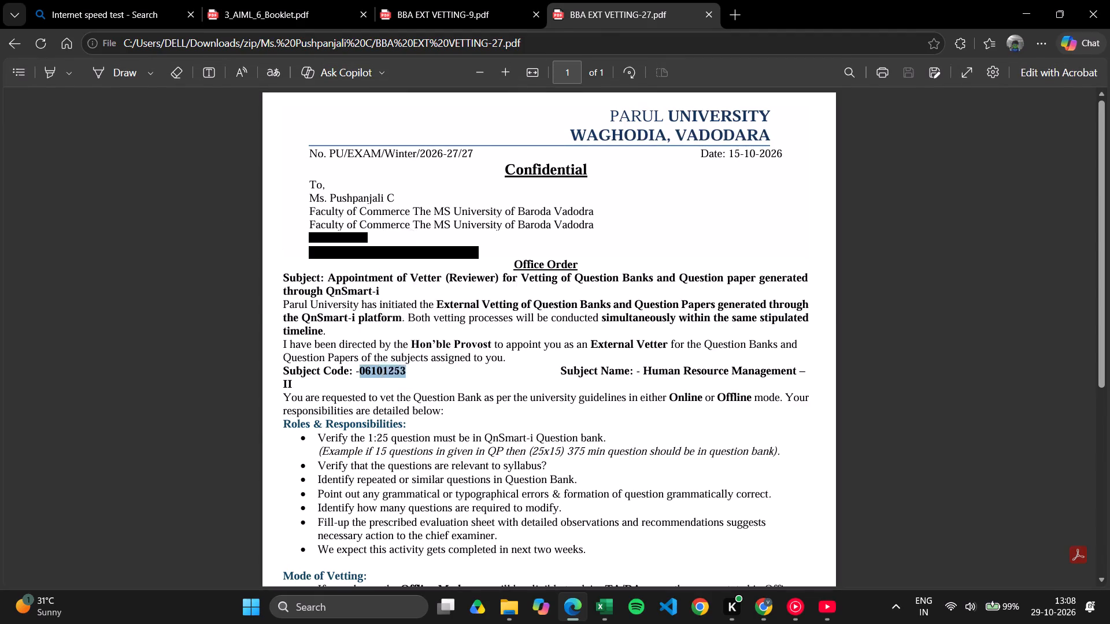
# Paste the subject code 06101253 from the BBA EXT VETTING-27 letter into cell D104 of entry 22.
pyautogui.hotkey('alt', 'Tab')
pyautogui.hotkey('alt', 'Tab')
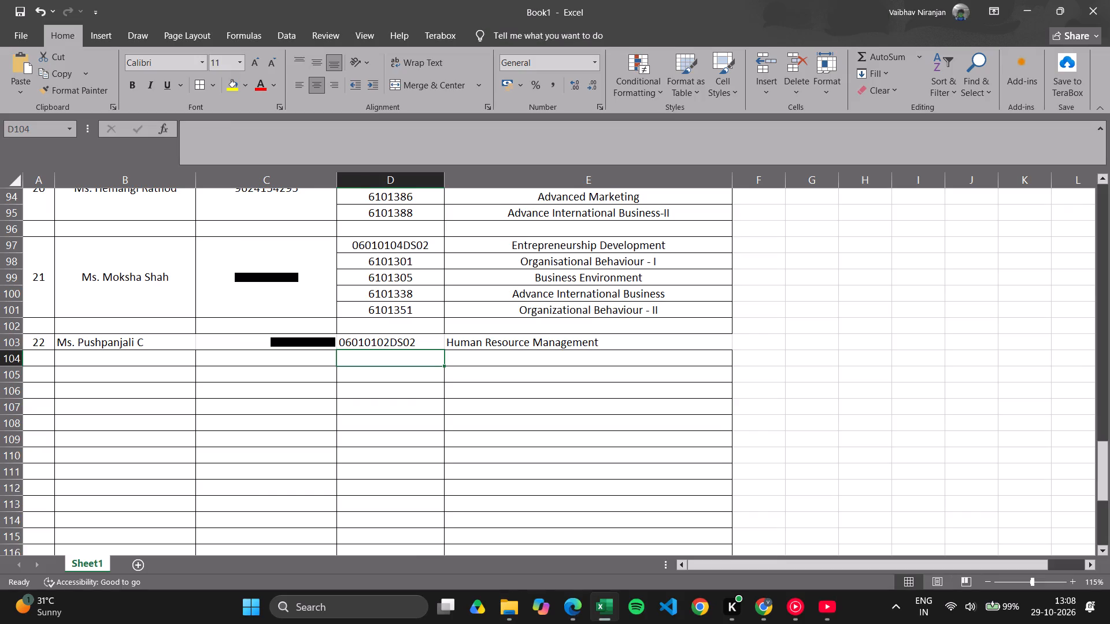
pyautogui.hotkey('ctrl', 'v')
# Copy the two-line subject name "Human Resource Management – II" from the BBA EXT VETTING-27 letter into cell E104.
pyautogui.click(490, 367)
pyautogui.click(491, 363)
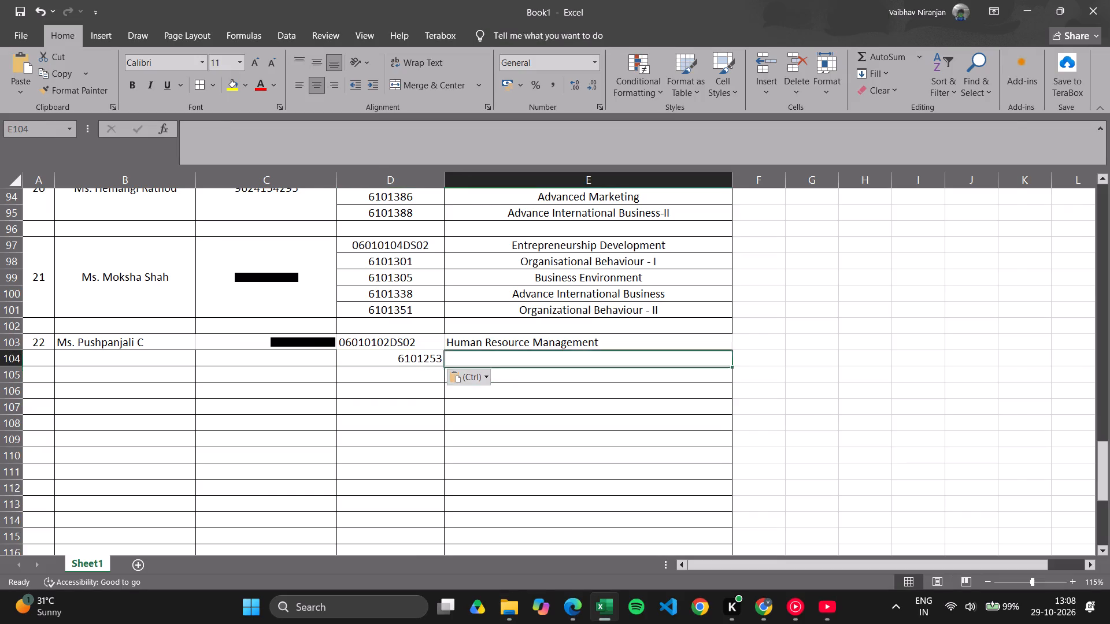
pyautogui.hotkey('alt', 'Tab')
pyautogui.hotkey('alt', 'Tab')
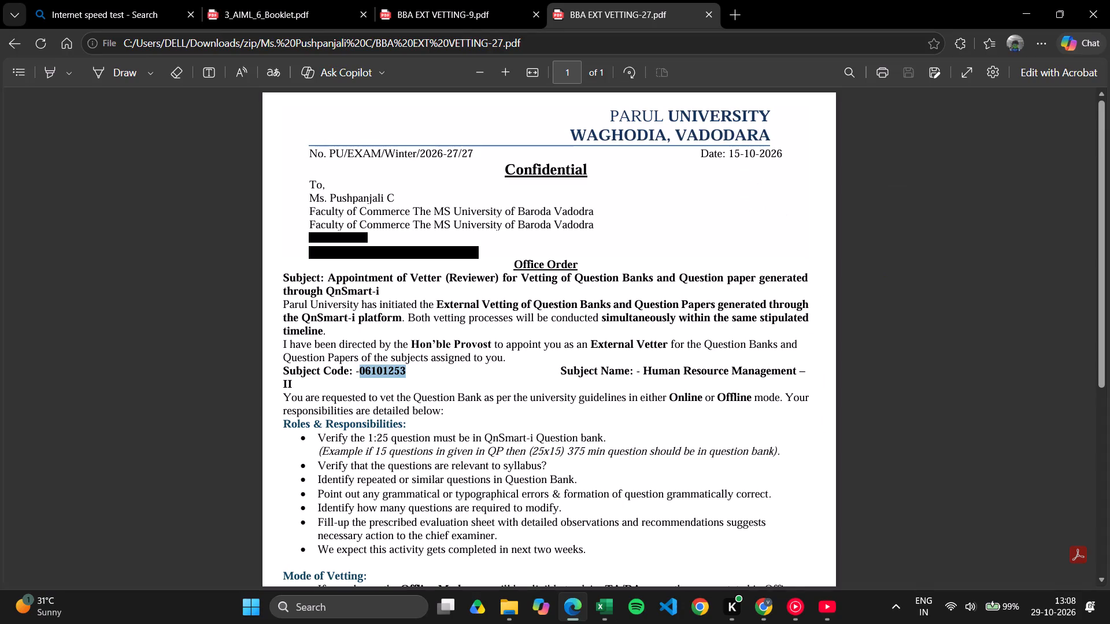
pyautogui.moveTo(645, 370); pyautogui.dragTo(806, 373)
pyautogui.hotkey('ctrl', 'c')
pyautogui.hotkey('alt', 'Tab')
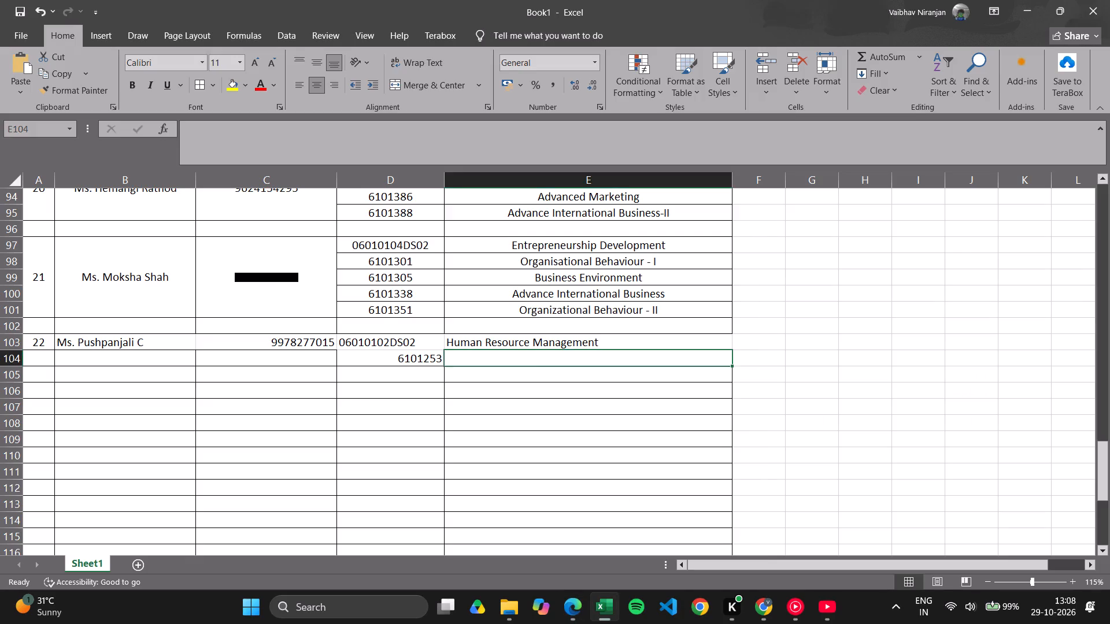
pyautogui.hotkey('ctrl', 'v')
pyautogui.click(351, 134)
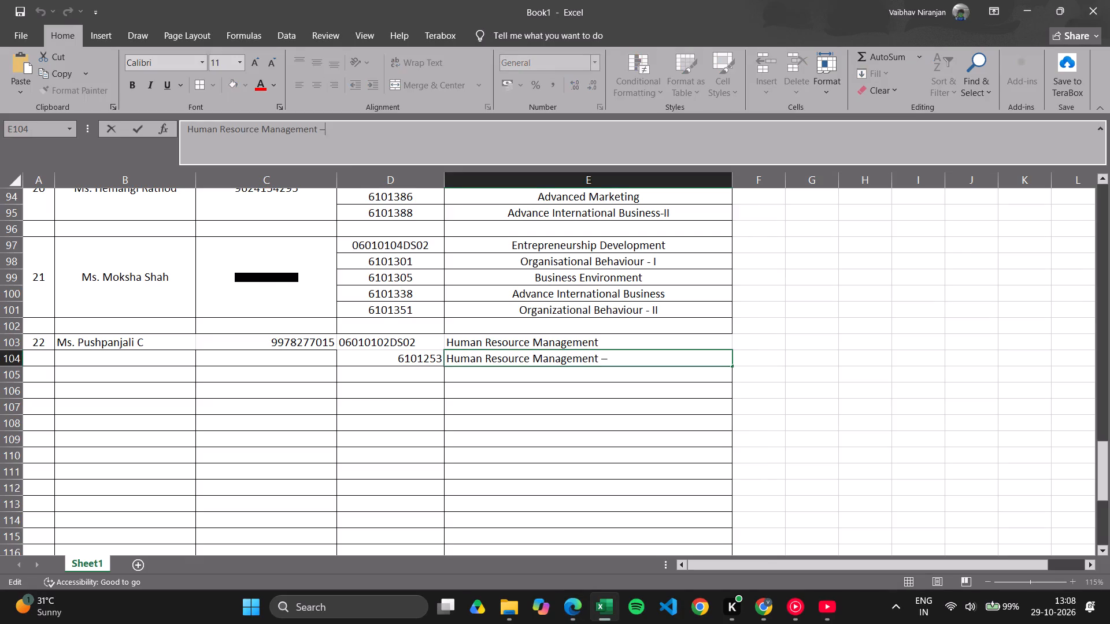
pyautogui.press('space')
pyautogui.hotkey('alt', 'Tab')
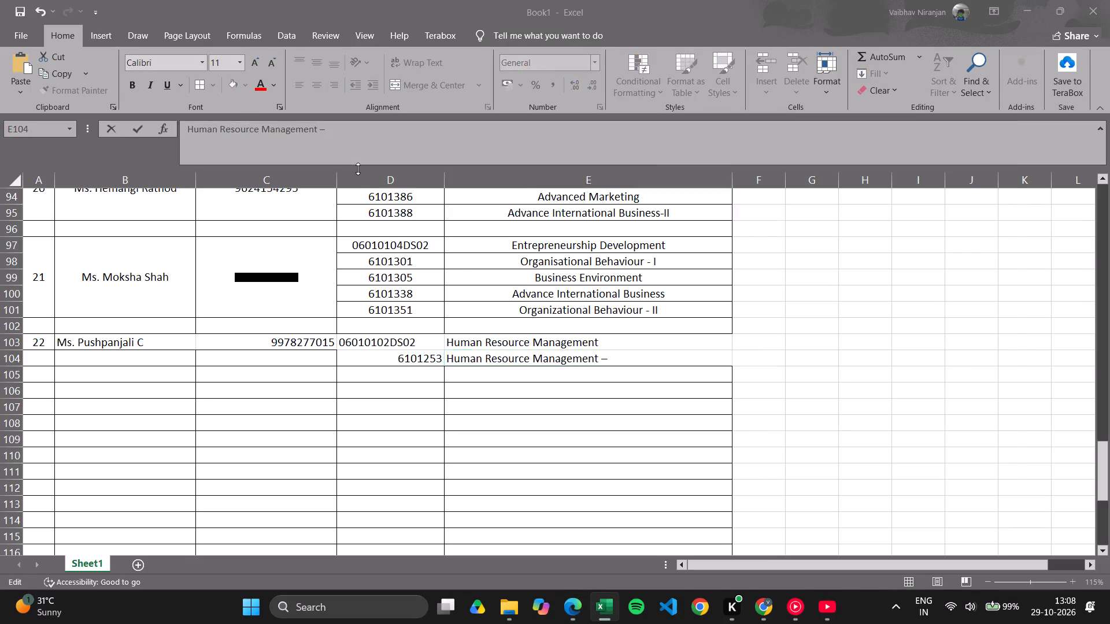
pyautogui.doubleClick(287, 386)
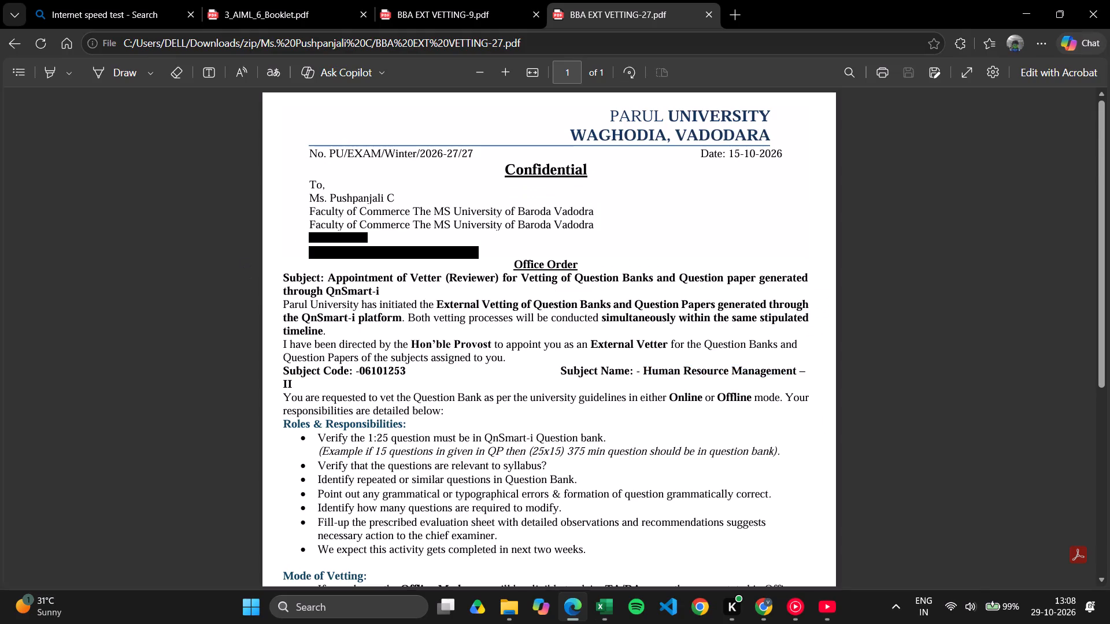
pyautogui.hotkey('ctrl', 'c')
pyautogui.hotkey('alt', 'Tab')
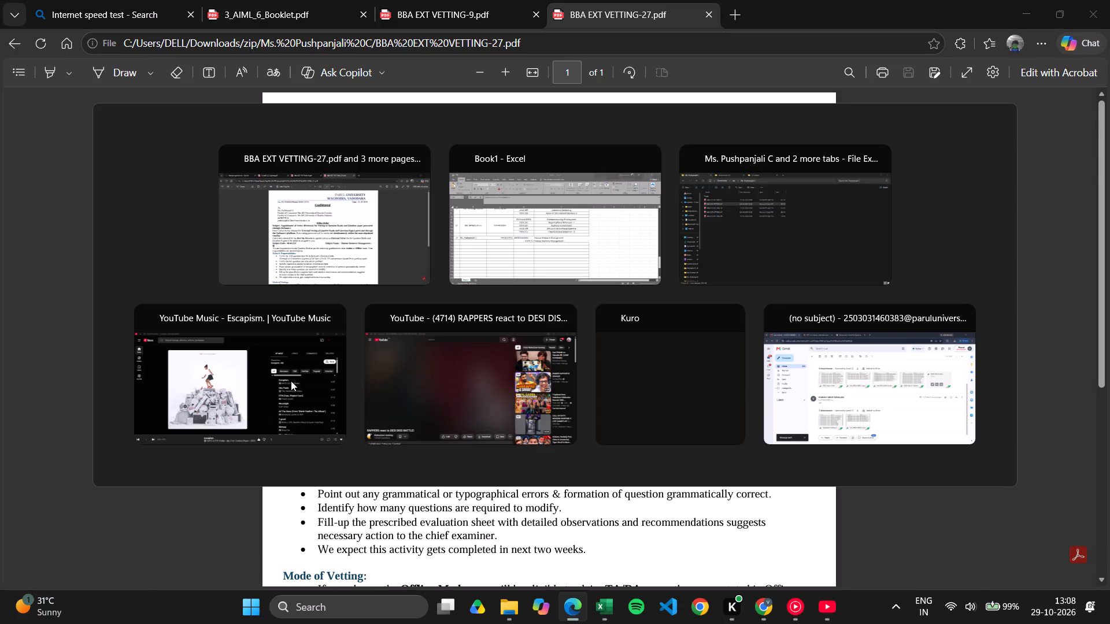
pyautogui.hotkey('ctrl', 'v')
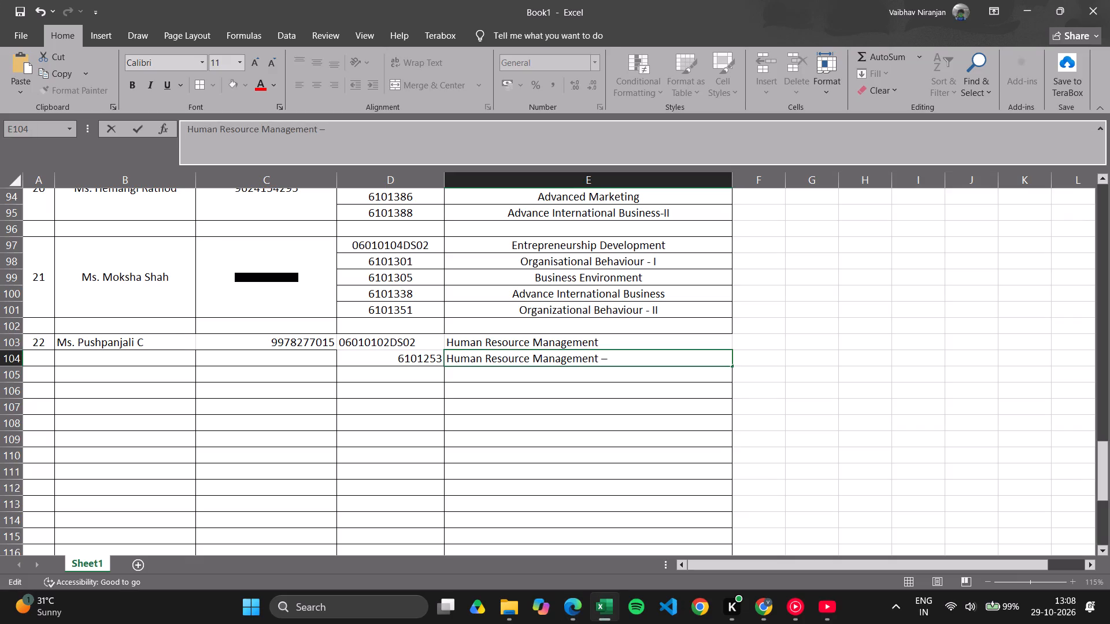
pyautogui.click(431, 374)
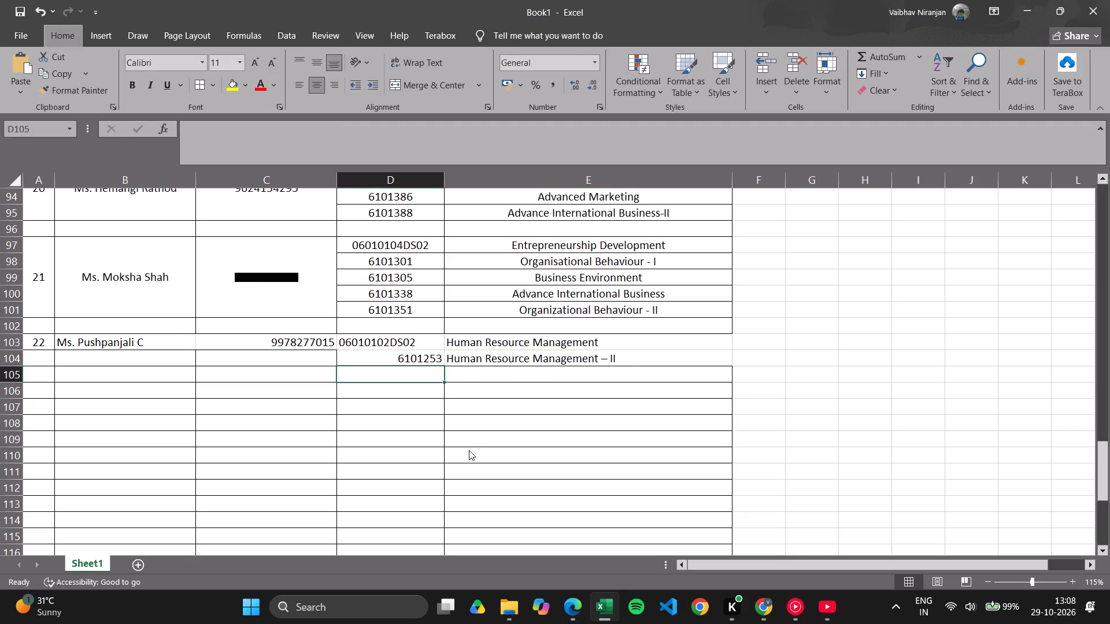
# Open the BBA EXT VETTING-50 letter and copy its subject code 06101385 into cell D105 of Book1.
pyautogui.click(499, 603)
pyautogui.doubleClick(313, 190)
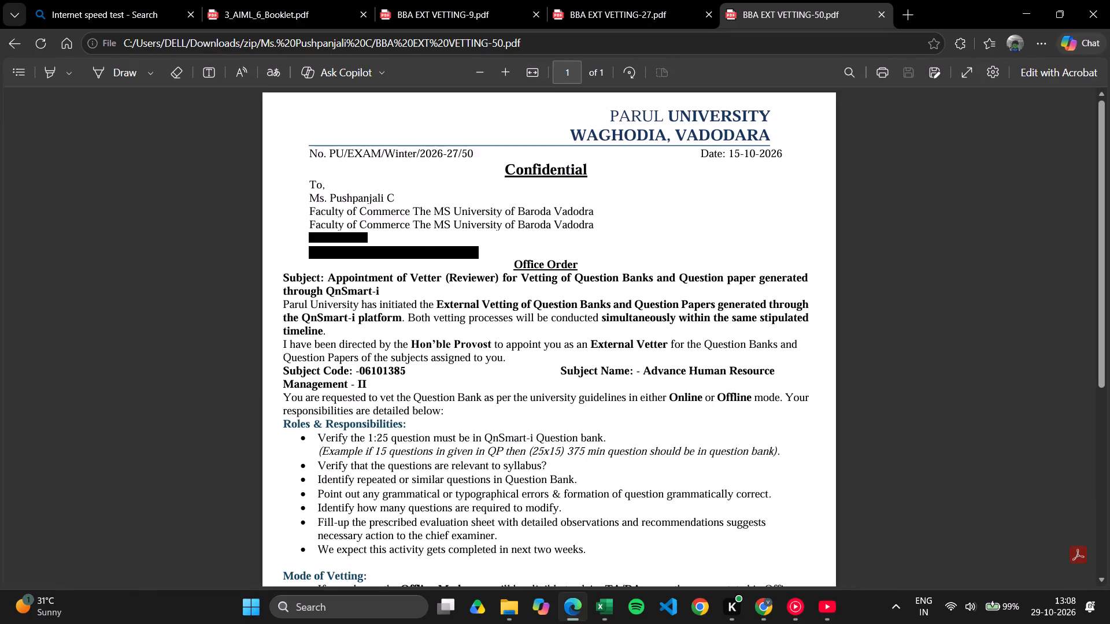
pyautogui.doubleClick(377, 373)
pyautogui.hotkey('ctrl', 'c')
pyautogui.hotkey('alt', 'Tab')
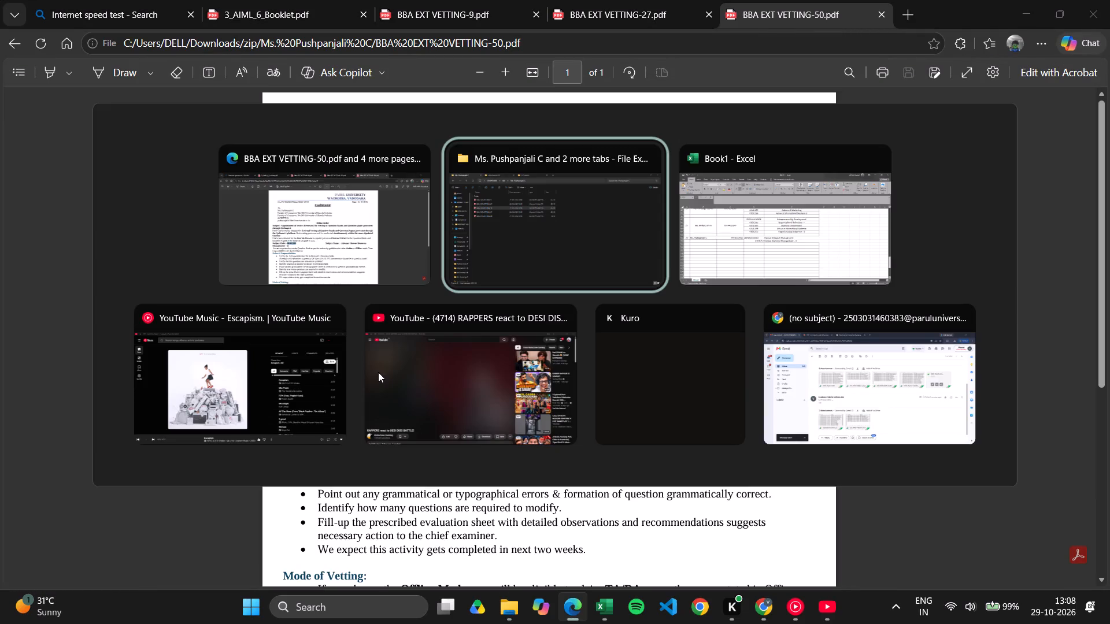
pyautogui.hotkey('alt', 'Tab')
pyautogui.hotkey('ctrl', 'v')
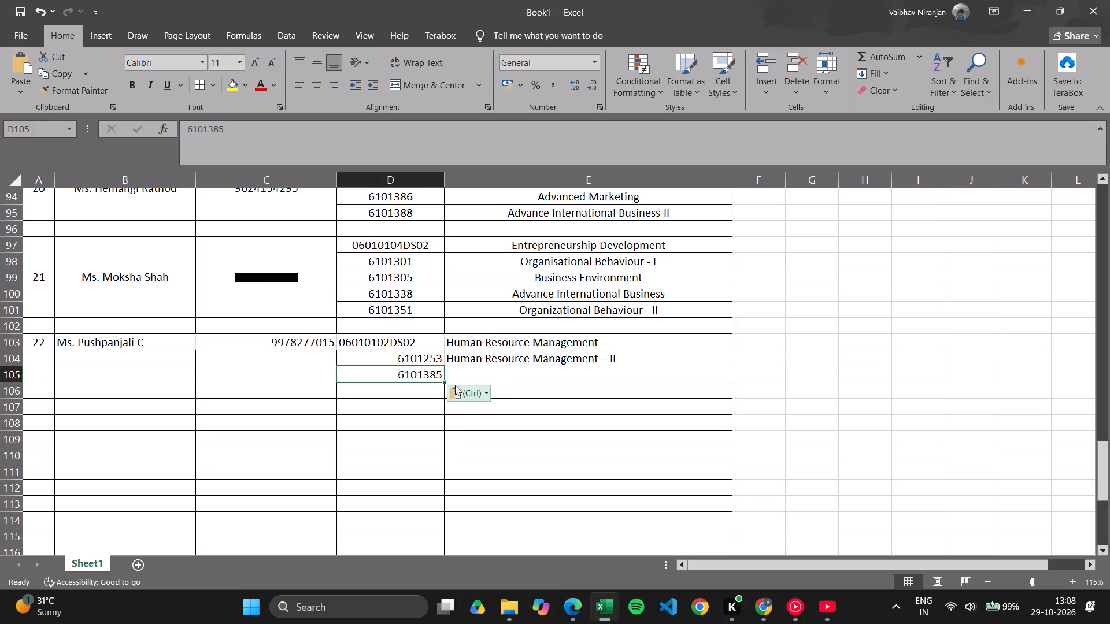
# Copy the two-line subject name "Advance Human Resource Management - II" from the BBA EXT VETTING-50 letter into cell E105 of Book1.
pyautogui.click(463, 378)
pyautogui.hotkey('alt', 'Tab')
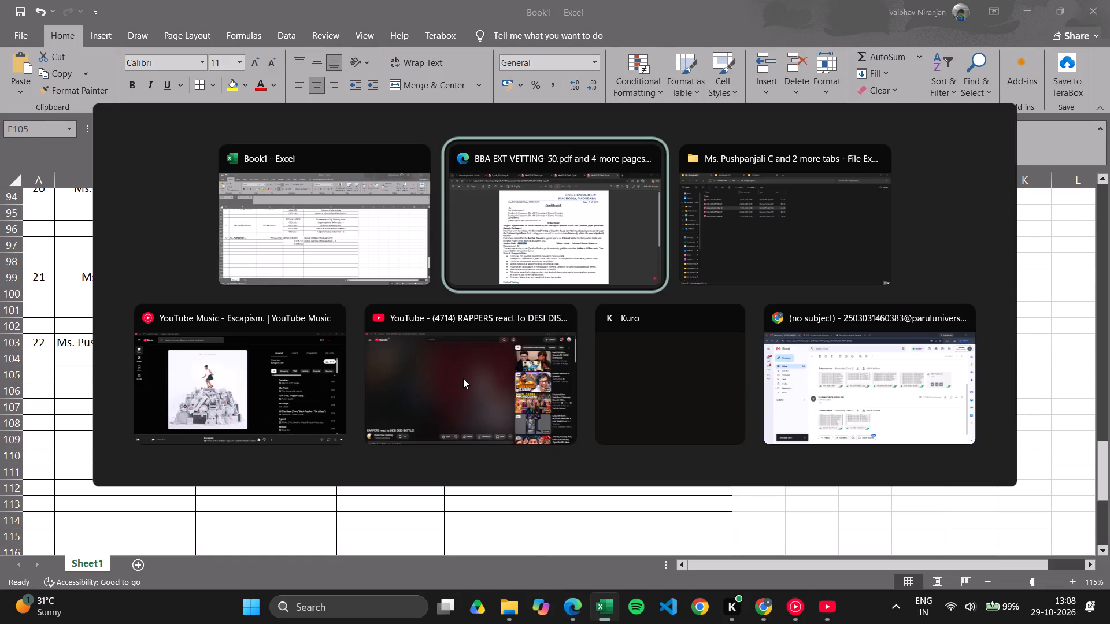
pyautogui.moveTo(647, 369); pyautogui.dragTo(763, 388)
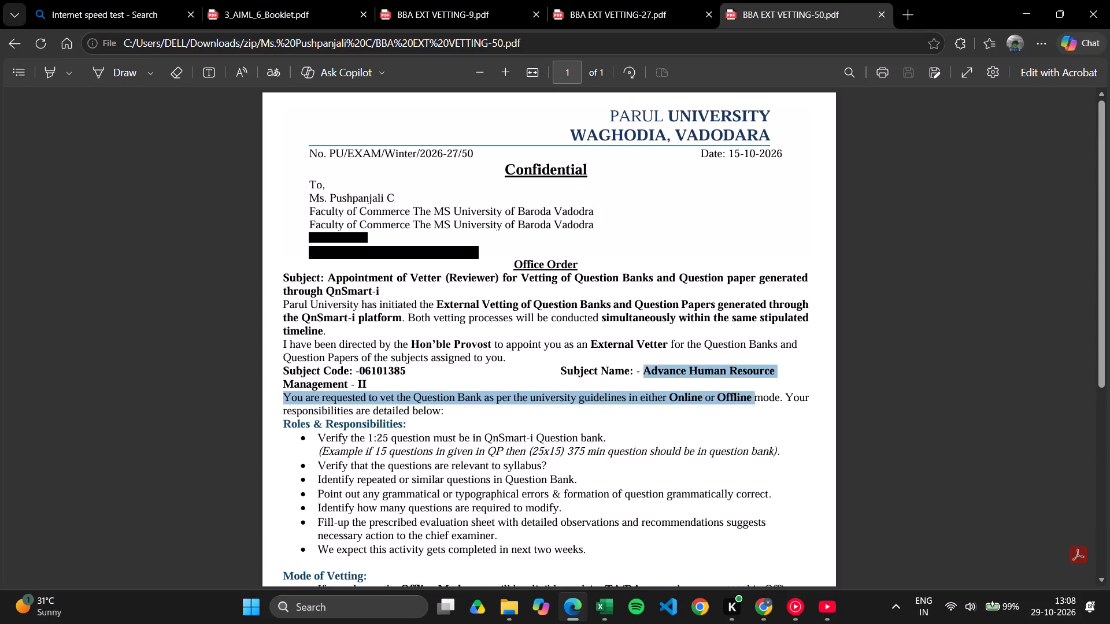
pyautogui.moveTo(763, 388); pyautogui.dragTo(781, 382)
pyautogui.hotkey('ctrl', 'c')
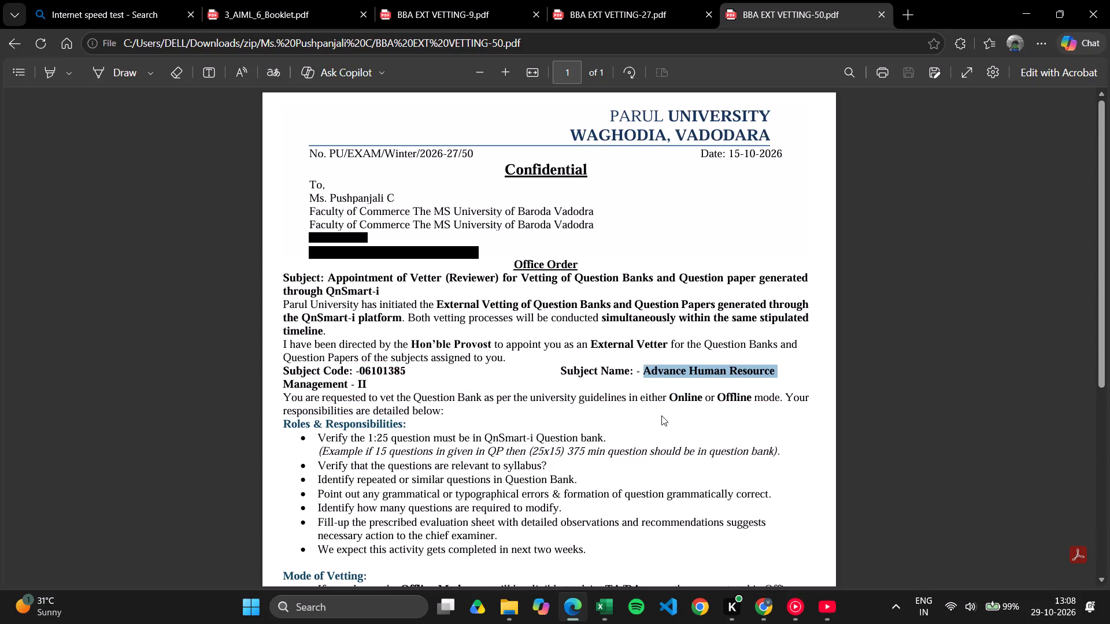
pyautogui.click(604, 608)
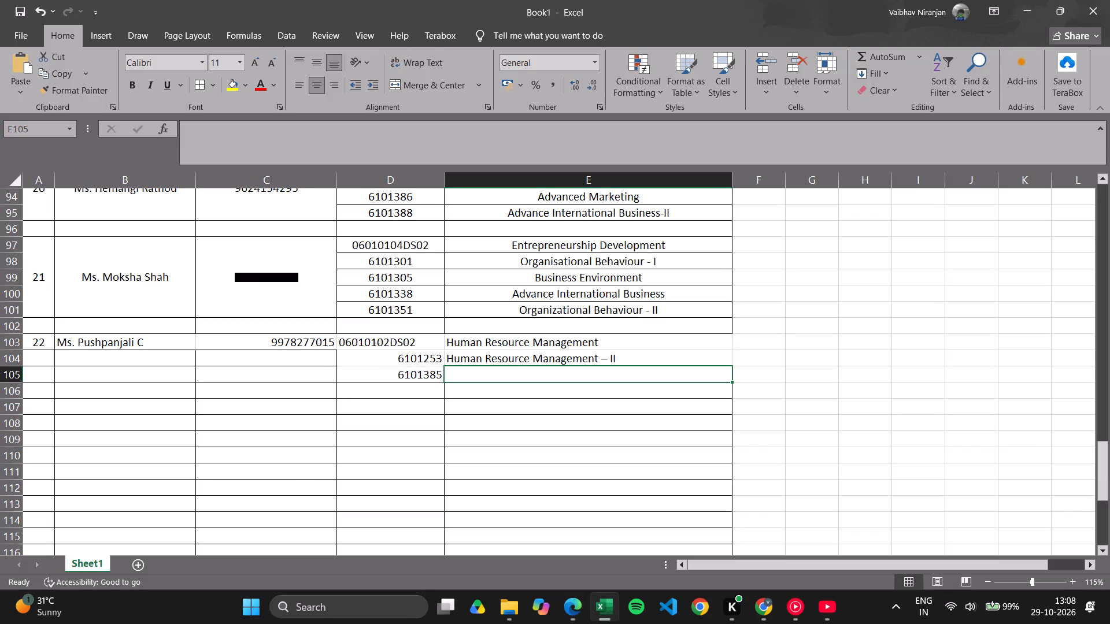
pyautogui.hotkey('ctrl', 'v')
pyautogui.click(582, 380)
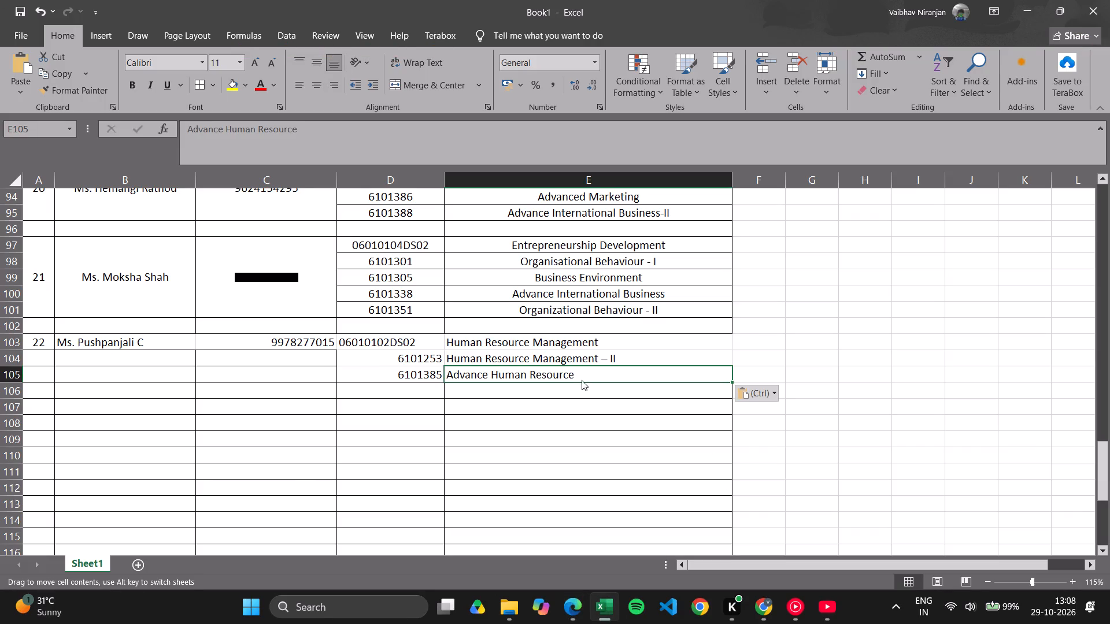
pyautogui.click(582, 373)
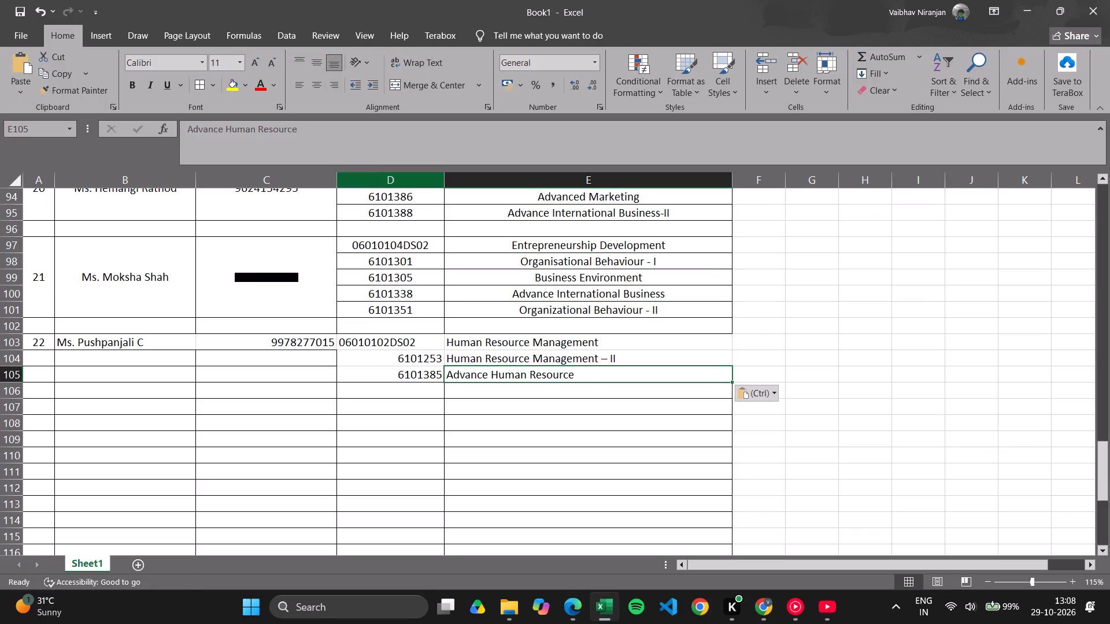
pyautogui.click(339, 140)
pyautogui.press('space')
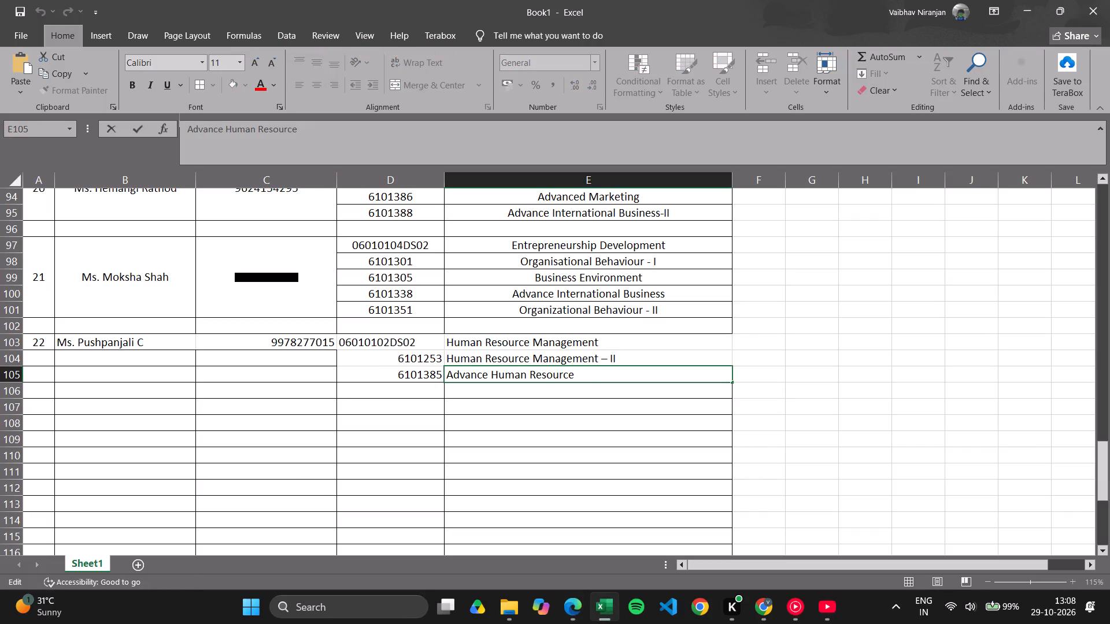
pyautogui.press('space')
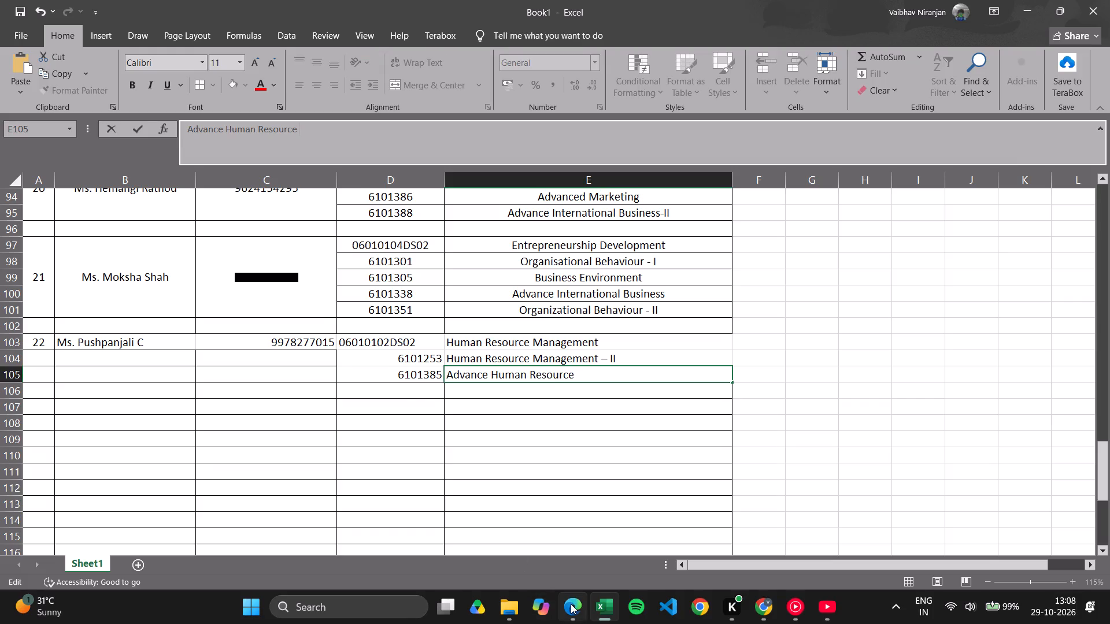
pyautogui.click(571, 604)
pyautogui.tripleClick(360, 382)
pyautogui.doubleClick(360, 382)
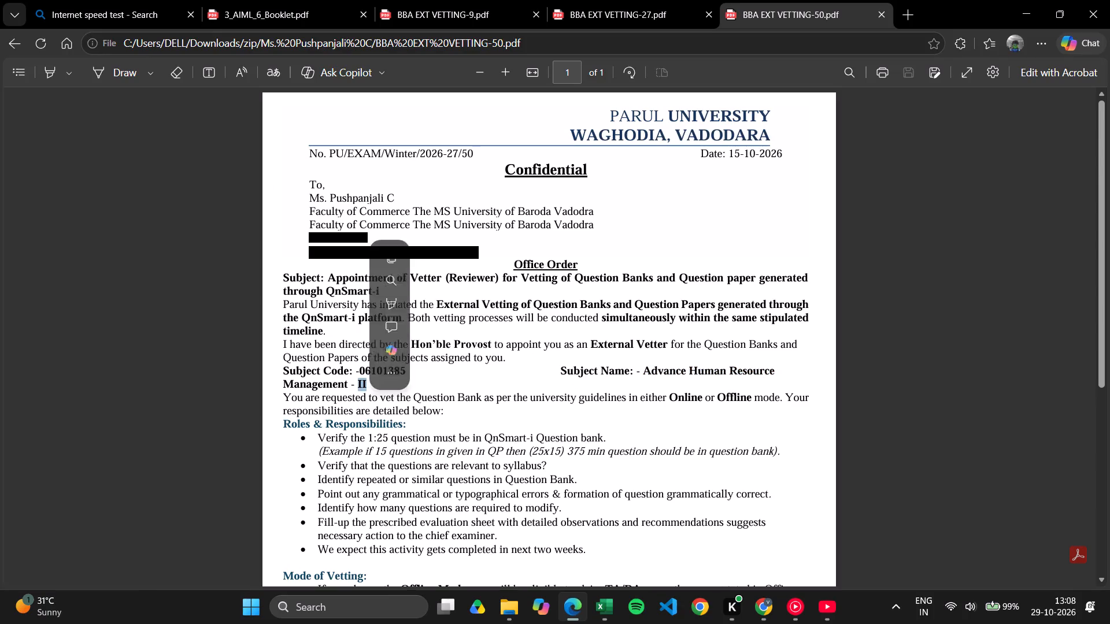
# Complete the subject name in cell E105 of Book1 by appending "Management - II" from the BBA EXT VETTING-50 letter.
pyautogui.hotkey('ctrl', 'c')
pyautogui.hotkey('alt', 'Tab')
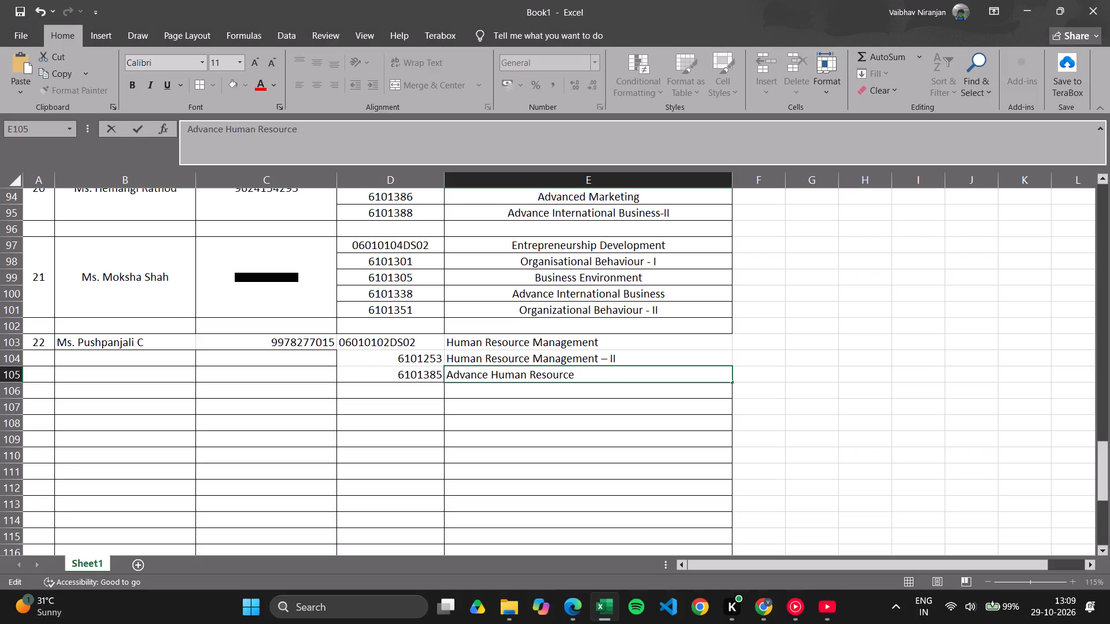
pyautogui.hotkey('ctrl', 'v')
# Open the BBA EXT VETTING-67 letter and copy its subject code 06302254 for cell D106 of Book1.
pyautogui.click(434, 392)
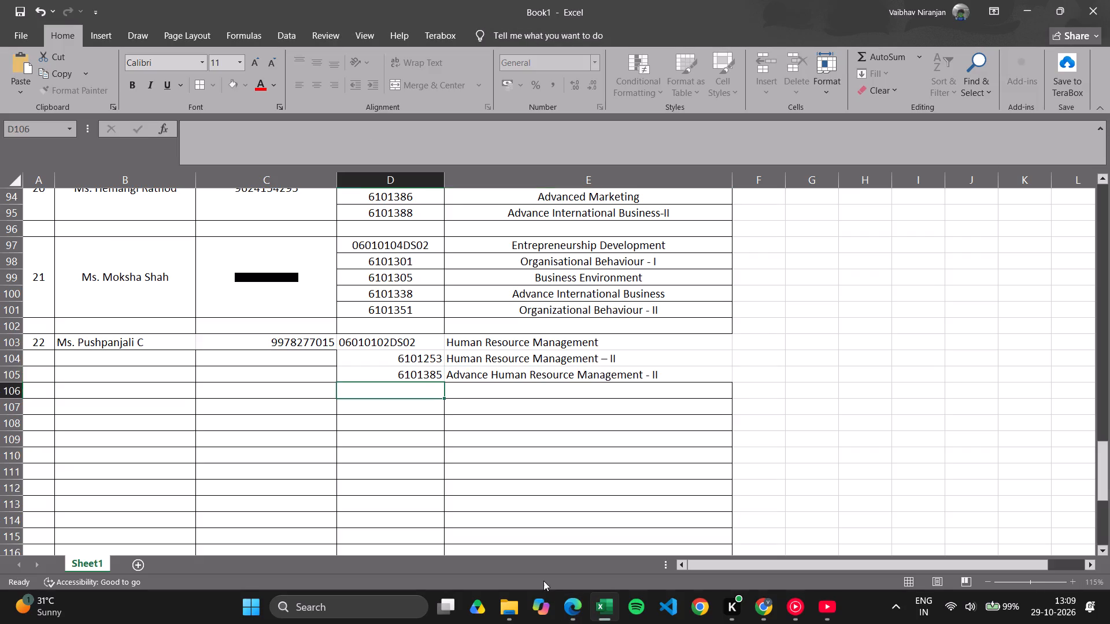
pyautogui.click(512, 606)
pyautogui.doubleClick(266, 211)
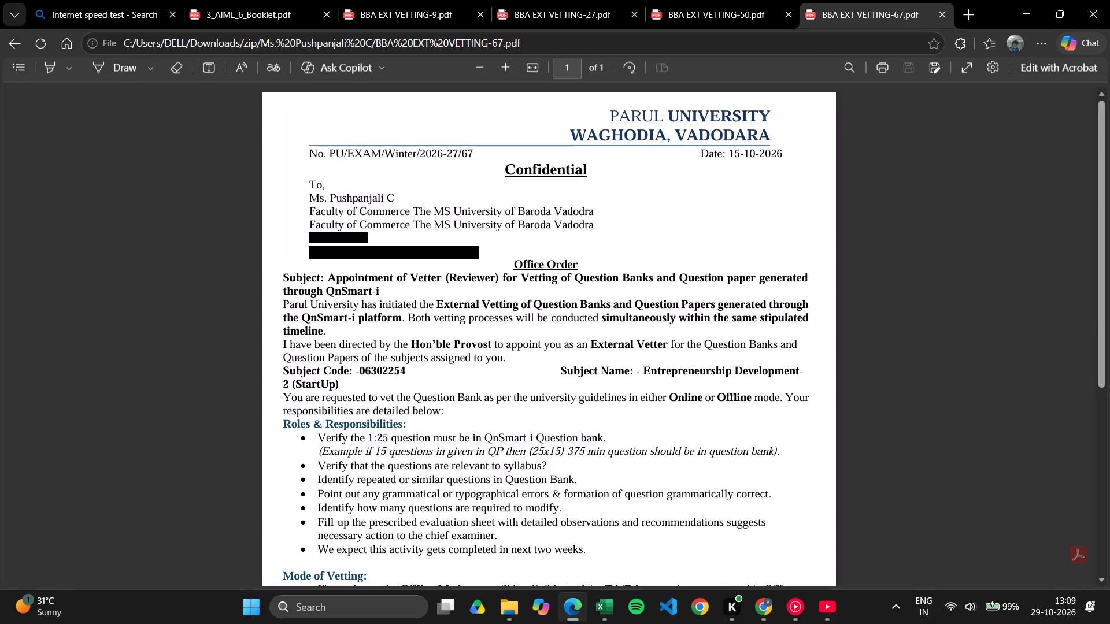
pyautogui.doubleClick(378, 370)
pyautogui.hotkey('ctrl', 'v')
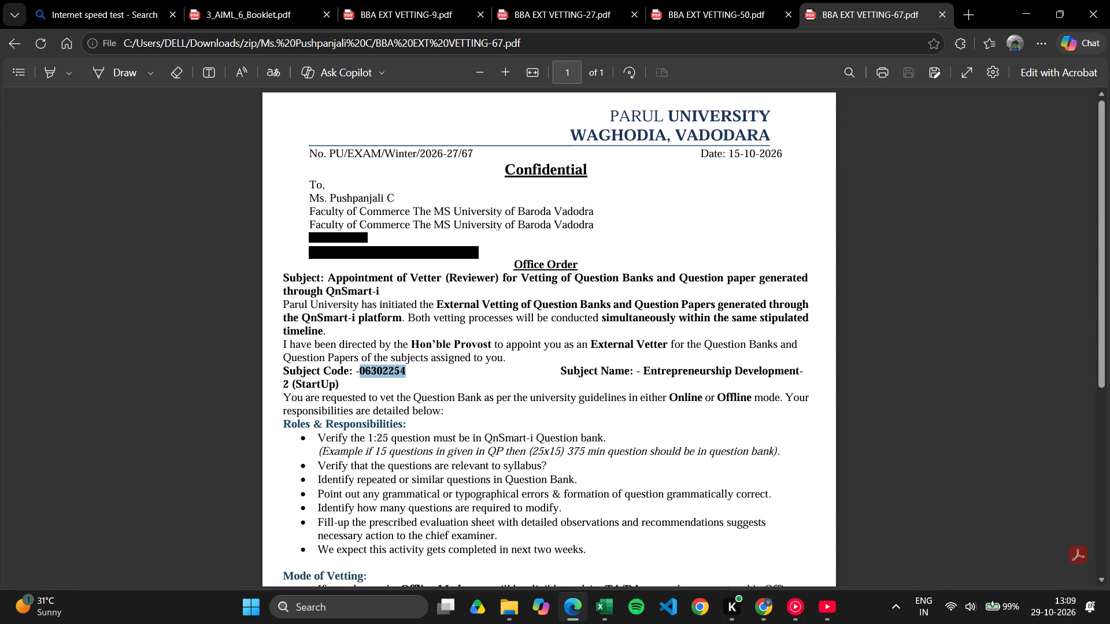
pyautogui.hotkey('ctrl', 'c')
pyautogui.hotkey('alt', 'Tab')
pyautogui.hotkey('alt', 'Tab')
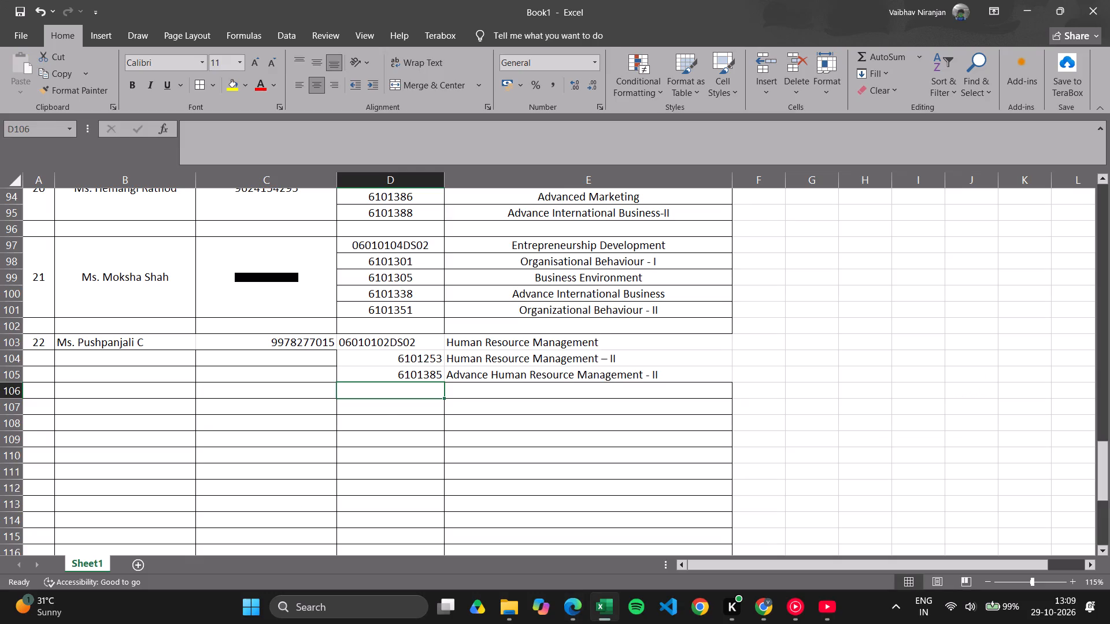
# Paste the subject code 06302254 from the BBA EXT VETTING-67 letter into cell D106.
pyautogui.hotkey('ctrl', 'v')
# Copy the subject name's first line, "Entrepreneurship Development", from the BBA EXT VETTING-67 letter into cell E106 and append a hyphen and a space.
pyautogui.hotkey('alt', 'Tab')
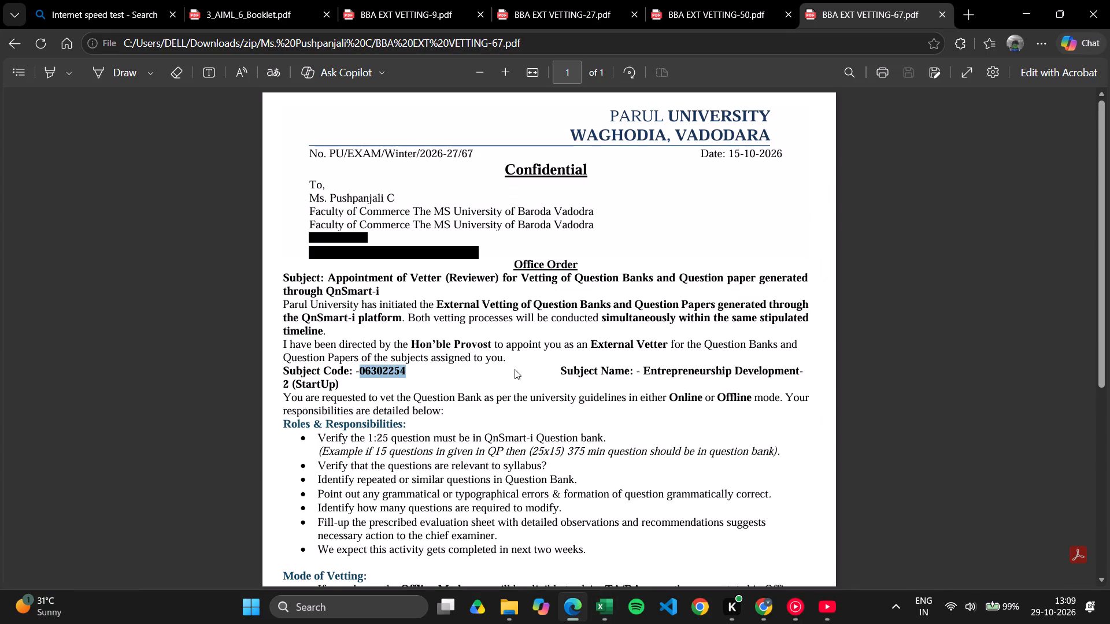
pyautogui.moveTo(645, 366); pyautogui.dragTo(765, 369)
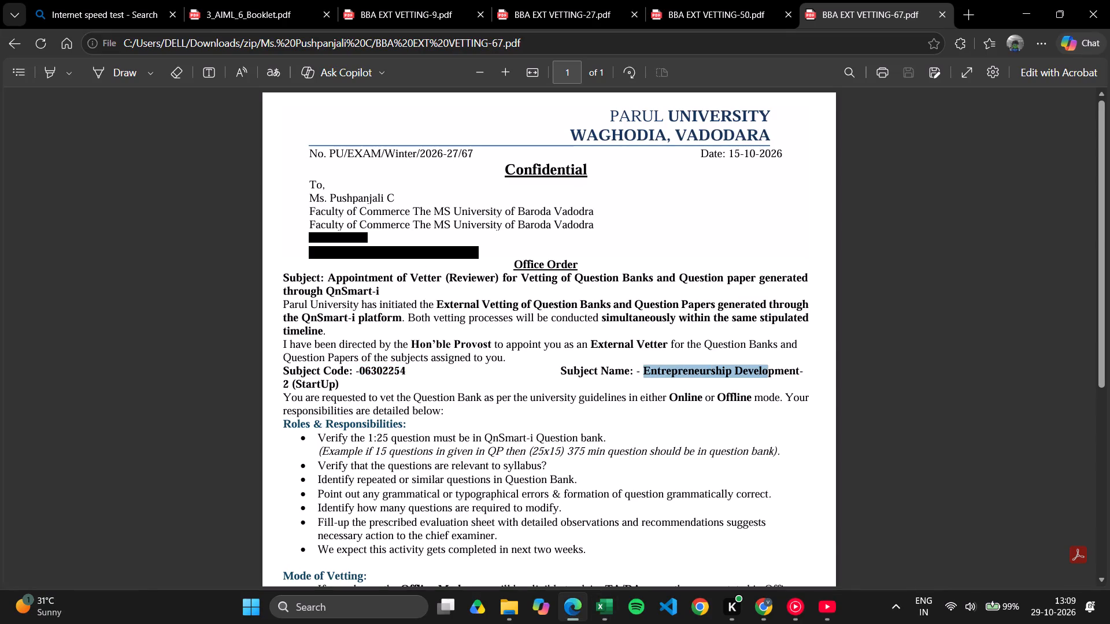
pyautogui.moveTo(765, 369); pyautogui.dragTo(802, 366)
pyautogui.hotkey('ctrl', 'c')
pyautogui.hotkey('alt', 'Tab')
pyautogui.moveTo(517, 391); pyautogui.dragTo(510, 380)
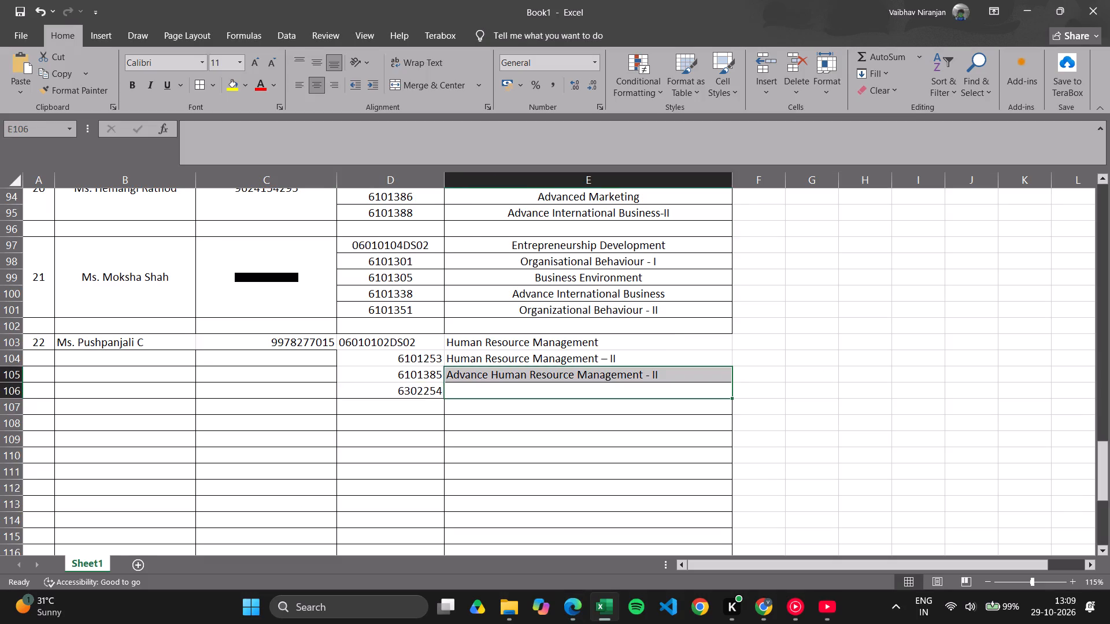
pyautogui.click(319, 148)
pyautogui.hotkey('ctrl', 'v')
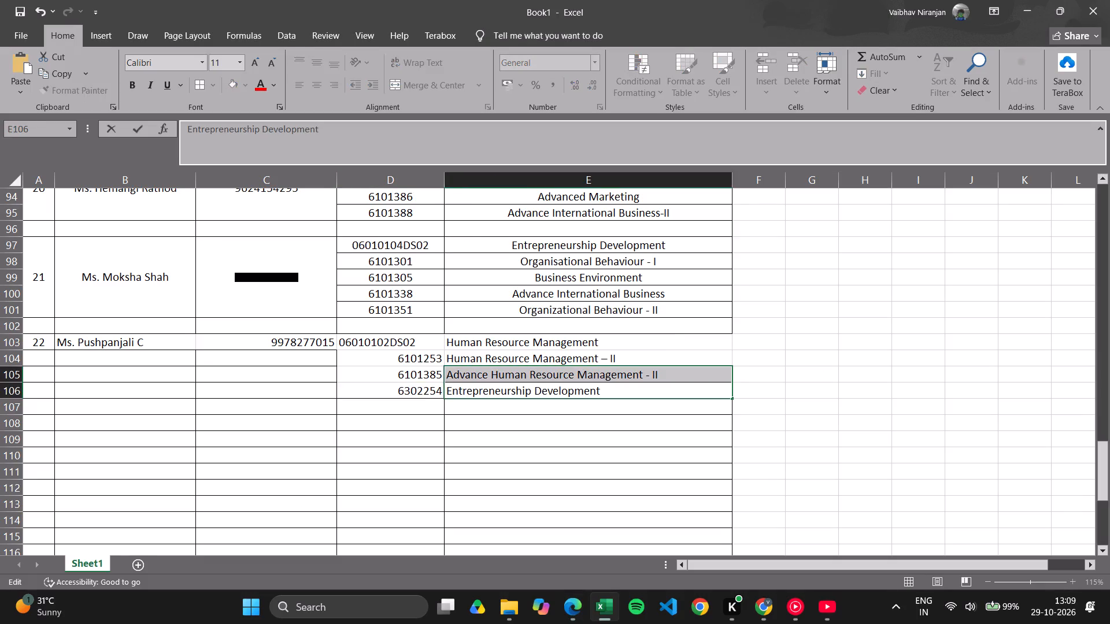
pyautogui.write('-')
pyautogui.press('space')
pyautogui.hotkey('alt', 'Tab')
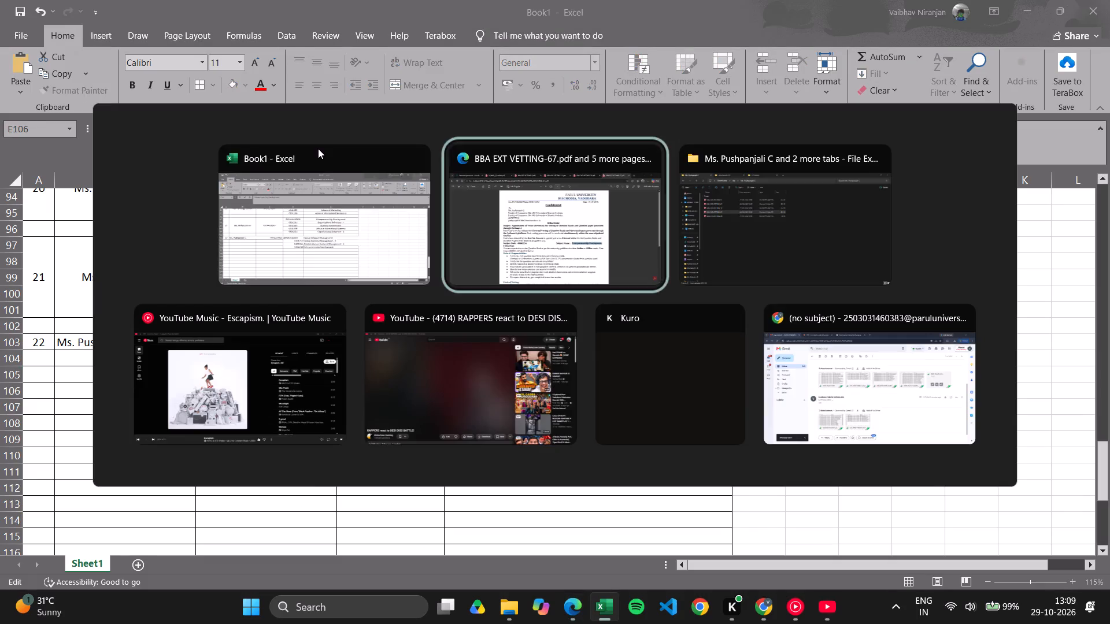
# Append the subject name's second line, "2 (StartUp)", from the BBA EXT VETTING-67 letter to cell E106 of Book1.
pyautogui.tripleClick(325, 387)
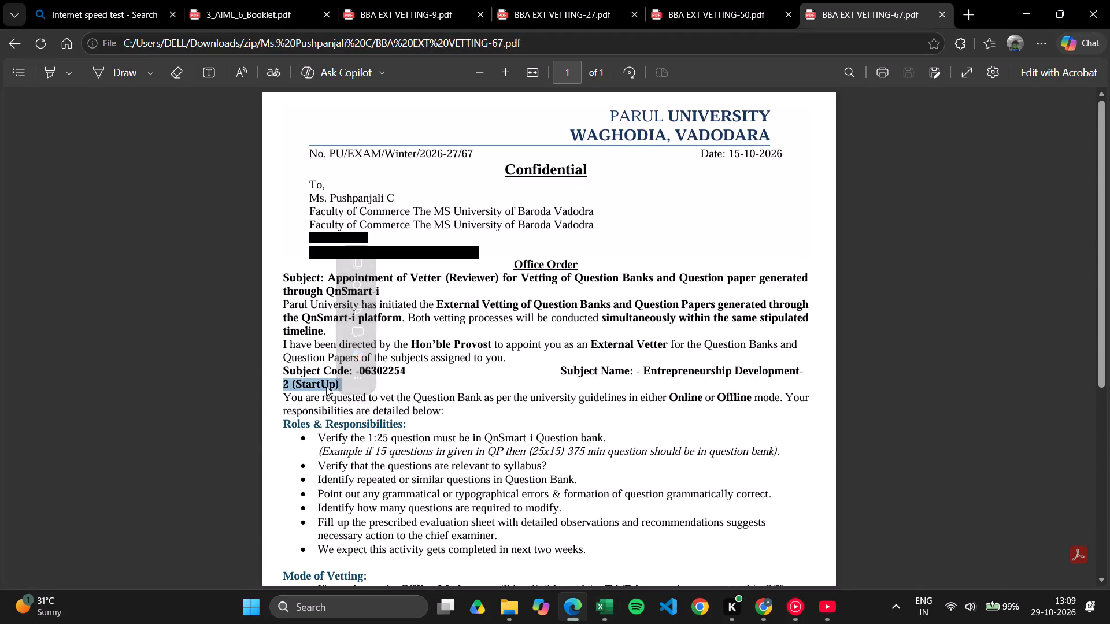
pyautogui.hotkey('ctrl', 'c')
pyautogui.hotkey('alt', 'Tab')
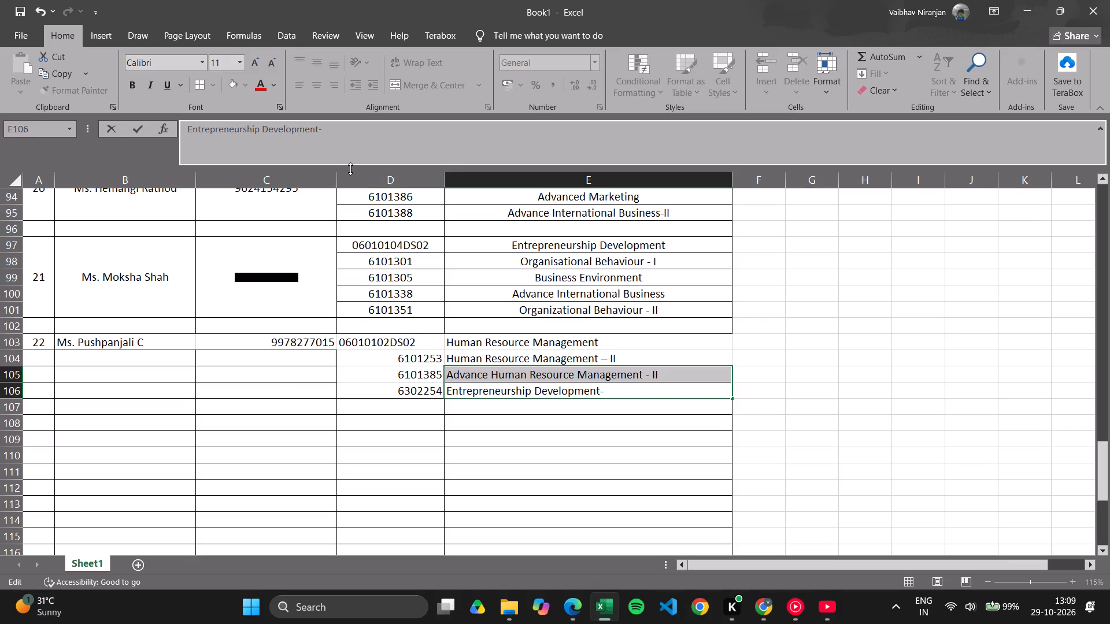
pyautogui.hotkey('ctrl', 'v')
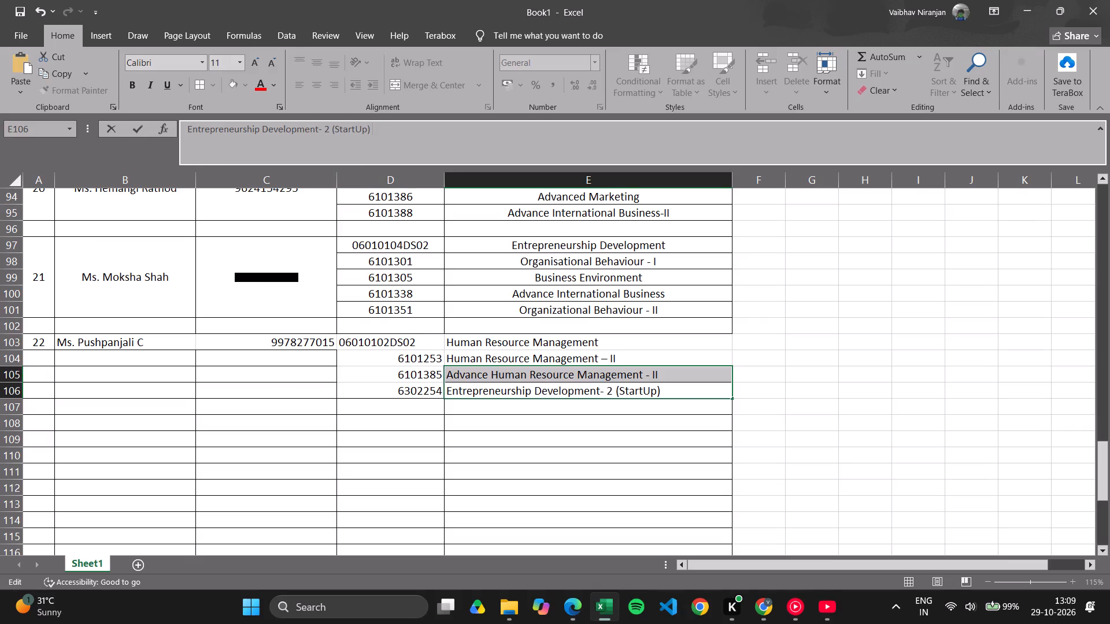
pyautogui.click(394, 415)
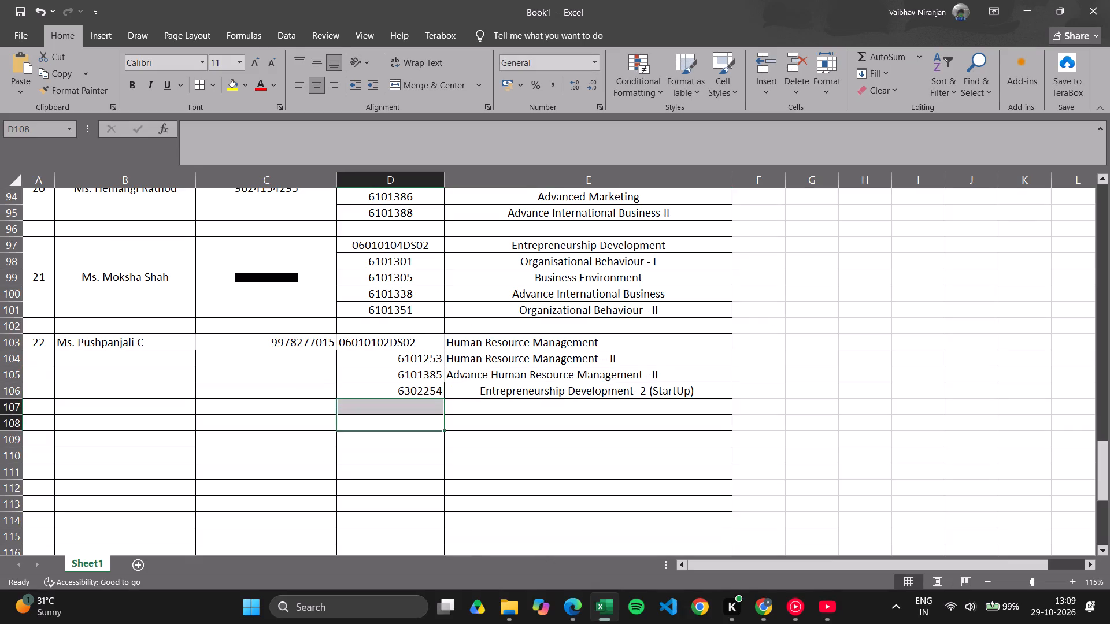
# Open the BBA EXT VETTING-88 letter and copy its subject code 06303206 into cell D107 of Book1.
pyautogui.click(499, 610)
pyautogui.doubleClick(285, 220)
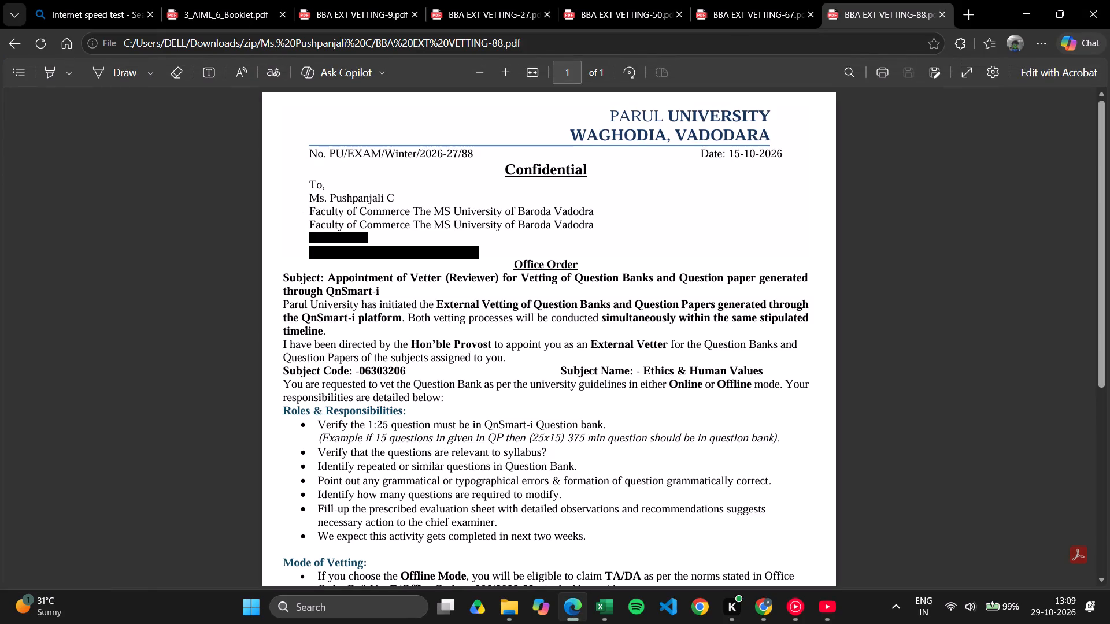
pyautogui.doubleClick(390, 373)
pyautogui.hotkey('ctrl', 'v')
pyautogui.hotkey('ctrl', 'c')
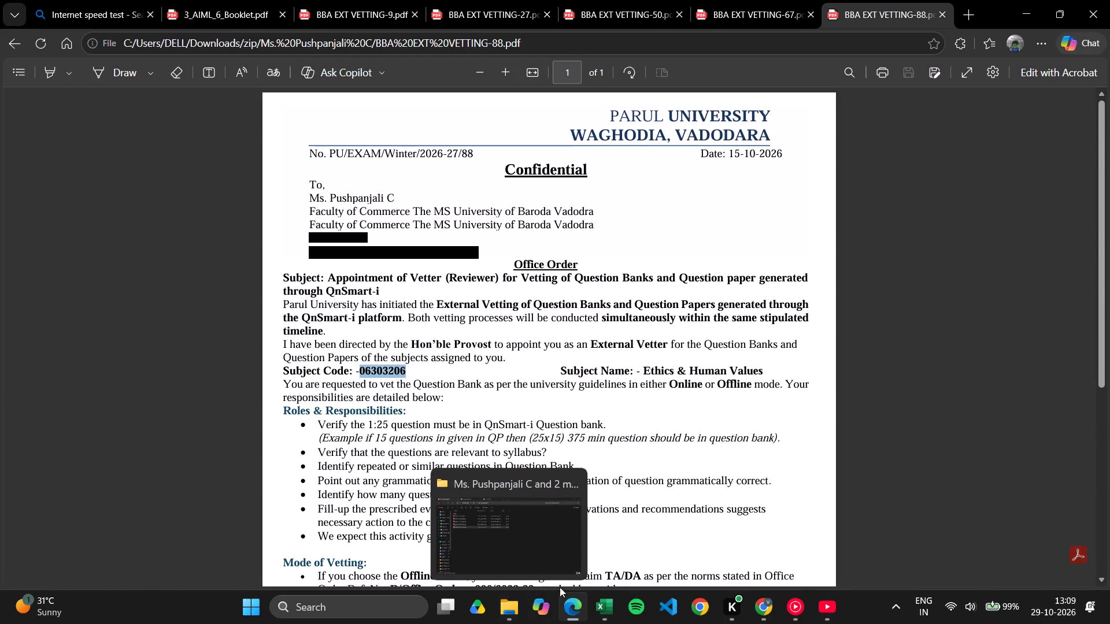
pyautogui.click(612, 611)
pyautogui.click(420, 412)
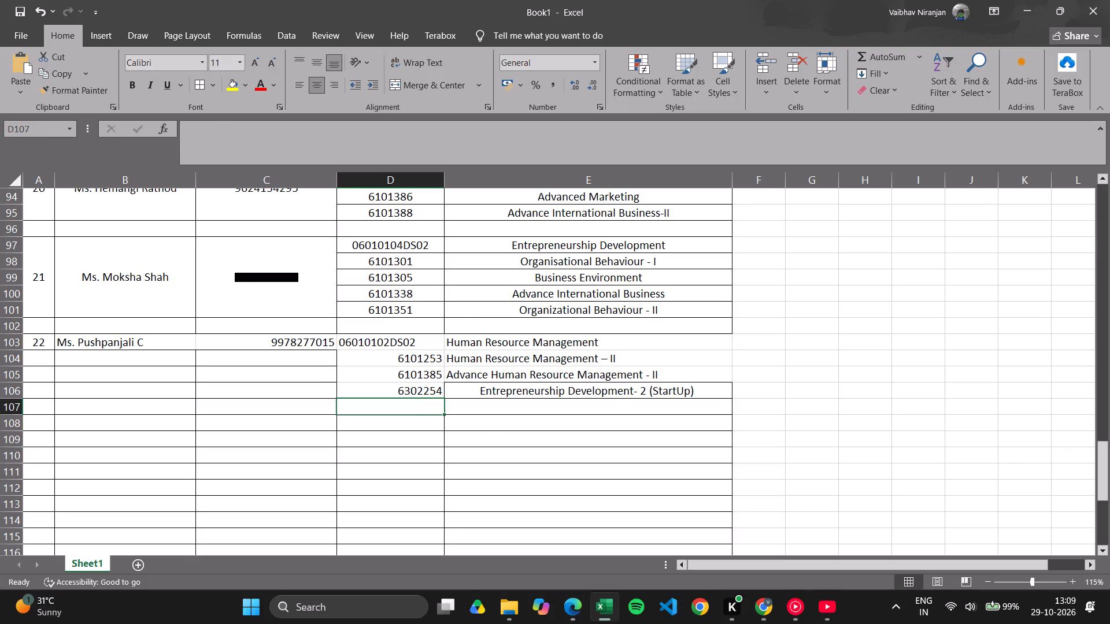
pyautogui.hotkey('ctrl', 'v')
# Copy the subject name "Ethics & Human Values" from the BBA EXT VETTING-88 letter into cell E107 of Book1.
pyautogui.click(495, 602)
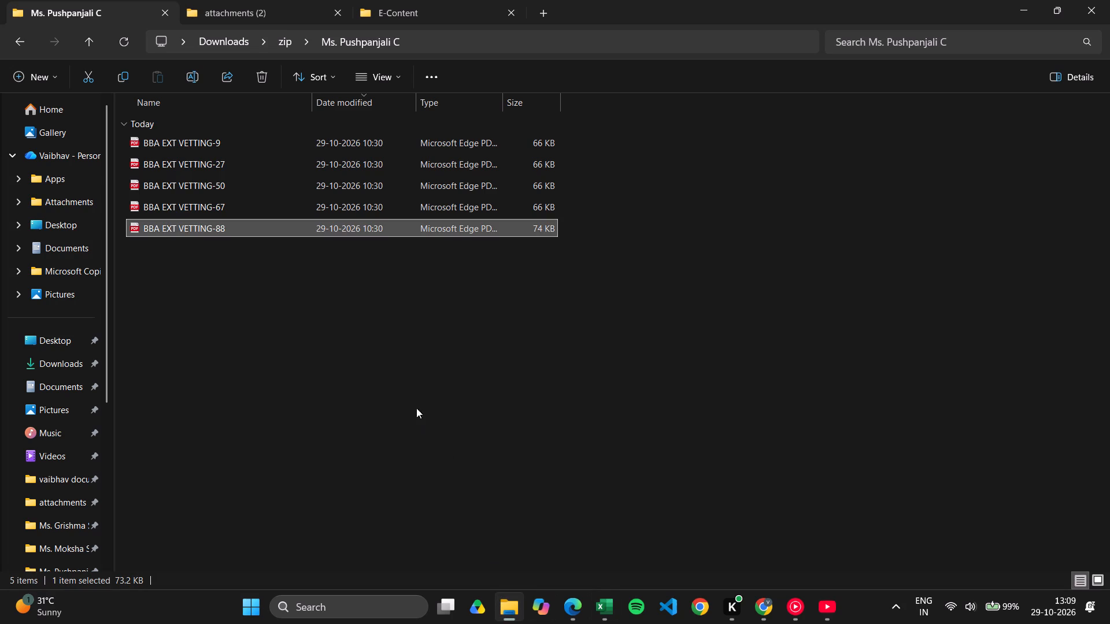
pyautogui.moveTo(576, 600); pyautogui.dragTo(576, 593)
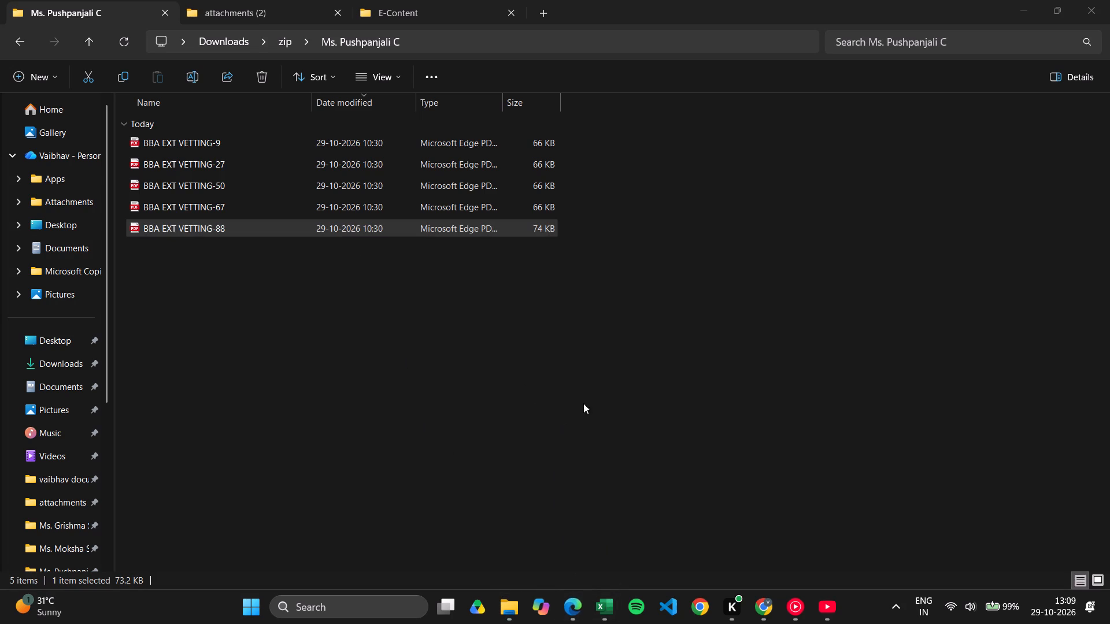
pyautogui.click(579, 610)
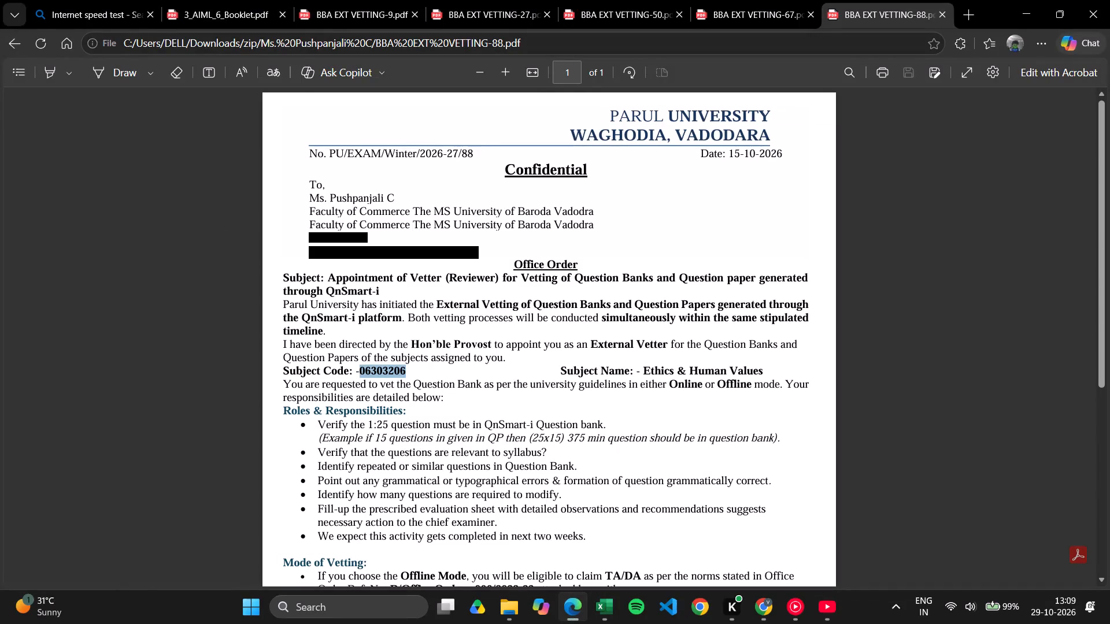
pyautogui.moveTo(647, 369); pyautogui.dragTo(763, 369)
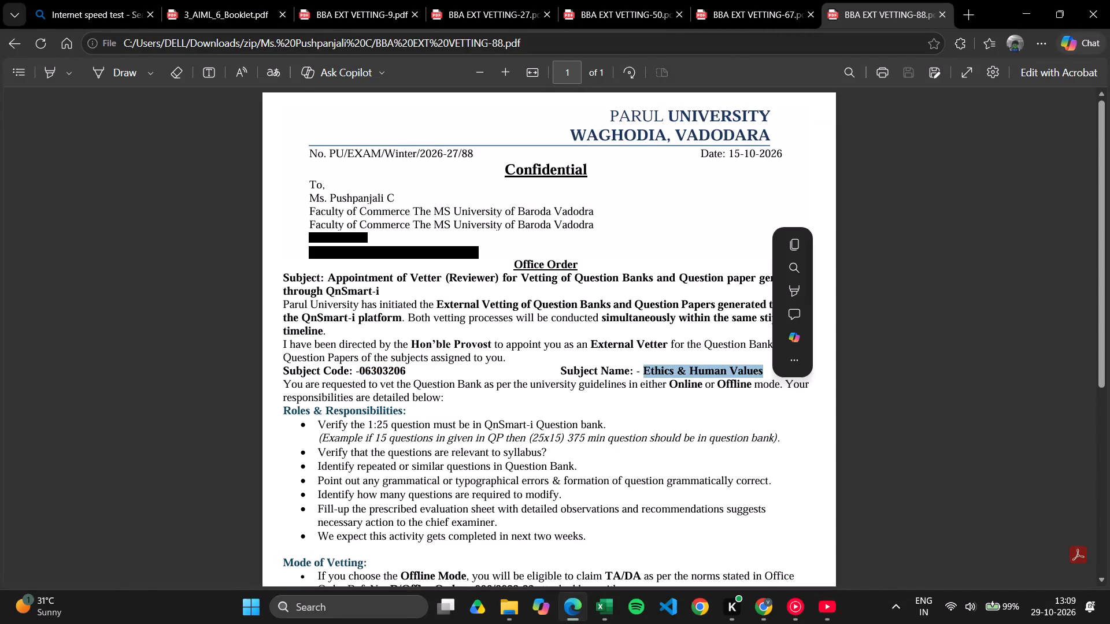
pyautogui.hotkey('ctrl', 'c')
pyautogui.click(604, 614)
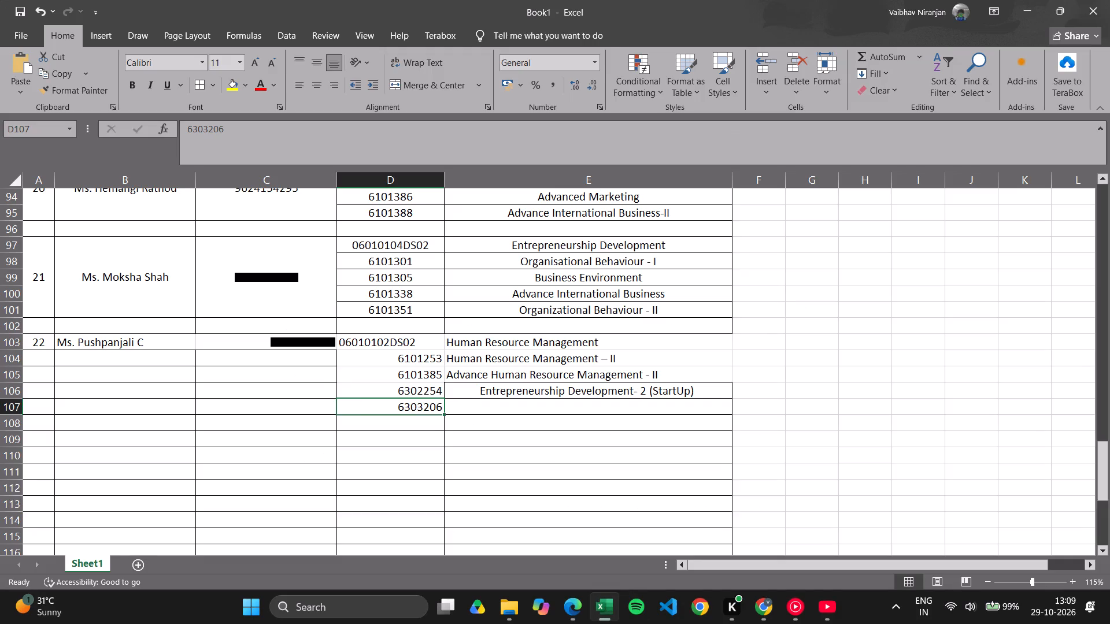
pyautogui.click(511, 410)
pyautogui.hotkey('ctrl', 'v')
pyautogui.moveTo(529, 432); pyautogui.dragTo(528, 425)
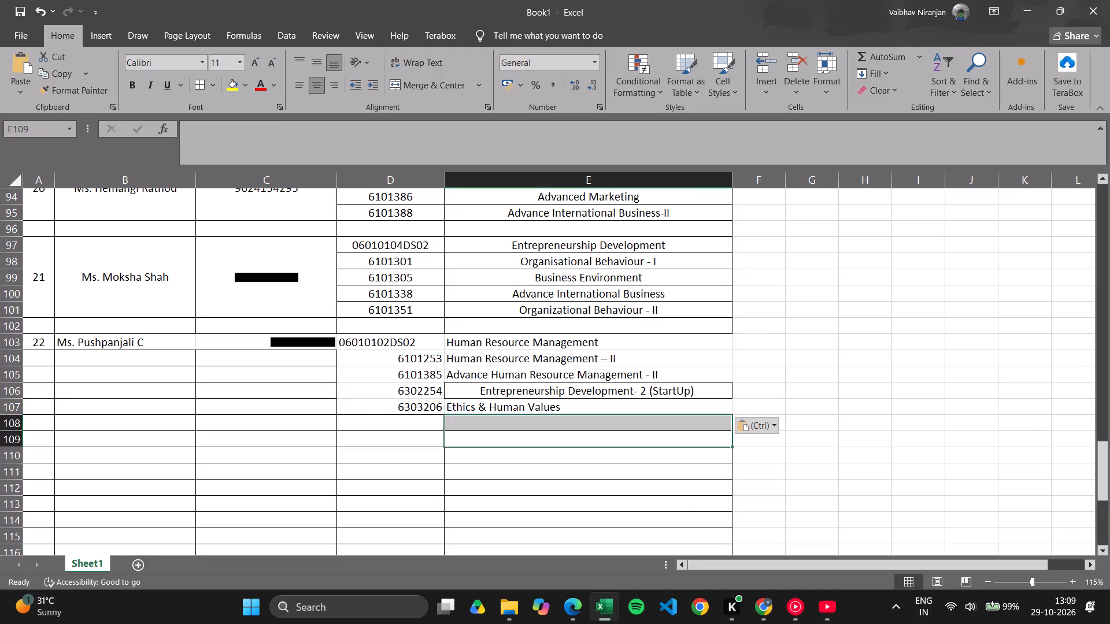
# Middle-align cells A103:E106 vertically, toggle their horizontal centring and apply borders.
pyautogui.moveTo(519, 346); pyautogui.dragTo(420, 410)
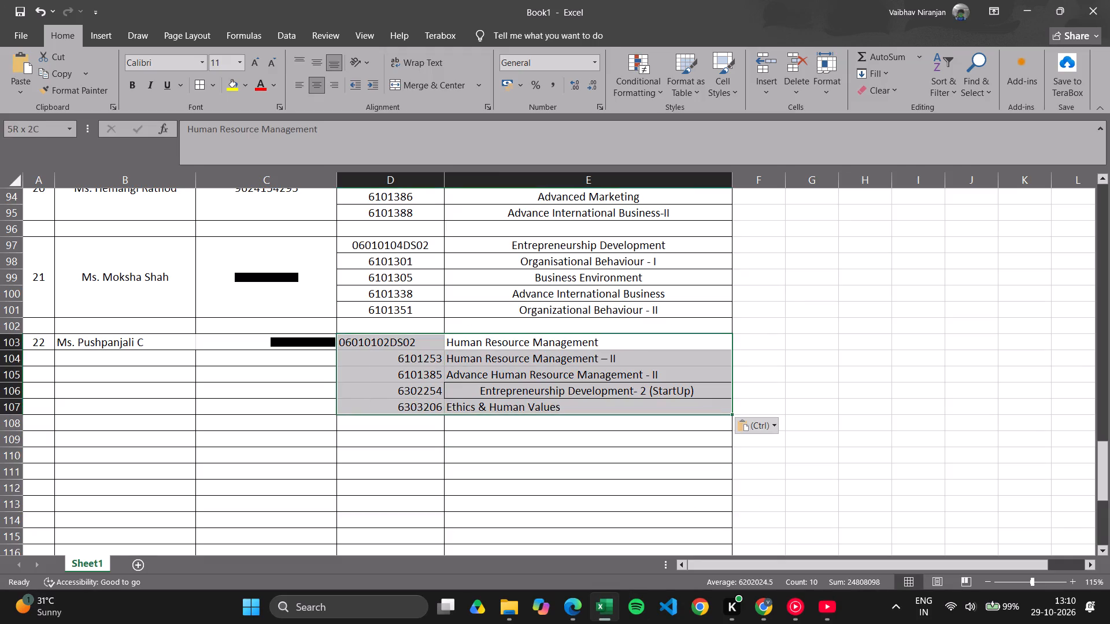
pyautogui.moveTo(420, 410); pyautogui.dragTo(28, 395)
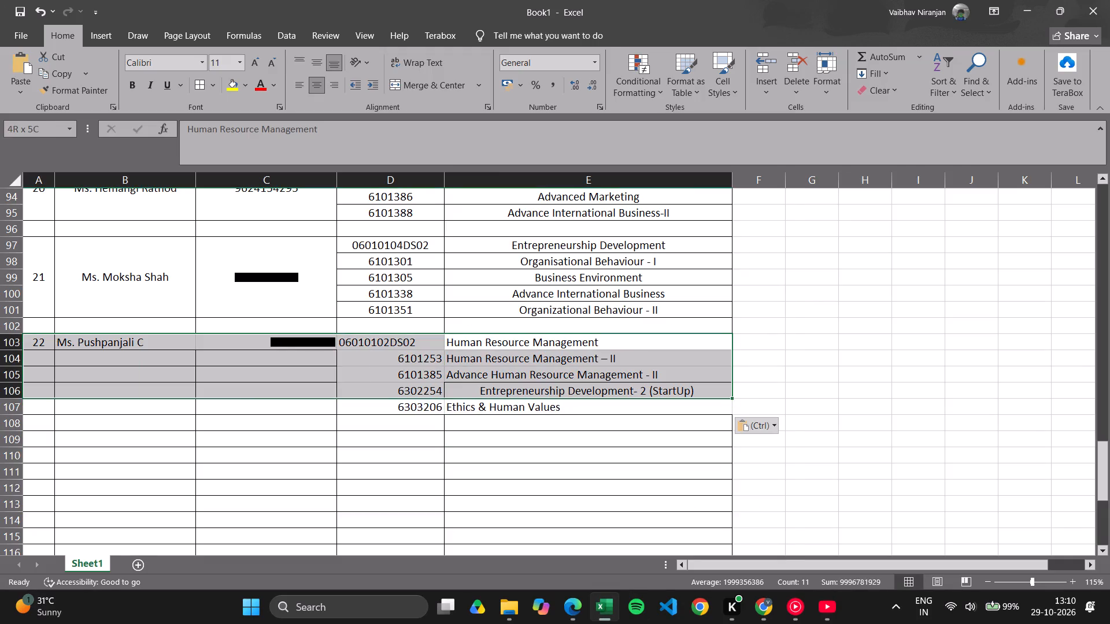
pyautogui.moveTo(28, 395); pyautogui.dragTo(27, 393)
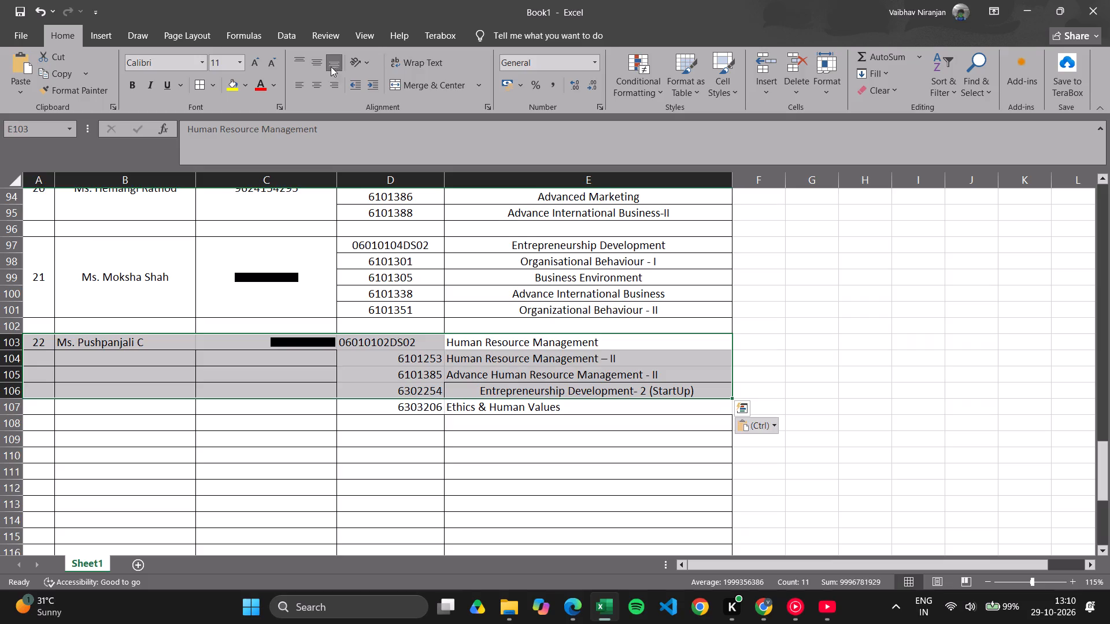
pyautogui.click(318, 64)
pyautogui.click(314, 84)
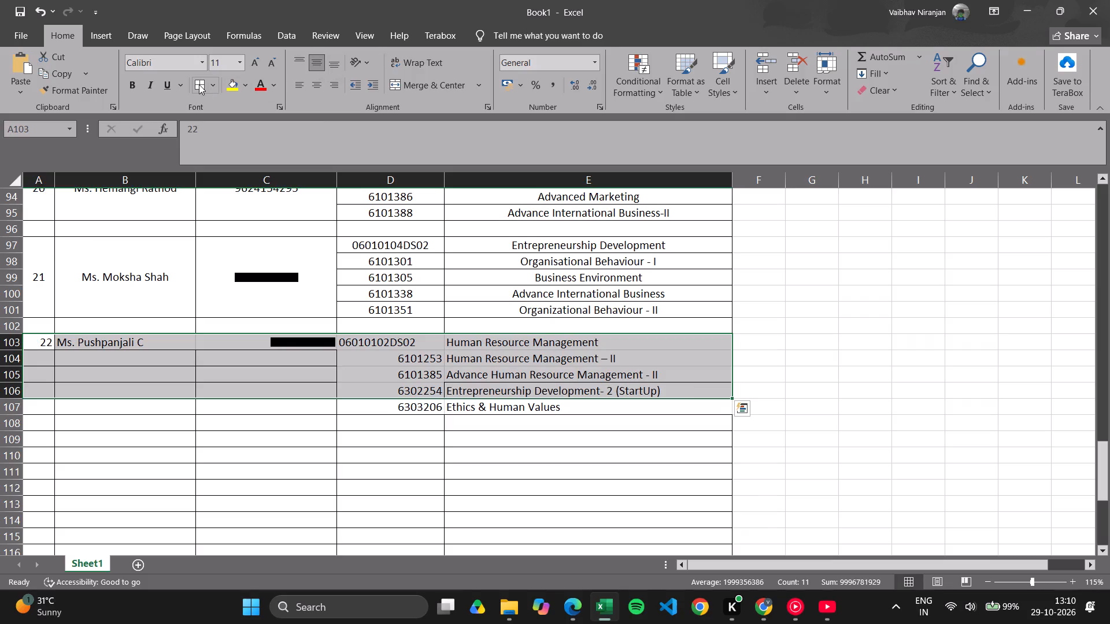
pyautogui.click(199, 84)
pyautogui.click(347, 296)
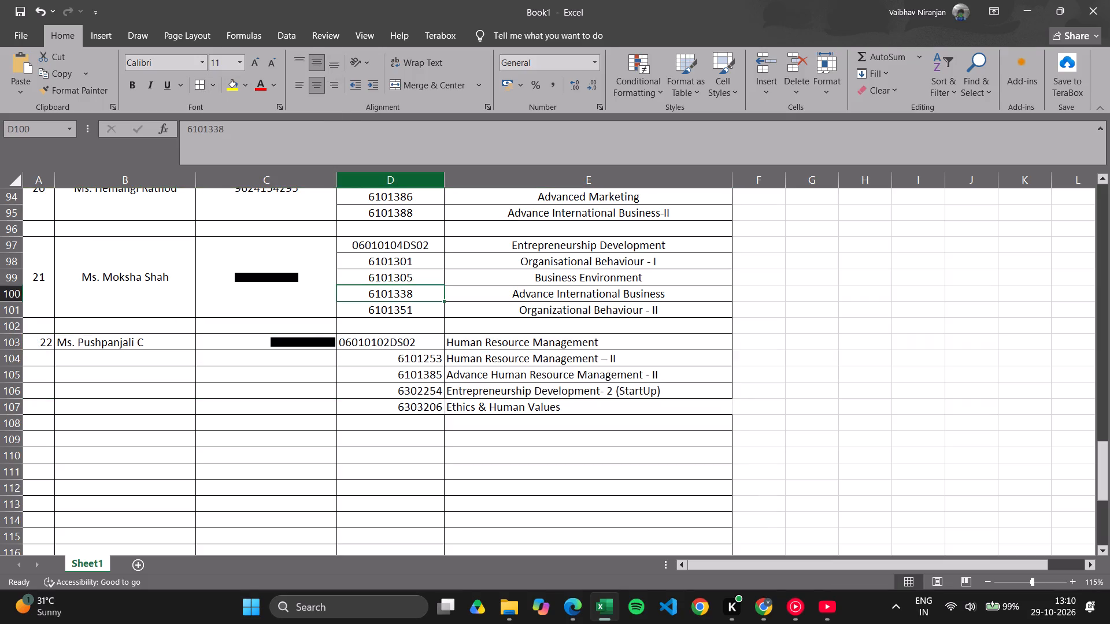
# Centre the whole record 22 block, A103:E107, horizontally and apply borders to it.
pyautogui.moveTo(402, 348); pyautogui.dragTo(522, 404)
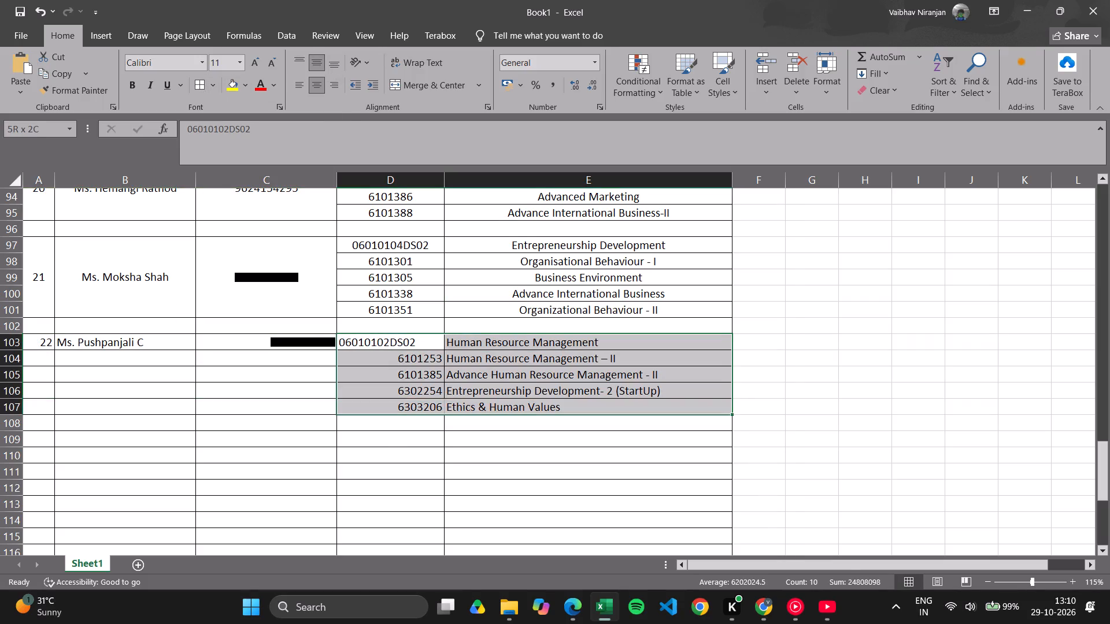
pyautogui.moveTo(522, 404); pyautogui.dragTo(229, 384)
pyautogui.moveTo(530, 409); pyautogui.dragTo(180, 385)
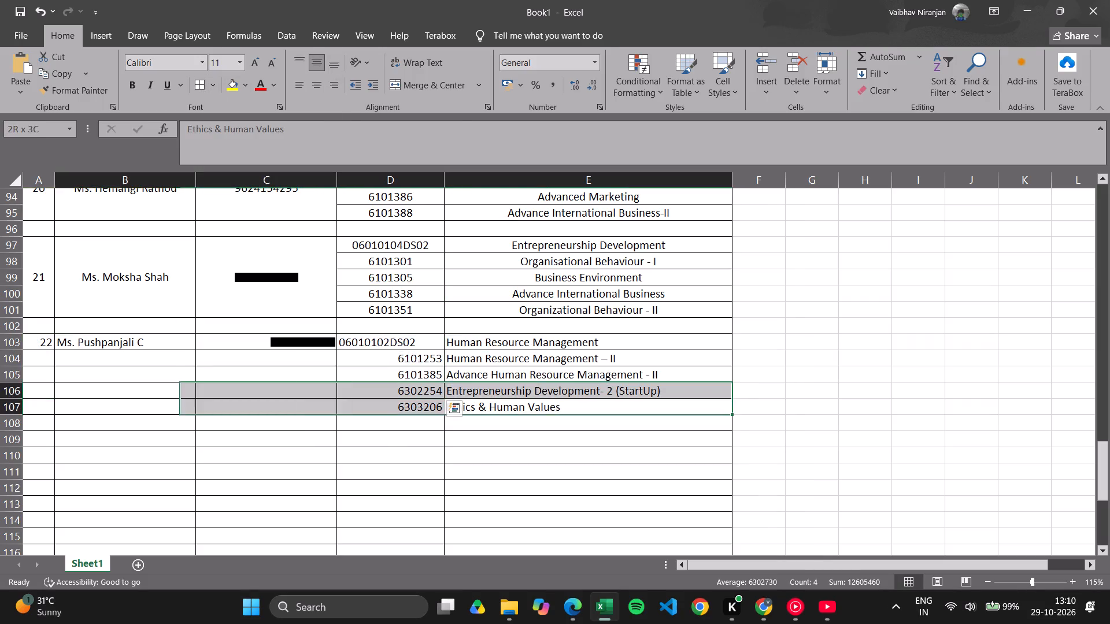
pyautogui.moveTo(180, 385); pyautogui.dragTo(46, 341)
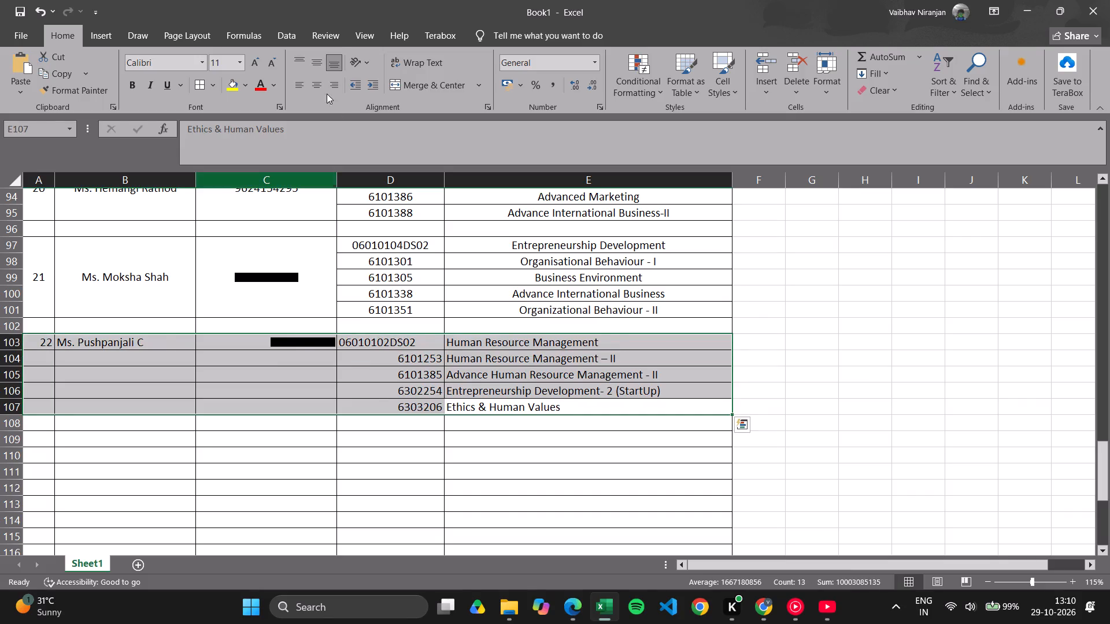
pyautogui.click(324, 90)
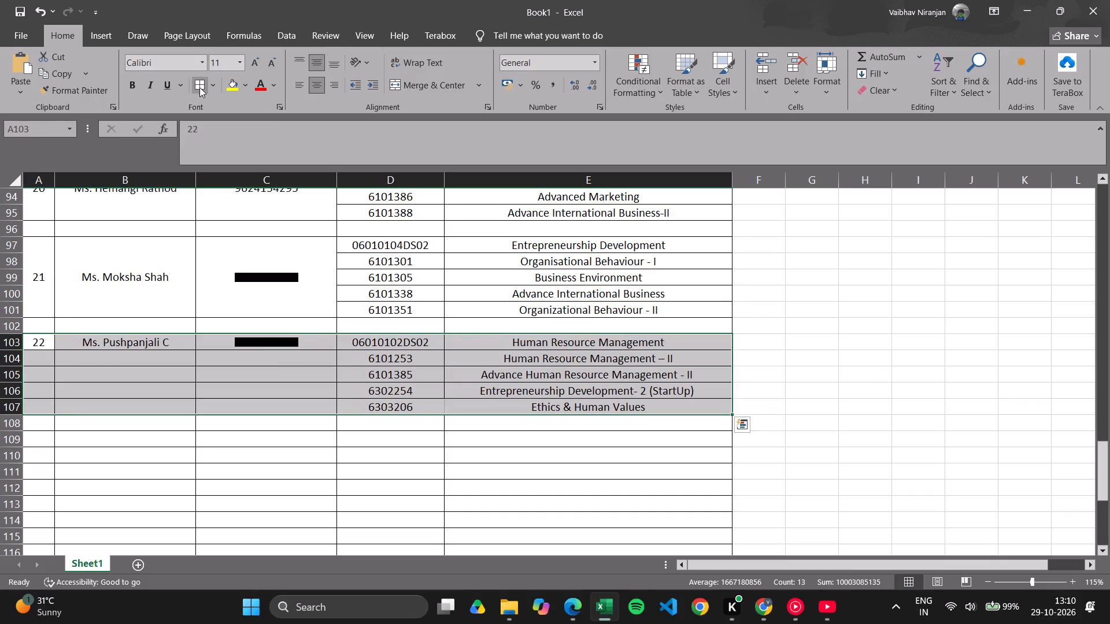
pyautogui.doubleClick(199, 84)
# Merge and centre record 22's mobile number, name and serial number cells over rows 103 to 107, each column separately.
pyautogui.moveTo(299, 340); pyautogui.dragTo(304, 385)
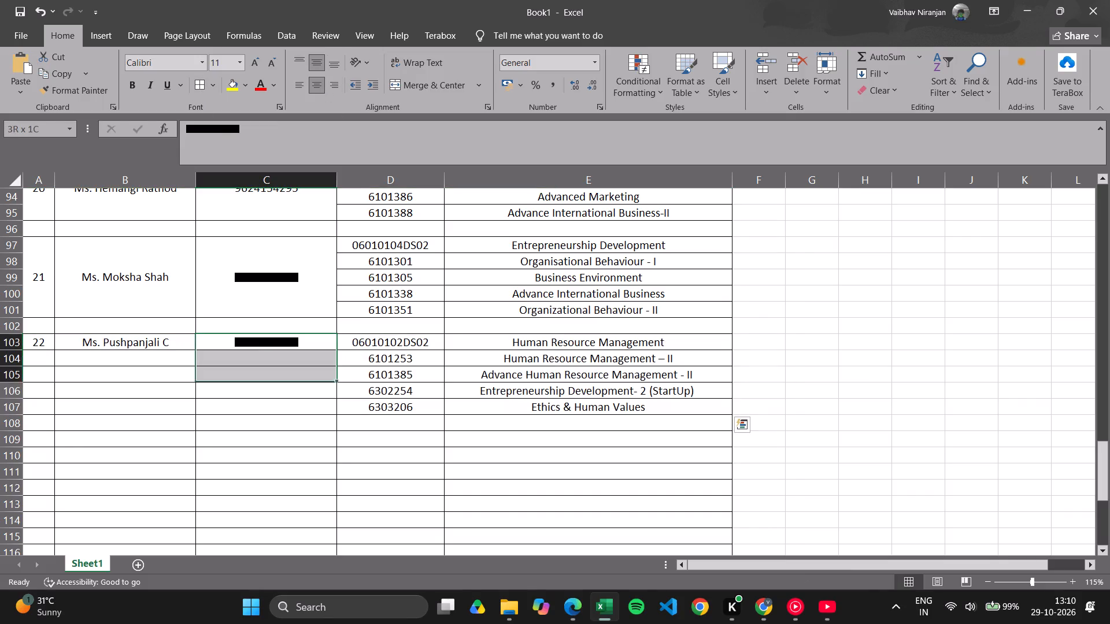
pyautogui.moveTo(304, 385); pyautogui.dragTo(304, 409)
pyautogui.click(404, 83)
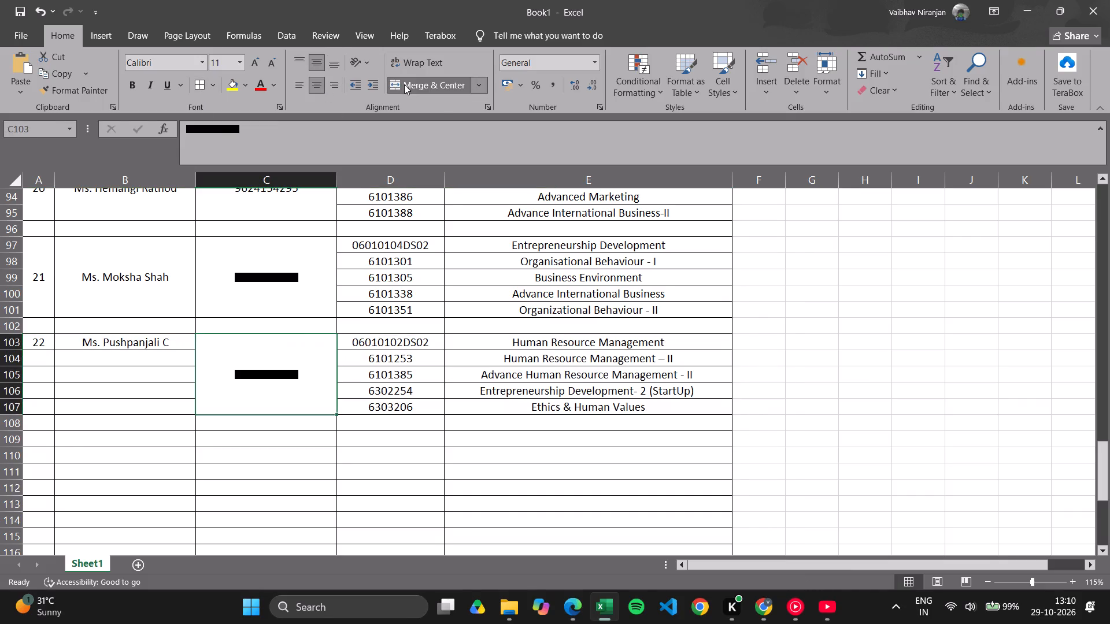
pyautogui.moveTo(179, 345); pyautogui.dragTo(166, 404)
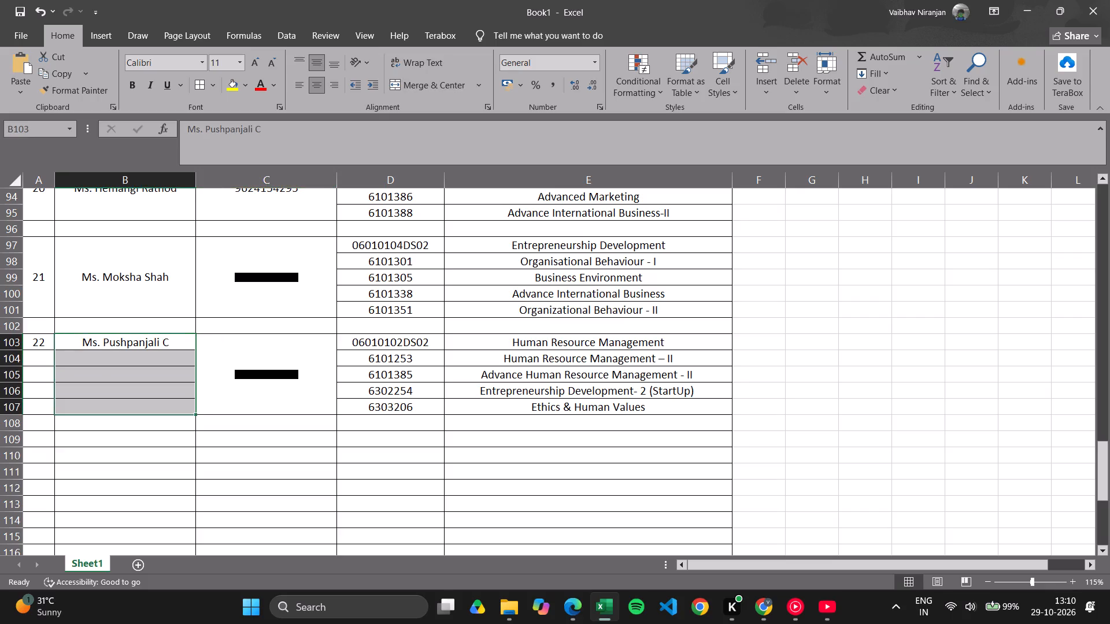
pyautogui.click(434, 88)
pyautogui.moveTo(42, 340); pyautogui.dragTo(42, 370)
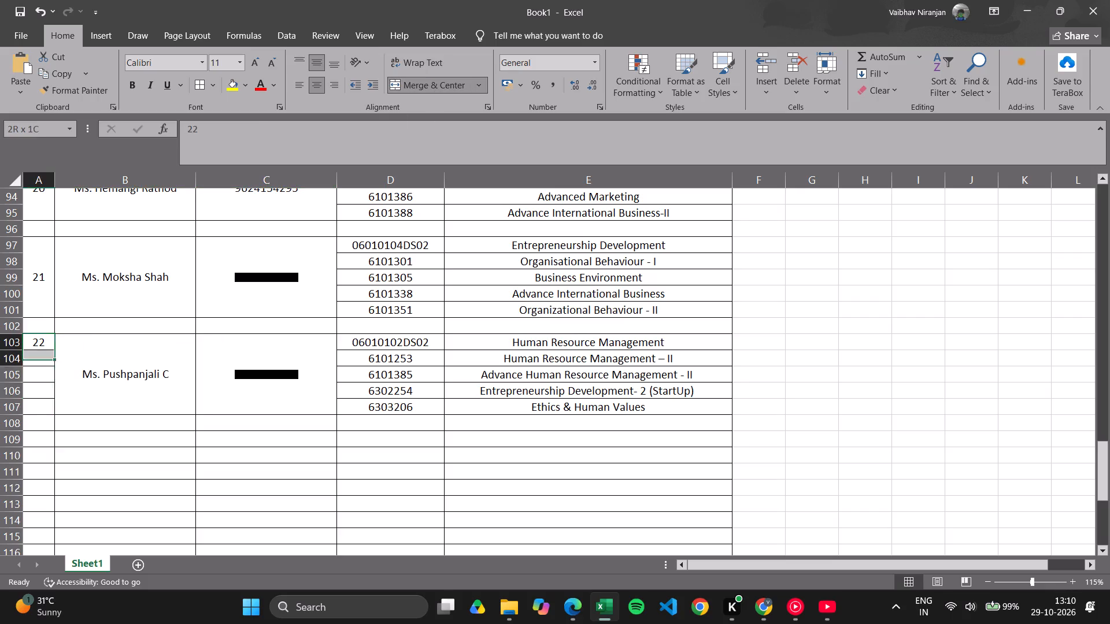
pyautogui.moveTo(42, 370); pyautogui.dragTo(35, 404)
pyautogui.click(447, 89)
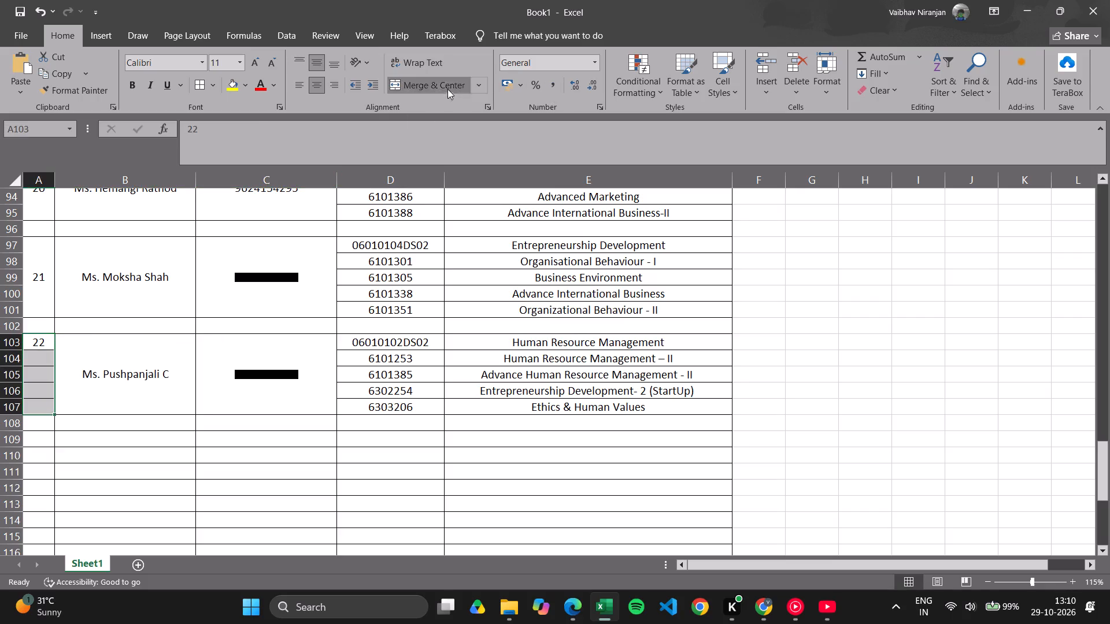
pyautogui.click(456, 265)
# Review the compiled vetter records throughout the sheet, checking their layout and formatting from the first records to the end.
pyautogui.scroll(20, 463, 352)
pyautogui.scroll(4, 463, 352)
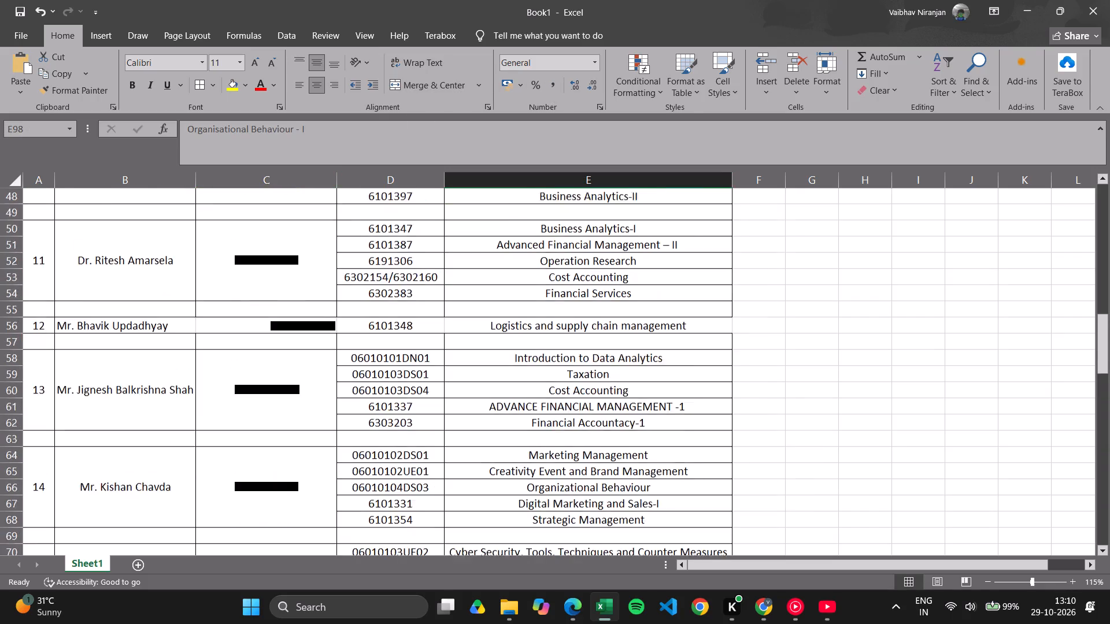
pyautogui.scroll(18, 501, 319)
pyautogui.scroll(-3, 508, 319)
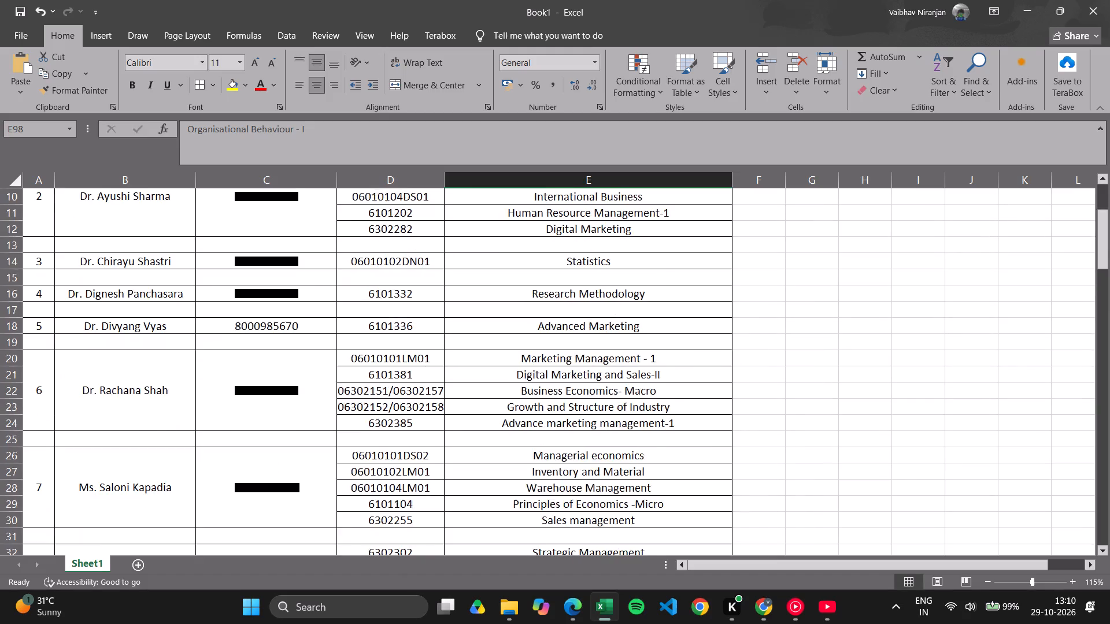
pyautogui.scroll(9, 491, 307)
pyautogui.scroll(-11, 517, 287)
pyautogui.scroll(-6, 473, 328)
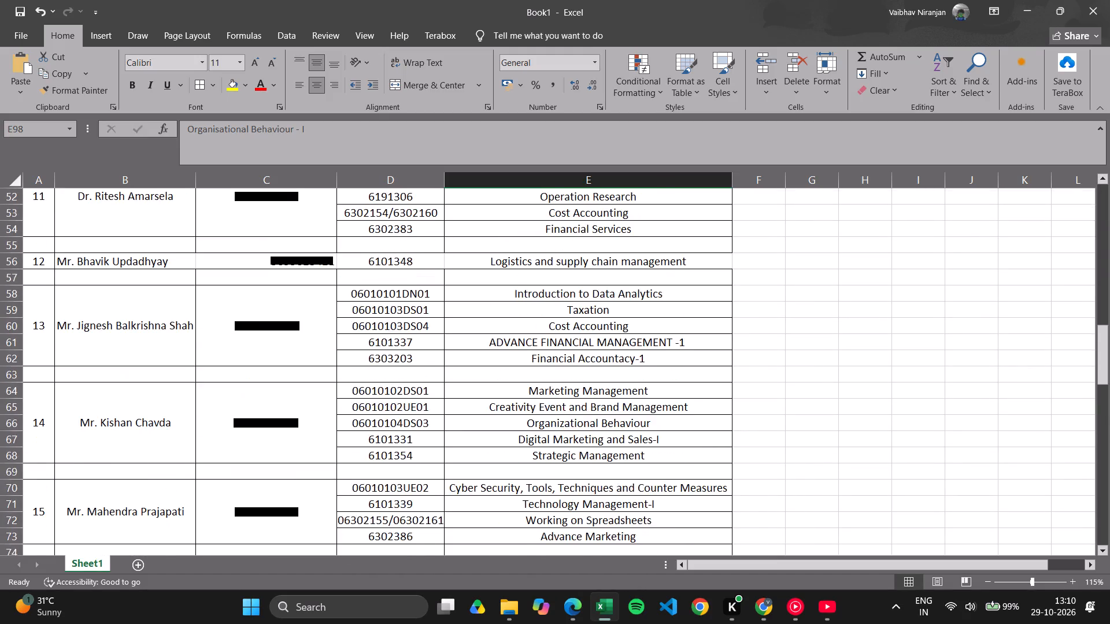
pyautogui.scroll(-16, 471, 329)
pyautogui.scroll(10, 484, 340)
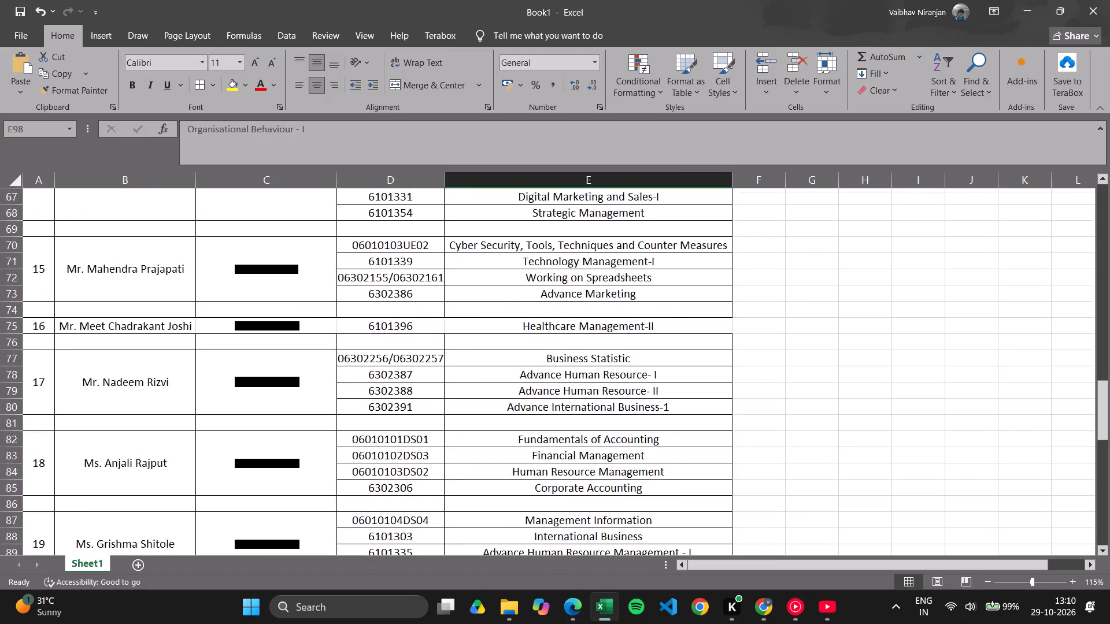
pyautogui.scroll(10, 499, 336)
pyautogui.scroll(-20, 523, 352)
pyautogui.scroll(-2, 523, 352)
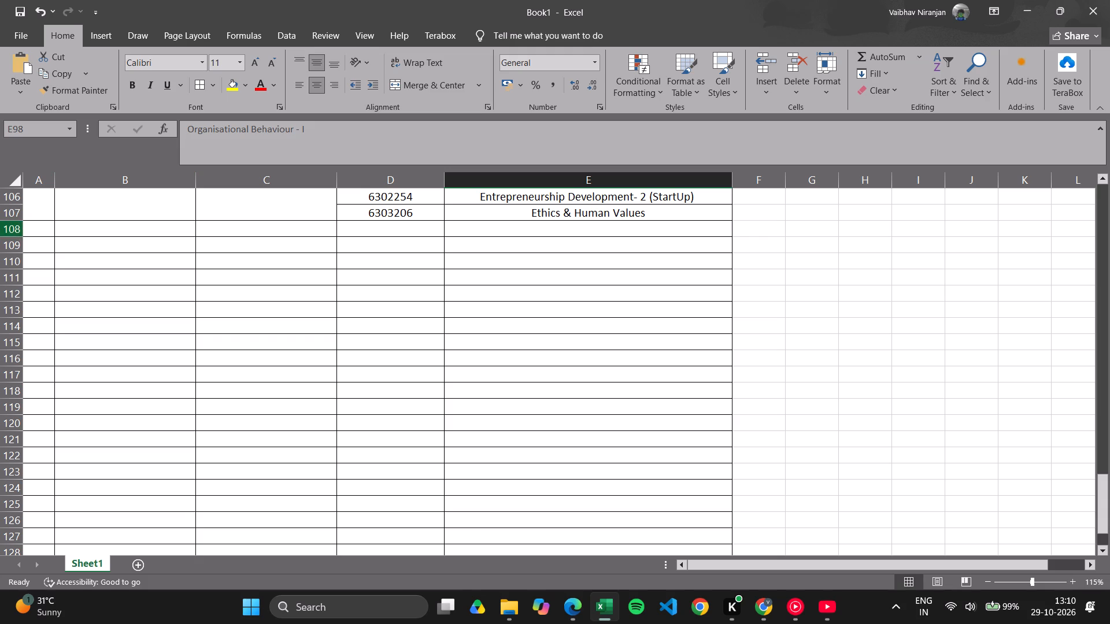
# Delete the empty bordered cells in columns A to E from row 108 down to the sheet's last row.
pyautogui.moveTo(34, 229); pyautogui.dragTo(621, 232)
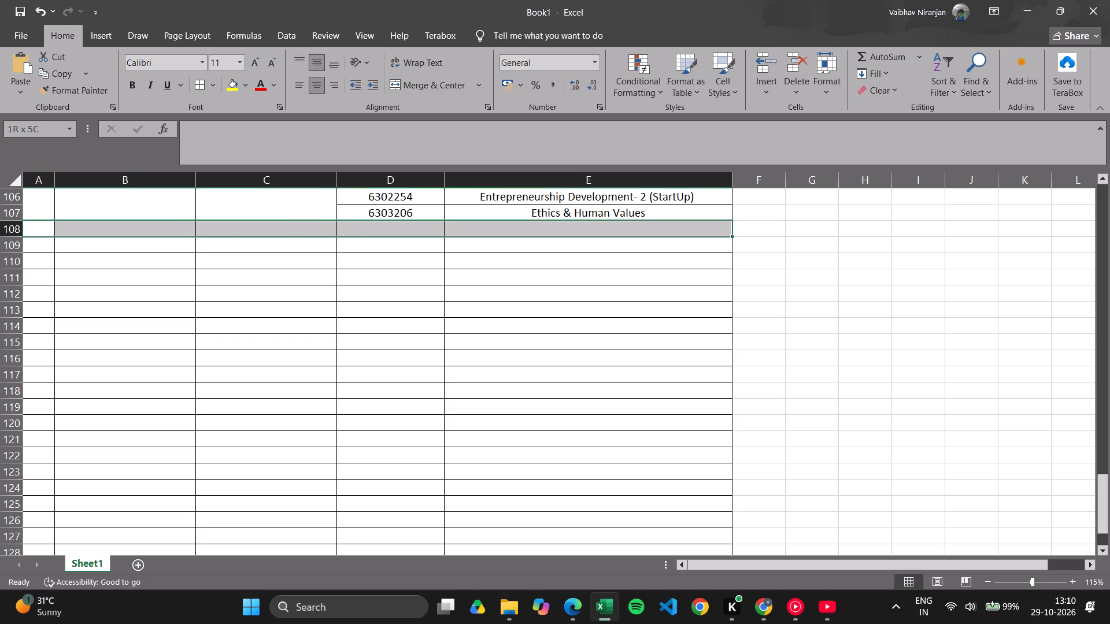
pyautogui.moveTo(621, 232); pyautogui.dragTo(626, 230)
pyautogui.hotkey('ctrl', 'shift', 'Down')
pyautogui.rightClick(501, 301)
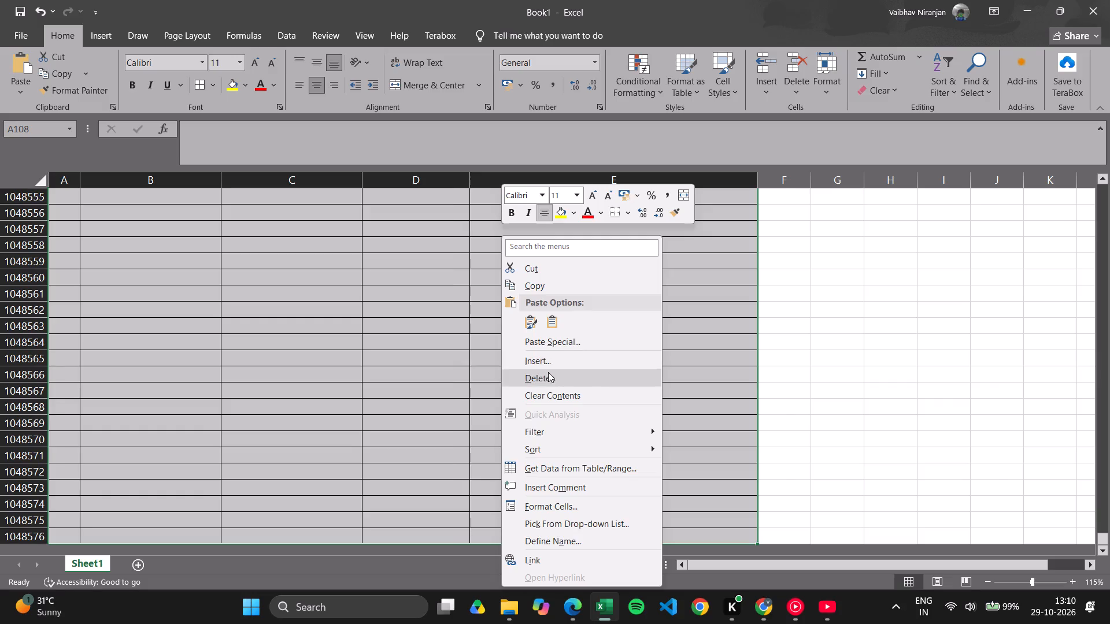
# Delete the selected empty bordered cells in columns A to E below entry 22, from row 108 down, shifting cells left.
pyautogui.click(548, 376)
pyautogui.click(405, 431)
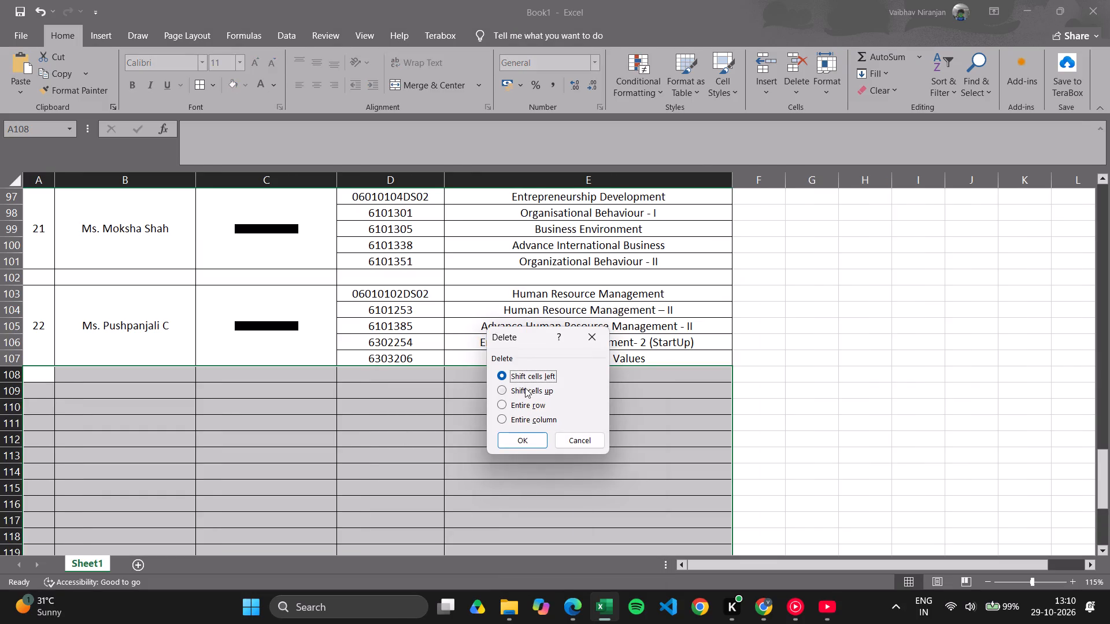
pyautogui.click(516, 443)
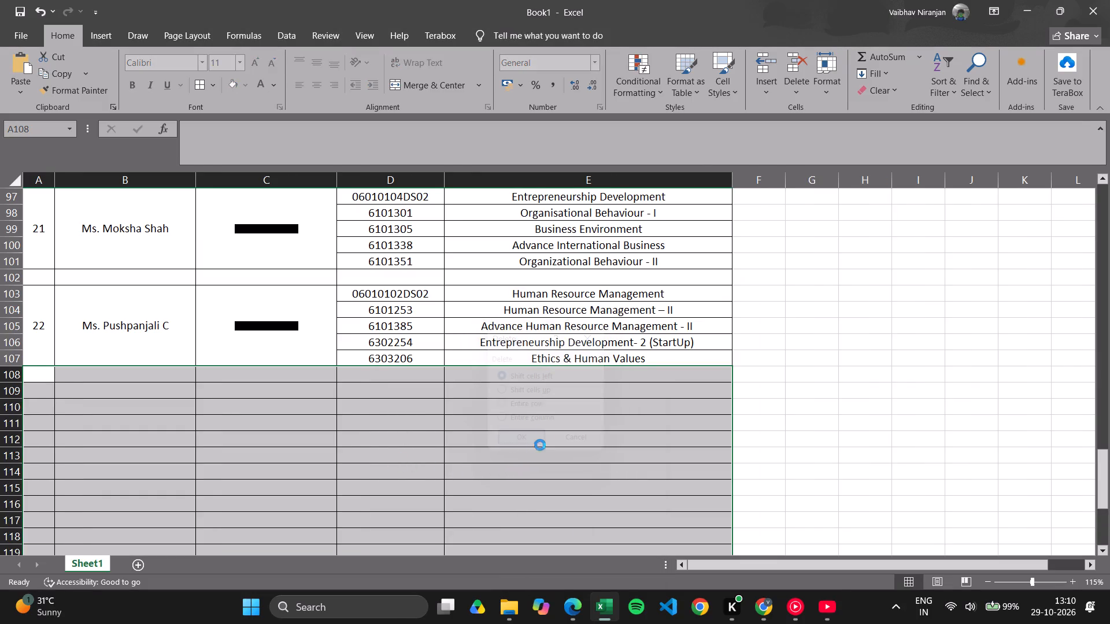
pyautogui.click(645, 463)
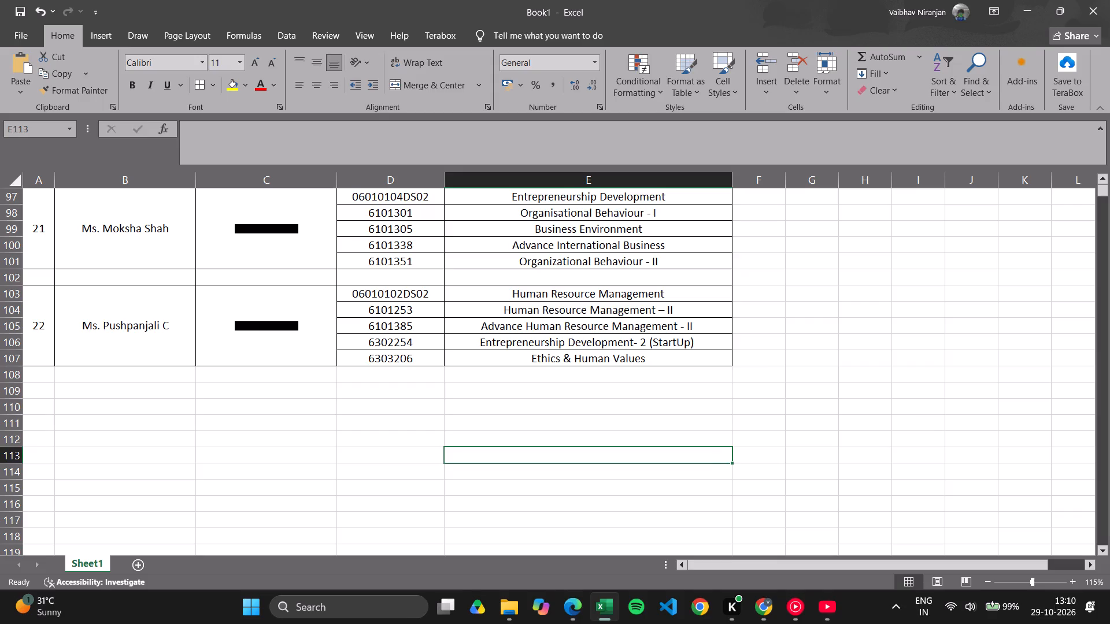
pyautogui.click(714, 456)
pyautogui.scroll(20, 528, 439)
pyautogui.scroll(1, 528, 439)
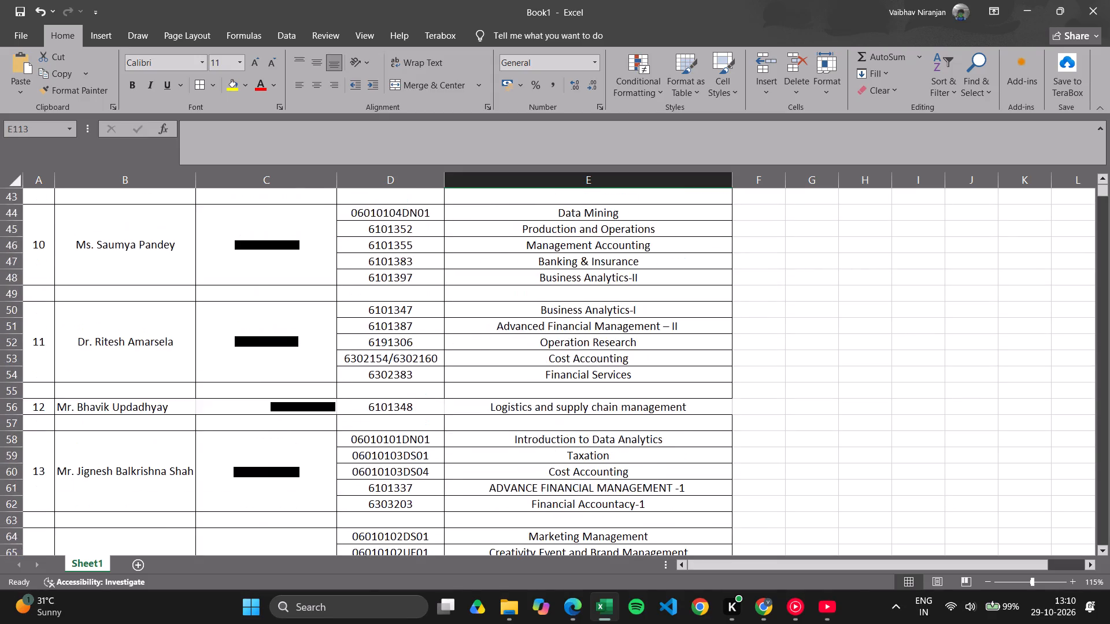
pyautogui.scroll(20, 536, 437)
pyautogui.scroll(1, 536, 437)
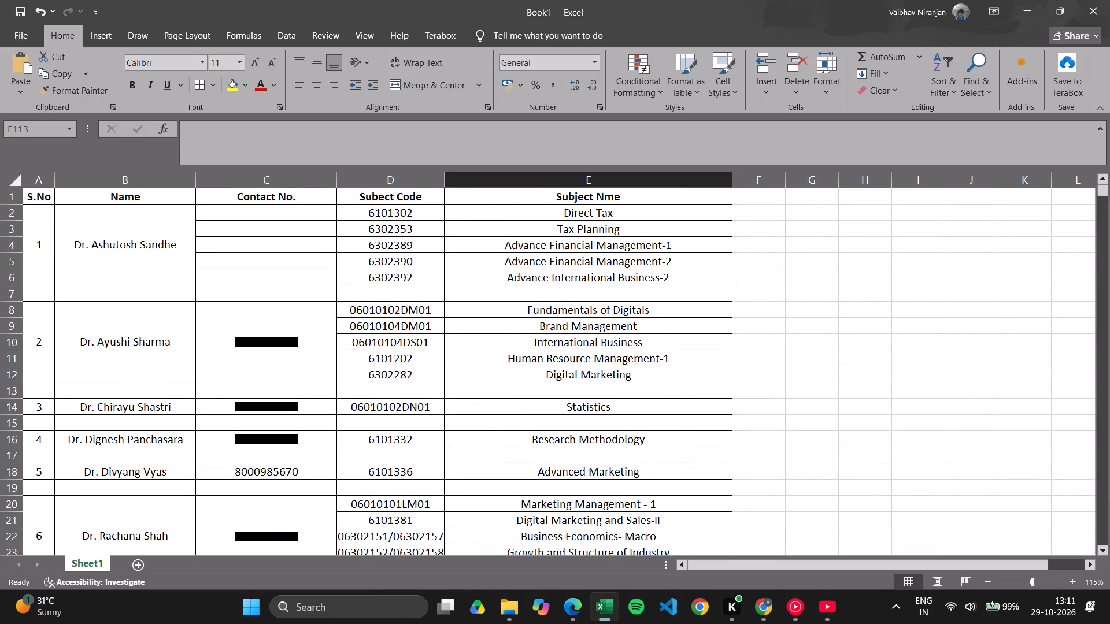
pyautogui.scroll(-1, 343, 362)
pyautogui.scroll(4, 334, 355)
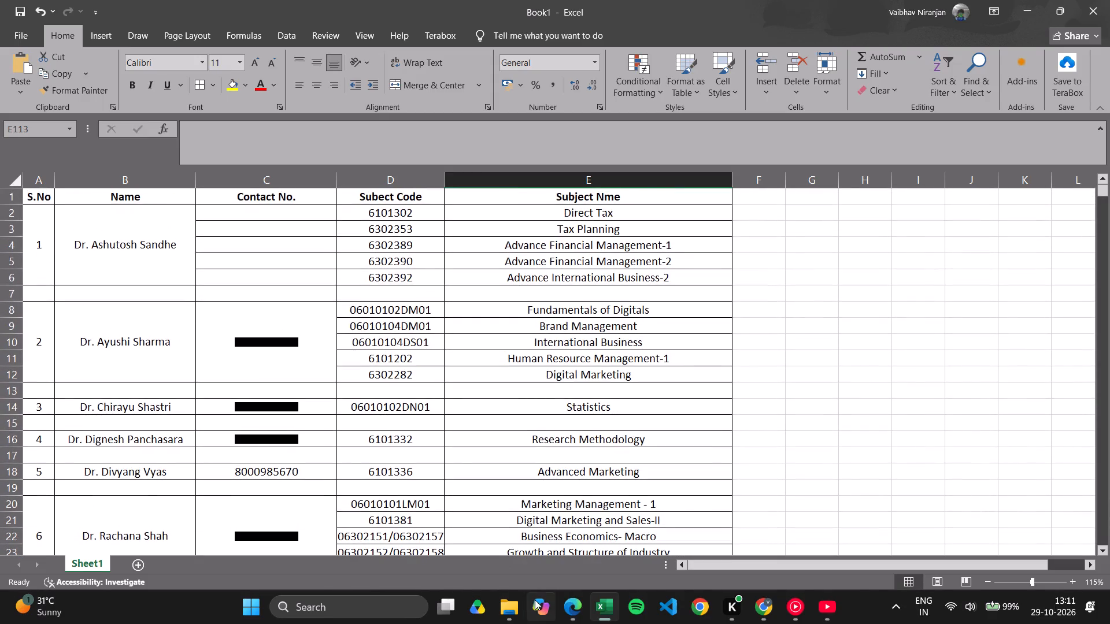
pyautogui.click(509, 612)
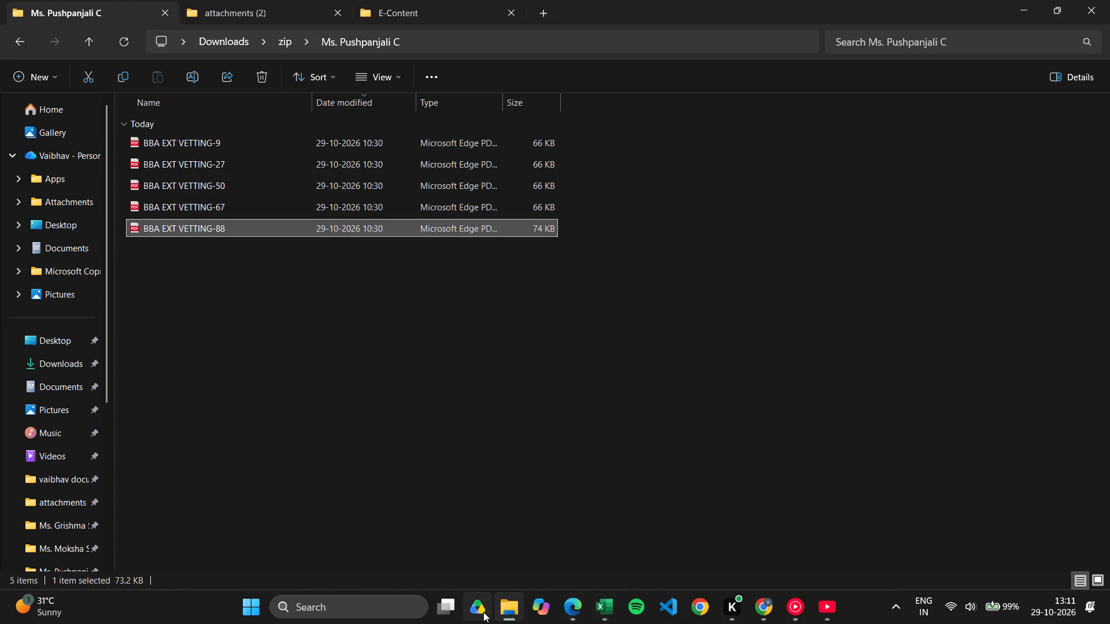
# Switch to Edge and close the open BBA EXT VETTING letters 9, 27, 50, 67 and 88.
pyautogui.click(567, 614)
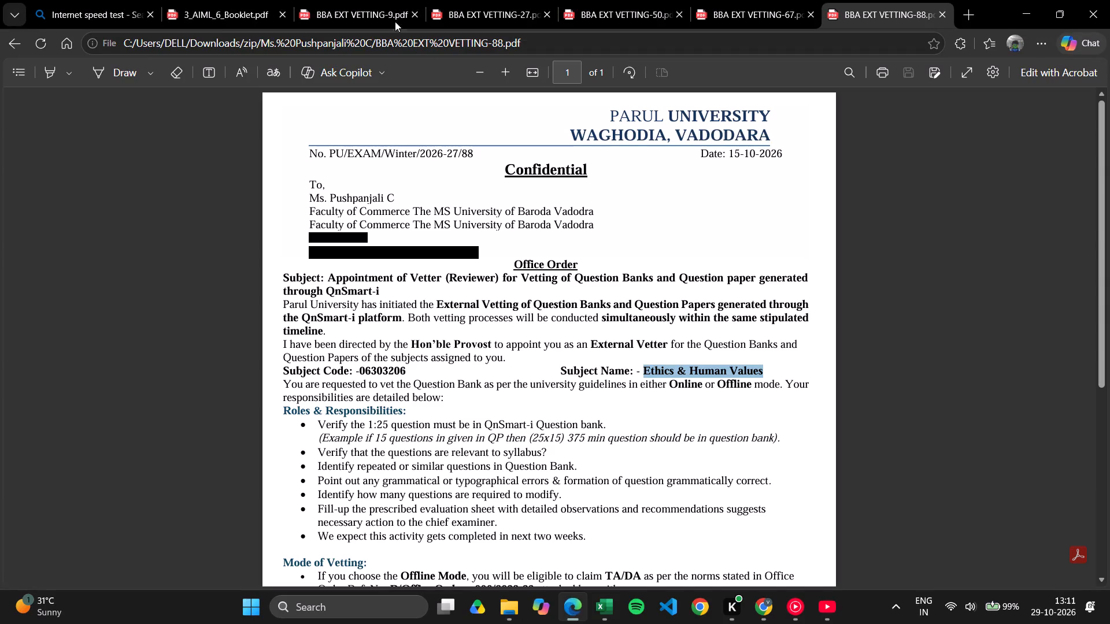
pyautogui.click(412, 9)
pyautogui.click(412, 9)
pyautogui.doubleClick(412, 9)
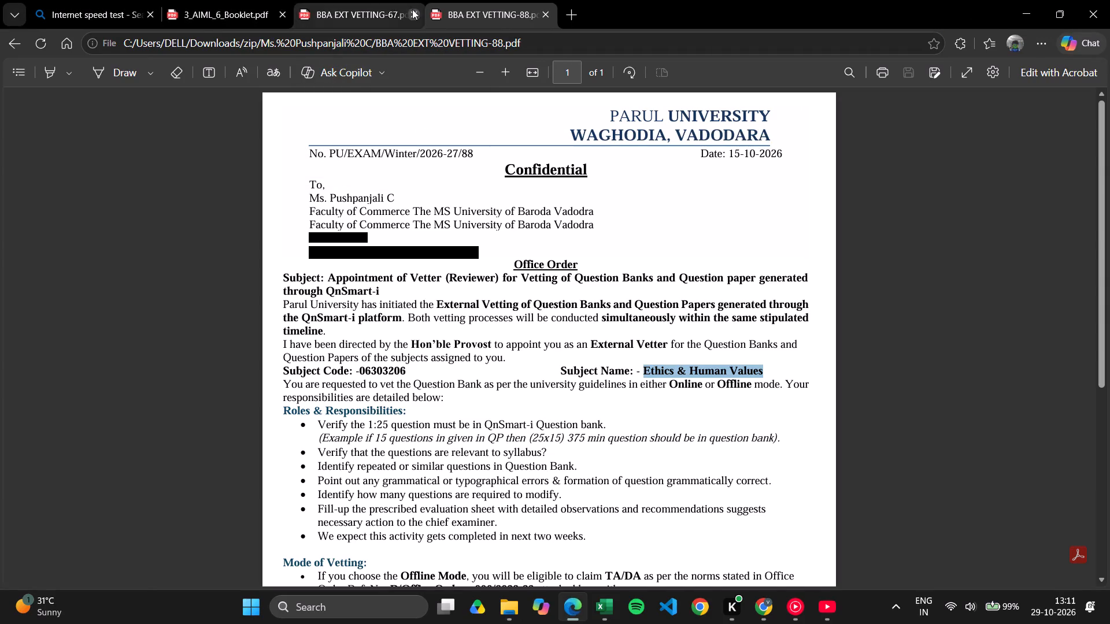
pyautogui.click(412, 9)
pyautogui.click(536, 481)
# Switch to File Explorer and go back from the entry 22 vetter's folder to the zip folder.
pyautogui.click(510, 604)
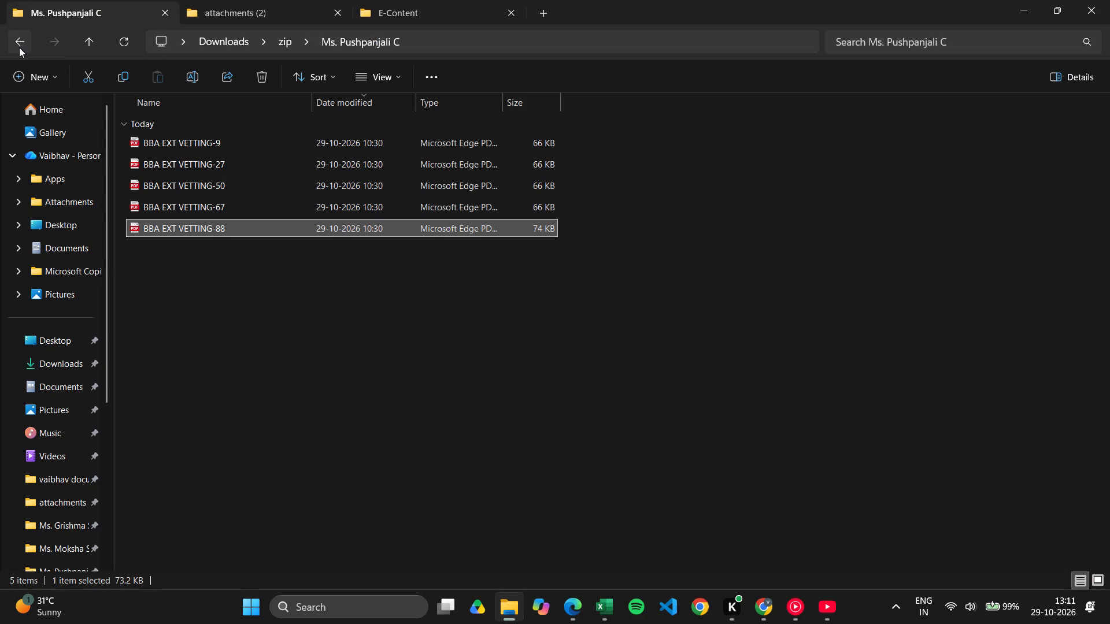
pyautogui.click(19, 47)
# Review the vetter entries in Book1 from entry 1 down to the last entries.
pyautogui.click(569, 610)
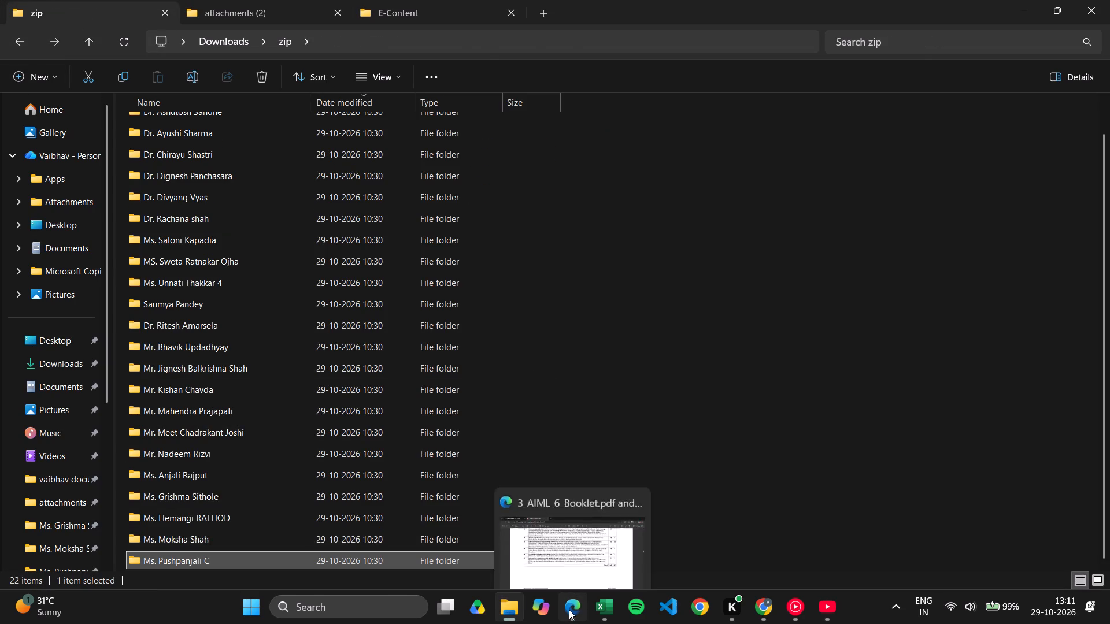
pyautogui.click(603, 616)
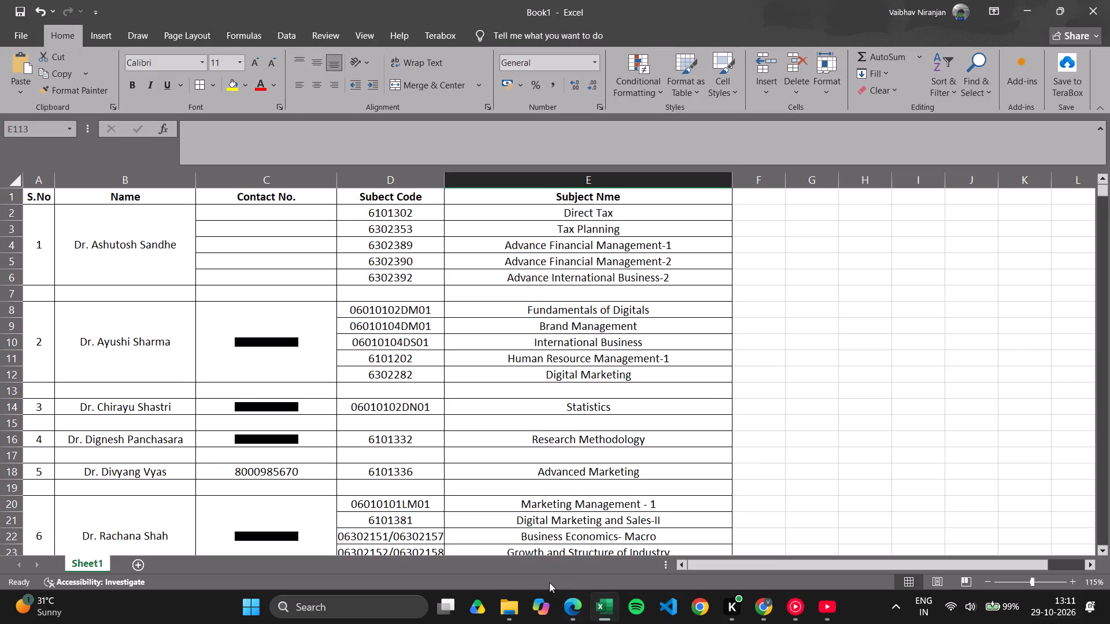
pyautogui.scroll(-15, 459, 496)
pyautogui.scroll(-6, 445, 493)
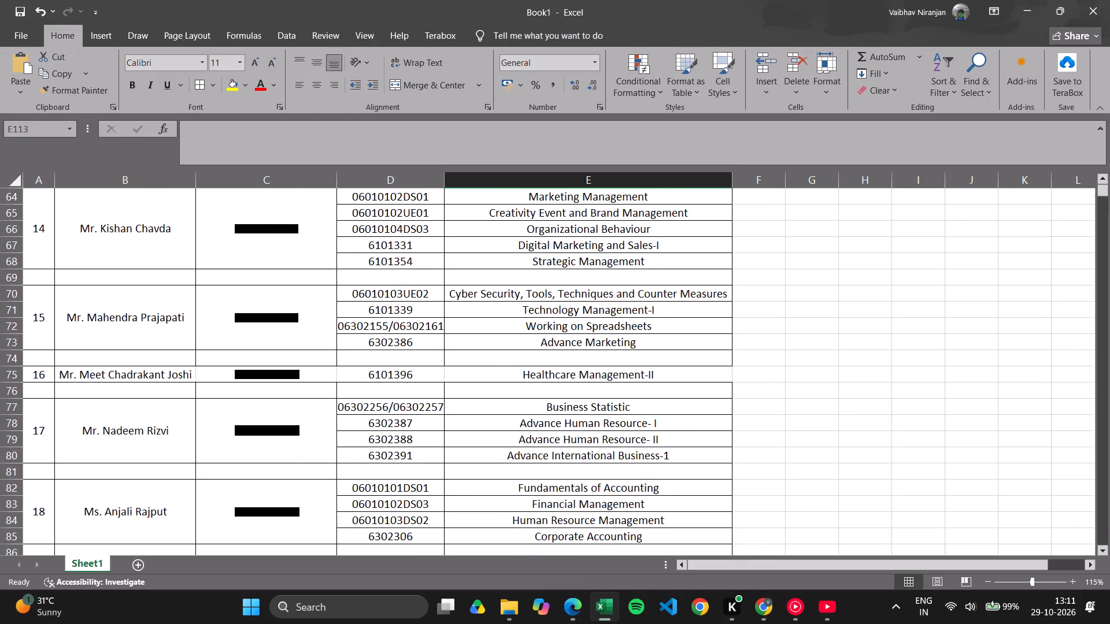
pyautogui.scroll(-9, 445, 493)
pyautogui.scroll(6, 443, 491)
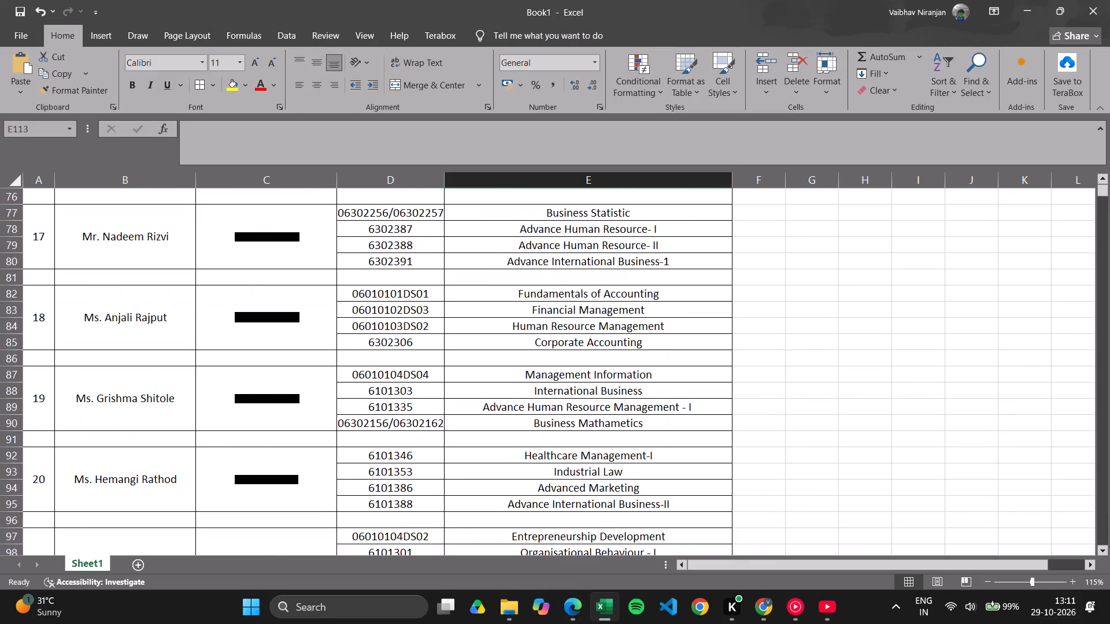
# Switch to File Explorer, open letter BBA EXT VETTING-29 from the entry 1 vetter's folder, copy the mobile number and close the letter.
pyautogui.click(510, 604)
pyautogui.scroll(13, 435, 472)
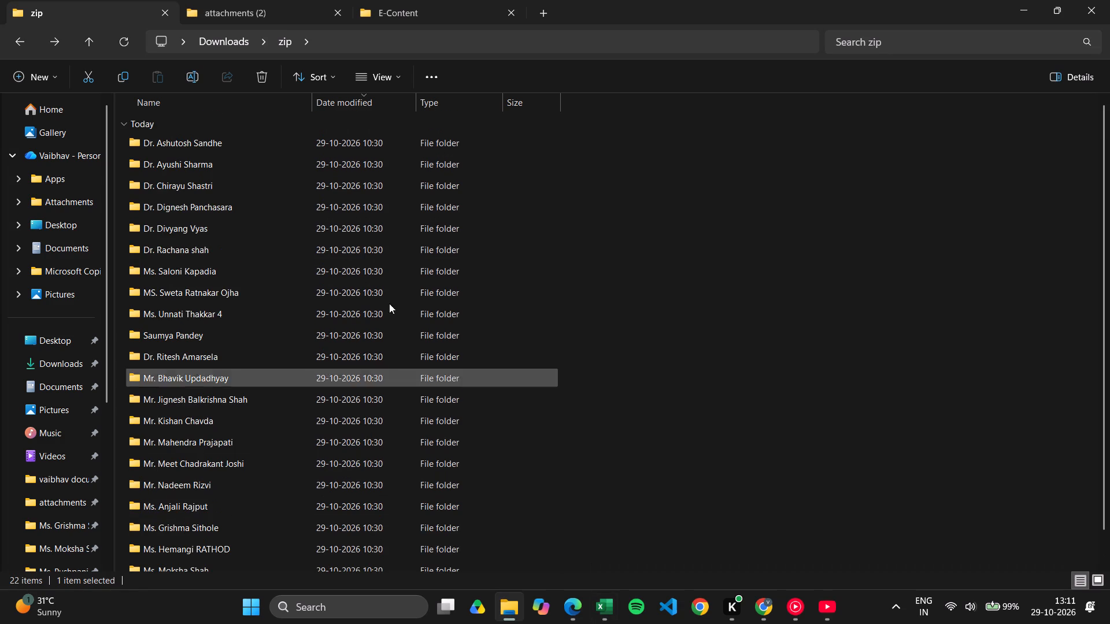
pyautogui.doubleClick(347, 144)
pyautogui.doubleClick(358, 151)
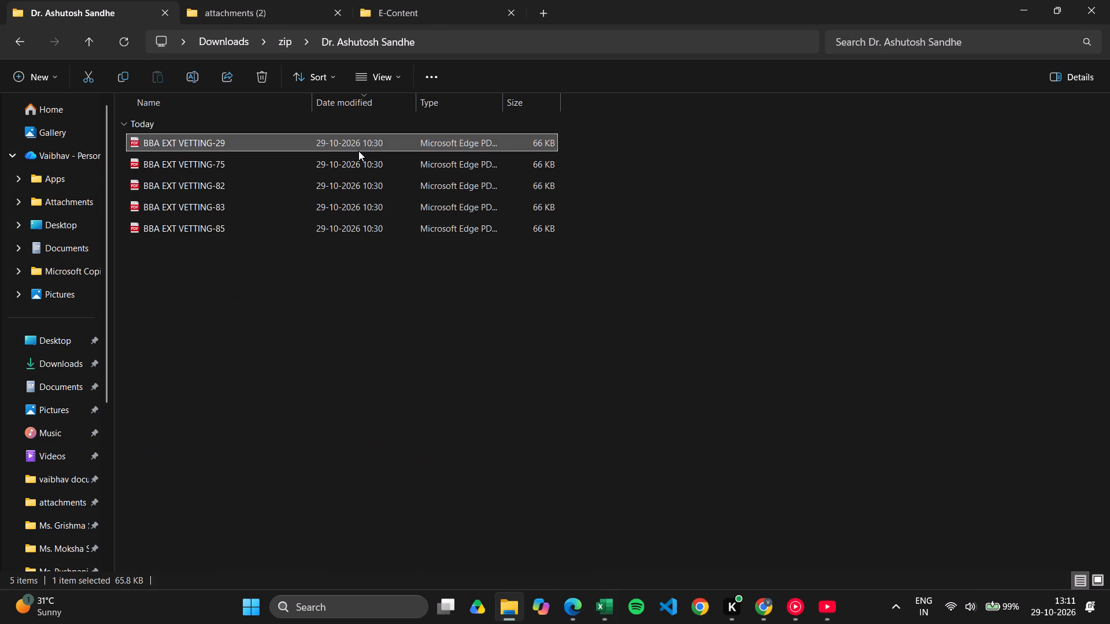
pyautogui.doubleClick(324, 233)
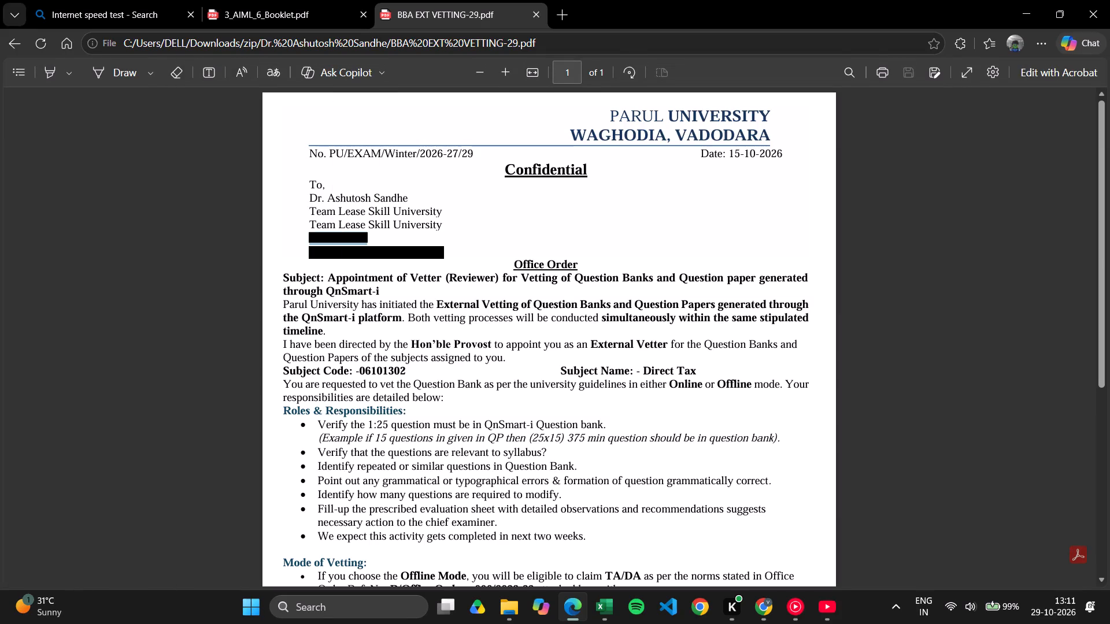
pyautogui.hotkey('ctrl', 'c')
pyautogui.click(528, 13)
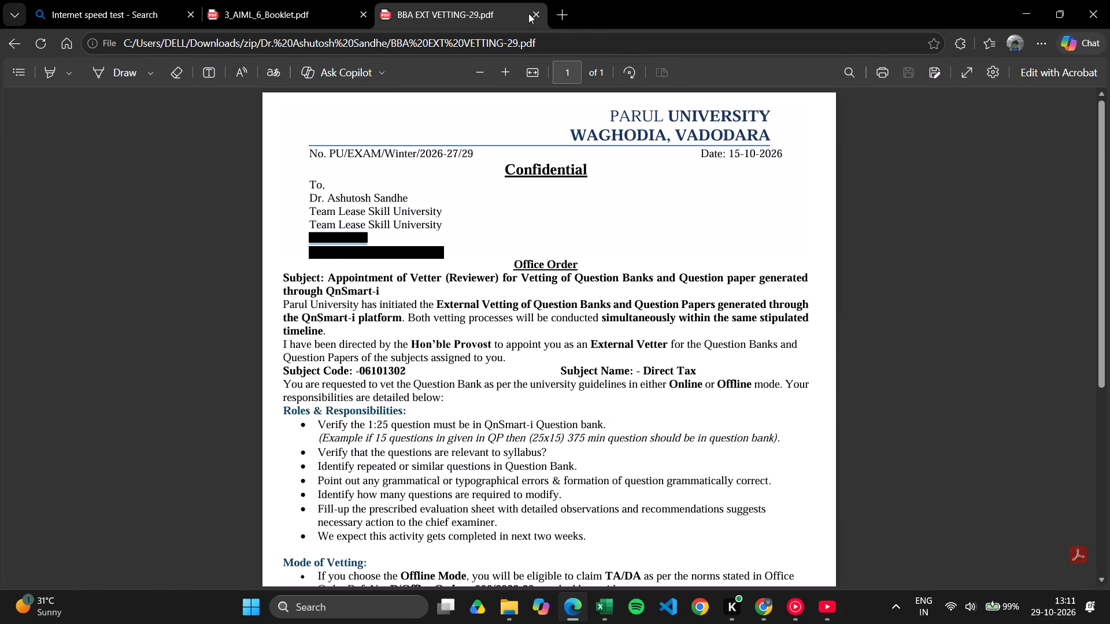
pyautogui.click(534, 11)
# Switch to Book1, merge and center the empty Contact No. cells C2:C6 of entry 1, and toggle their middle alignment.
pyautogui.click(613, 604)
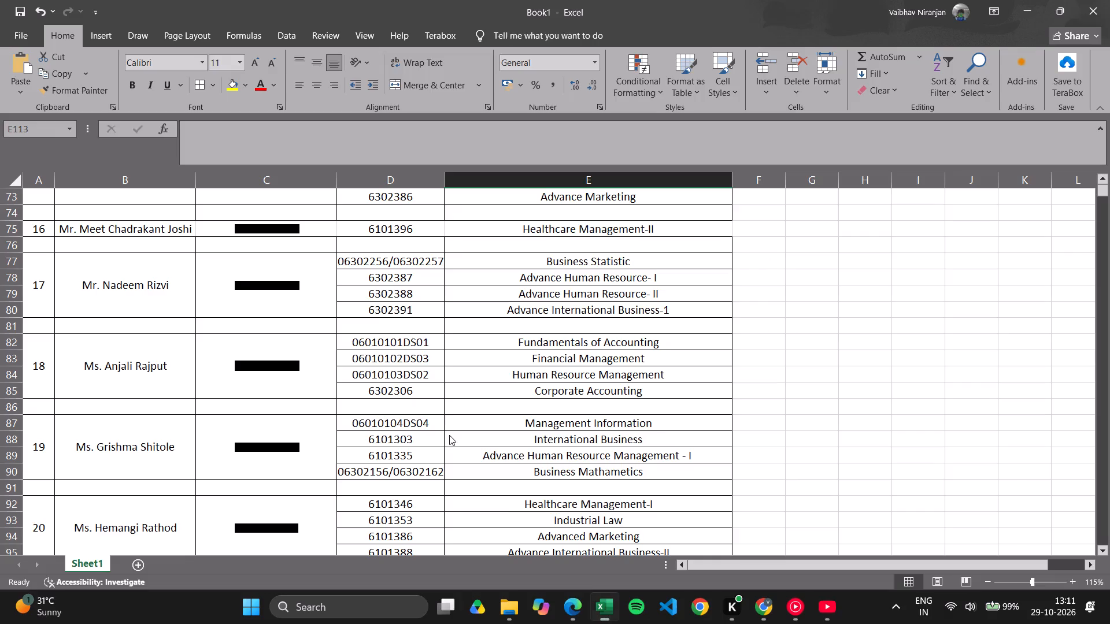
pyautogui.scroll(12, 385, 369)
pyautogui.scroll(6, 457, 313)
pyautogui.scroll(-7, 480, 366)
pyautogui.scroll(8, 480, 365)
pyautogui.scroll(19, 448, 365)
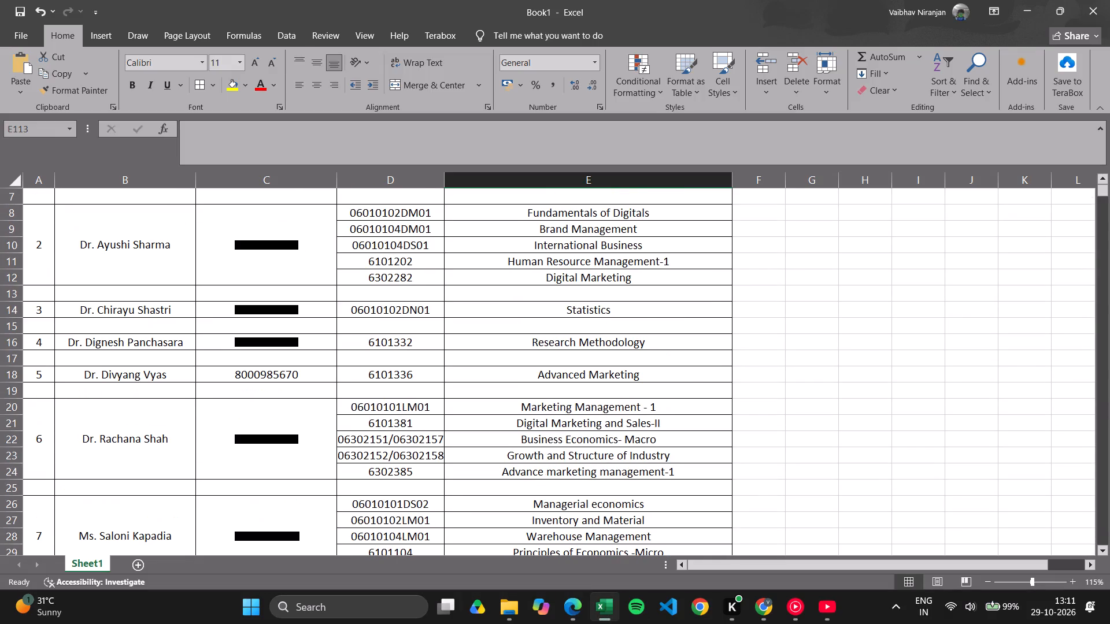
pyautogui.scroll(4, 463, 371)
pyautogui.moveTo(290, 209); pyautogui.dragTo(283, 274)
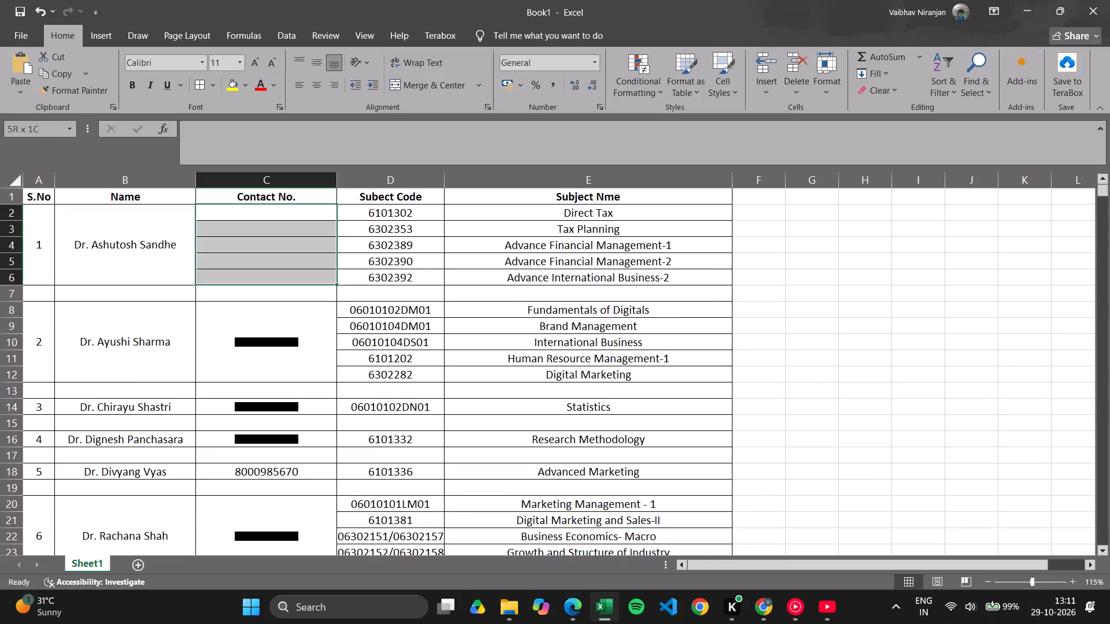
pyautogui.moveTo(283, 274); pyautogui.dragTo(283, 276)
pyautogui.click(439, 86)
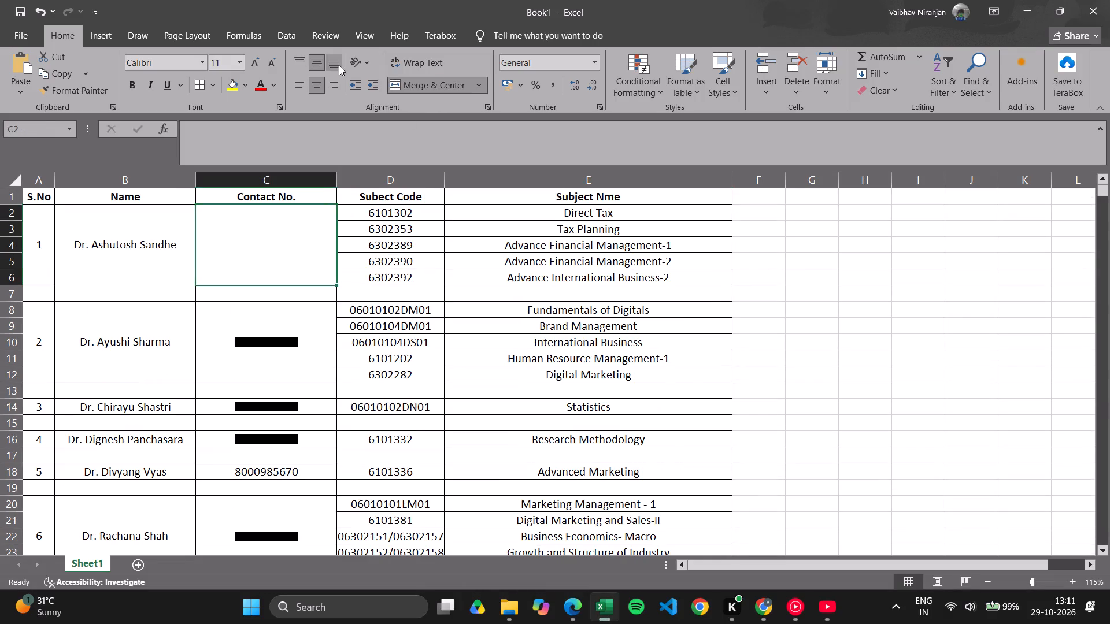
pyautogui.click(319, 62)
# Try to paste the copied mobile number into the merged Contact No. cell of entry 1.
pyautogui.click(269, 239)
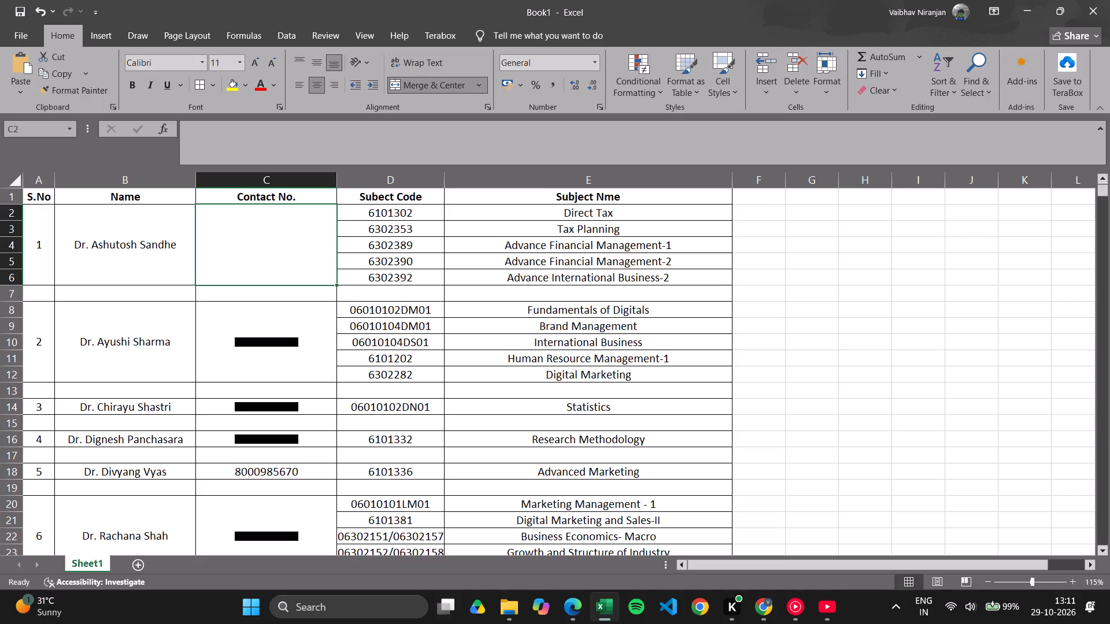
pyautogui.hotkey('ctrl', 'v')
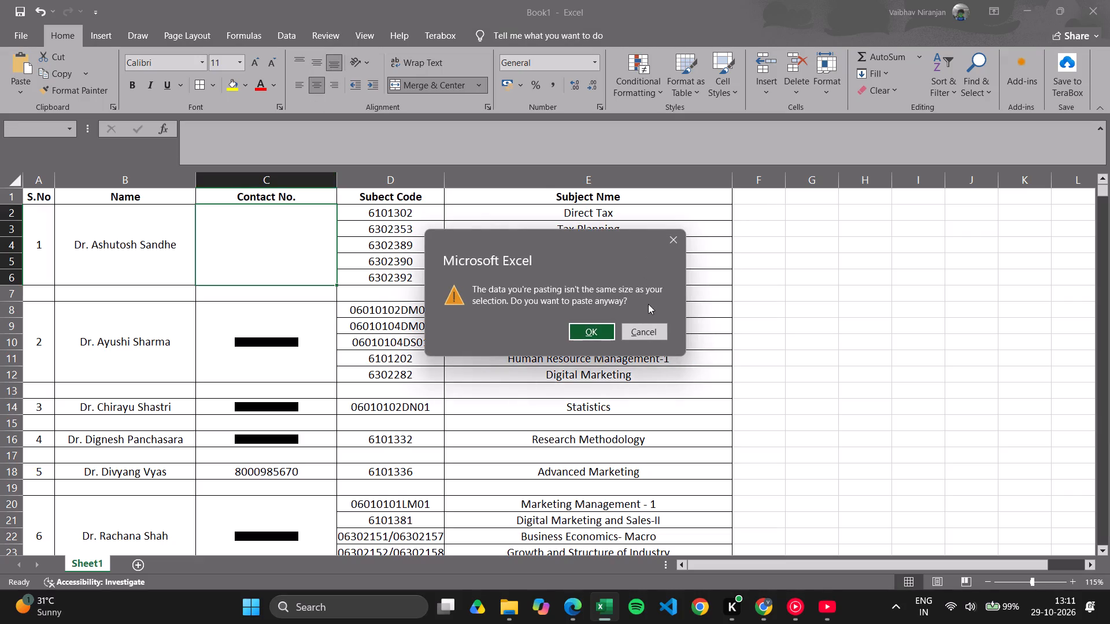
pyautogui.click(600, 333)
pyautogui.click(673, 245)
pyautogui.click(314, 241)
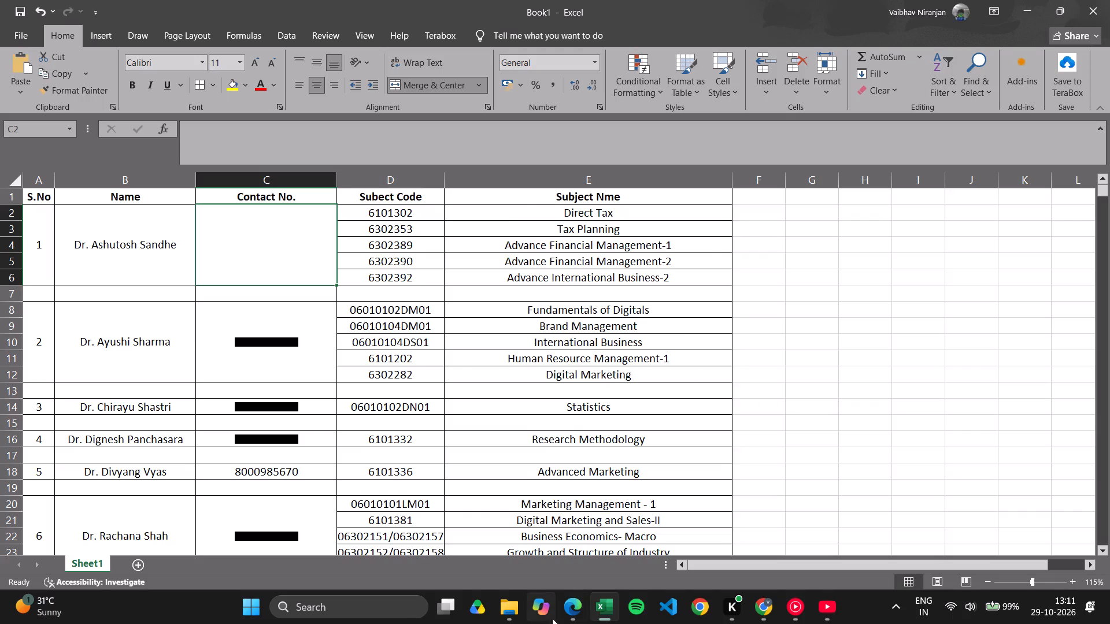
# Switch to File Explorer, open letter BBA EXT VETTING-75 from the entry 1 vetter's folder and copy the vetter's mobile number.
pyautogui.click(570, 606)
pyautogui.click(499, 609)
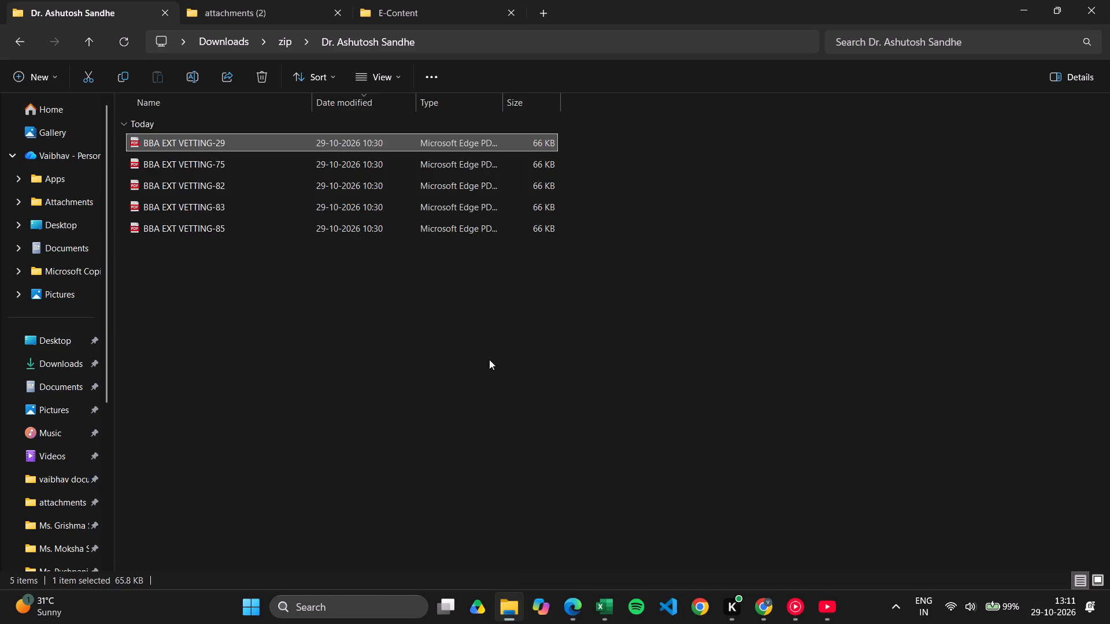
pyautogui.click(361, 154)
pyautogui.click(360, 172)
pyautogui.doubleClick(360, 172)
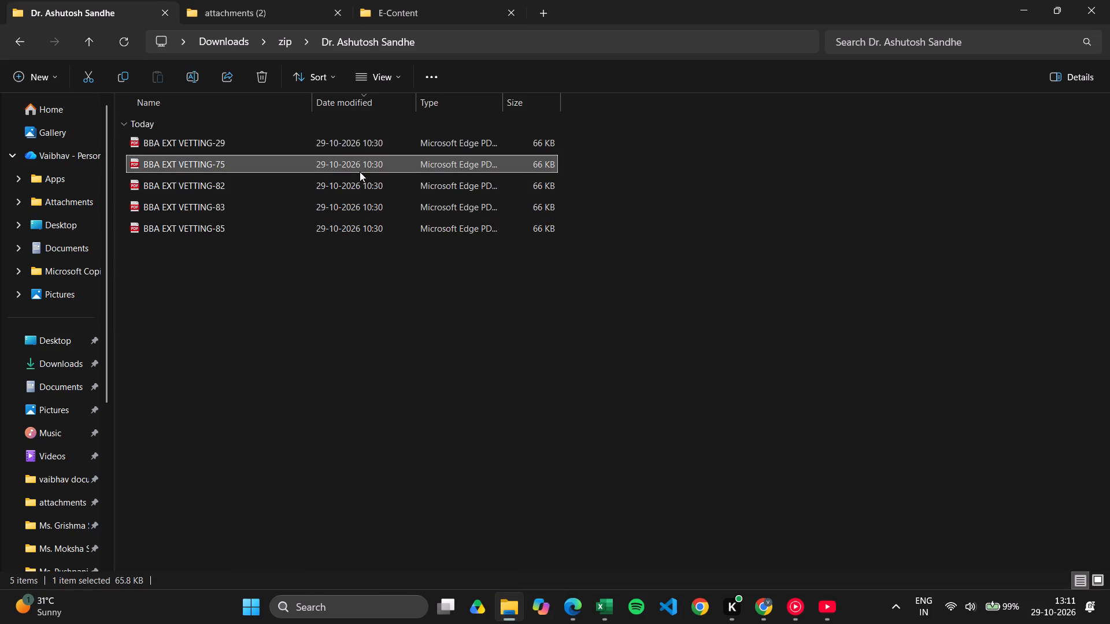
pyautogui.tripleClick(340, 236)
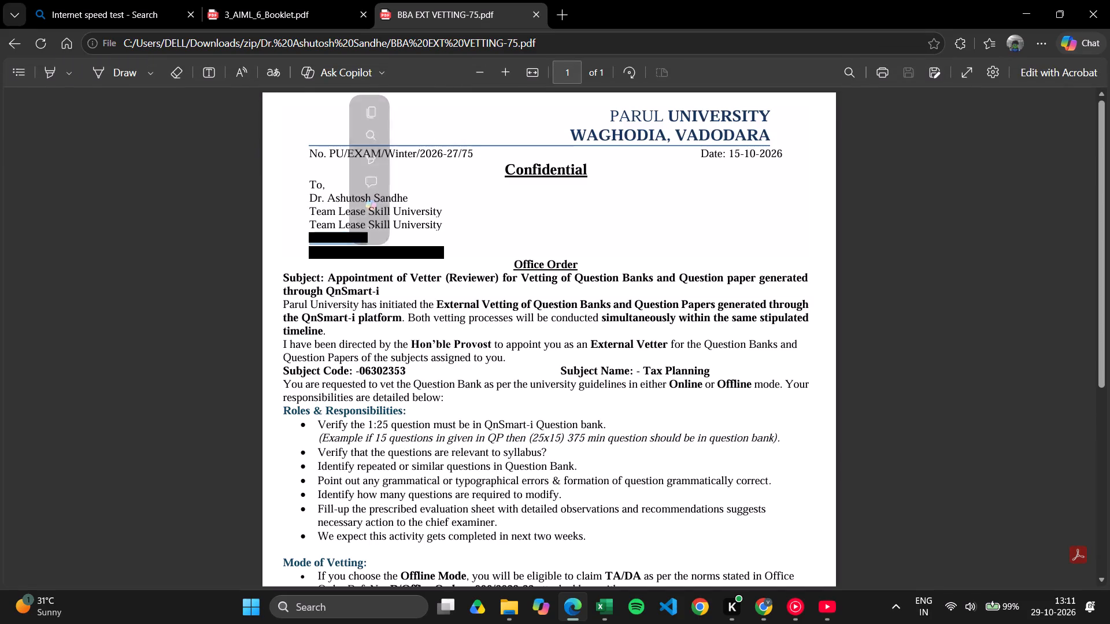
pyautogui.hotkey('ctrl', 'c')
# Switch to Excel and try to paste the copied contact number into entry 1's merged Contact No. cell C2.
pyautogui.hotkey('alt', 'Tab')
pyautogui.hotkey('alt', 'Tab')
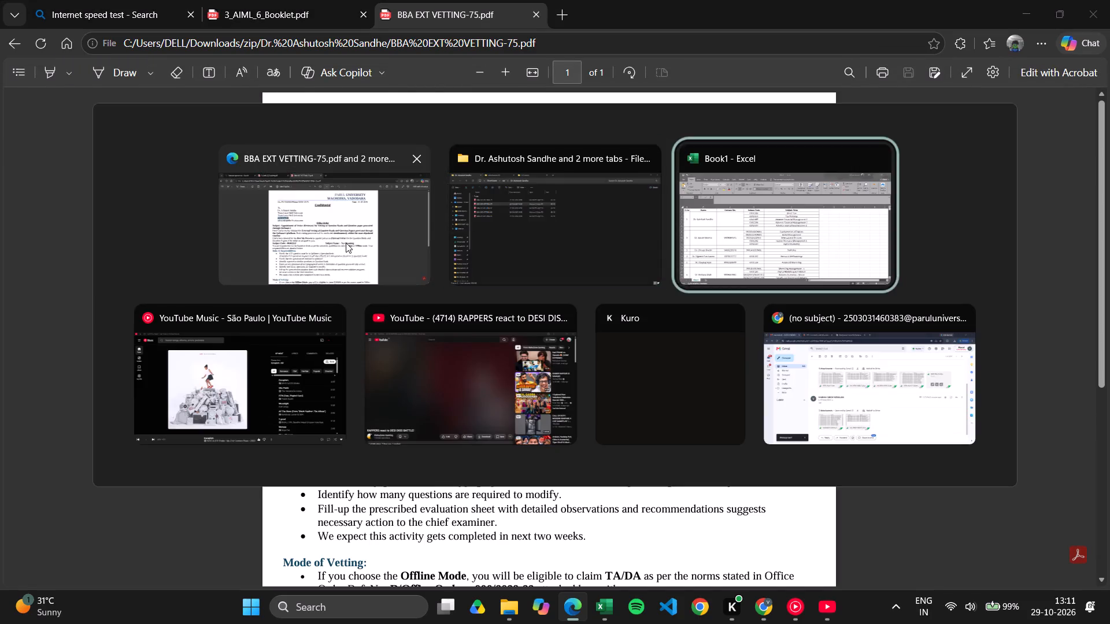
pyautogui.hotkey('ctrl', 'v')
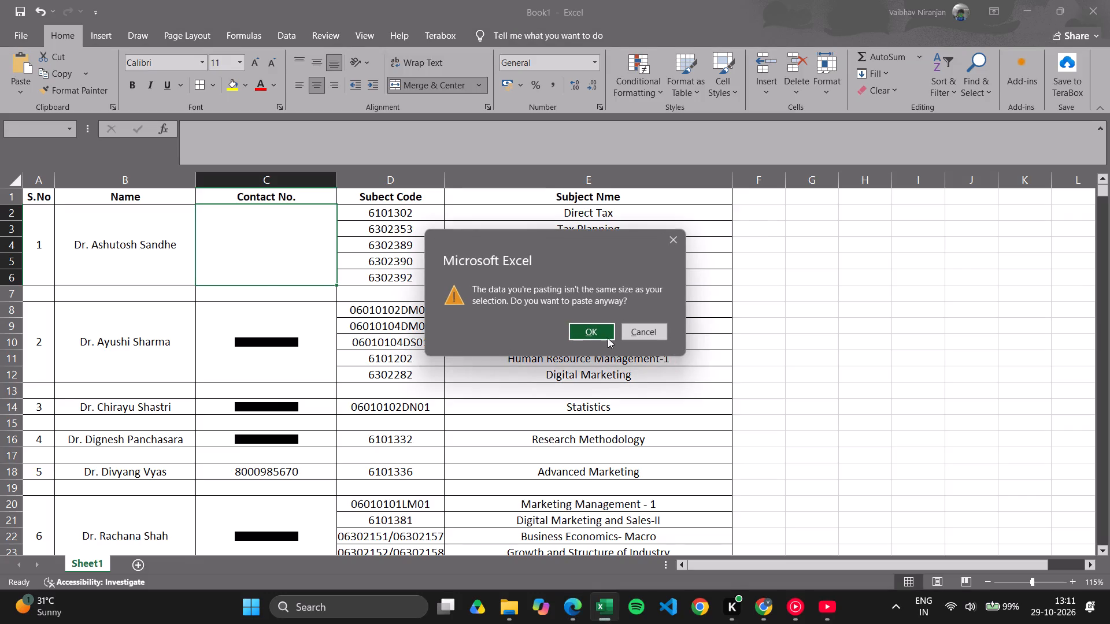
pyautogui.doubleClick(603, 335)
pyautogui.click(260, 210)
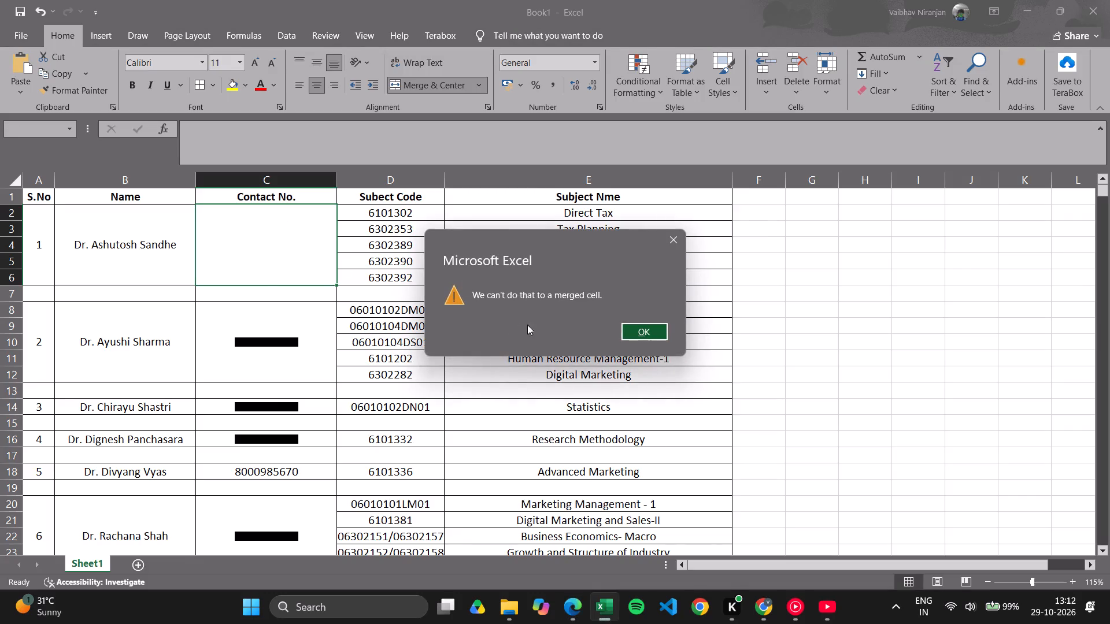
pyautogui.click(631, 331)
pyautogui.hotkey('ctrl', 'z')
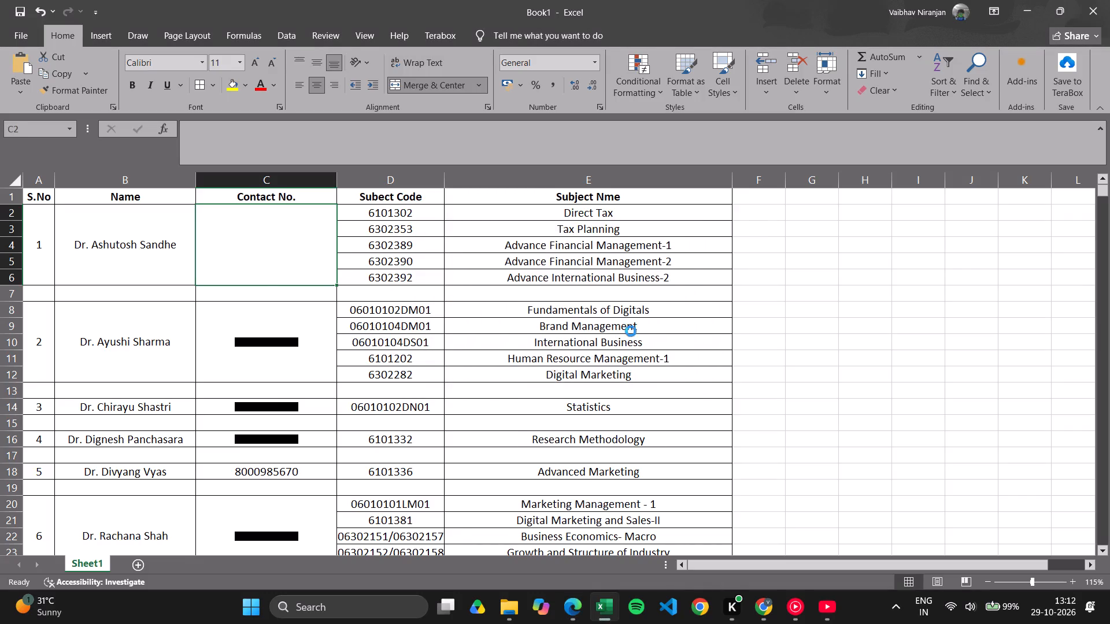
# Undo the merge of entry 1's contact cells and paste the copied contact number into cell C2.
pyautogui.hotkey('ctrl', 'z')
pyautogui.click(324, 218)
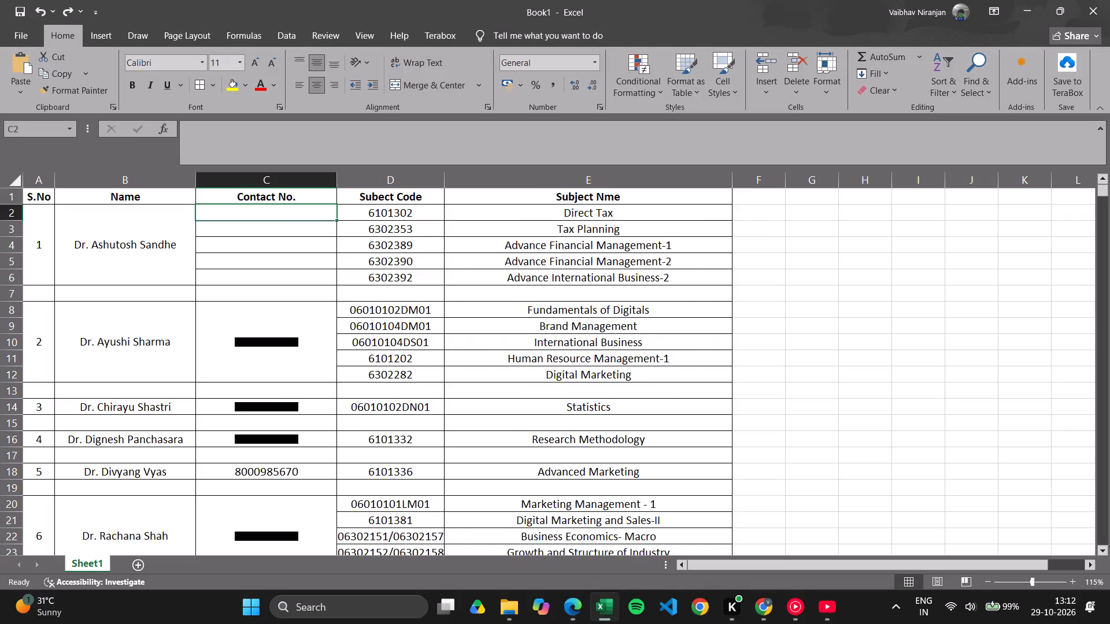
pyautogui.hotkey('ctrl', 'v')
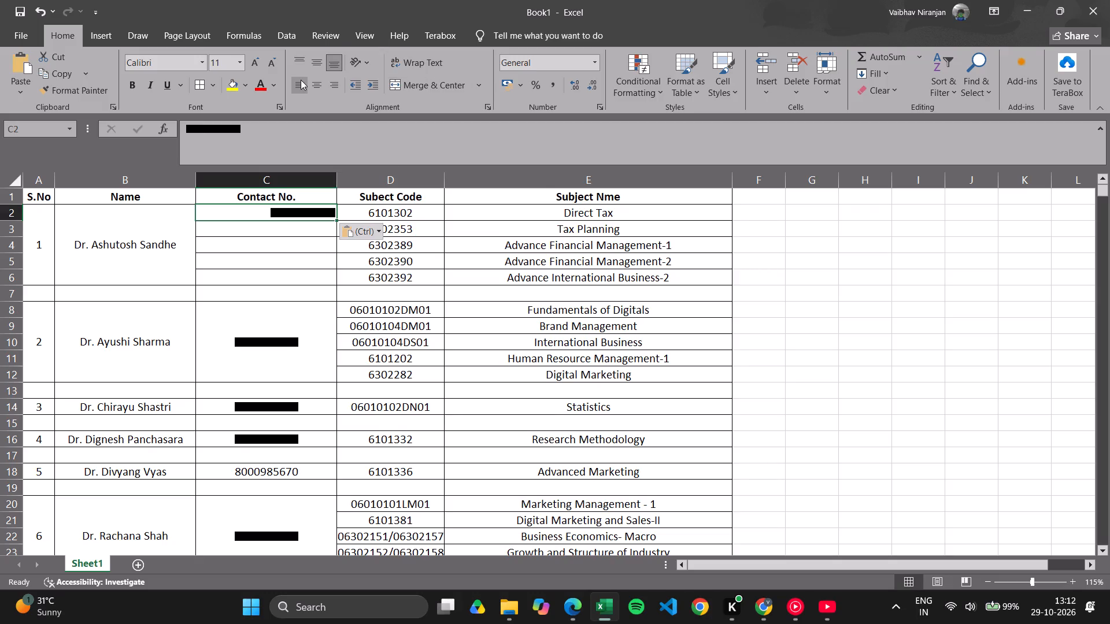
# Merge entry 1's contact cells C2 to C6 and centre the number horizontally and vertically.
pyautogui.click(312, 85)
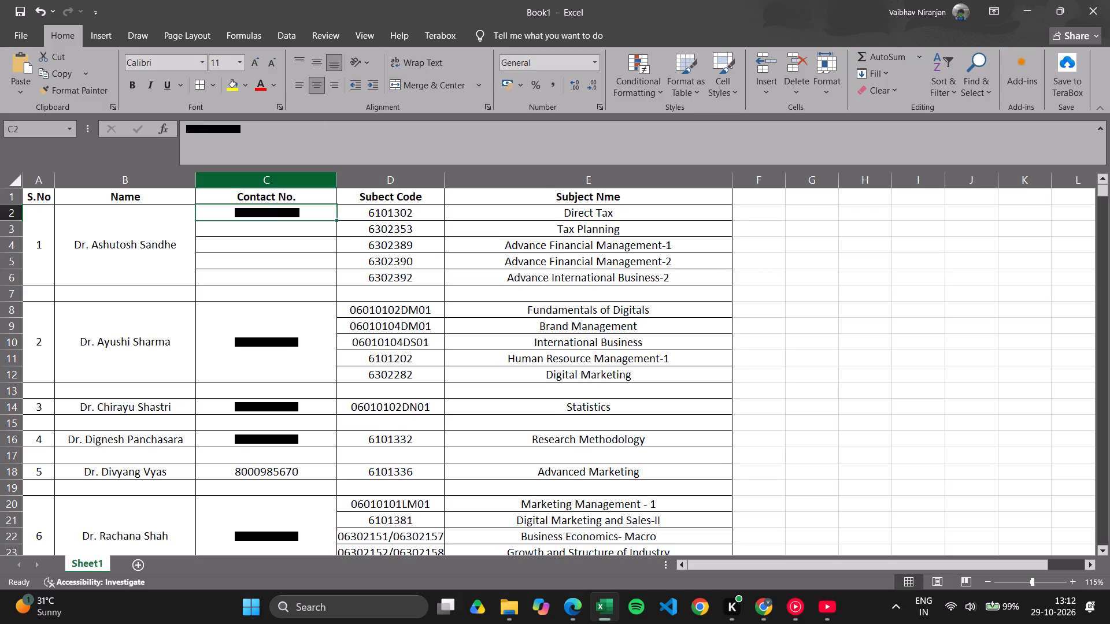
pyautogui.moveTo(302, 215); pyautogui.dragTo(296, 275)
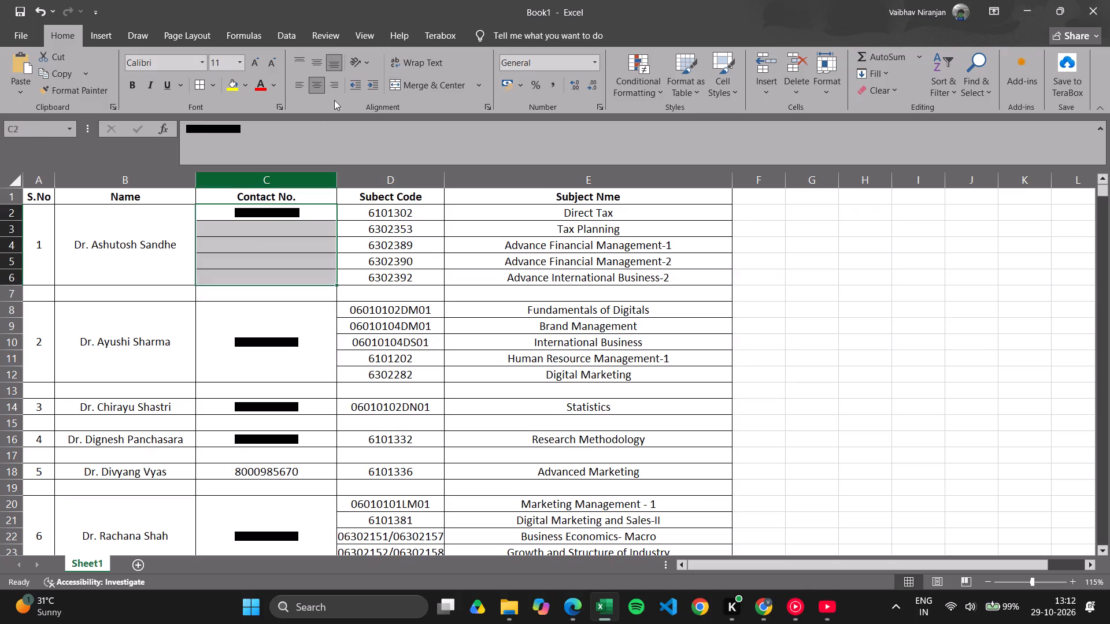
pyautogui.click(318, 68)
pyautogui.click(400, 88)
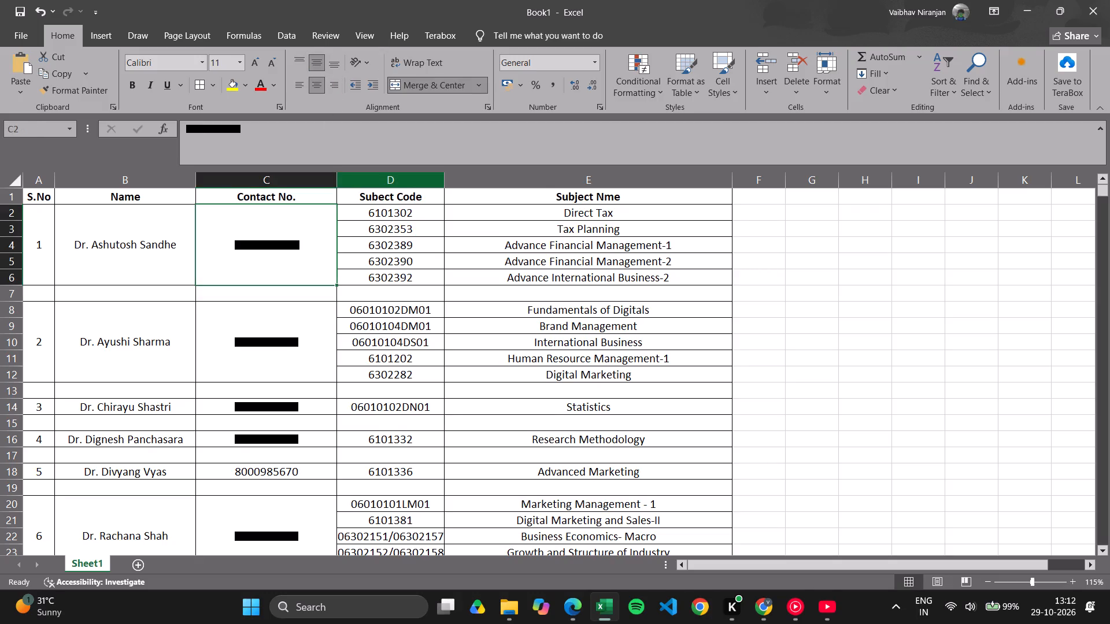
pyautogui.click(273, 261)
pyautogui.moveTo(704, 391); pyautogui.dragTo(696, 389)
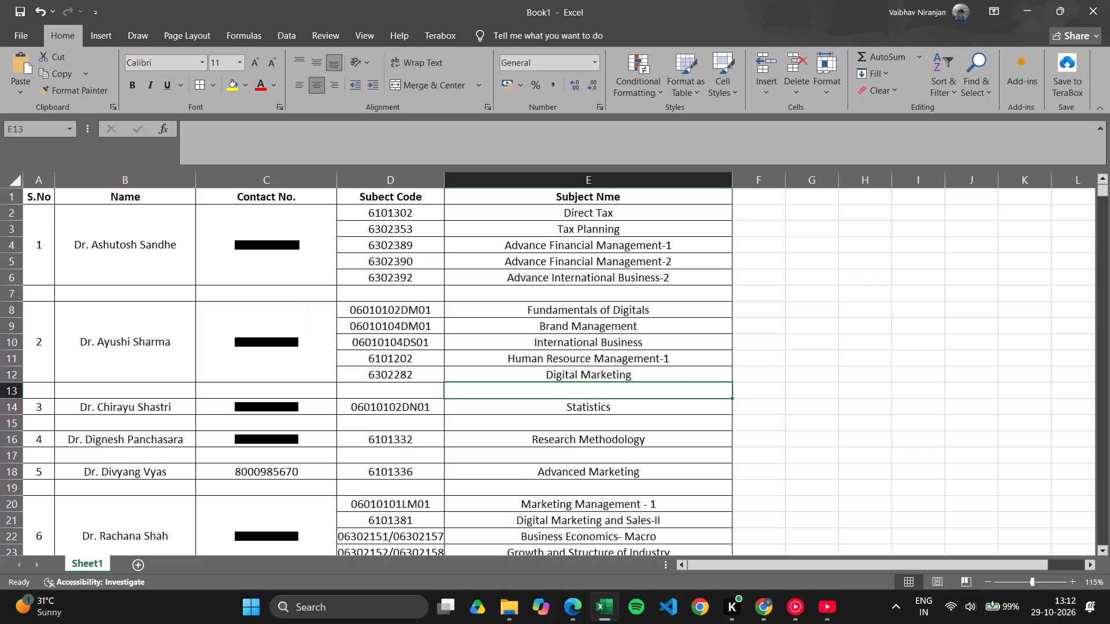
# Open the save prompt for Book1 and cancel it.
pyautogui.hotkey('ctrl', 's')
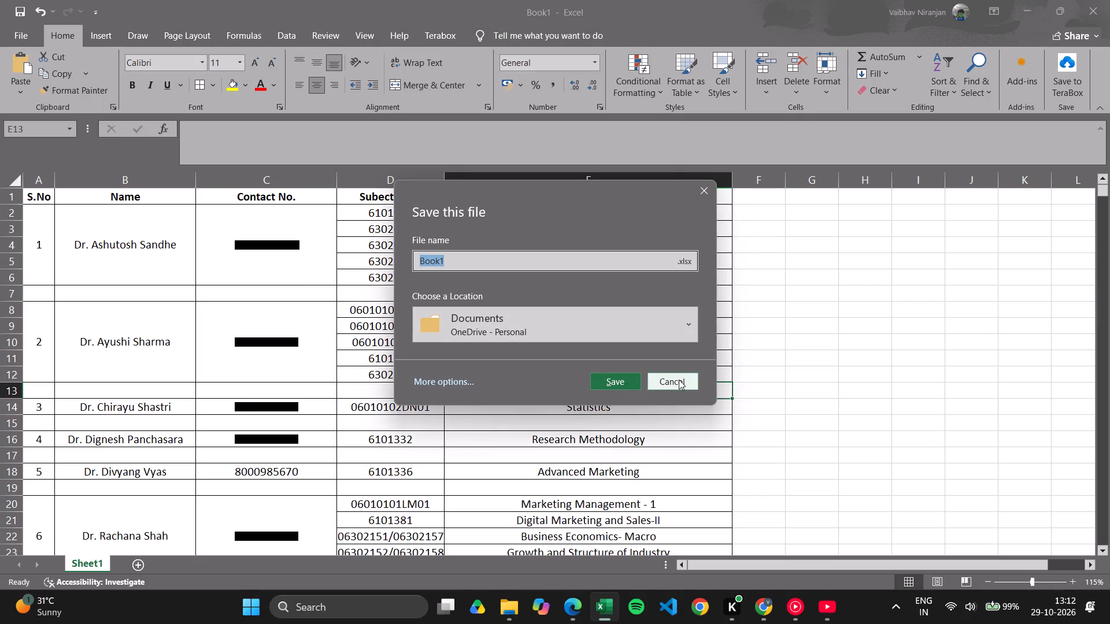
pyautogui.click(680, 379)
# Switch to Edge and close the BBA EXT VETTING-75 letter.
pyautogui.click(558, 613)
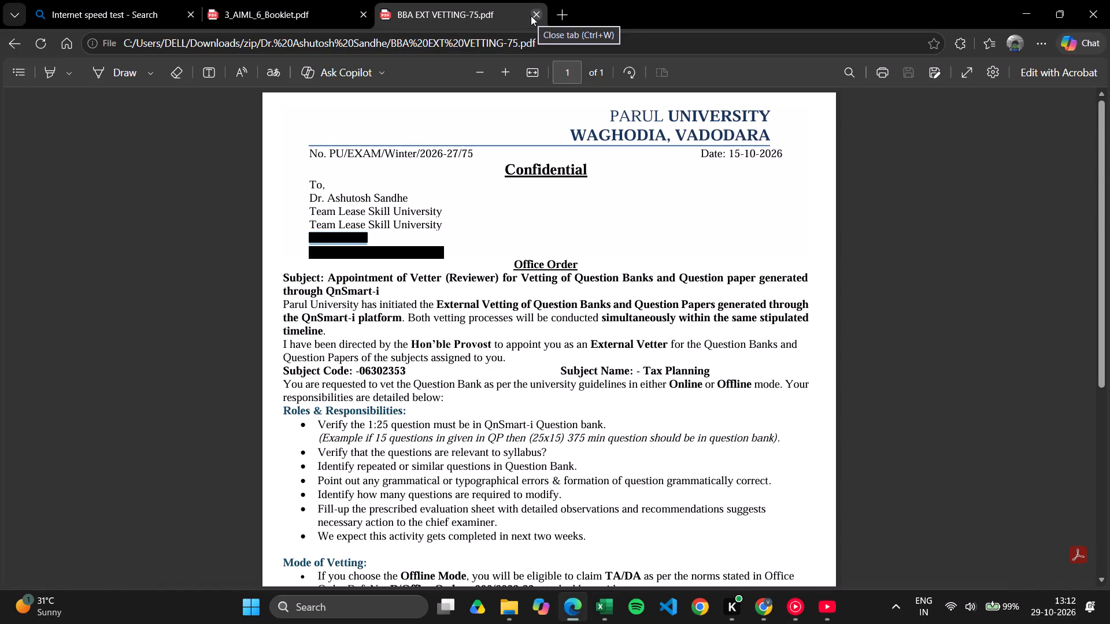
pyautogui.click(531, 16)
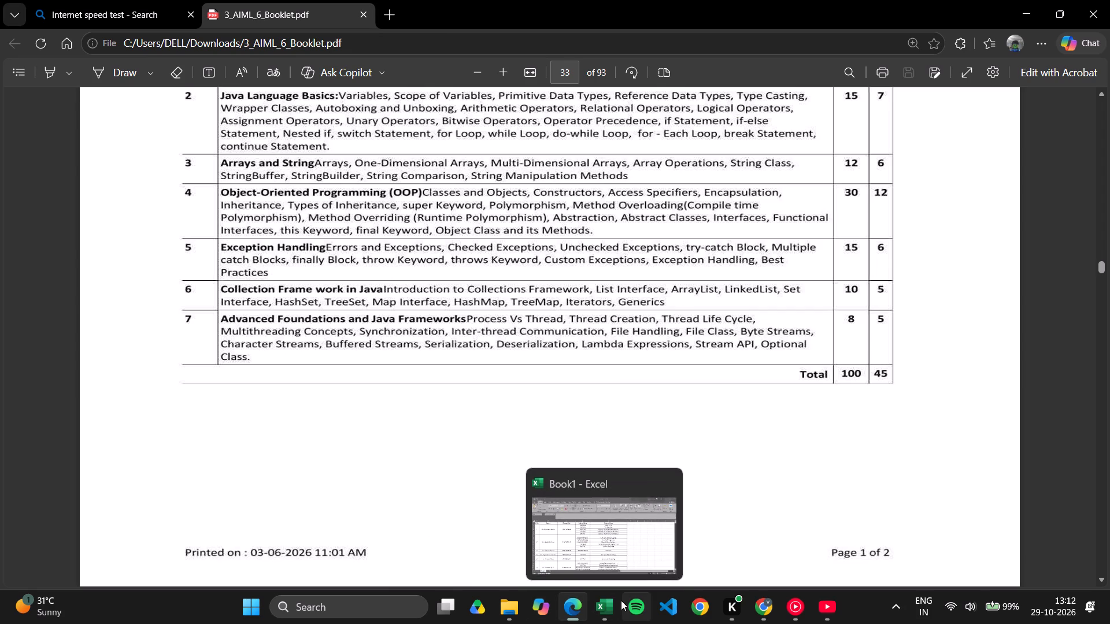
# Switch to Excel, start saving Book1 with the file name "Vetting Externals." and bring up the available save locations.
pyautogui.click(597, 611)
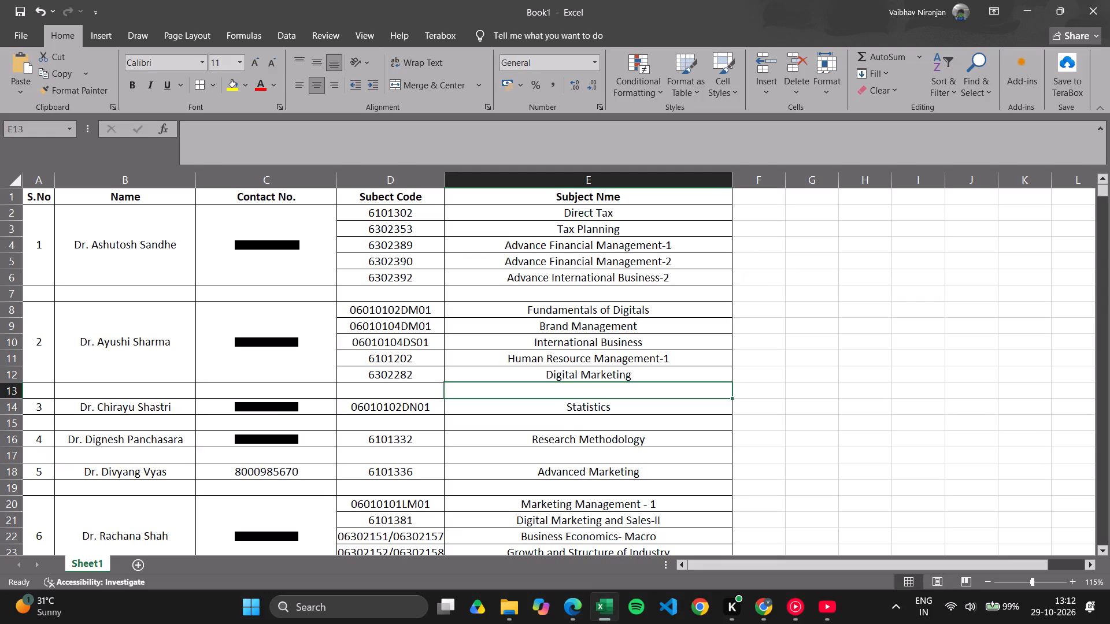
pyautogui.hotkey('ctrl', 's')
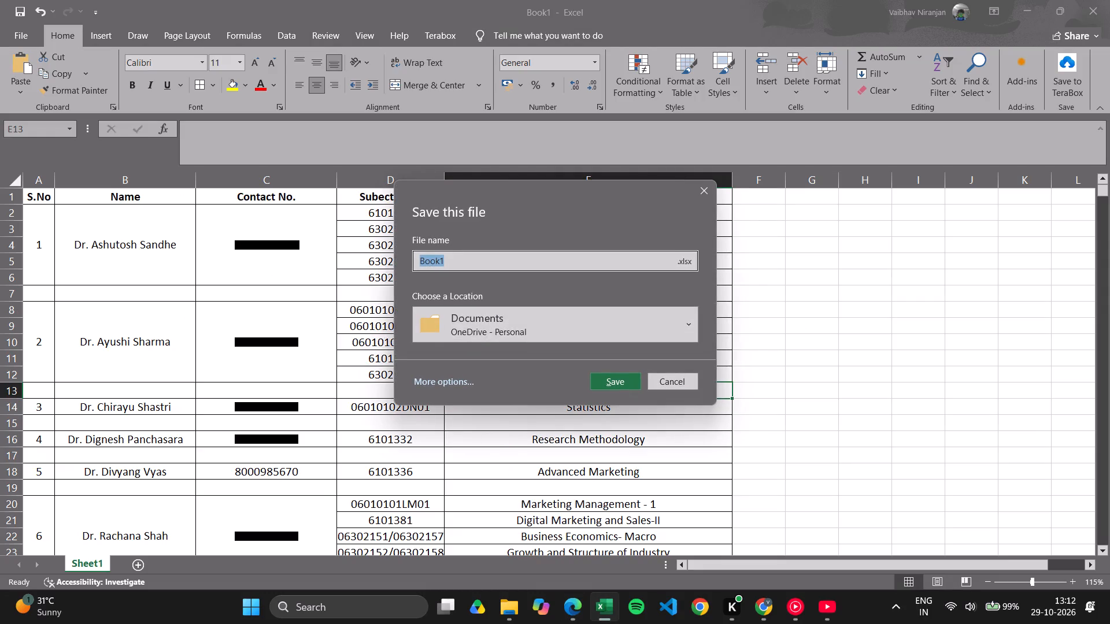
pyautogui.press('BackSpace')
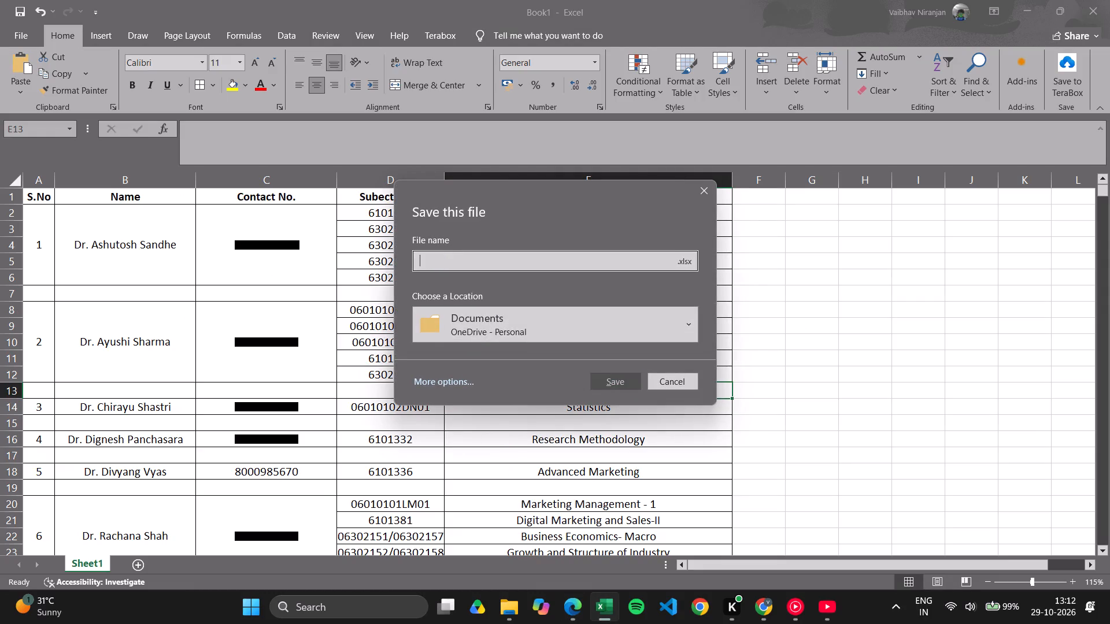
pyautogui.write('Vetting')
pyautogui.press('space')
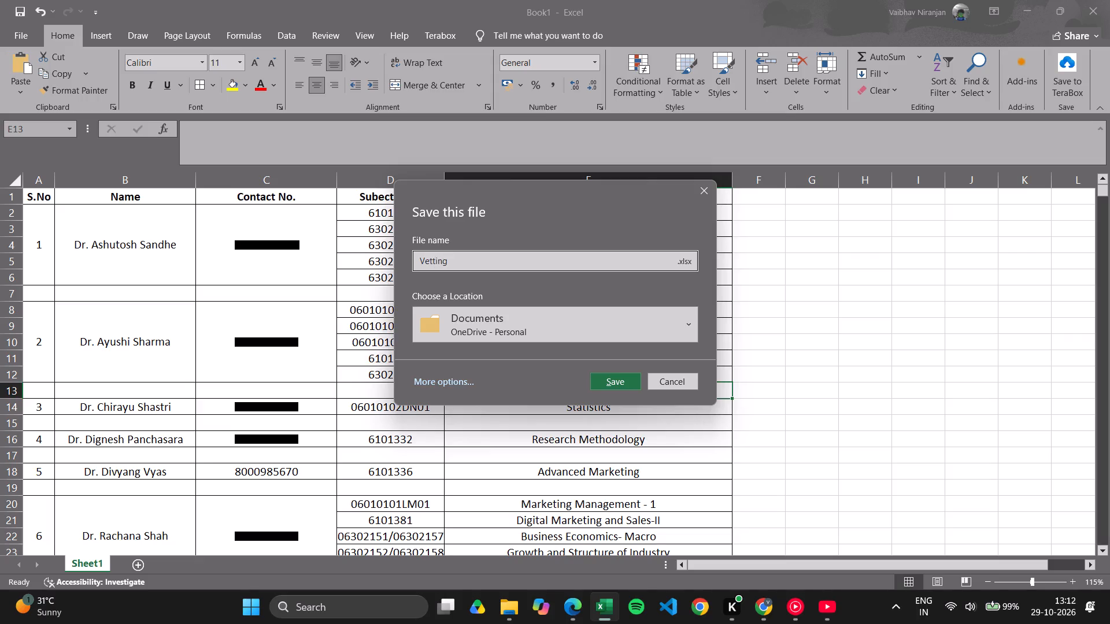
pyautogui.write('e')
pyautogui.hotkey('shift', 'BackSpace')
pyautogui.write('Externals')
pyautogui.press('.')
pyautogui.click(672, 320)
pyautogui.scroll(-1, 495, 187)
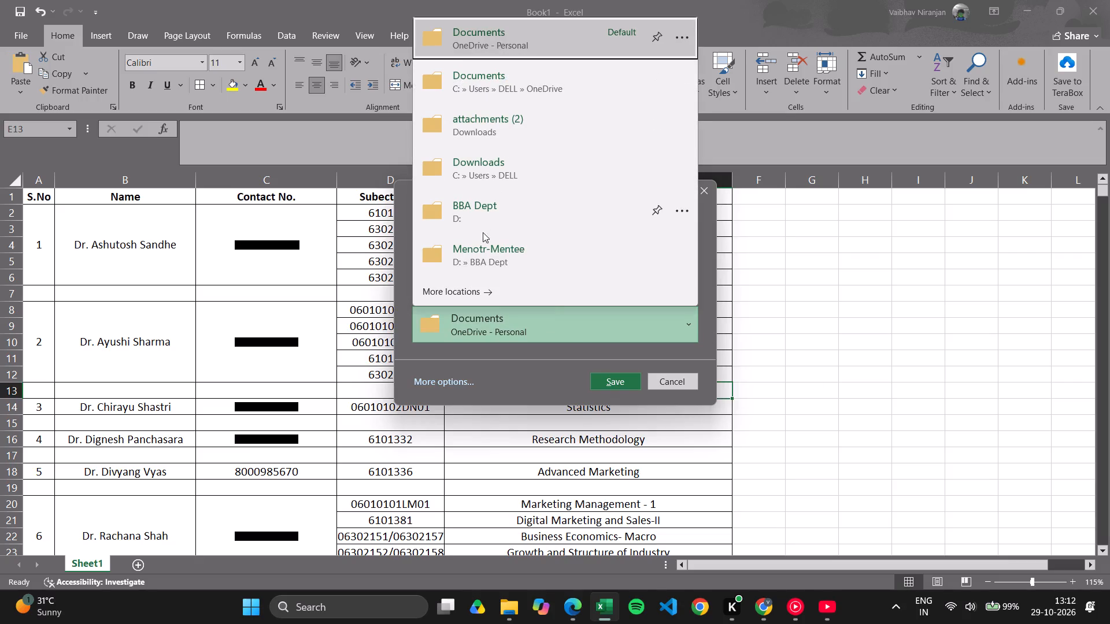
# Save the workbook as Vetting Externals. in the BBA Dept folder on drive D.
pyautogui.click(483, 232)
pyautogui.doubleClick(487, 220)
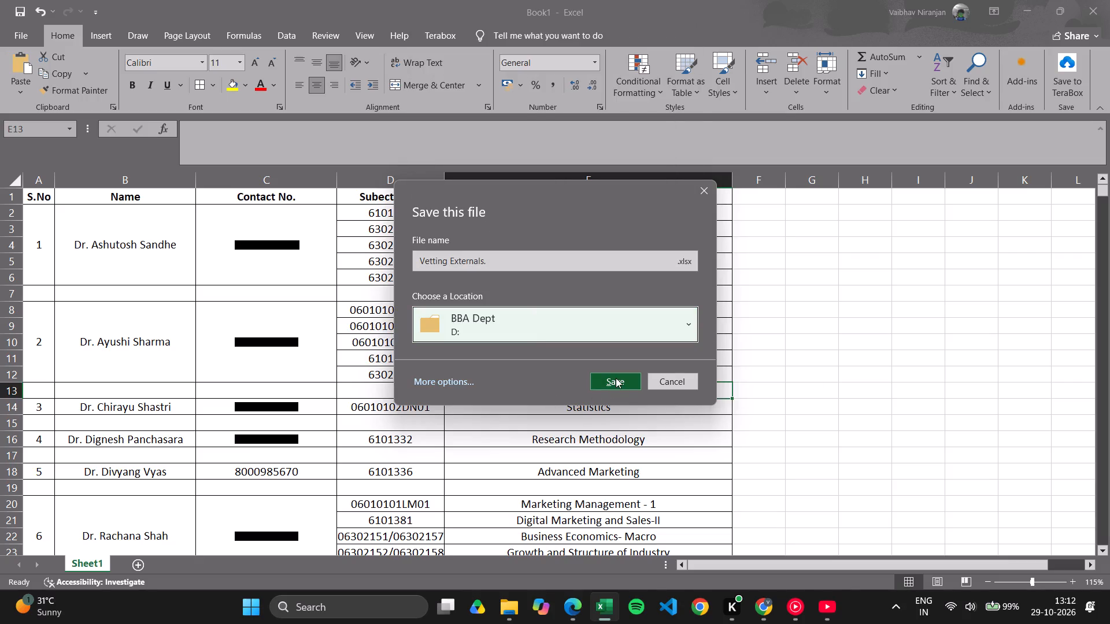
pyautogui.click(616, 378)
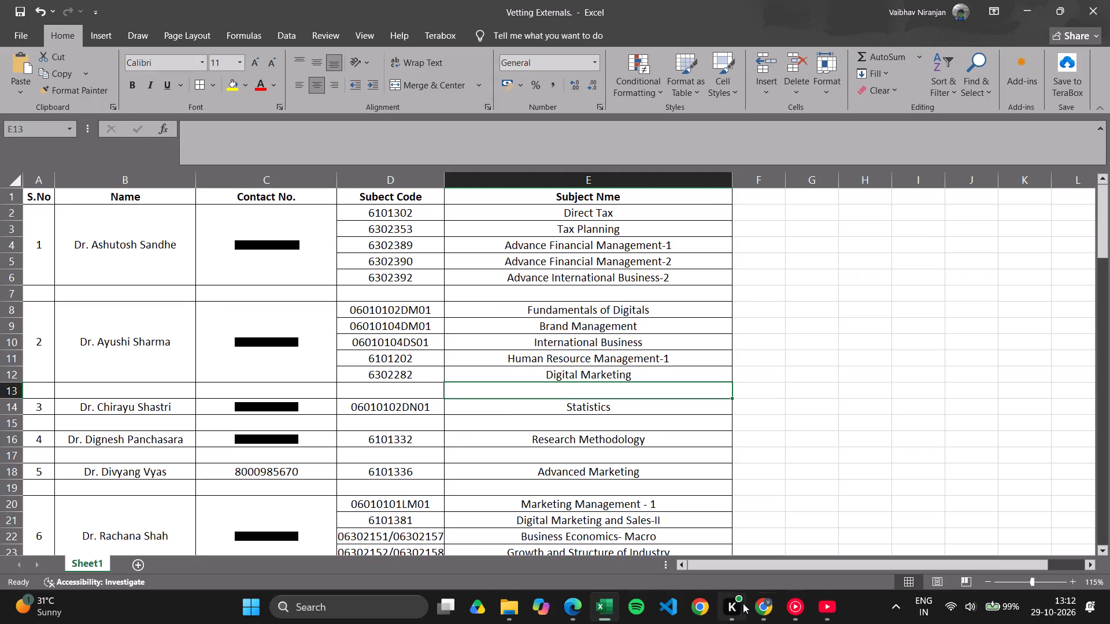
# Switch to YouTube Music, pause the playing song and minimise the player window.
pyautogui.click(791, 605)
pyautogui.click(438, 391)
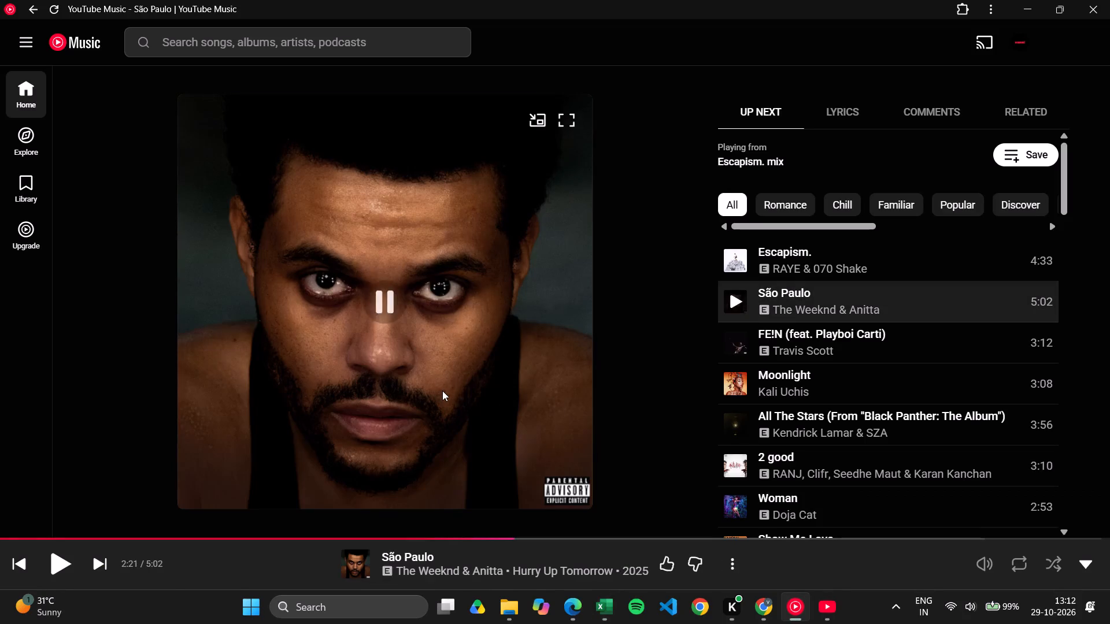
pyautogui.click(1019, 12)
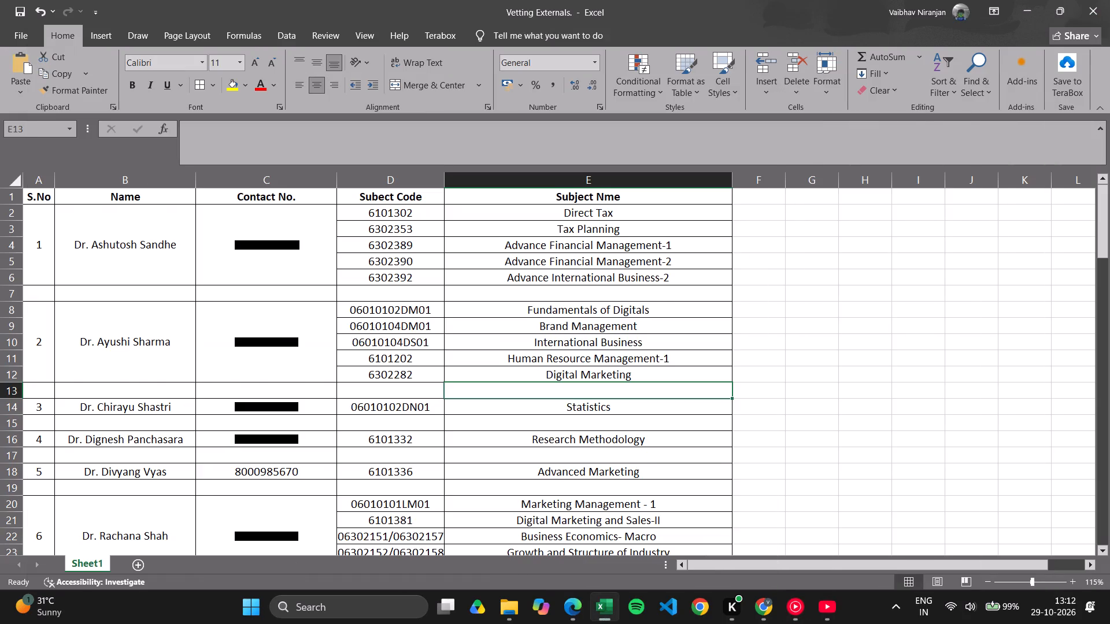
# Check the vetter entries further down the Vetting Externals. workbook and save it again.
pyautogui.scroll(-14, 550, 407)
pyautogui.hotkey('ctrl', 's')
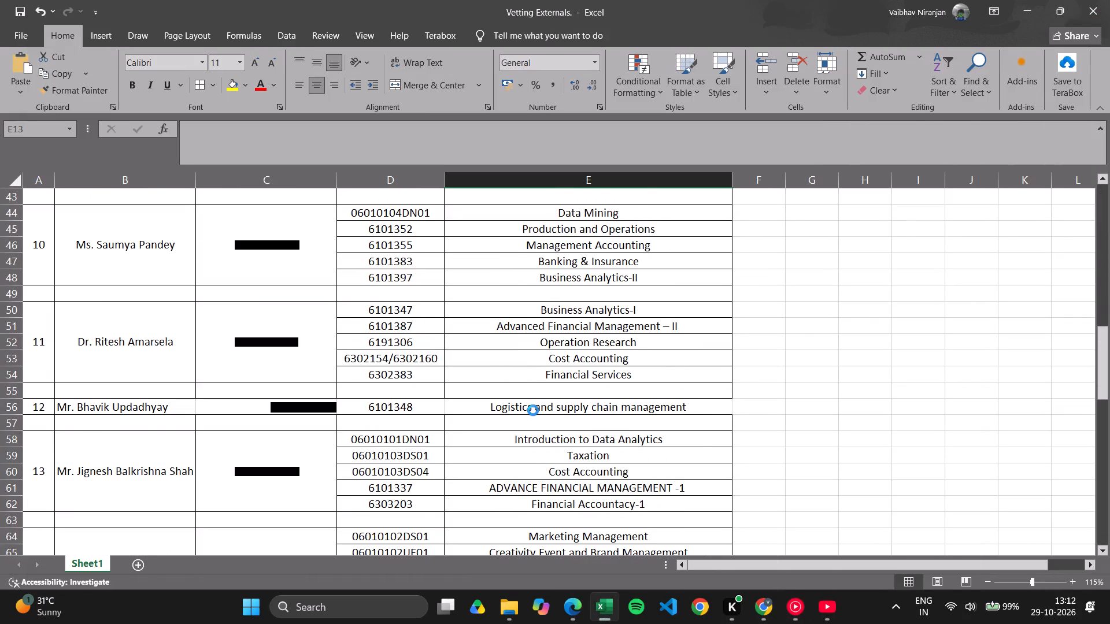
pyautogui.hotkey('ctrl', 's')
pyautogui.scroll(-8, 533, 410)
pyautogui.scroll(7, 534, 417)
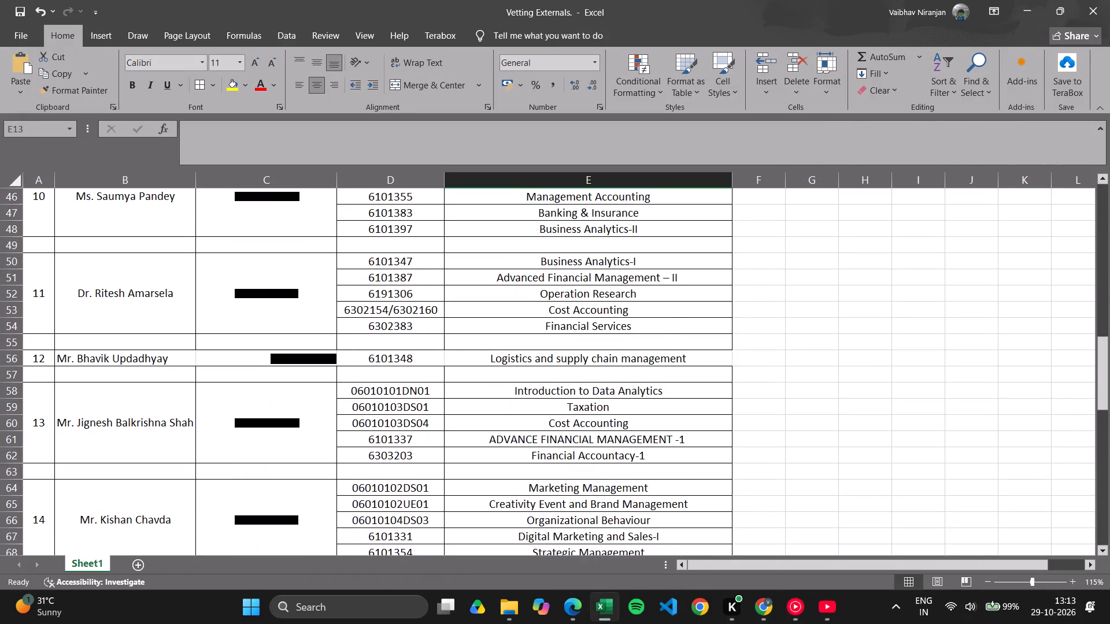
# Minimise the Vetting Externals. workbook and switch to the Edge window with 3_AIML_6_Booklet.pdf.
pyautogui.click(610, 599)
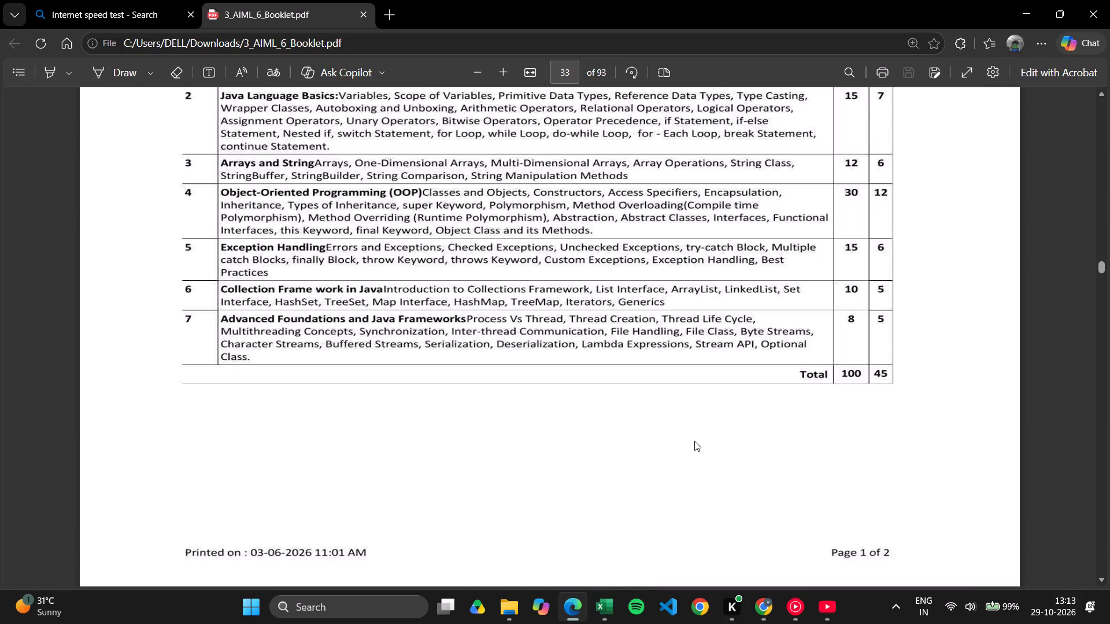
pyautogui.click(708, 455)
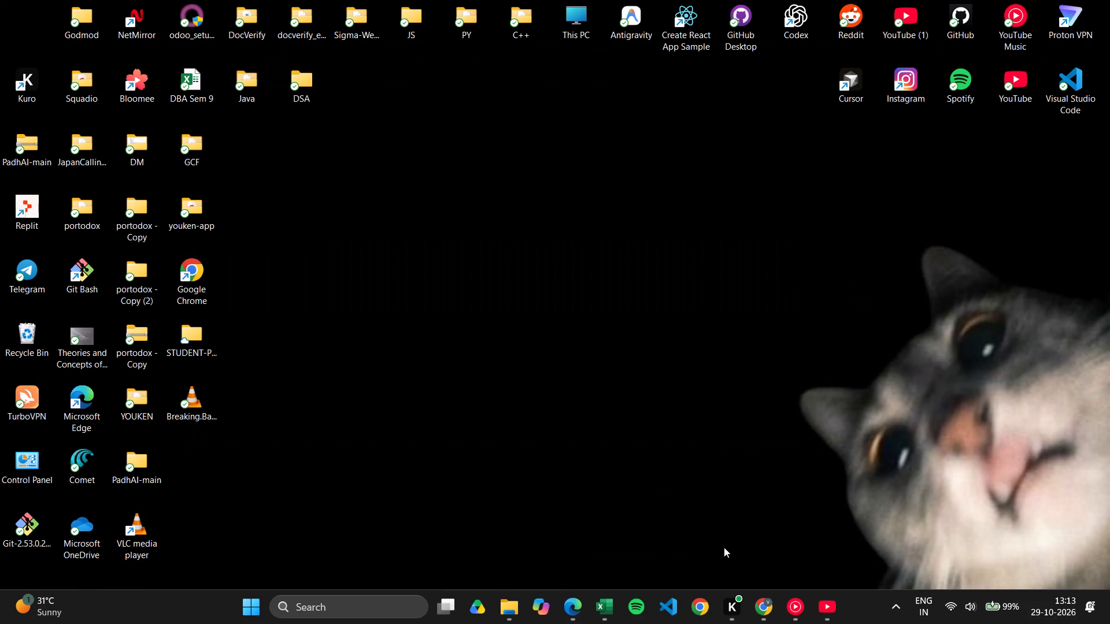
pyautogui.click(567, 614)
pyautogui.moveTo(1109, 28); pyautogui.dragTo(1109, 23)
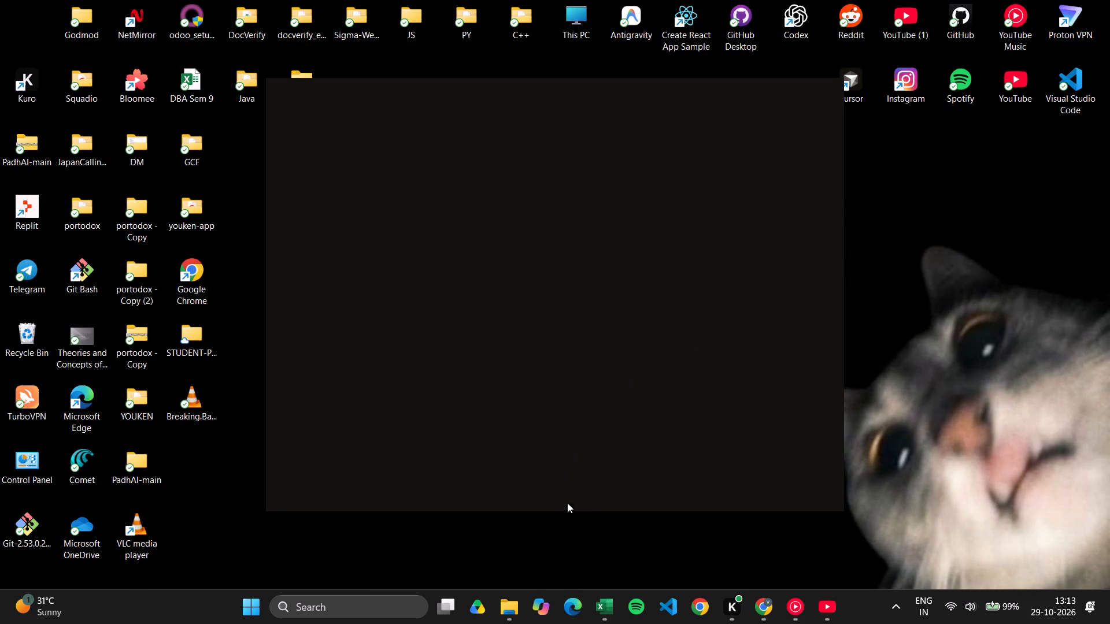
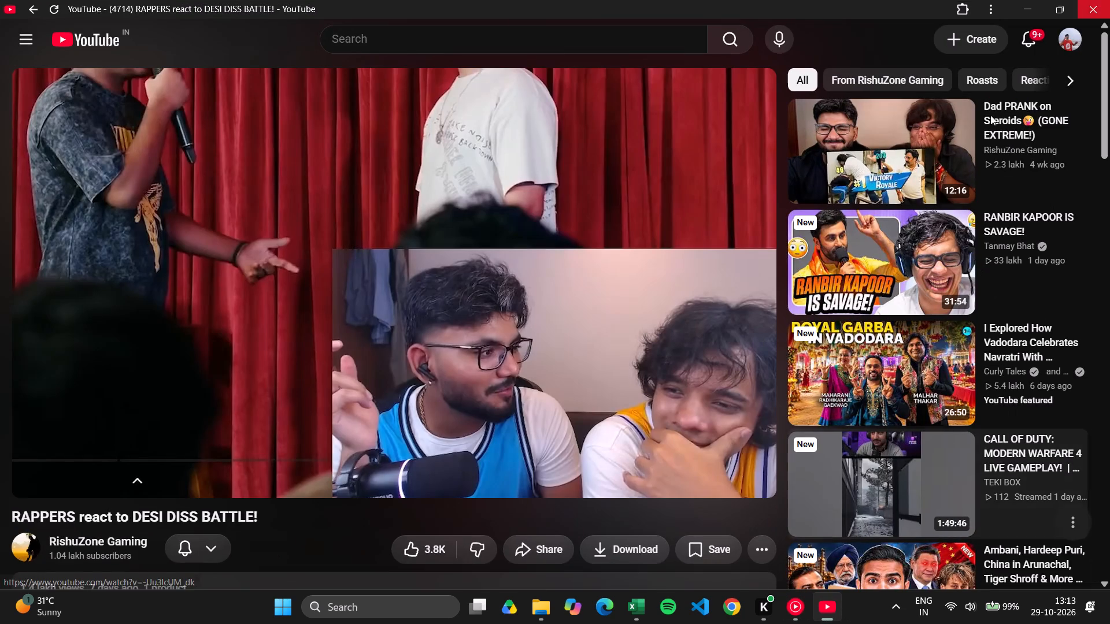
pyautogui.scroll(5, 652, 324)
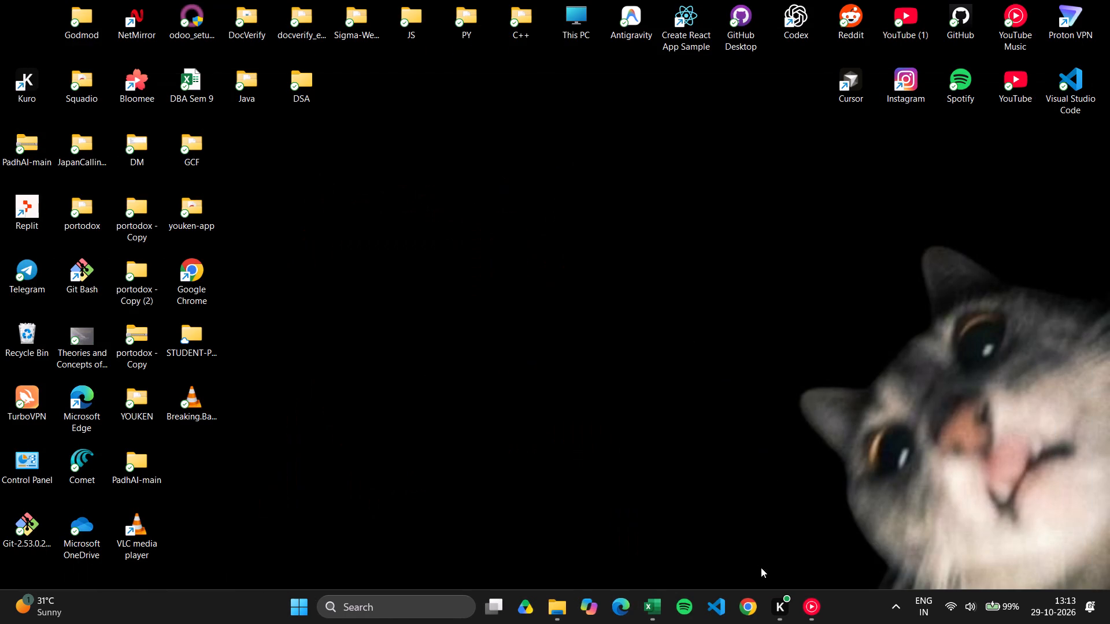